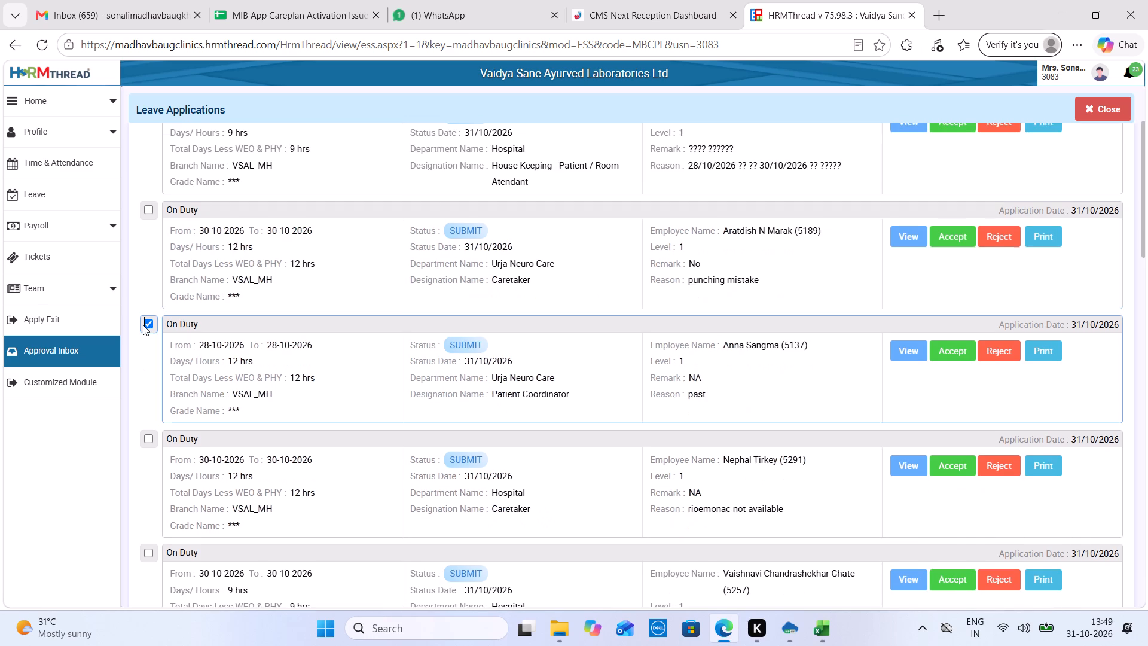
Select Nephal's On Duty request for 30-10-2026 in the leave applications list.
click(149, 437)
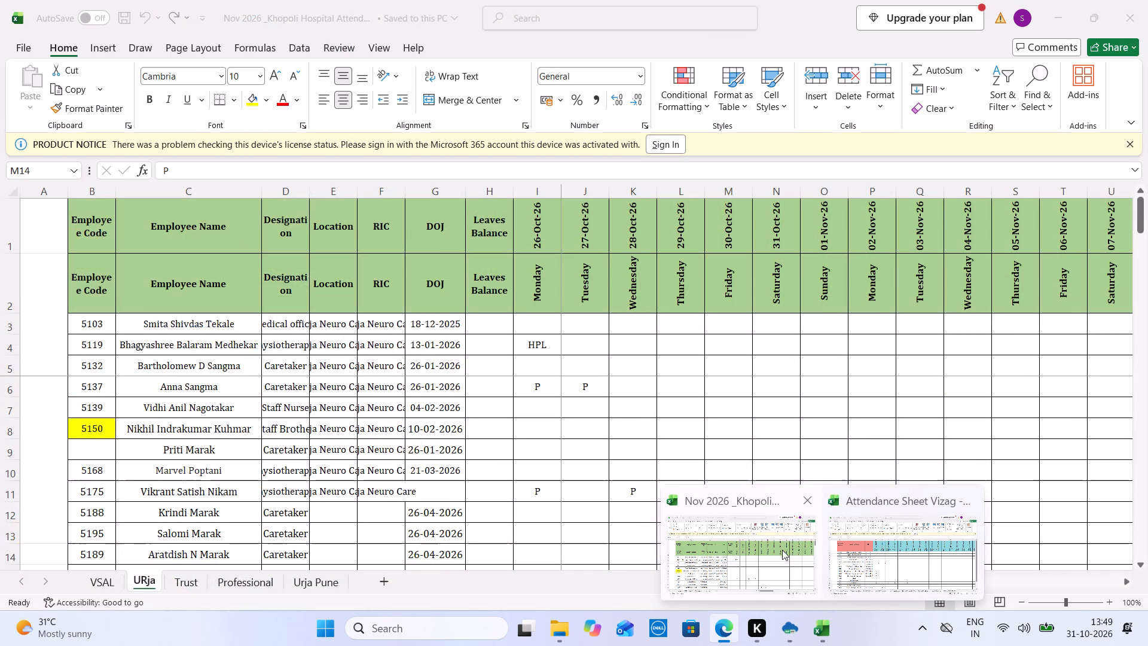
click(782, 550)
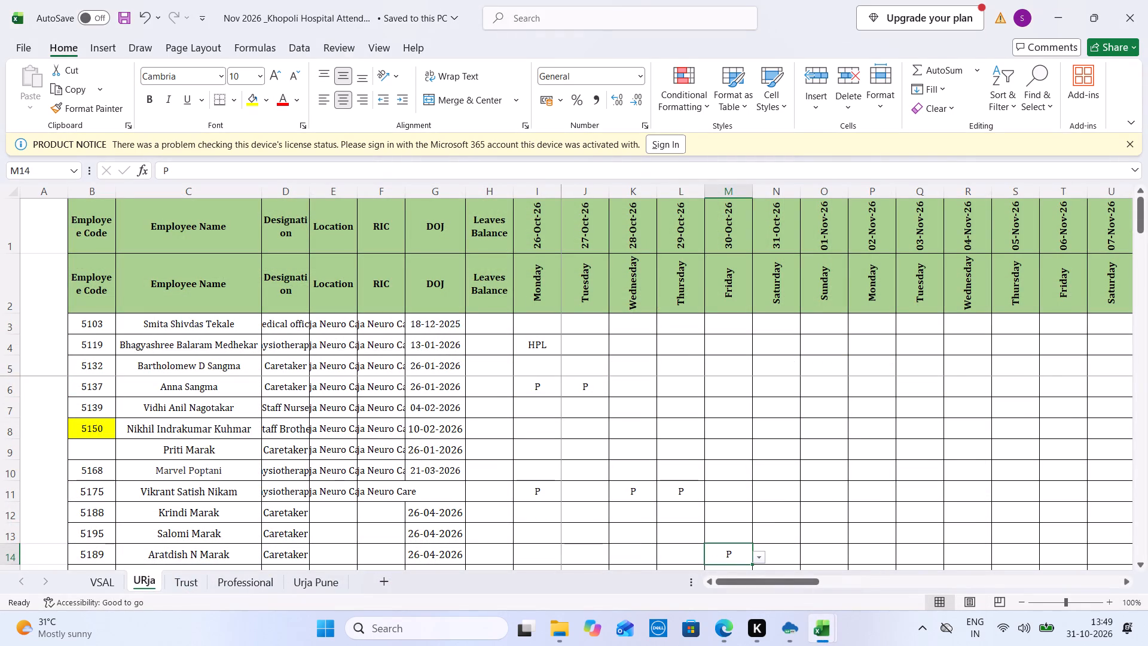
click(626, 389)
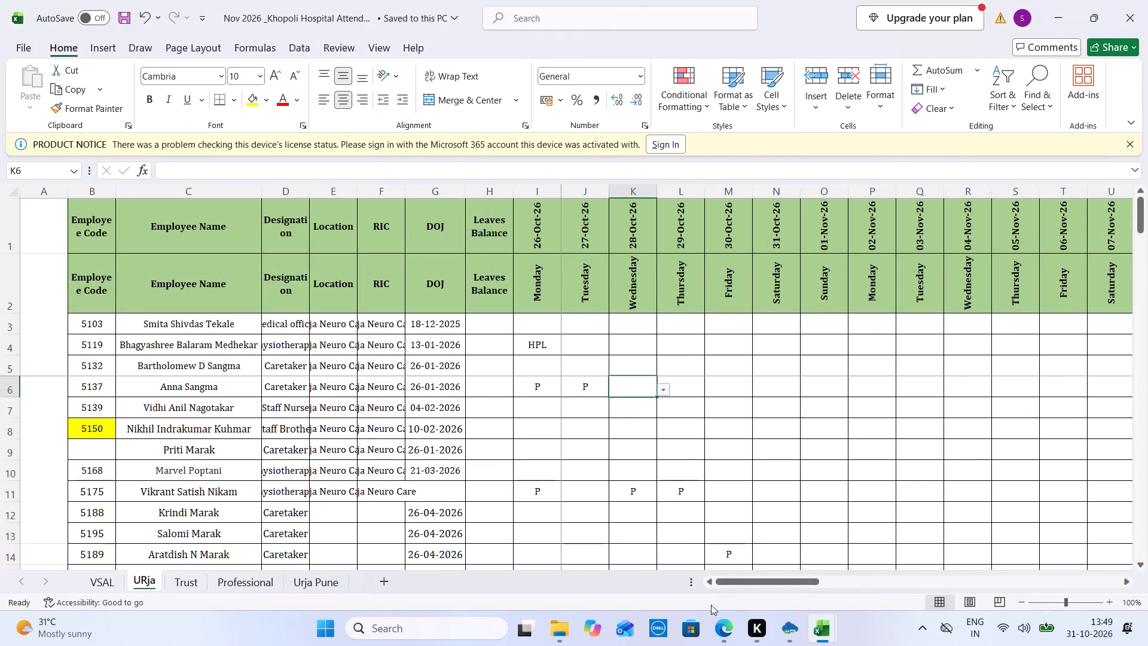
click(719, 632)
click(719, 632)
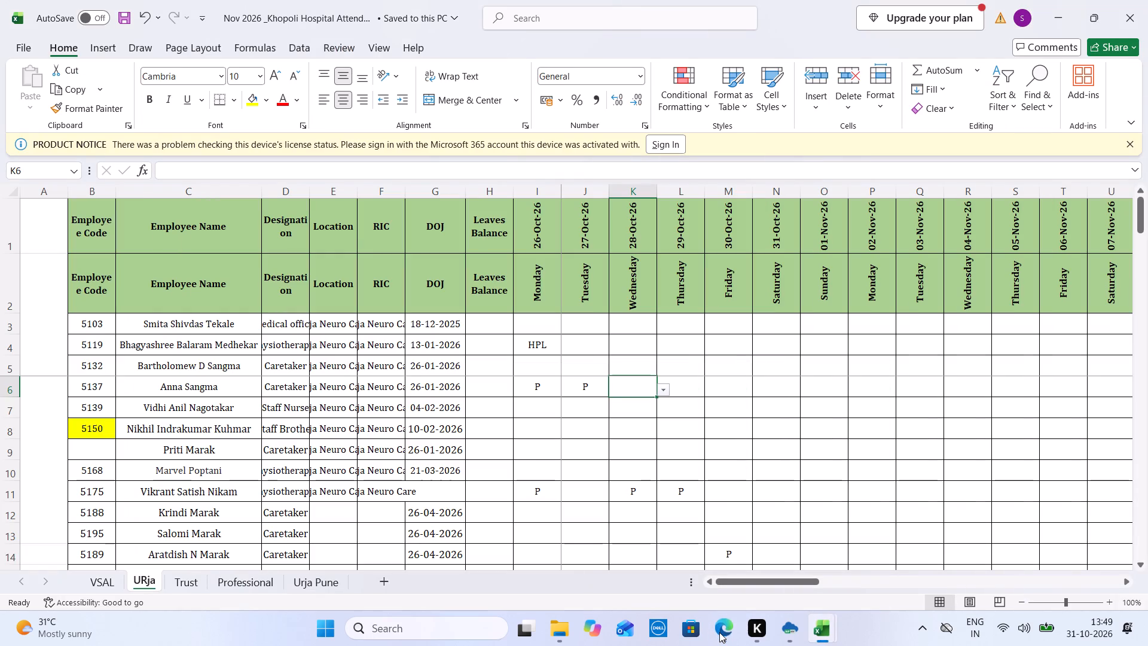
key(p)
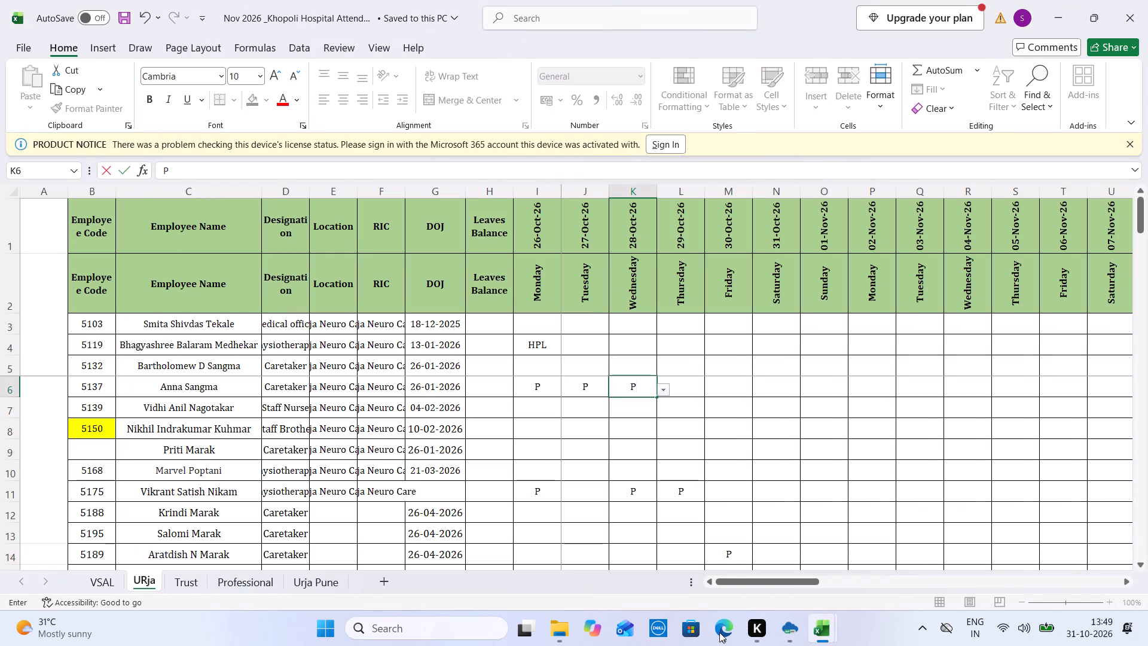
key(ctrl+s)
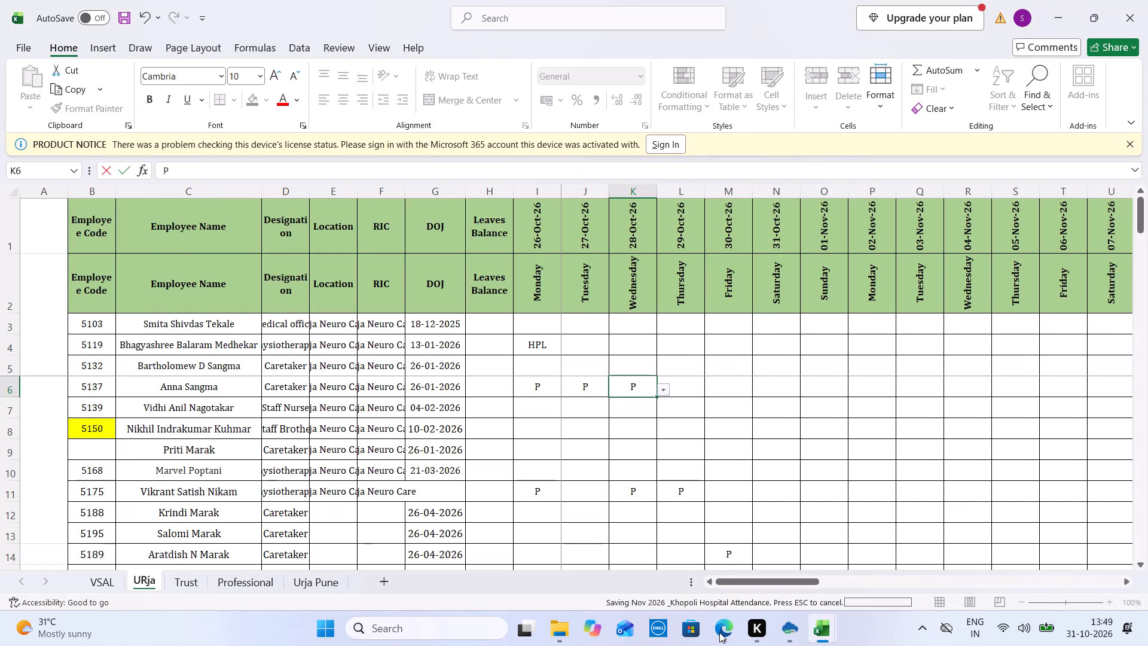
click(719, 632)
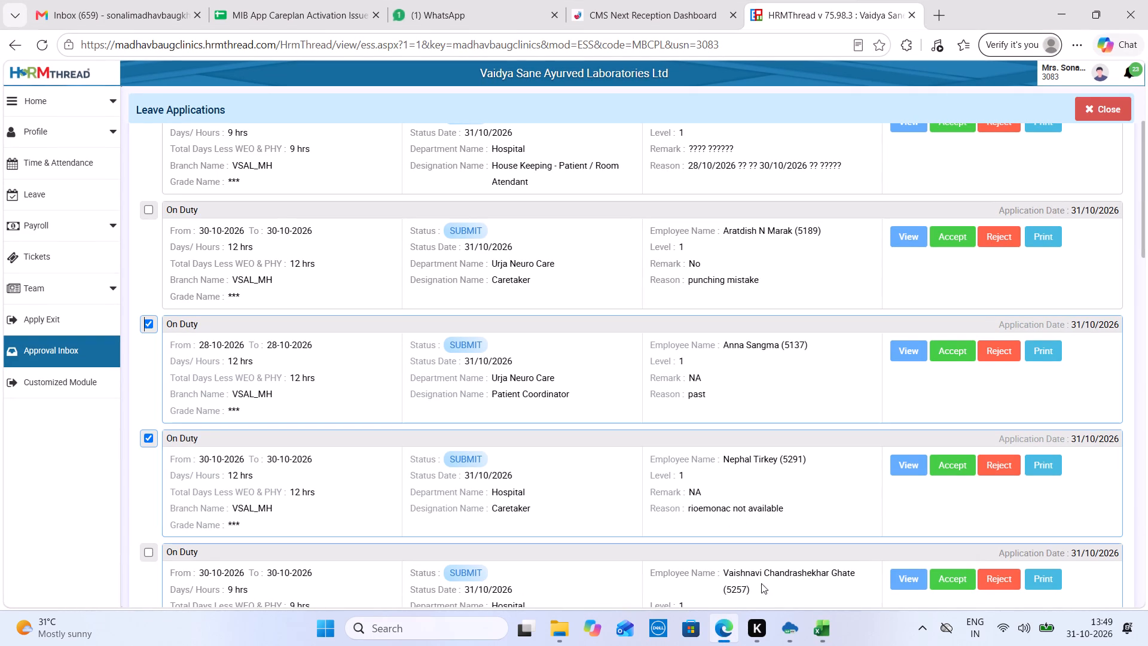
click(724, 633)
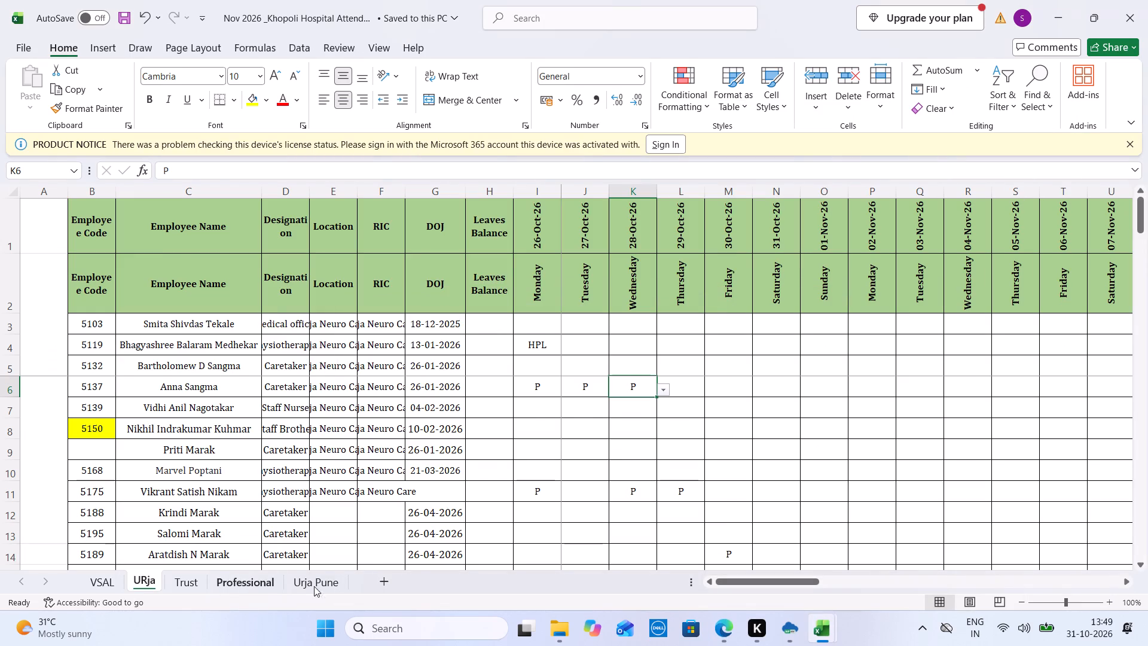
click(322, 586)
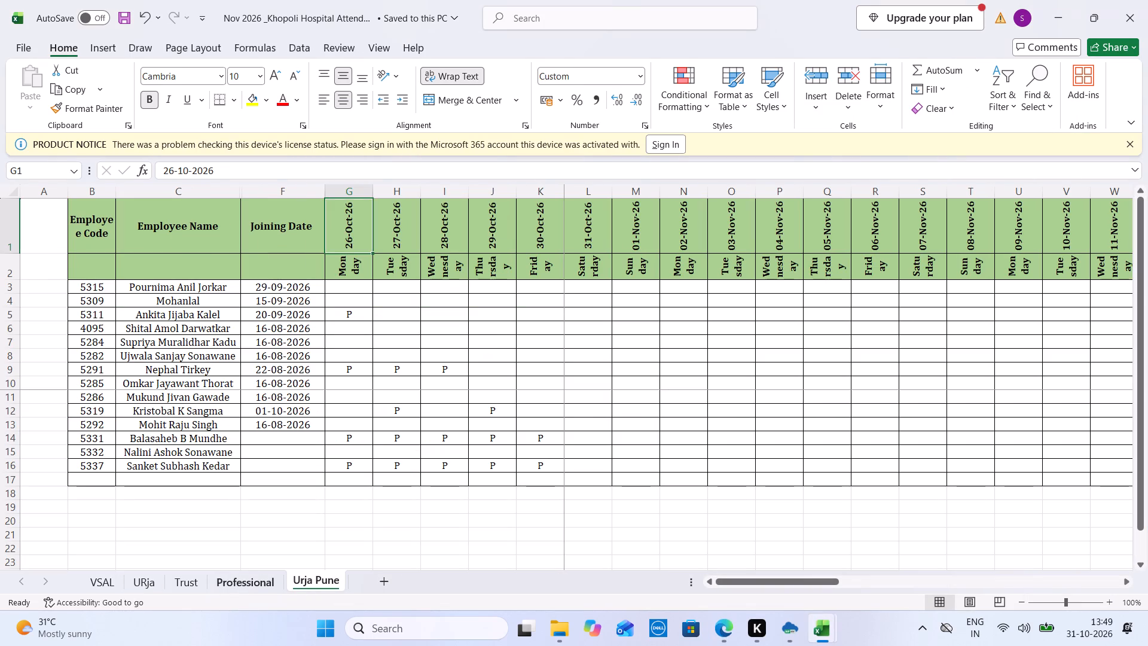
click(551, 369)
key(p)
key(ctrl+s)
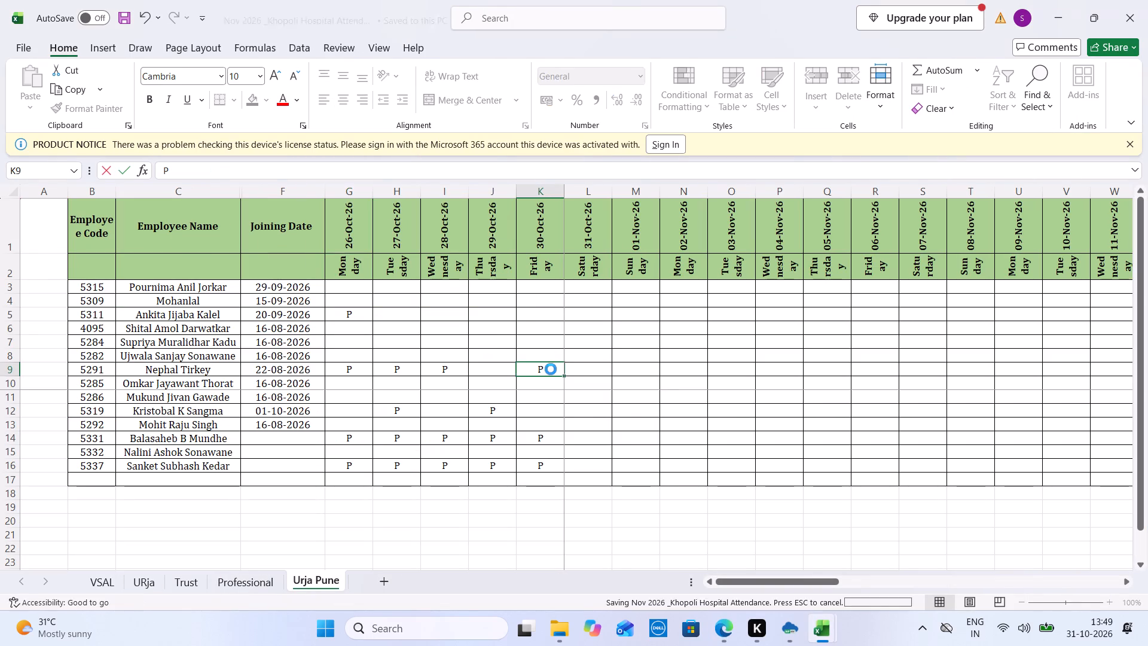
Return to the leave applications in the browser and also select Aratdish's and Haresh's On Duty requests for 30-10-2026.
click(717, 623)
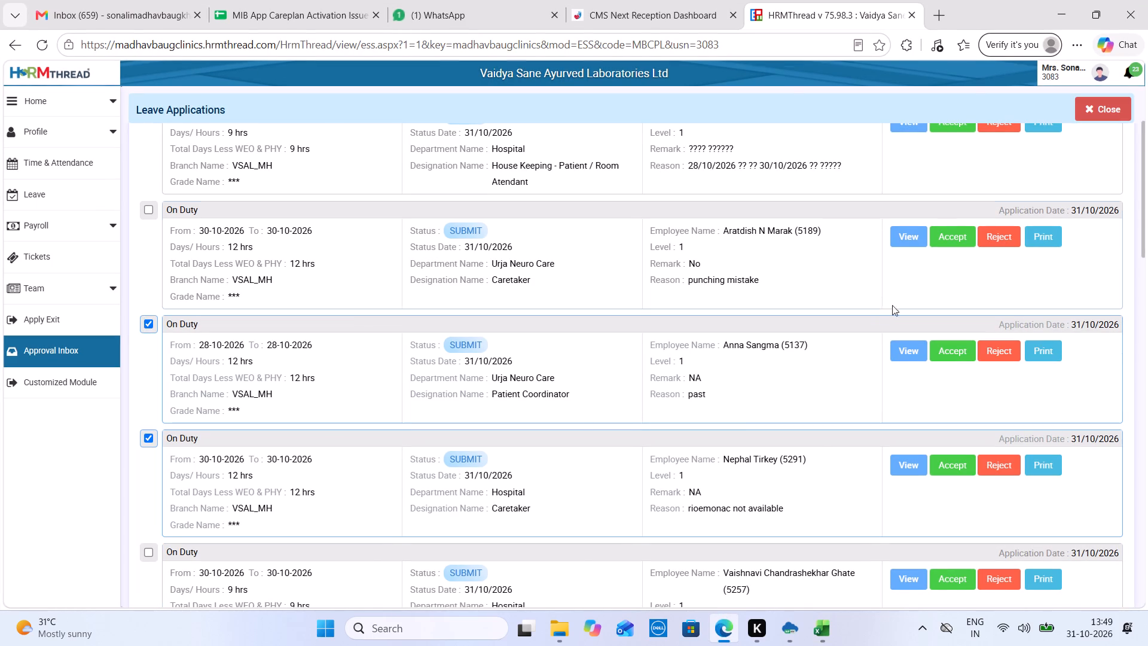
click(148, 209)
click(1147, 114)
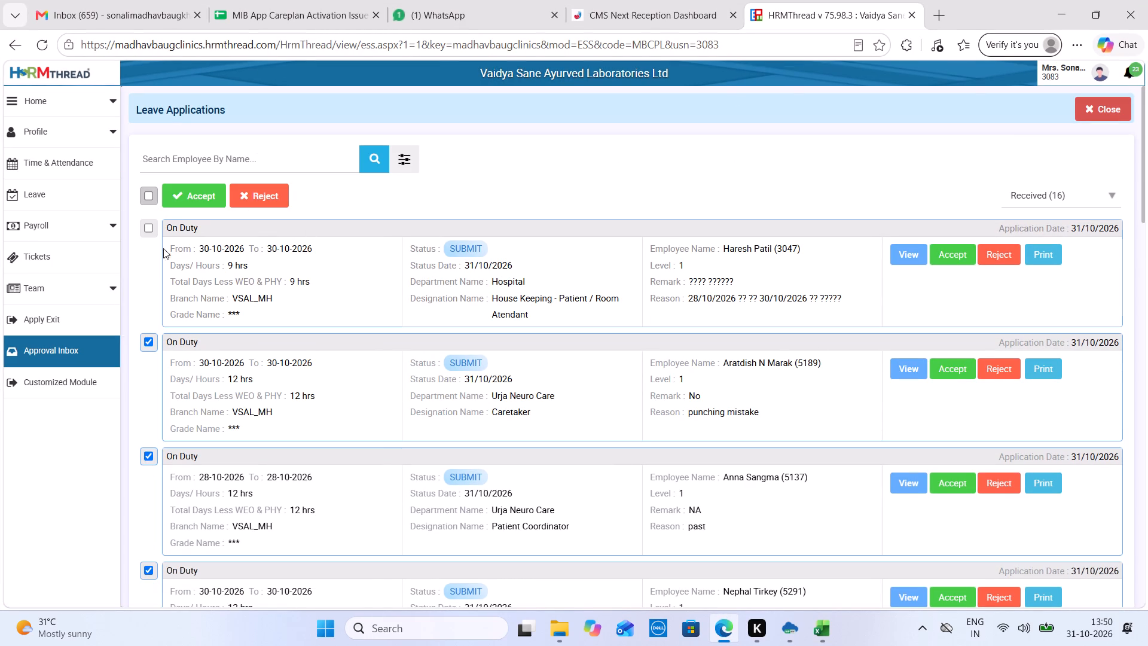
click(148, 227)
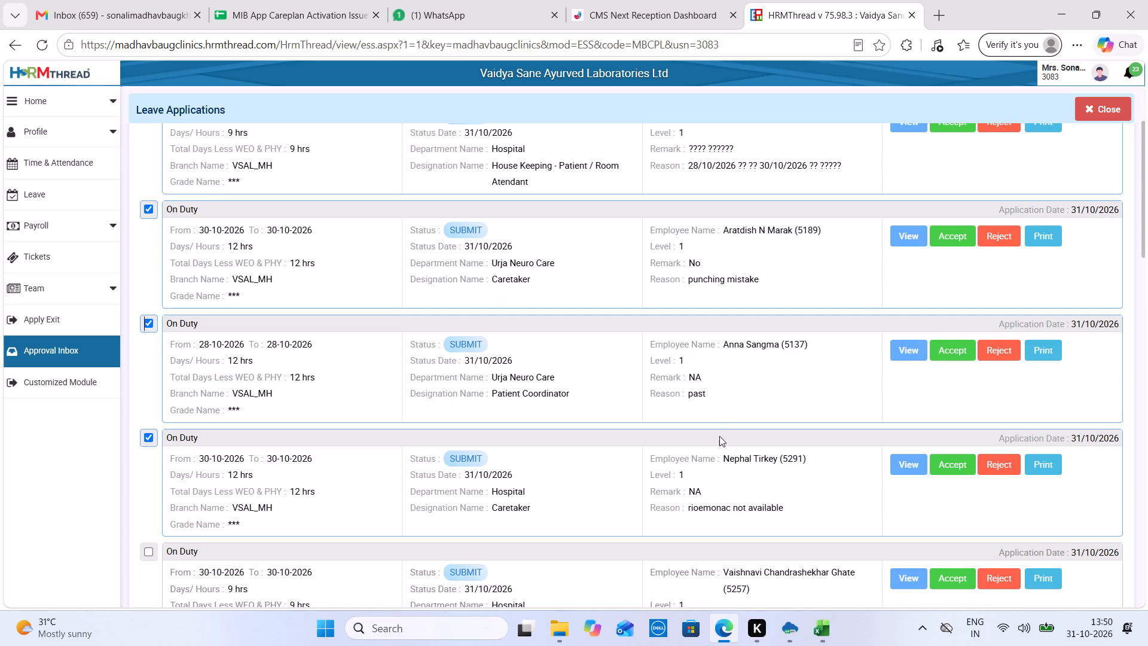
In the attendance workbook's VSAL sheet, find HARES in the Employee Name column and set Haresh's 30-Oct-26 entry to COMP OFF.
click(741, 565)
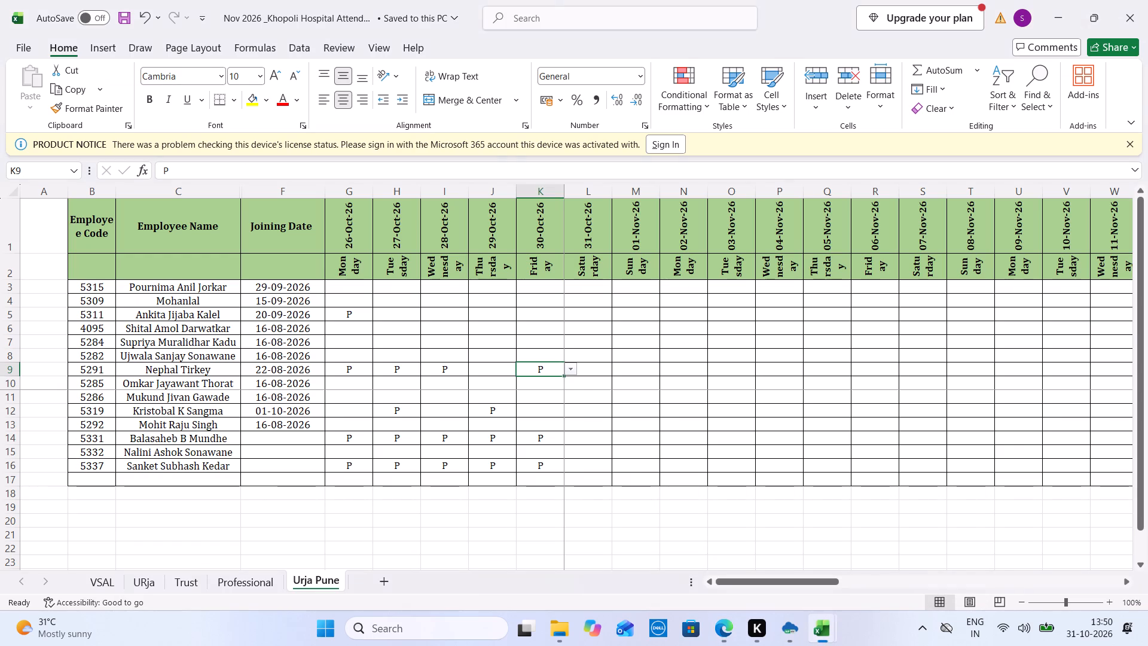
click(112, 580)
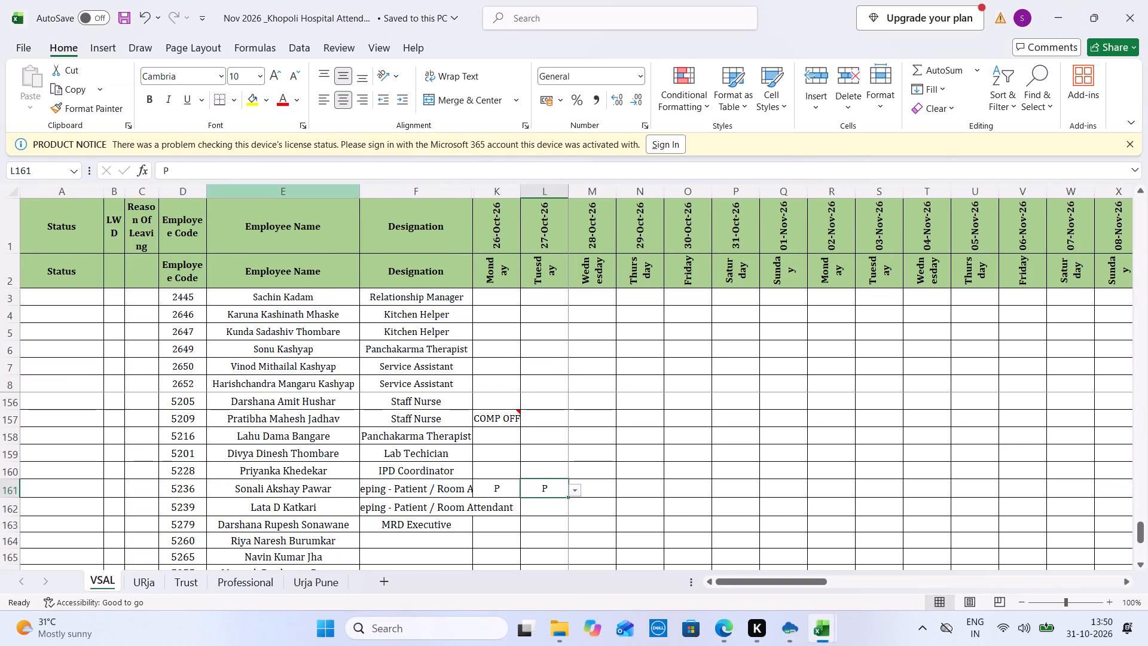
click(315, 193)
key(ctrl+f)
text(HARES)
key(Return)
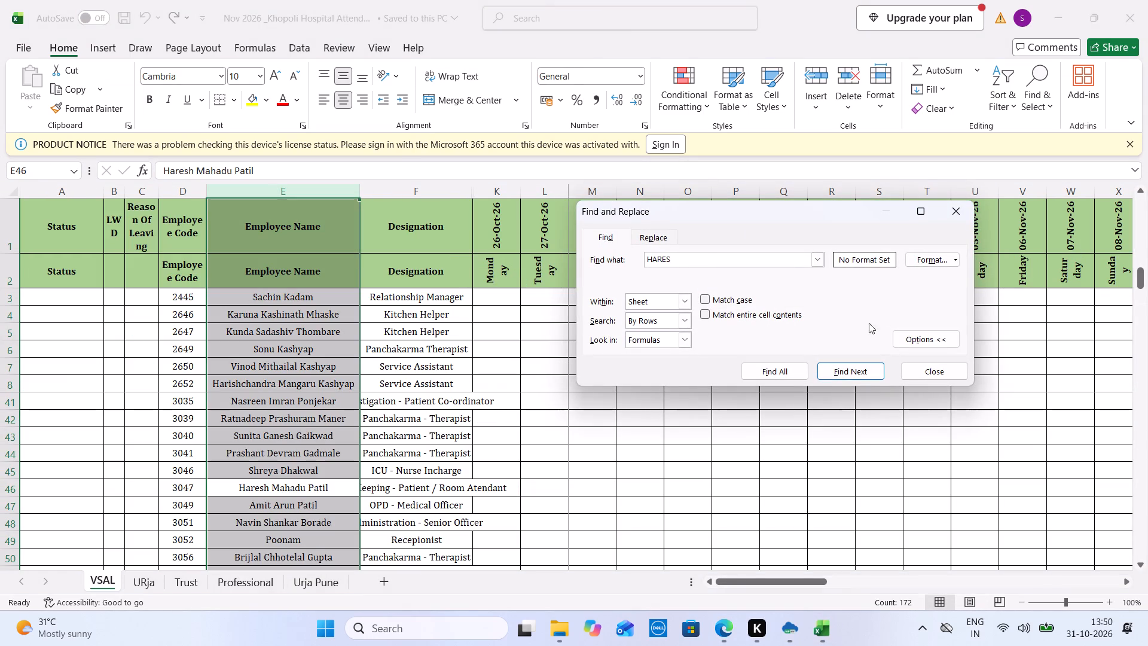
click(964, 209)
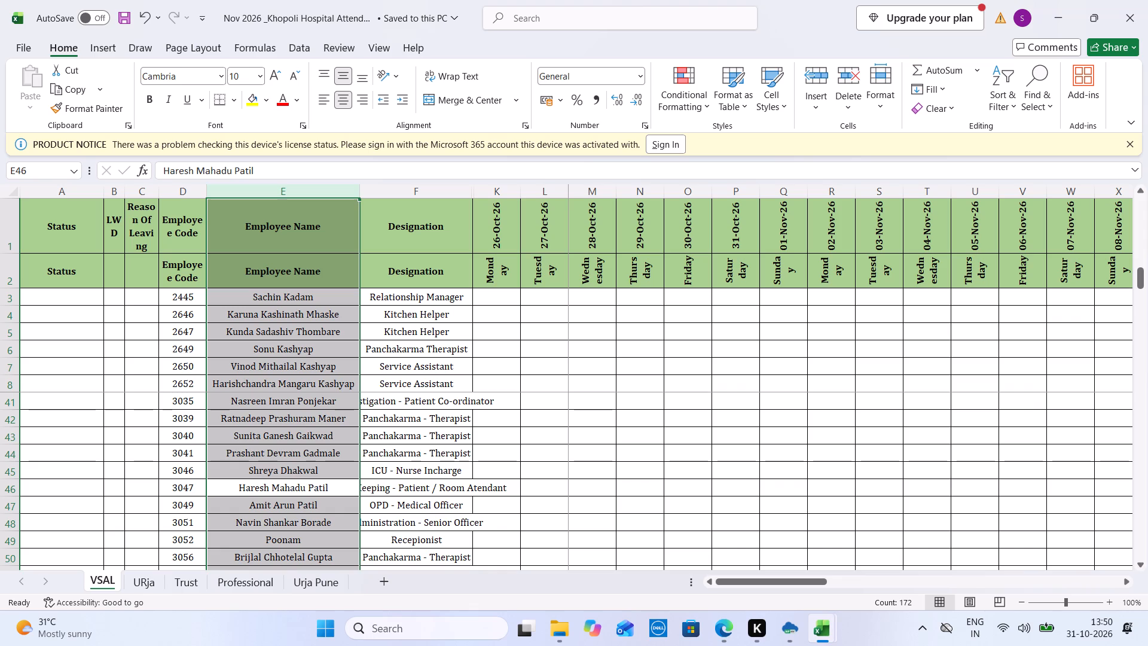
click(741, 489)
click(703, 488)
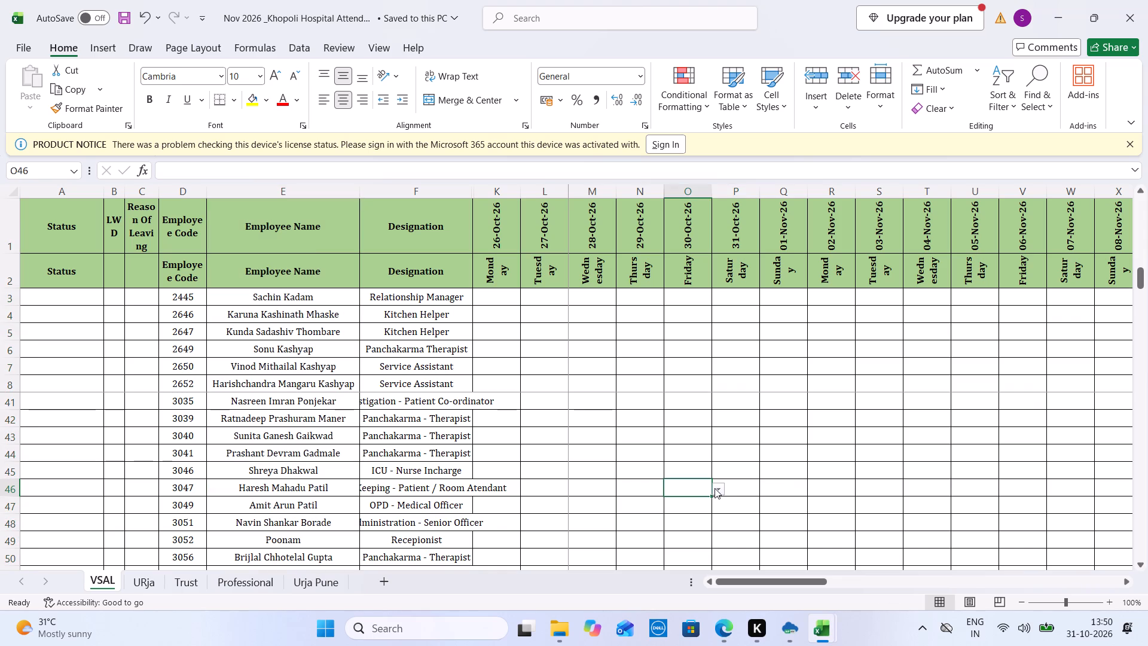
click(716, 488)
click(691, 571)
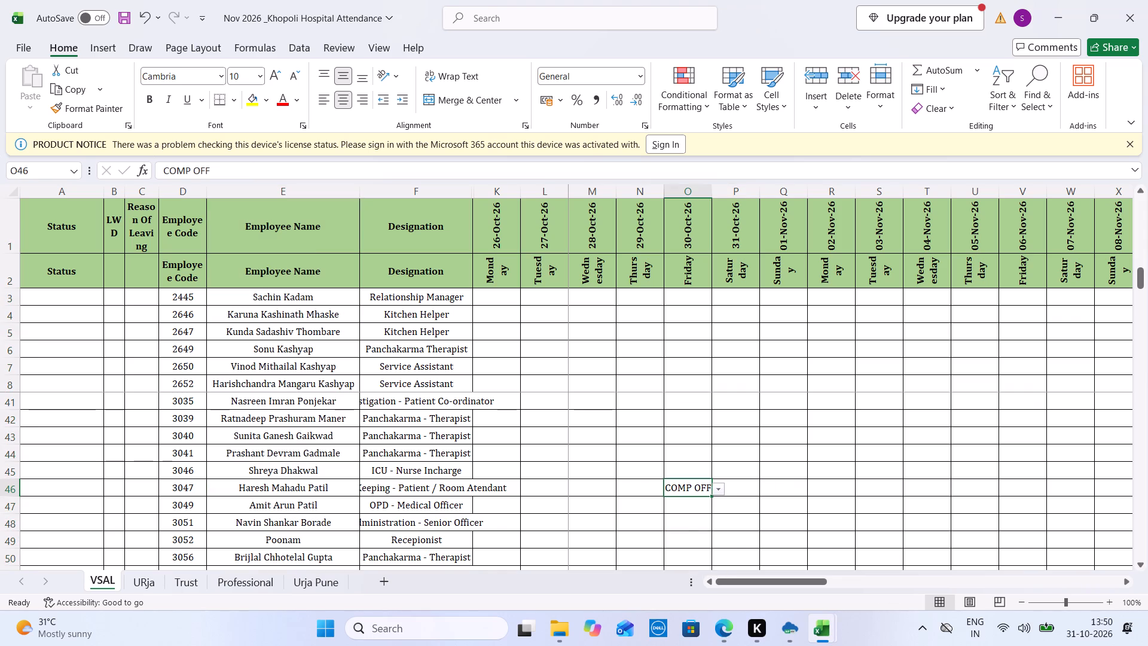
Add a note reading 2810-26 to Haresh's 30-Oct-26 COMP OFF cell and save the workbook.
right_click(693, 492)
click(746, 367)
text(2810-26)
click(682, 452)
key(ctrl+s)
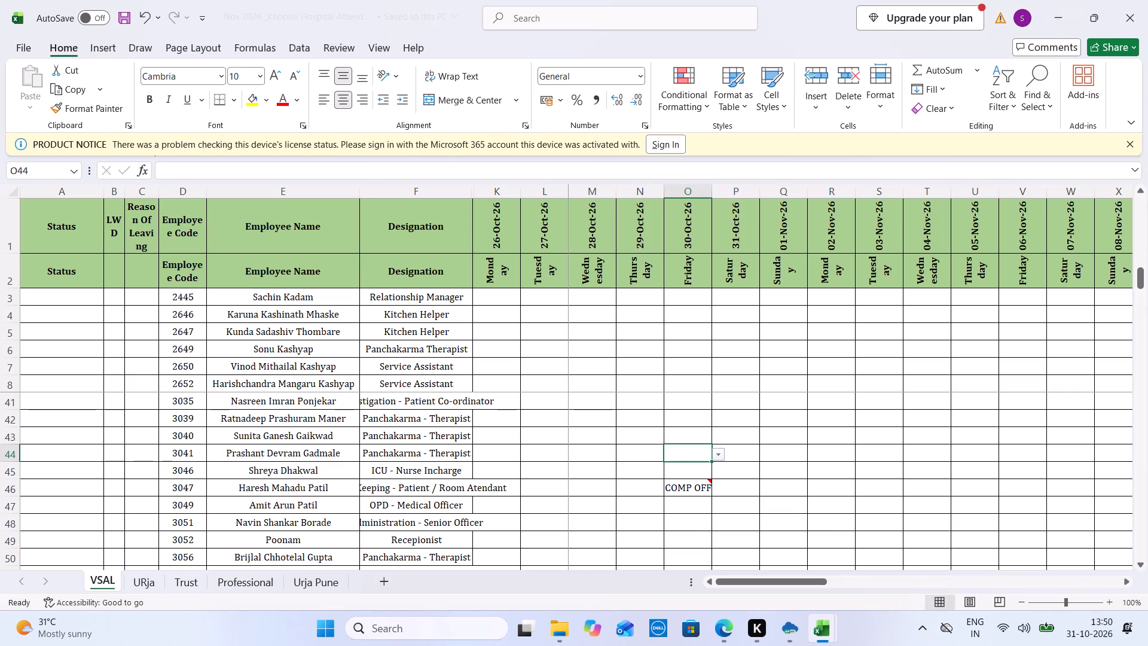
Switch to the browser and accept the four selected On Duty requests together, submitting without remarks.
click(725, 628)
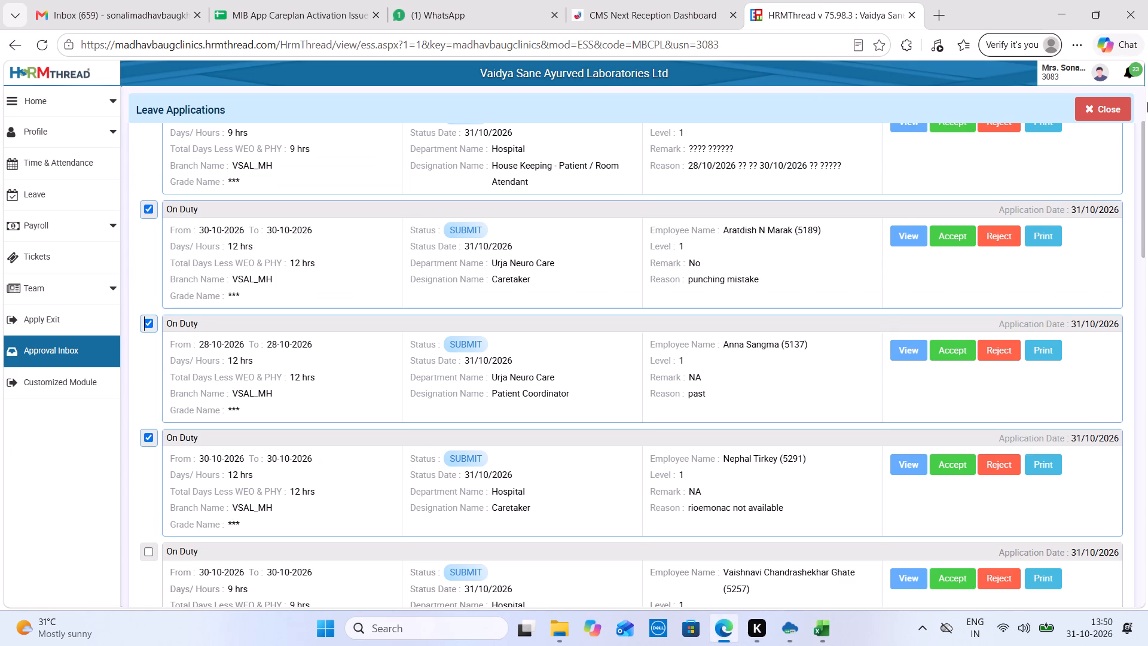
click(1147, 102)
click(204, 184)
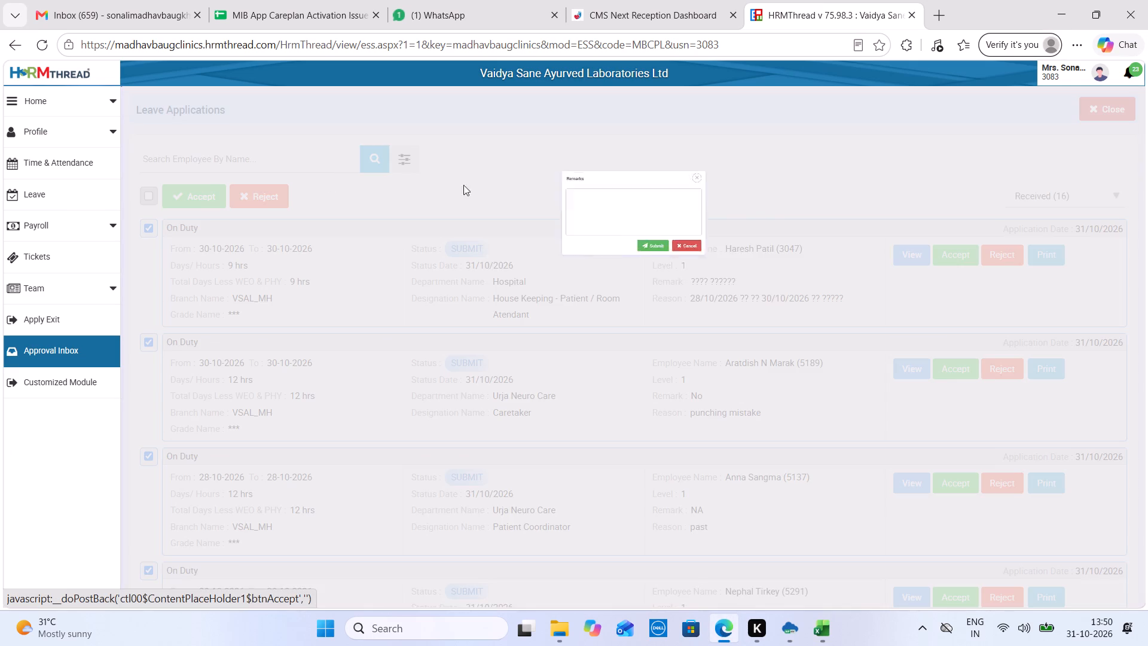
click(676, 281)
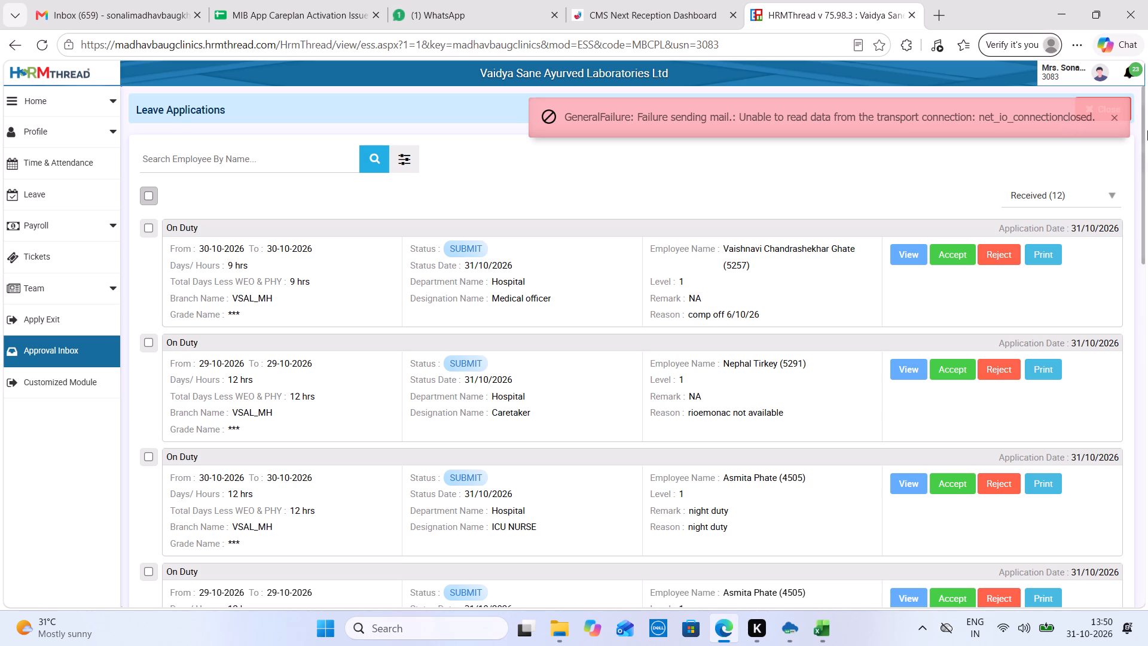
click(1116, 127)
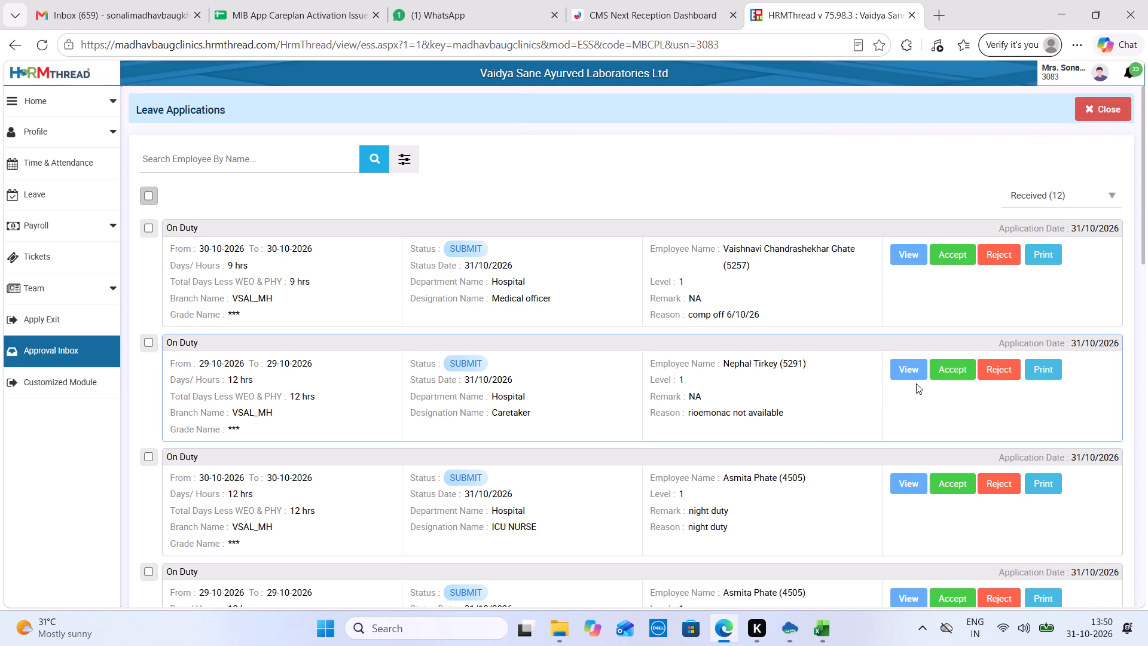
Accept Nephal's On Duty request for 29-10-2026 without remarks.
click(950, 371)
click(676, 288)
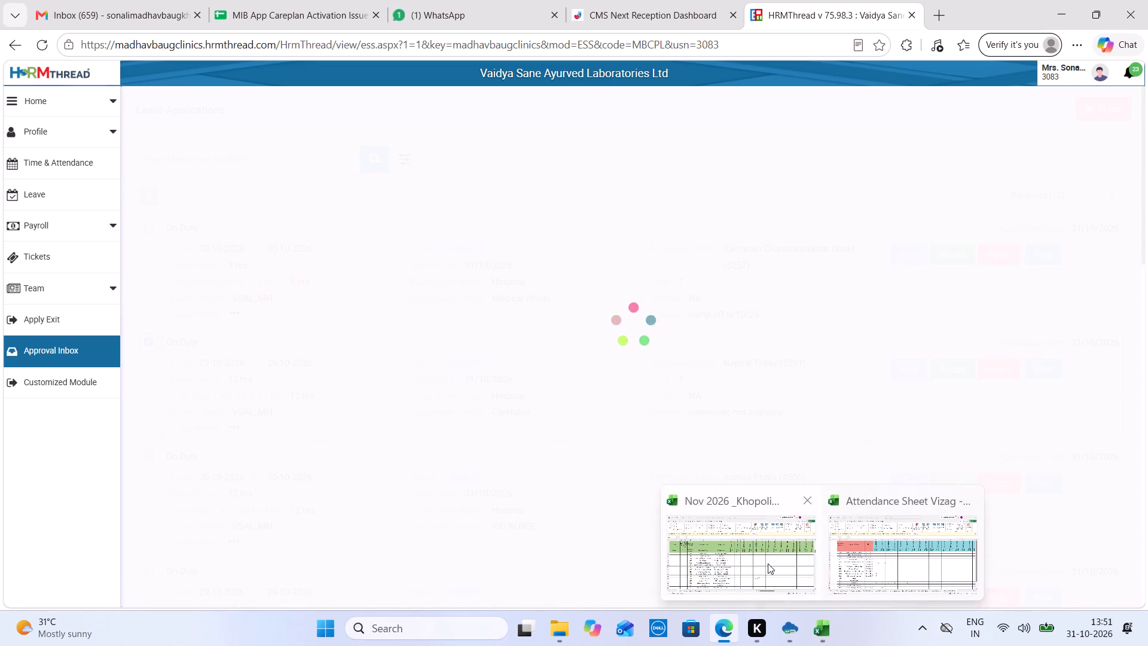
click(767, 563)
click(311, 586)
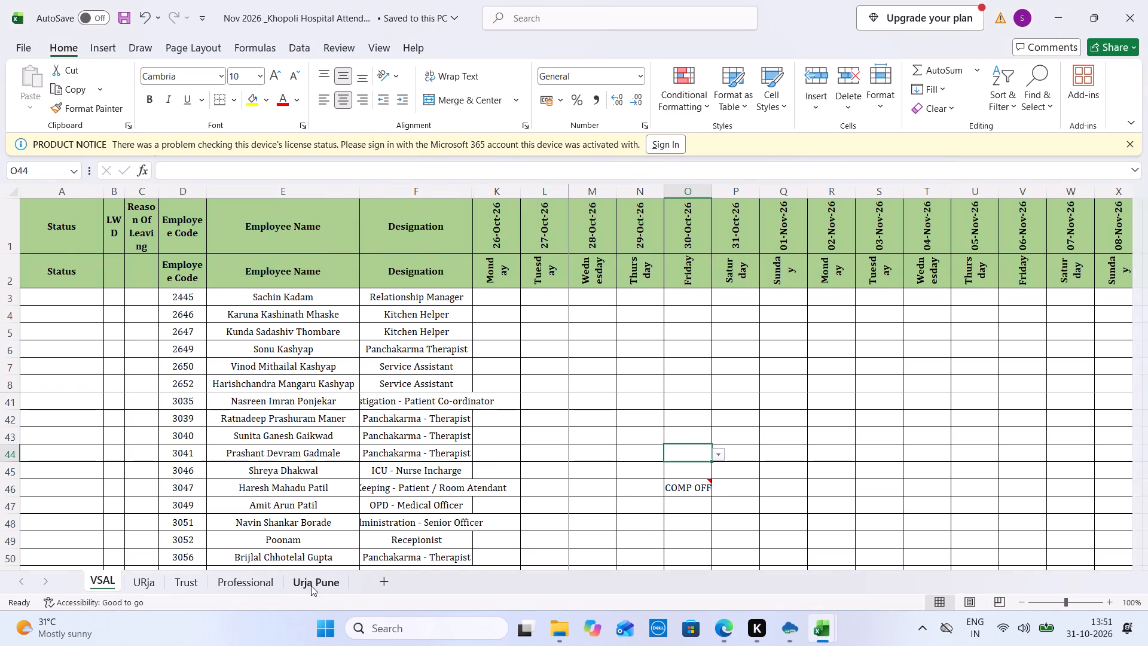
click(486, 370)
key(p)
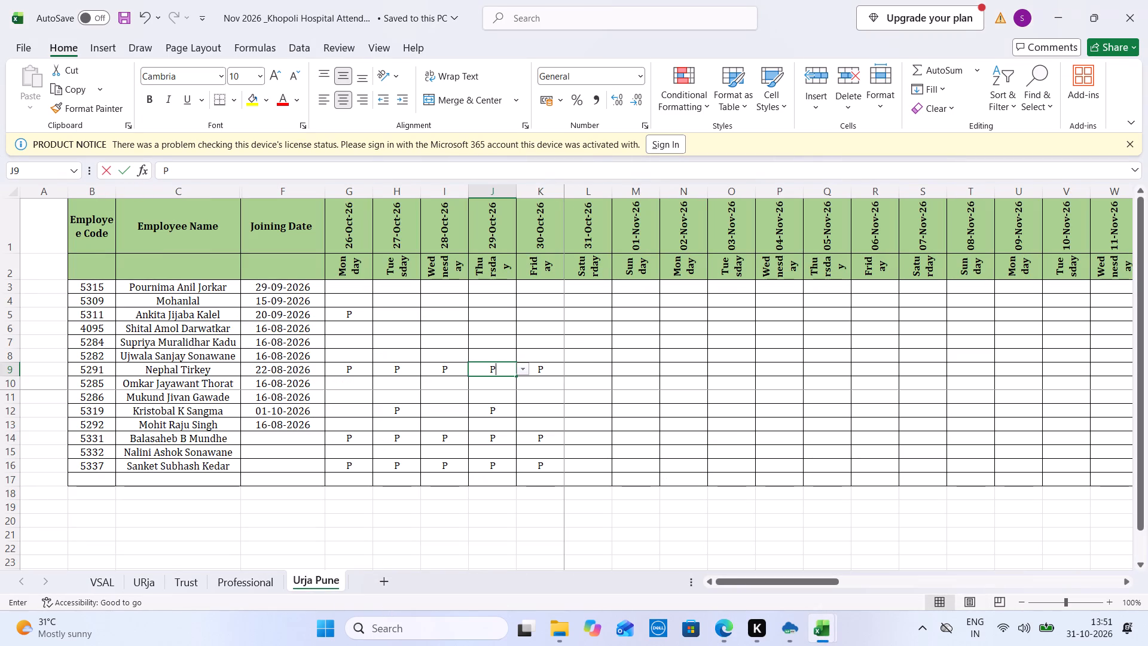
key(ctrl+s)
Return to the leave applications in the browser and select Asmita's On Duty requests for 30-10-2026 and 29-10-2026.
click(721, 627)
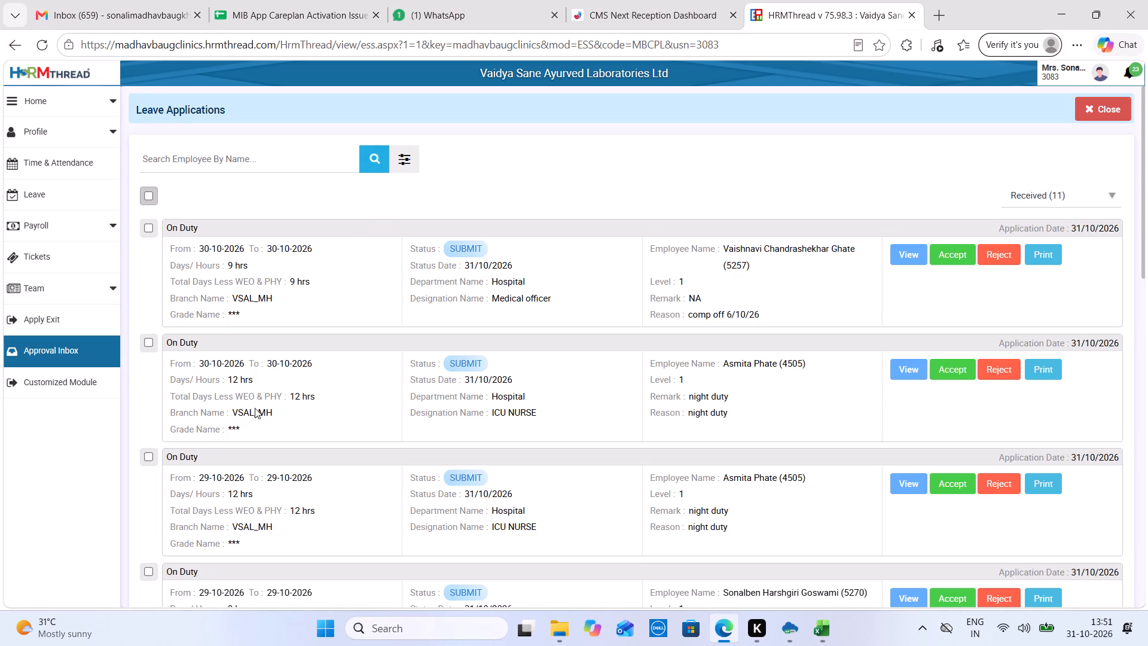
click(146, 345)
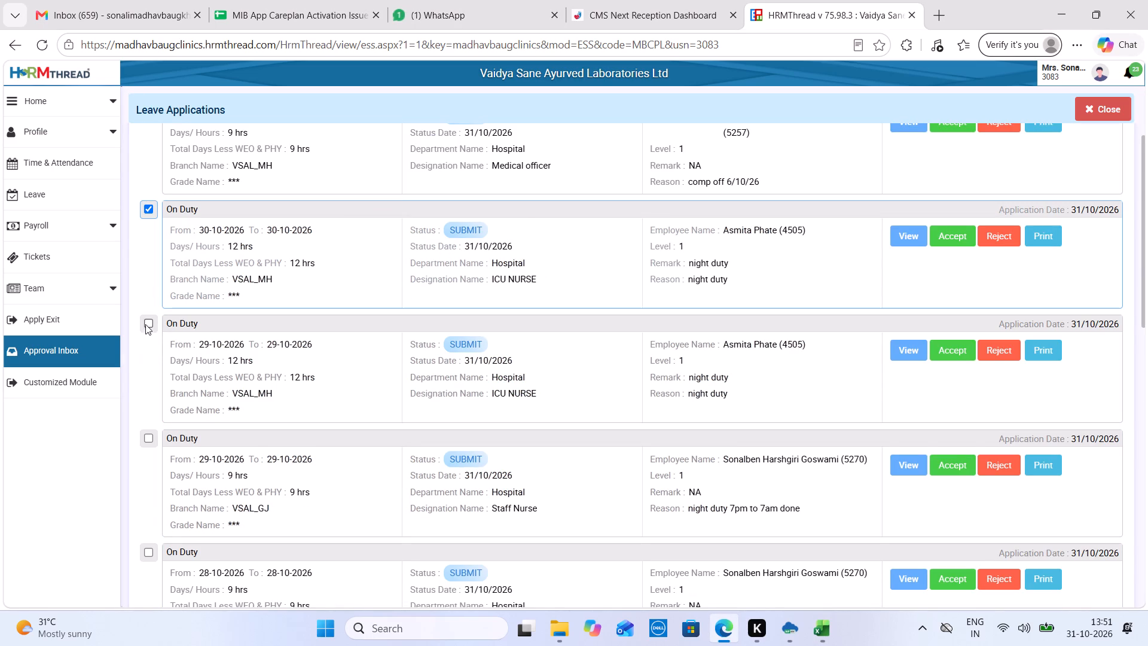
click(148, 322)
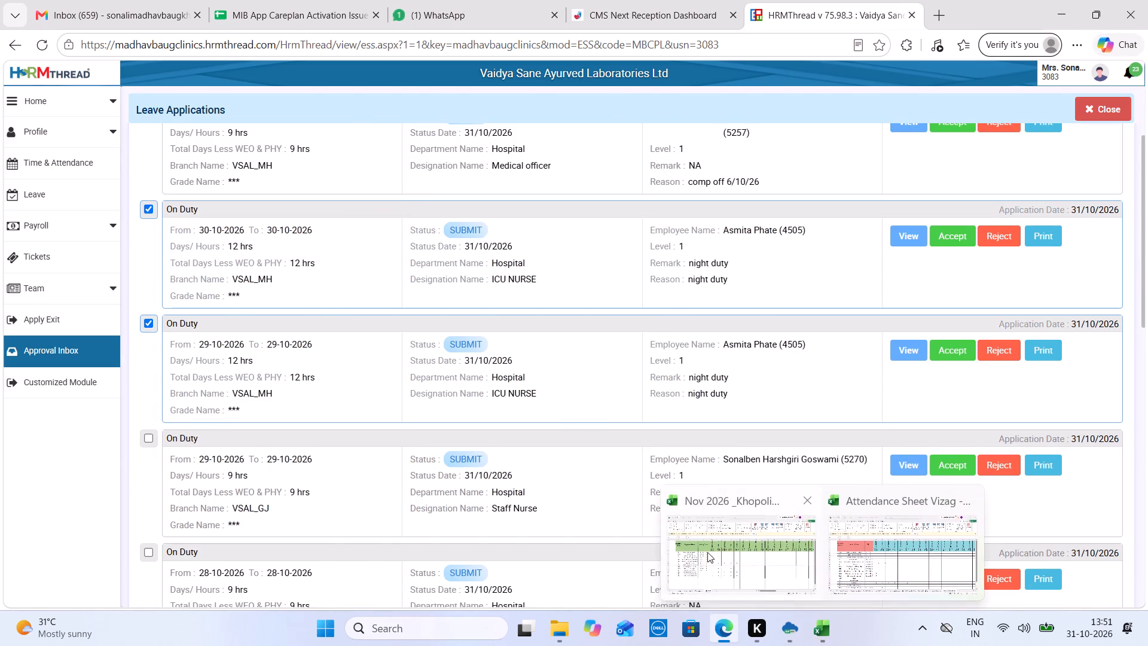
In the Khopoli workbook's VSAL sheet, find ASMIT, copy Kishori's annotated P into Asmita's 29-Oct-26 and 30-Oct-26 cells, and save.
click(707, 552)
click(103, 587)
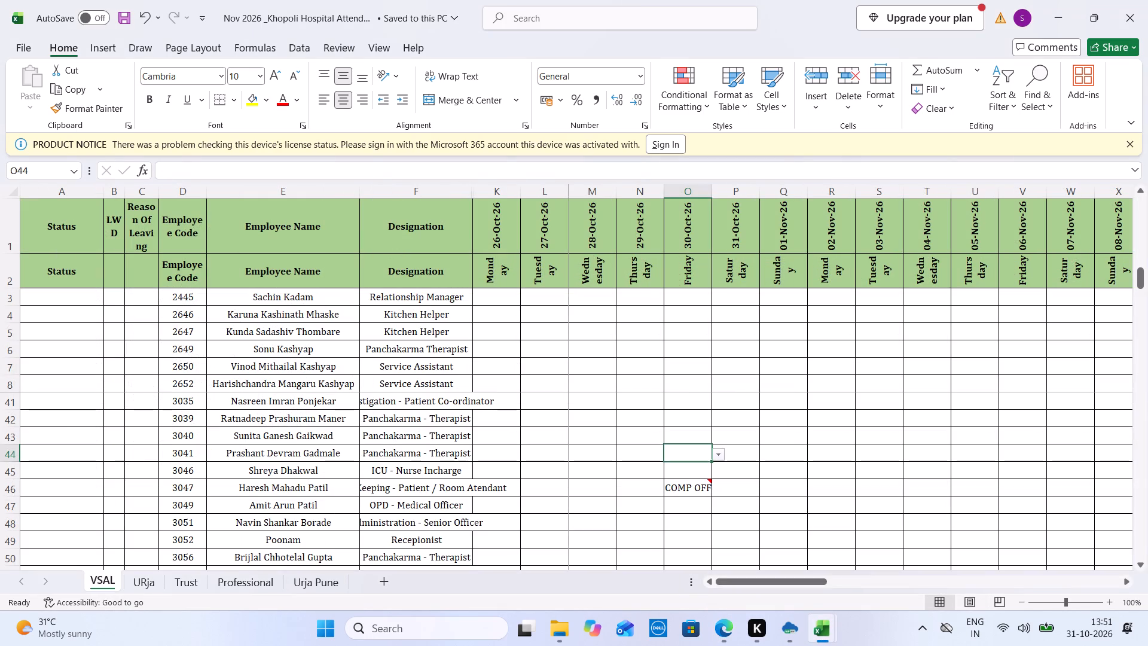
click(309, 193)
key(ctrl+f)
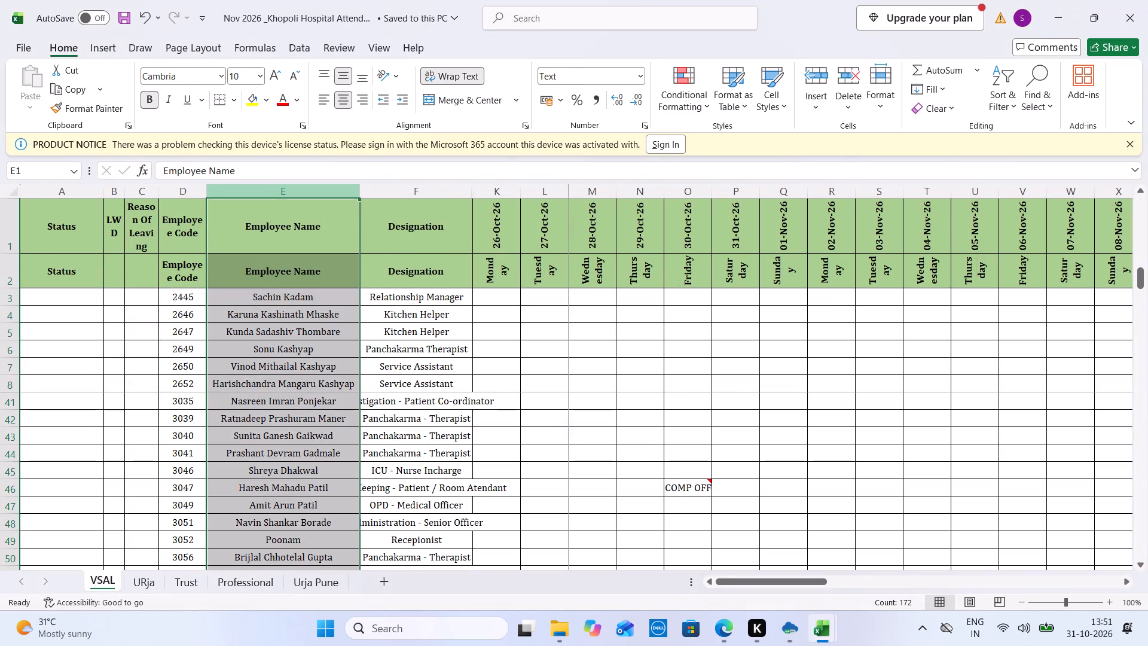
text(ASMIT)
key(Return)
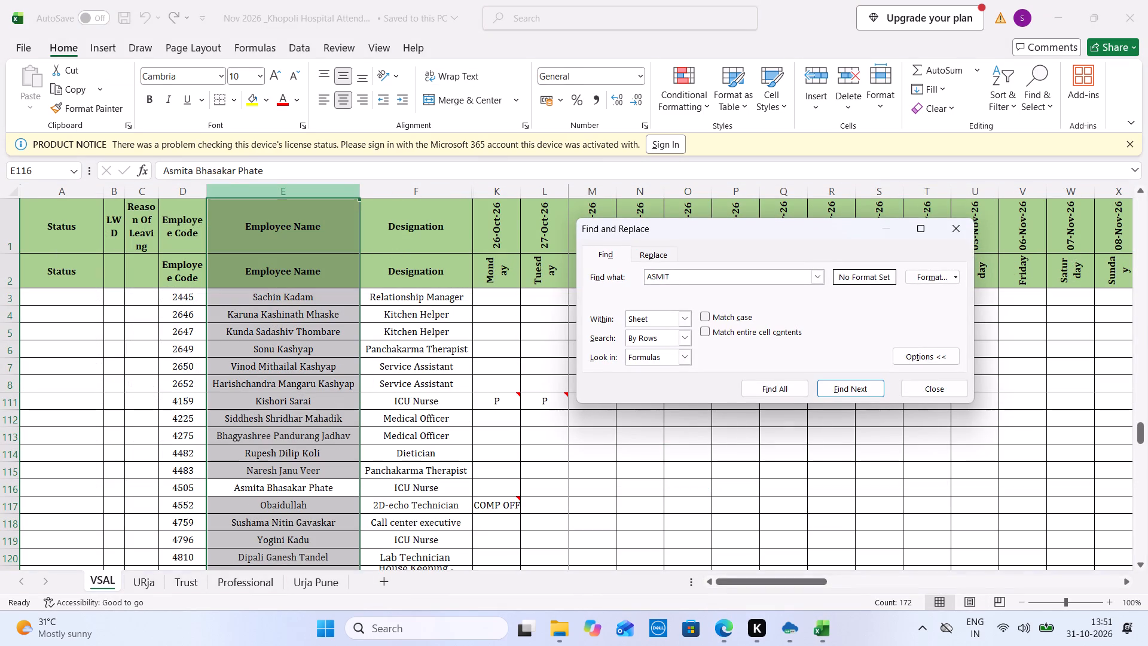
click(510, 403)
key(ctrl+c)
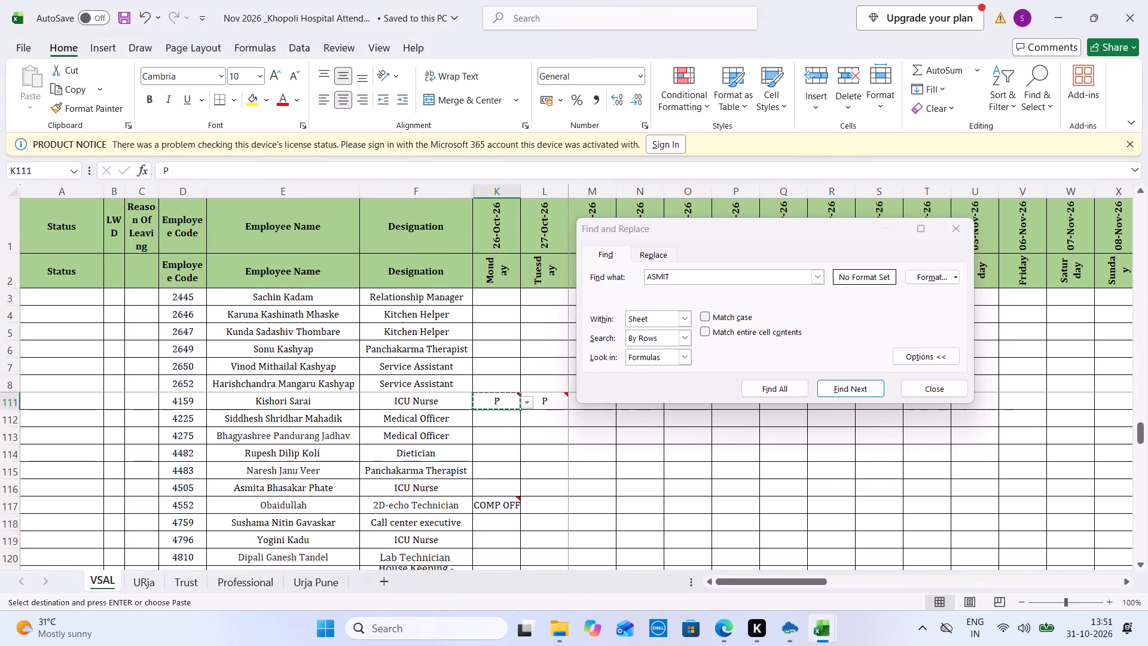
click(647, 492)
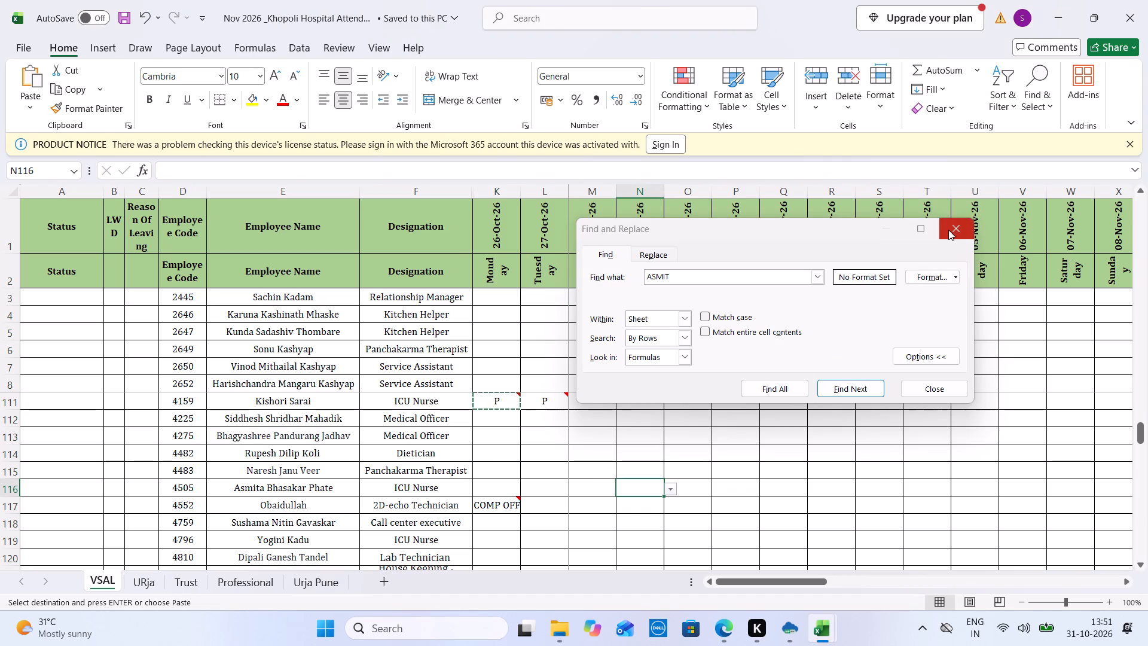
click(948, 230)
key(ctrl+v)
key(Right)
key(ctrl+v)
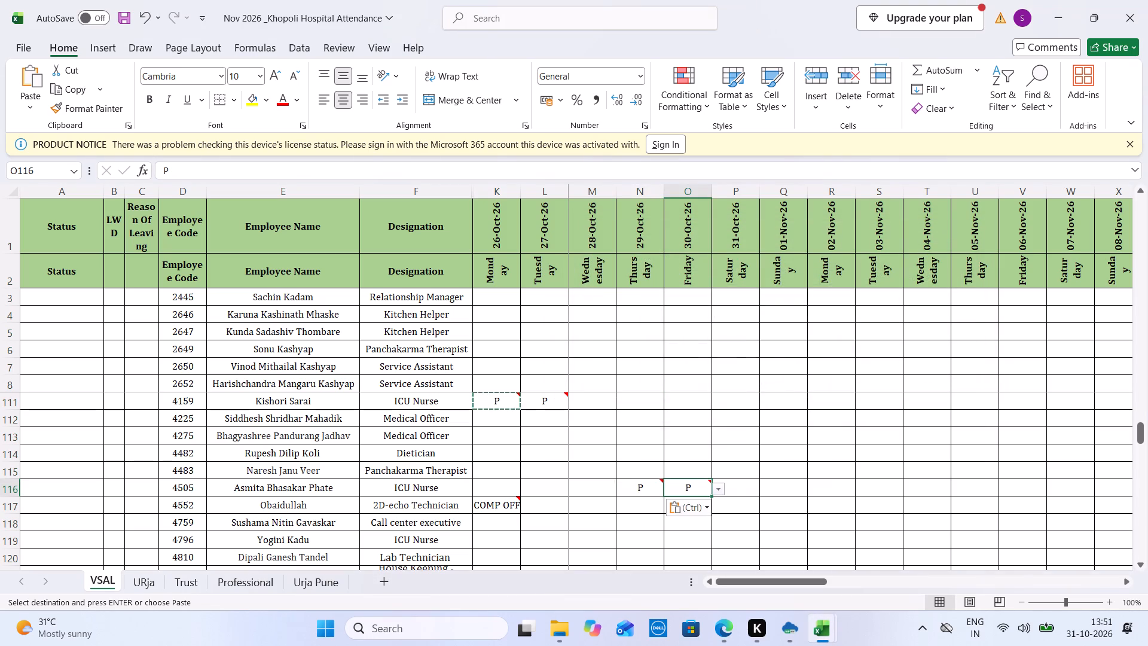
key(ctrl+s)
Return to the leave applications in the browser and also select Sonalben's On Duty requests for 29-10-2026 and 28-10-2026.
click(725, 626)
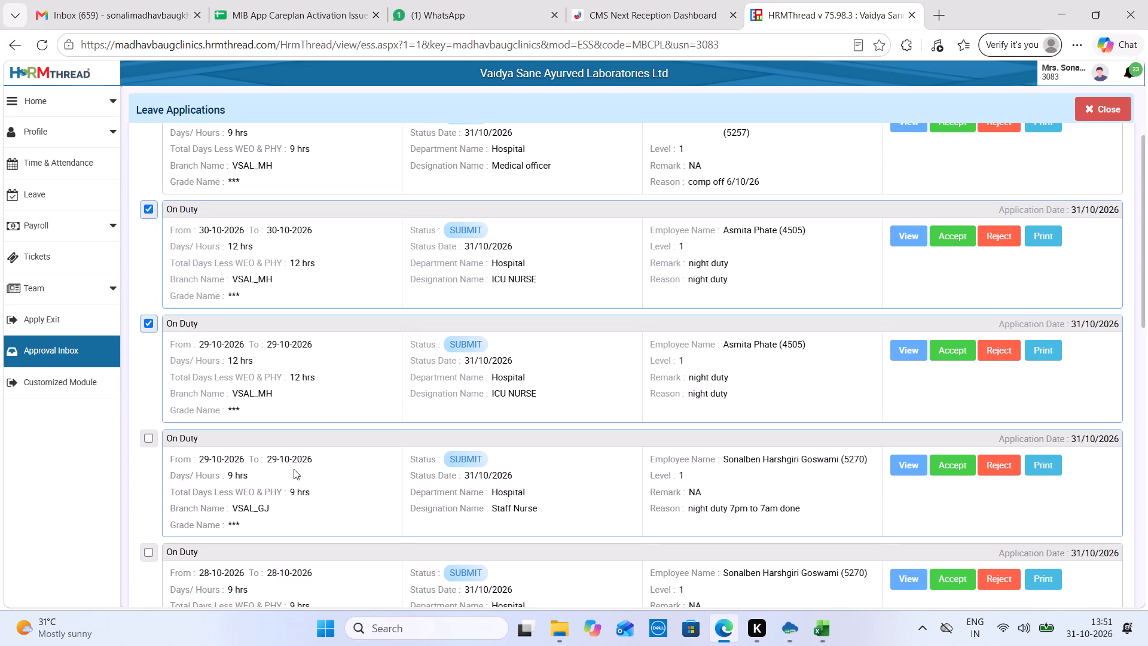
click(148, 439)
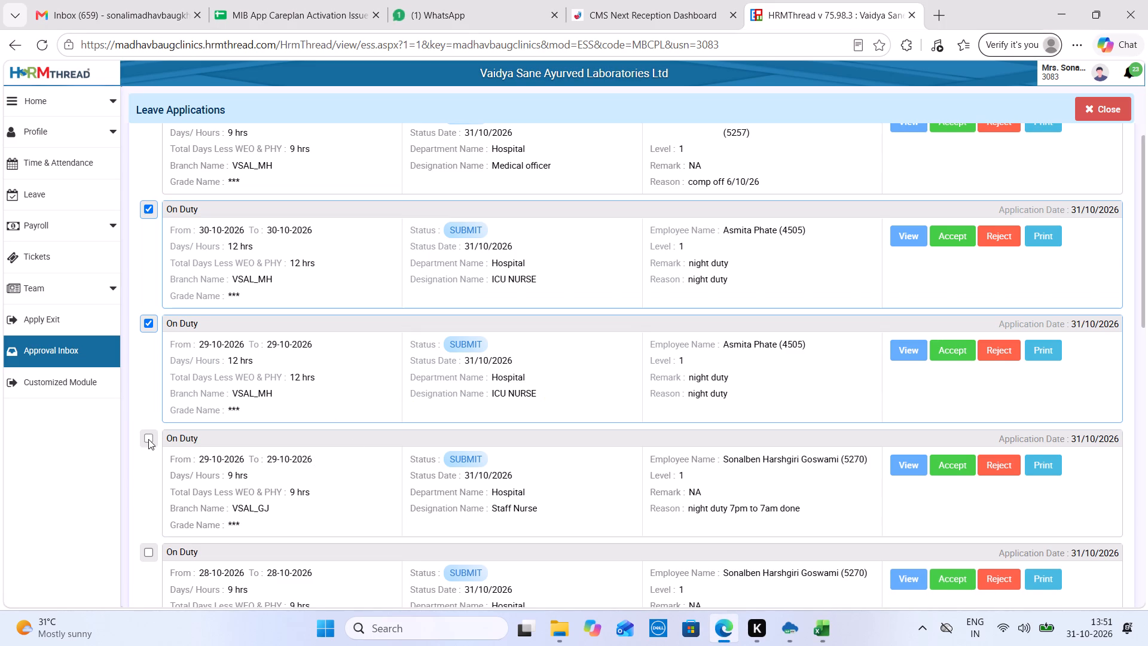
click(151, 549)
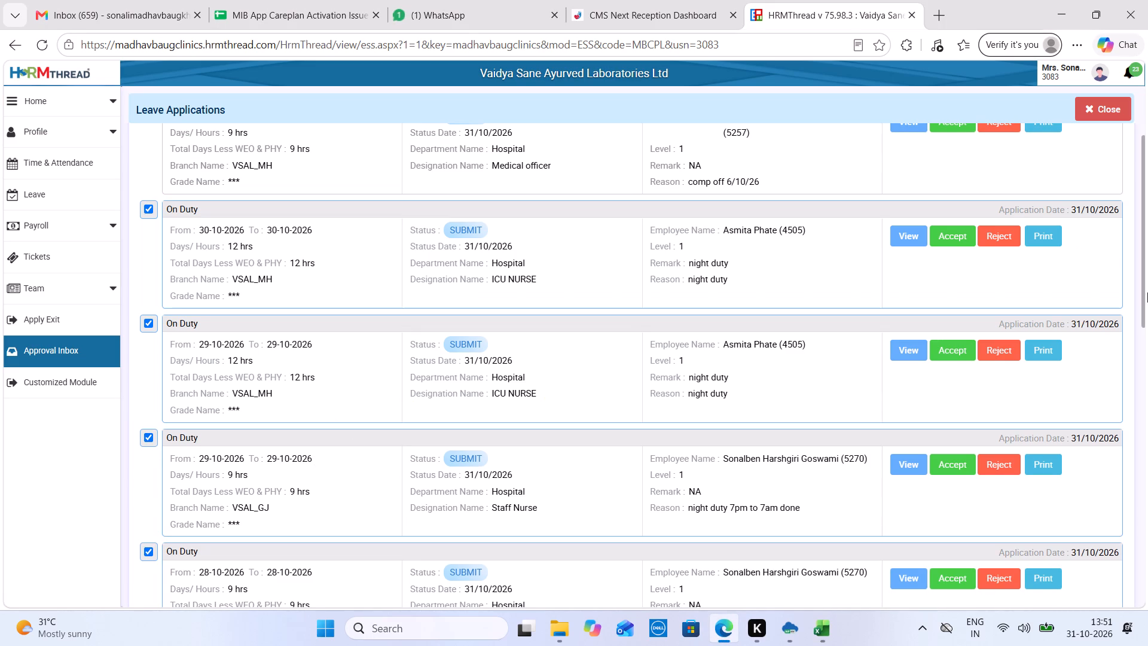
In Attendance Sheet Vizag's Nov 2026 Vadodara sheet, copy Yash's annotated P into Sonalben's 28-Oct-26 and 29-Oct-26 cells and save.
drag(1143, 307, 1141, 343)
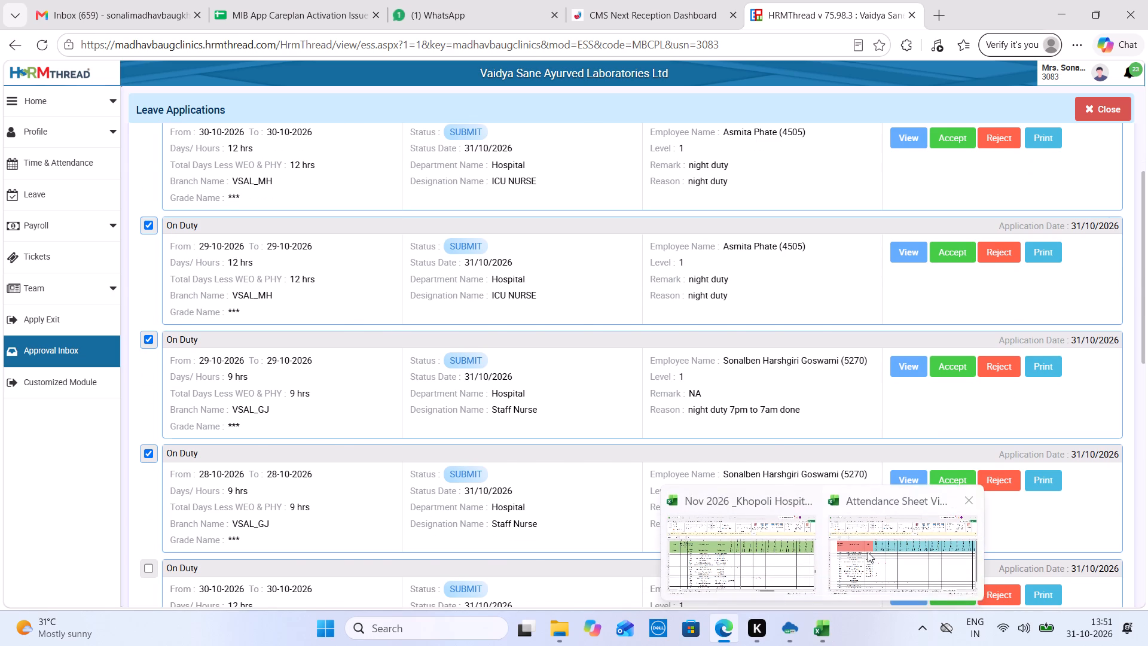
click(880, 547)
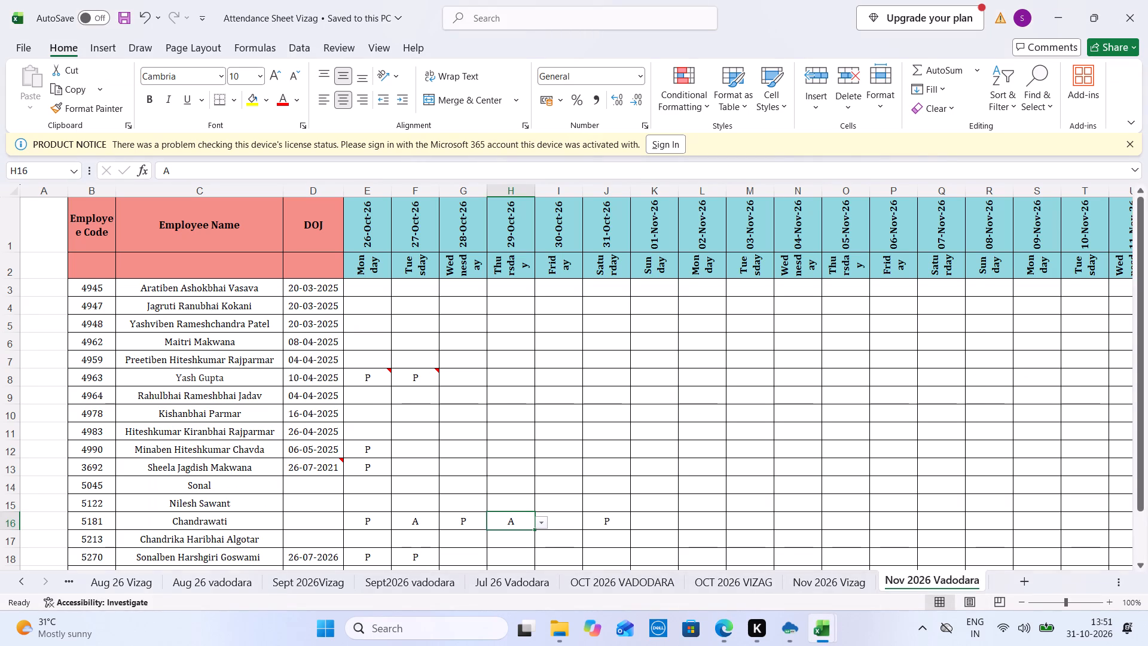
click(420, 381)
key(ctrl+c)
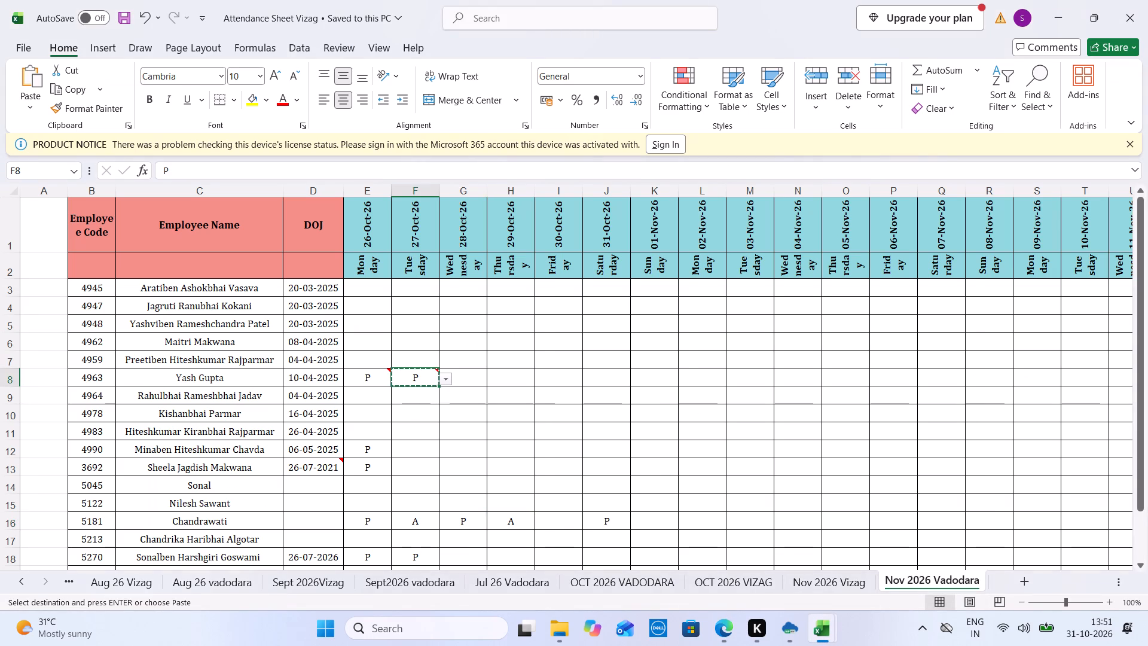
click(471, 556)
key(ctrl+v)
key(Right)
key(ctrl+v)
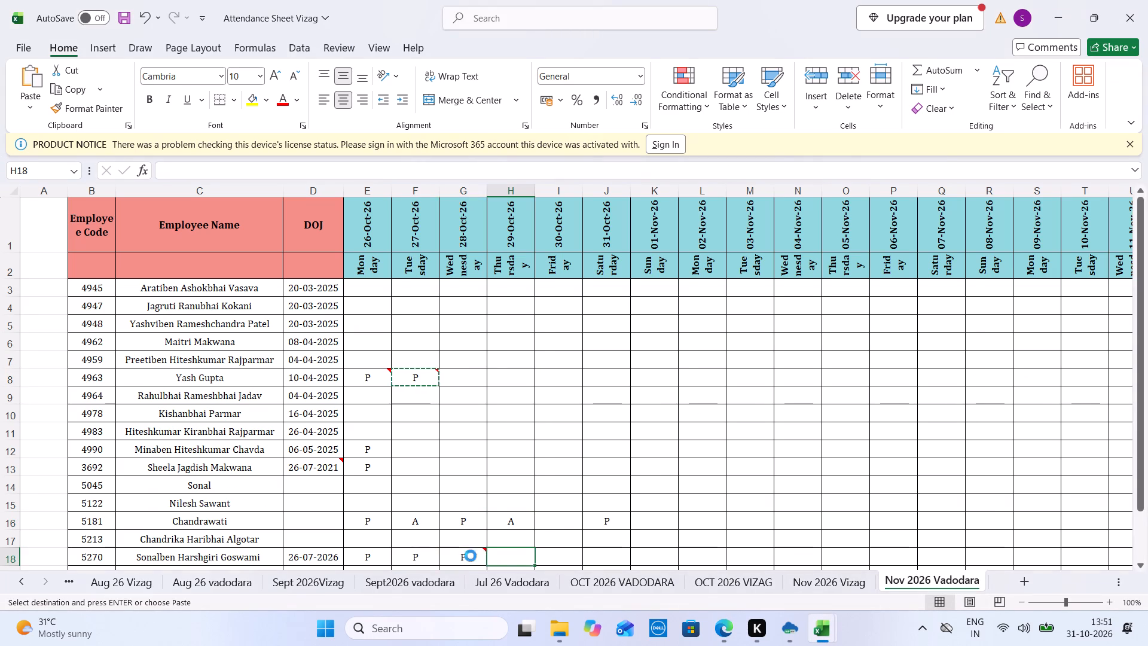
key(ctrl+s)
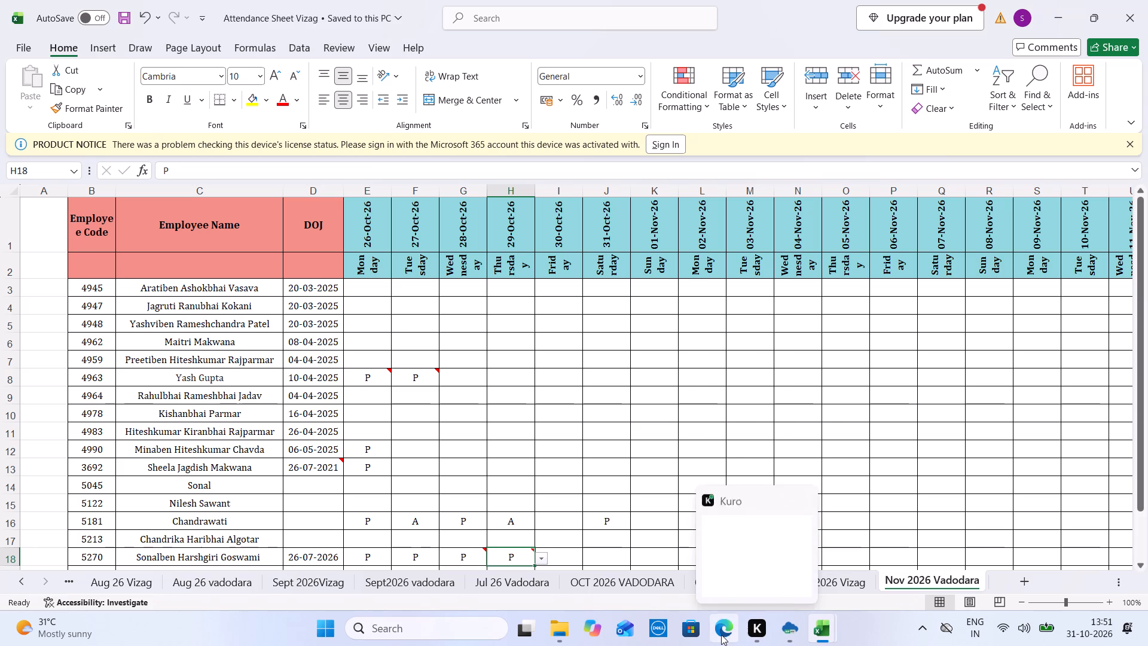
Return to the leave applications in the browser and also select Kristobal's On Duty request for 30-10-2026.
click(721, 635)
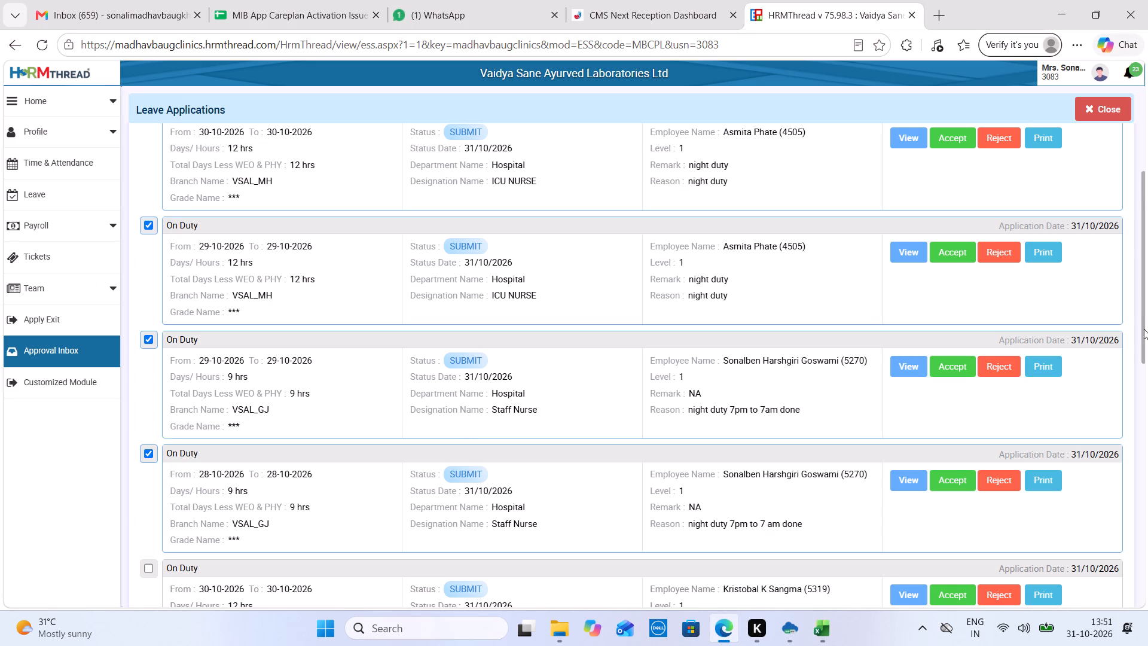
drag(1144, 329, 1145, 444)
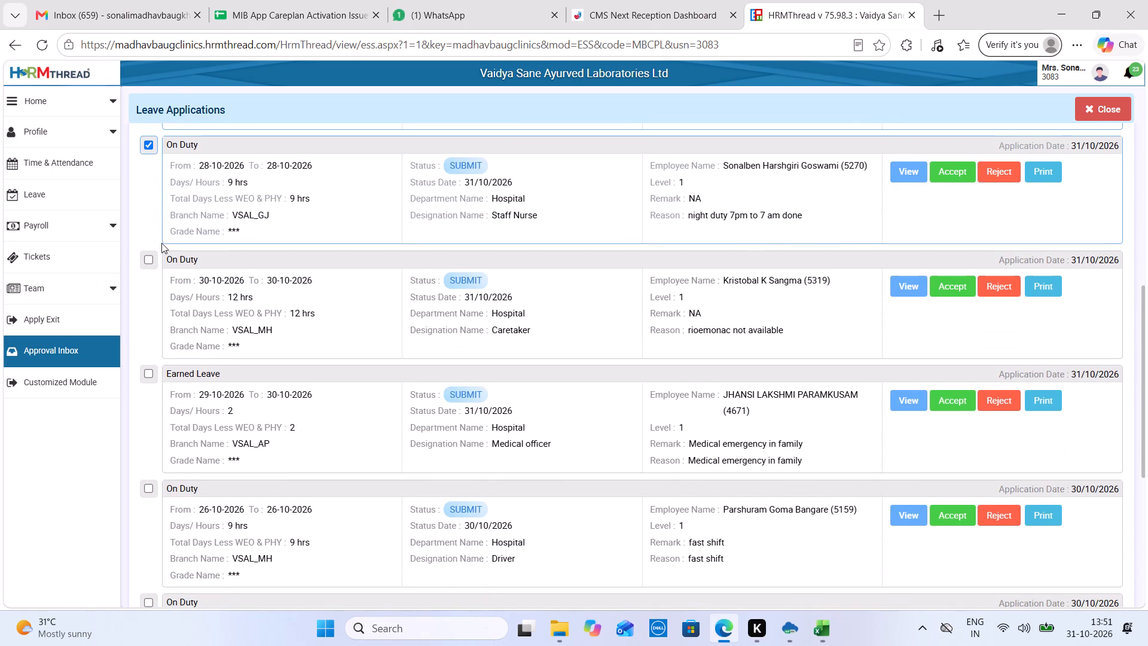
click(148, 262)
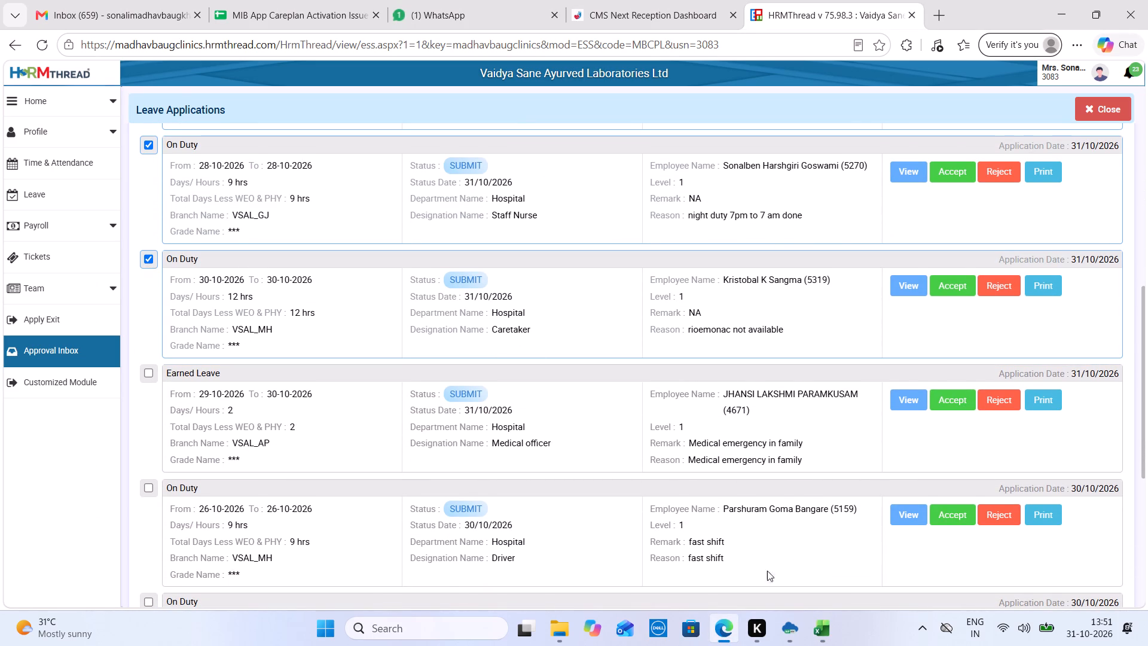
In the Khopoli workbook's Urja Pune sheet, mark Kristobal P for 30-Oct-26 and save.
click(777, 556)
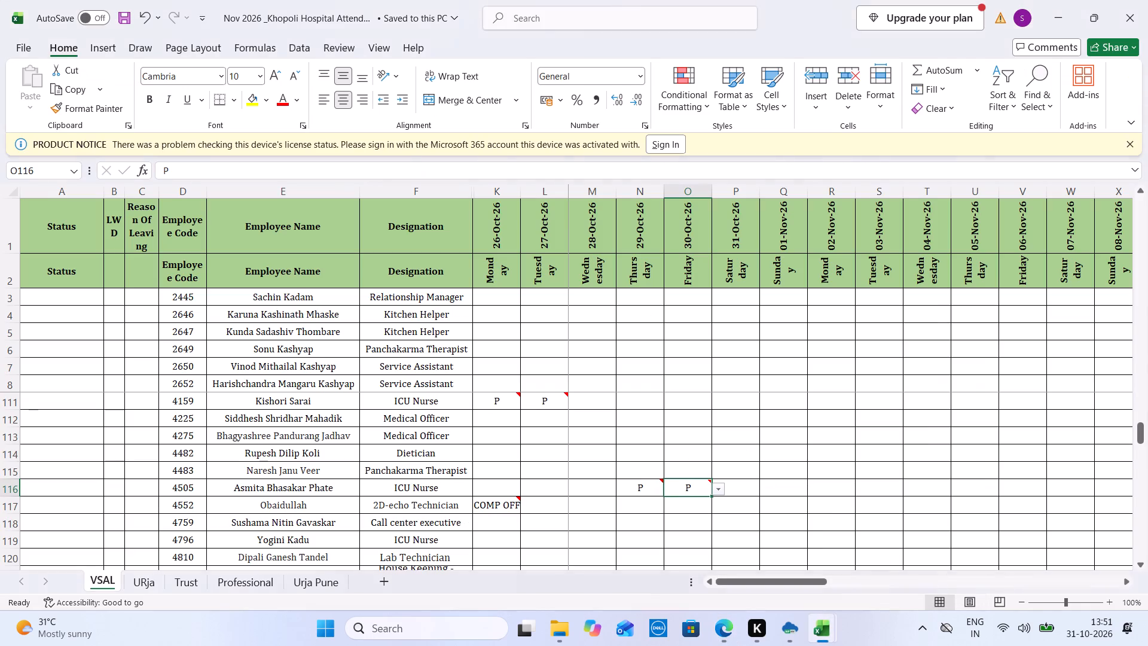
click(338, 585)
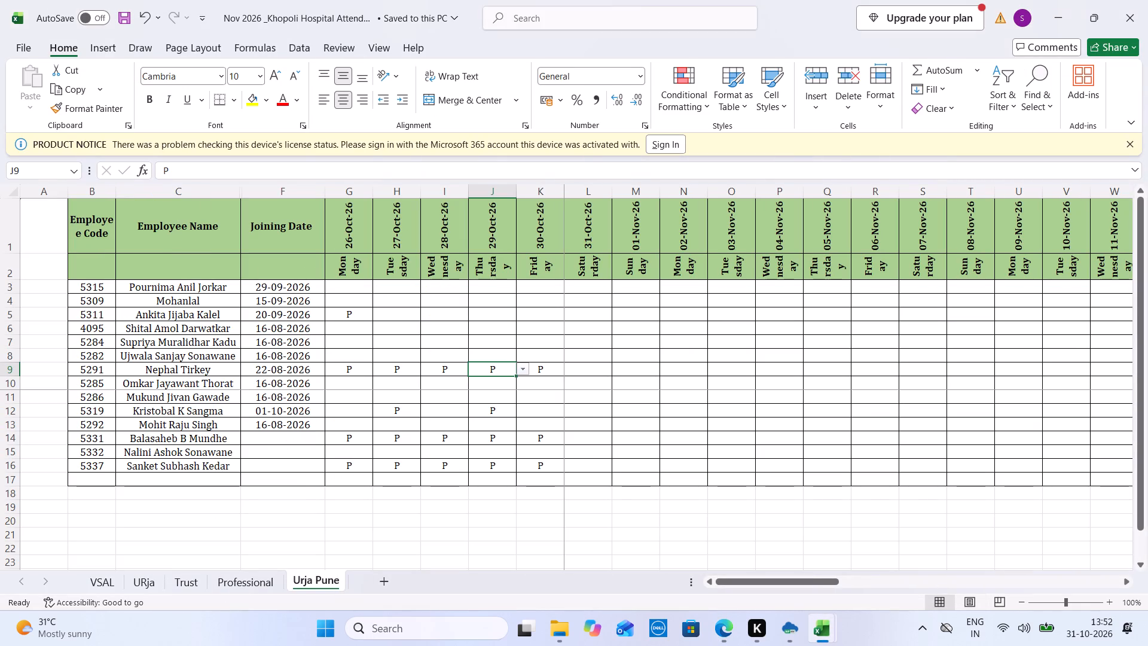
click(552, 413)
key(p)
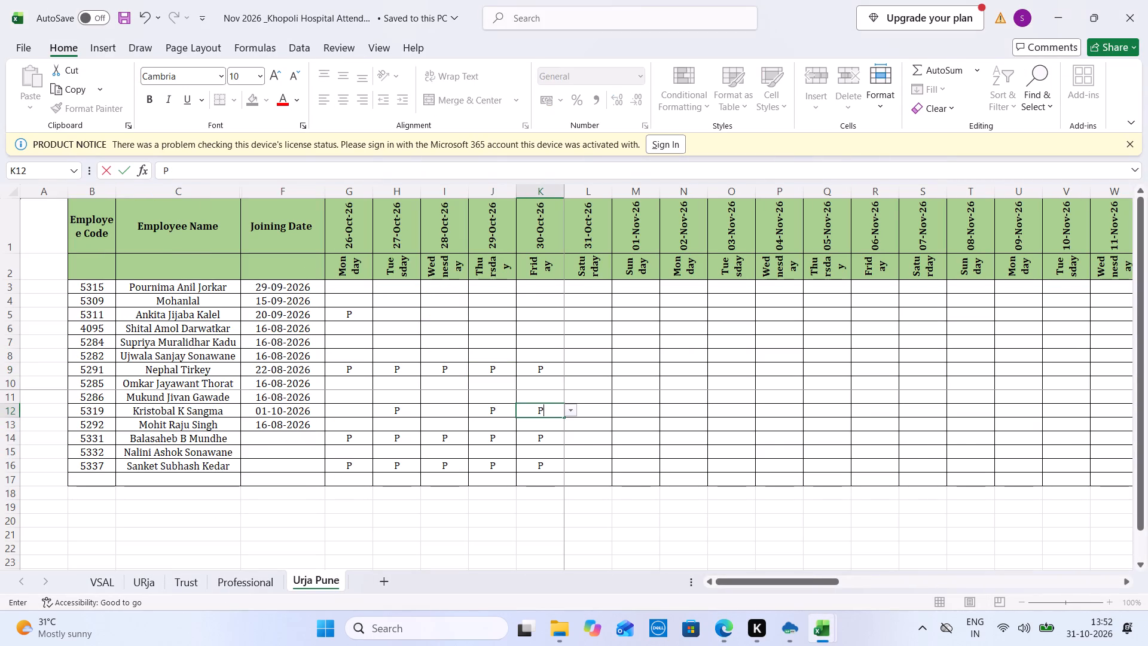
key(ctrl+s)
Switch to Attendance Sheet Vizag's Nov 2026 Vizag sheet, mark Jhansi PL for 29-Oct-26 and 30-Oct-26, and save.
key(ctrl+Tab)
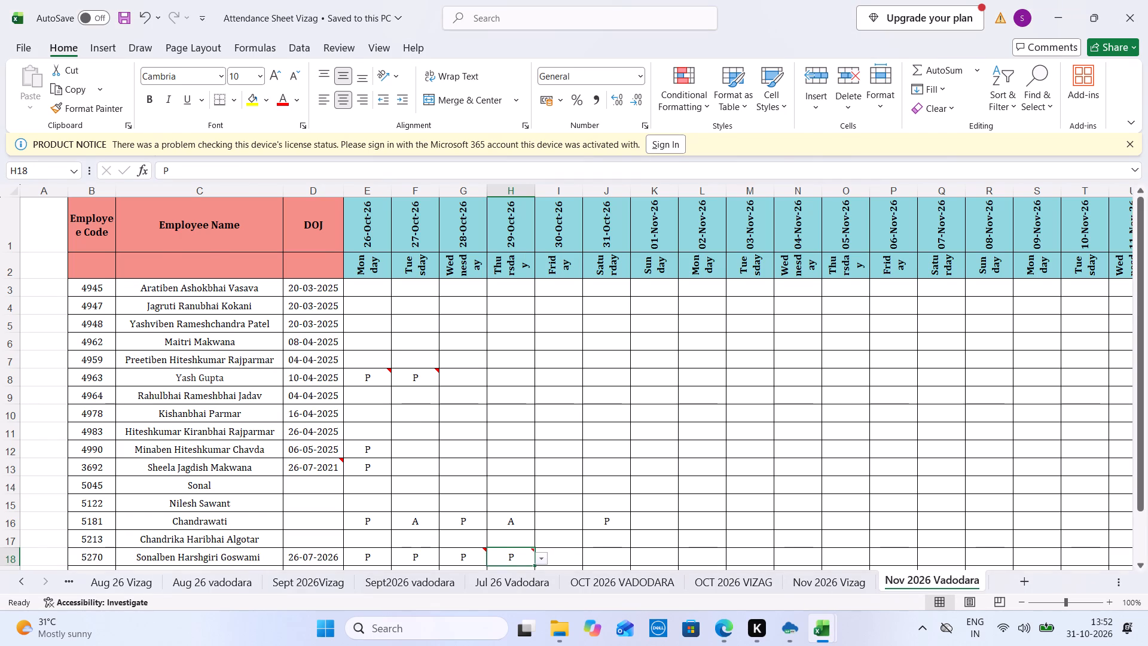
click(822, 581)
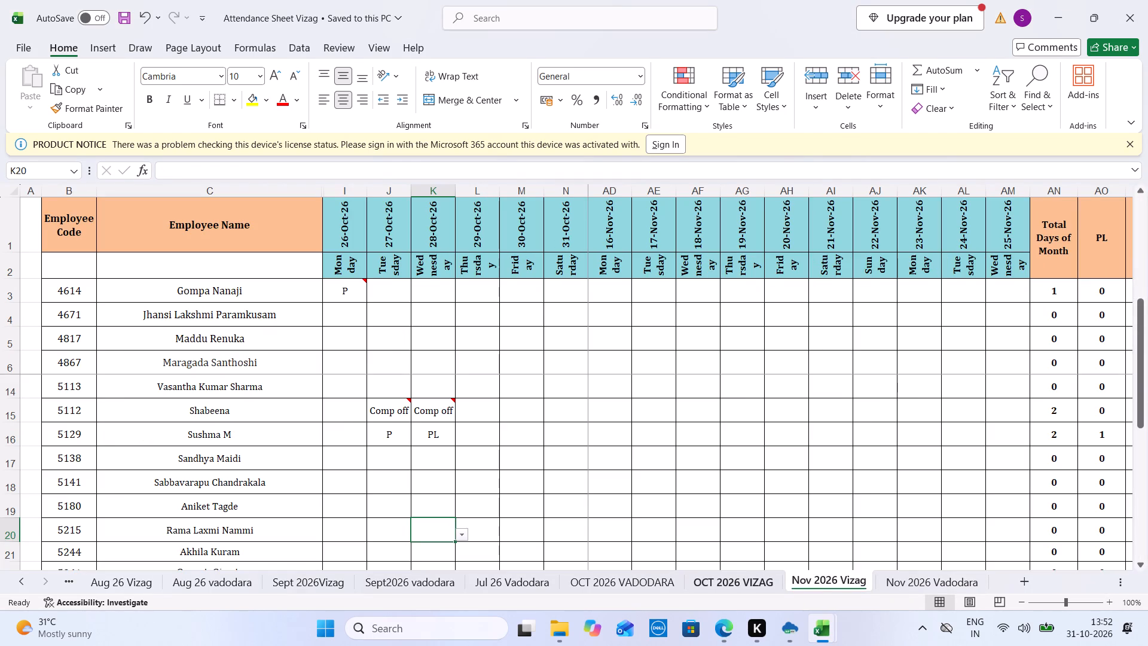
click(478, 310)
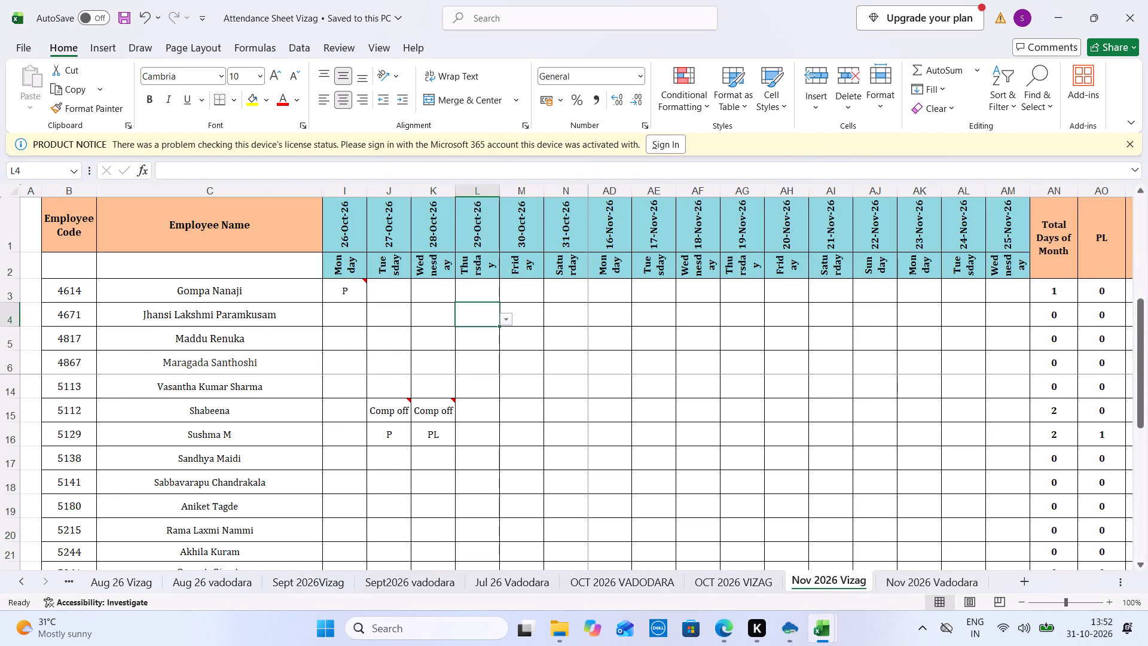
text(PL)
key(Tab)
text(PL)
key(ctrl+s)
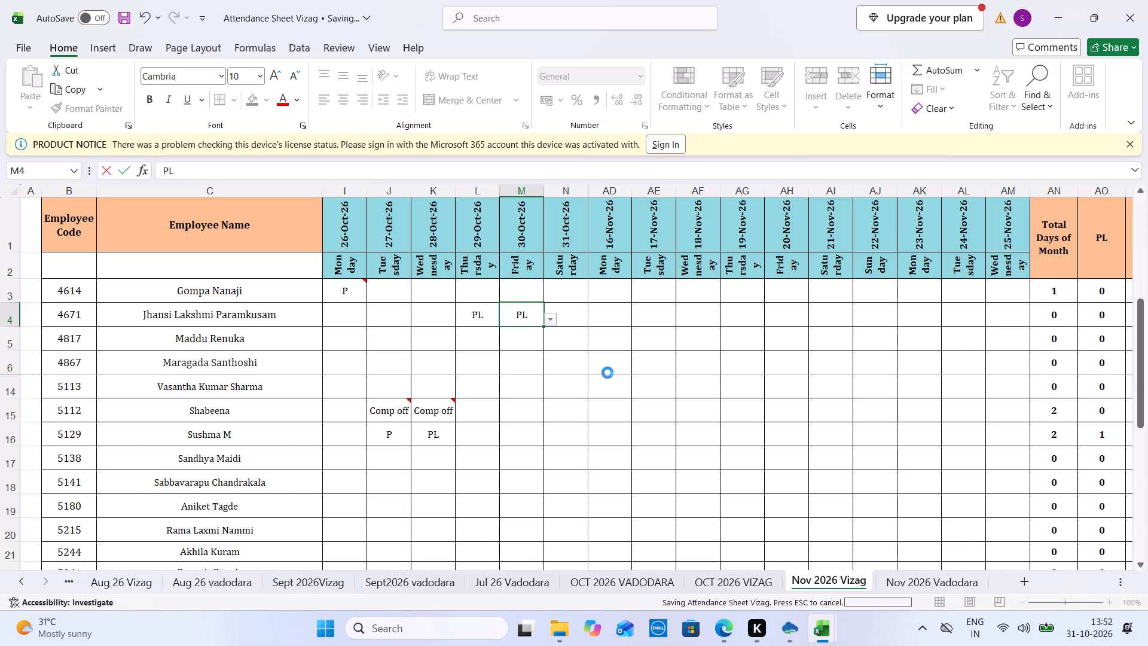
In the browser, also select Jhansi's Earned Leave request and Parshuram's On Duty requests for 26-10-2026, 29-10-2026 and 28-10-2026.
click(728, 624)
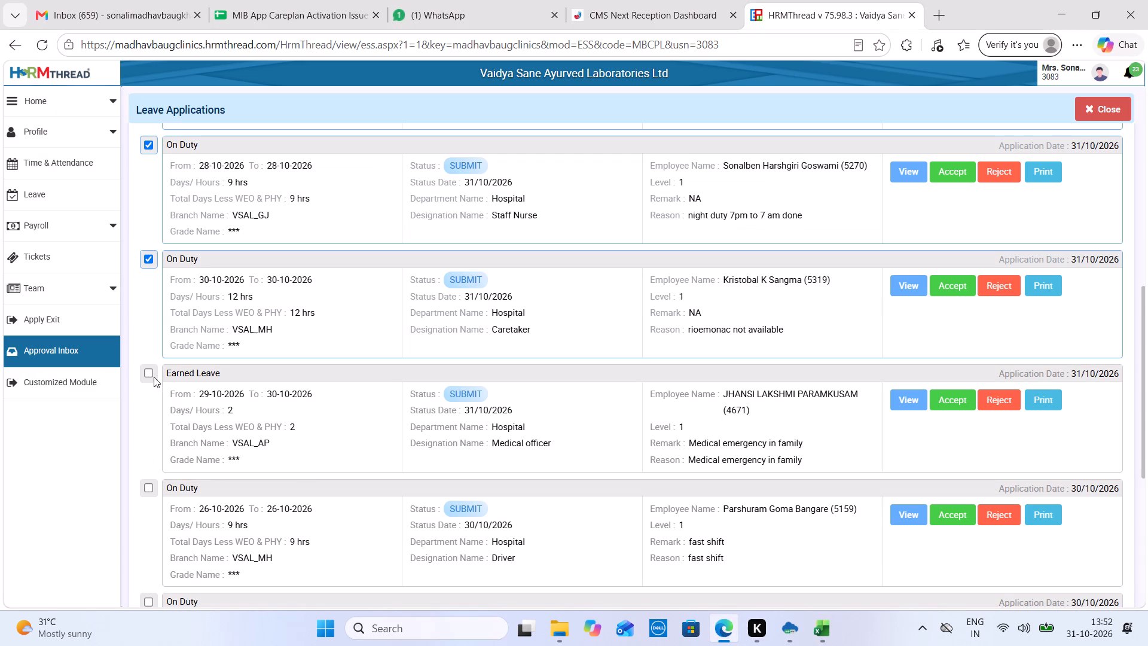
click(144, 372)
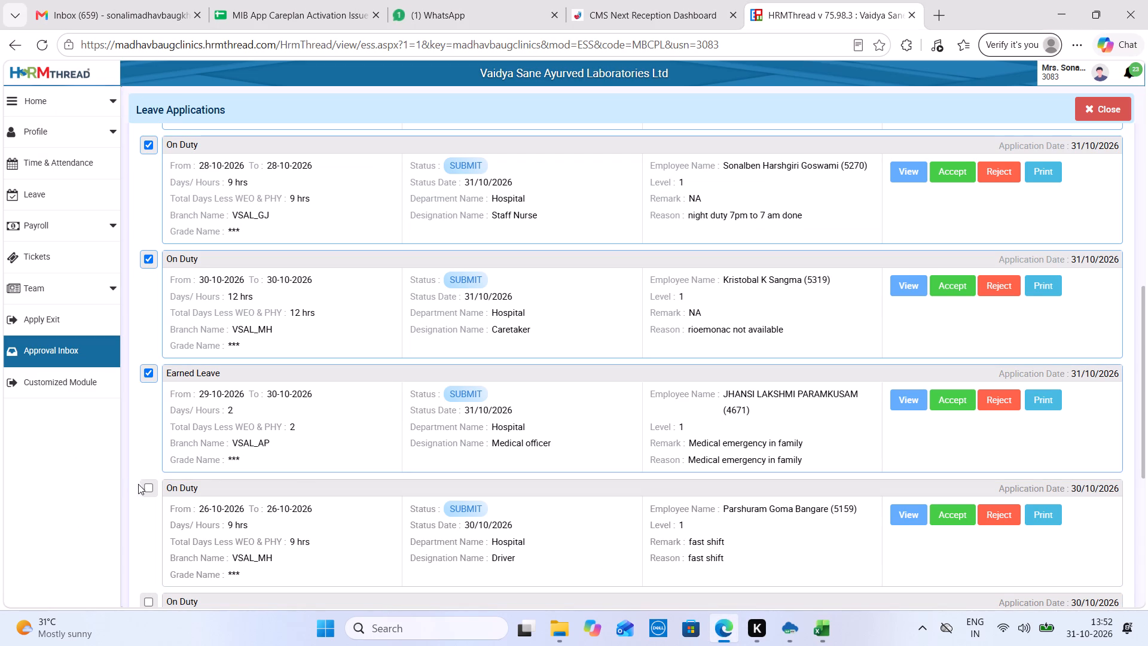
click(148, 489)
click(1147, 517)
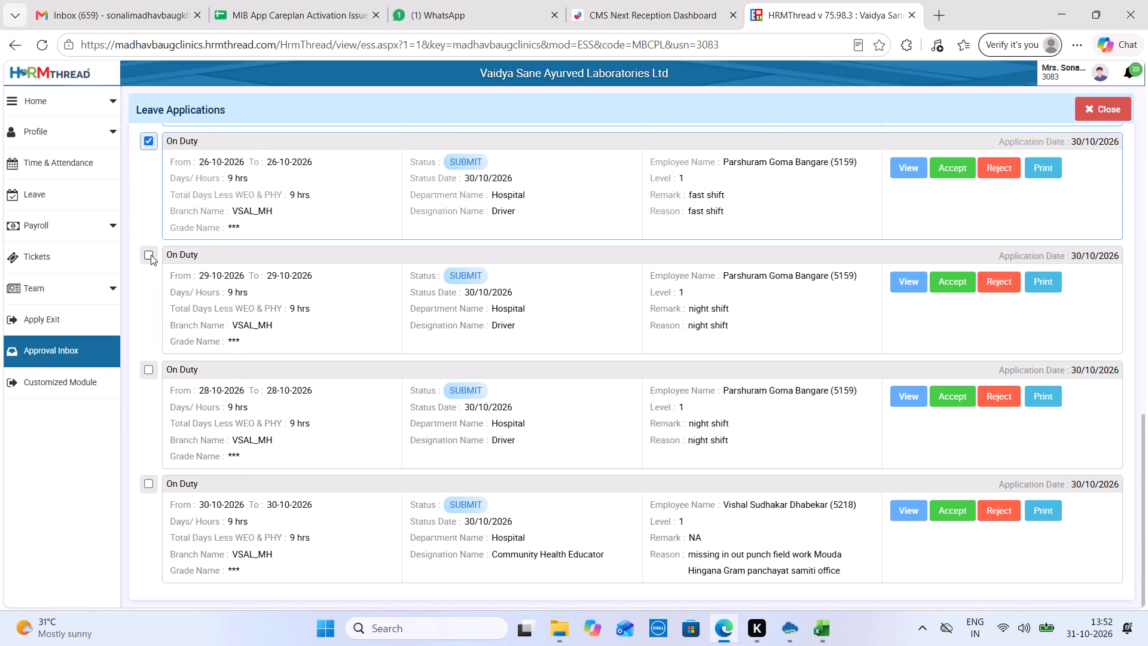
click(151, 255)
click(149, 388)
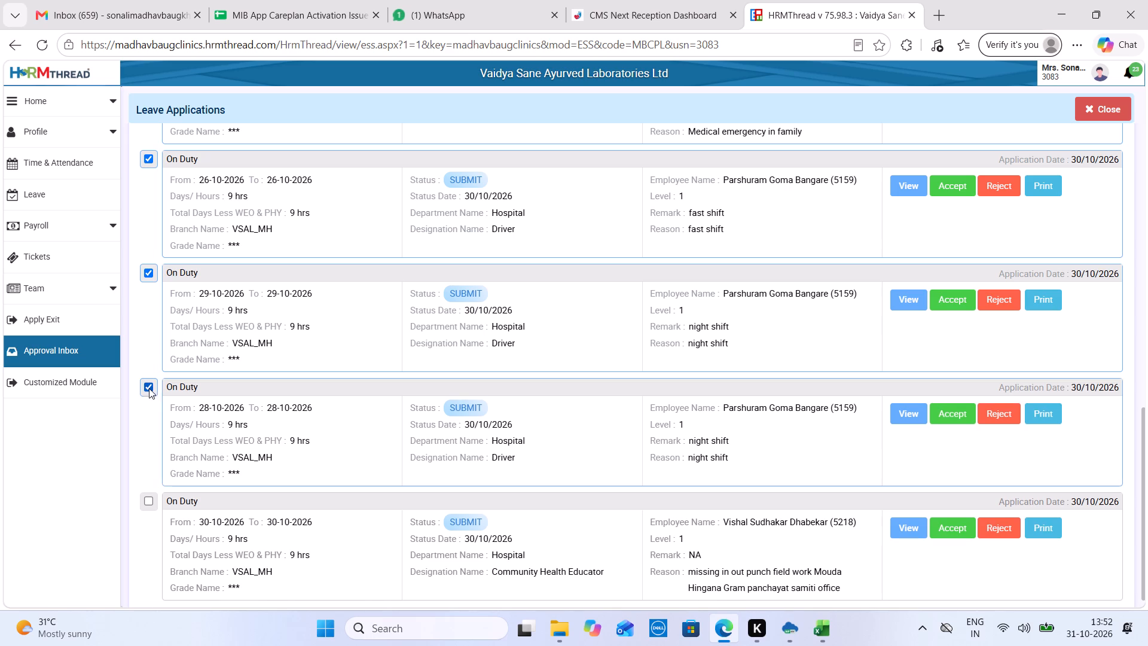
In the Khopoli workbook's VSAL sheet, find PARSHU and mark Parshuram P for 26-Oct-26, 29-Oct-26 and 30-Oct-26.
click(723, 514)
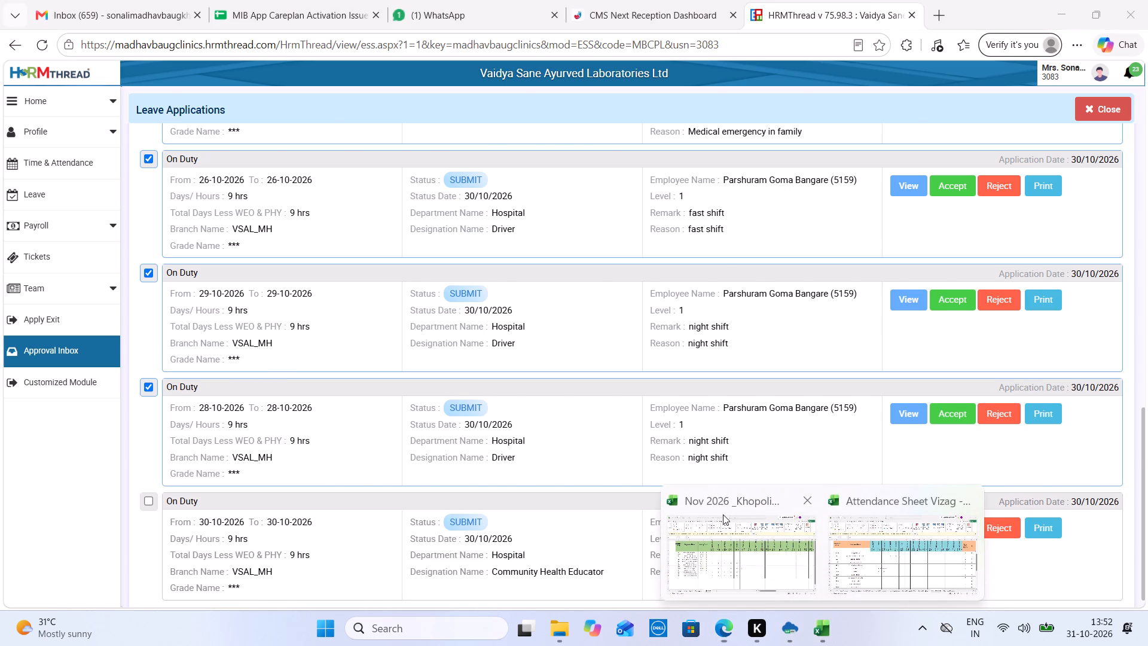
click(100, 584)
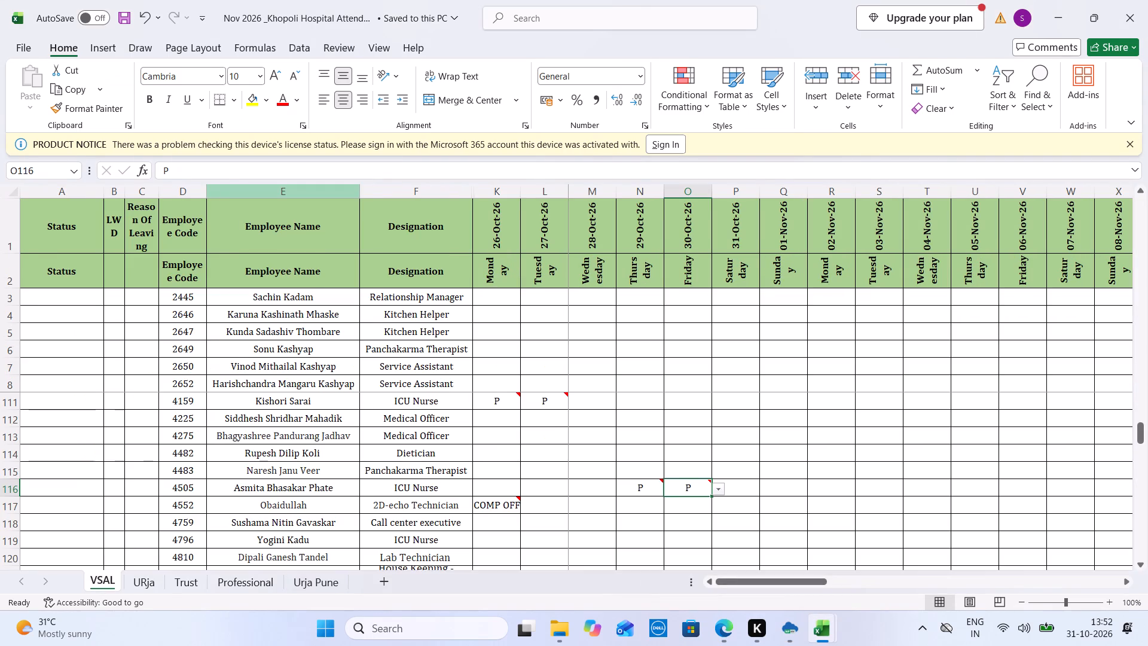
click(300, 193)
key(ctrl+f)
text(PARSHU)
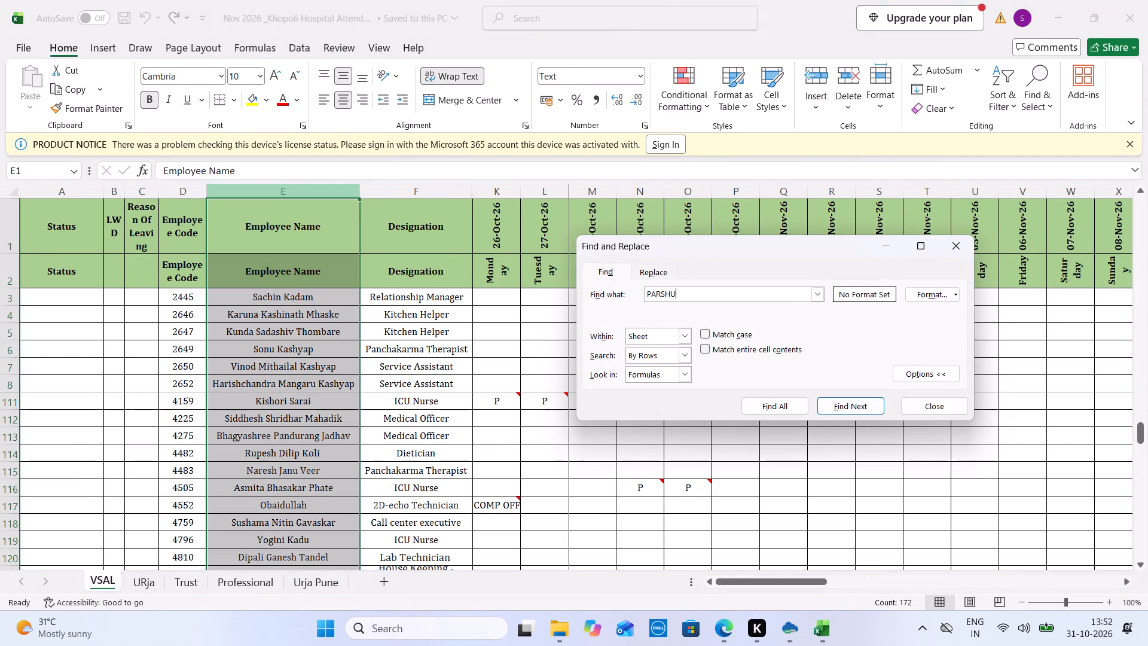
key(Return)
click(512, 489)
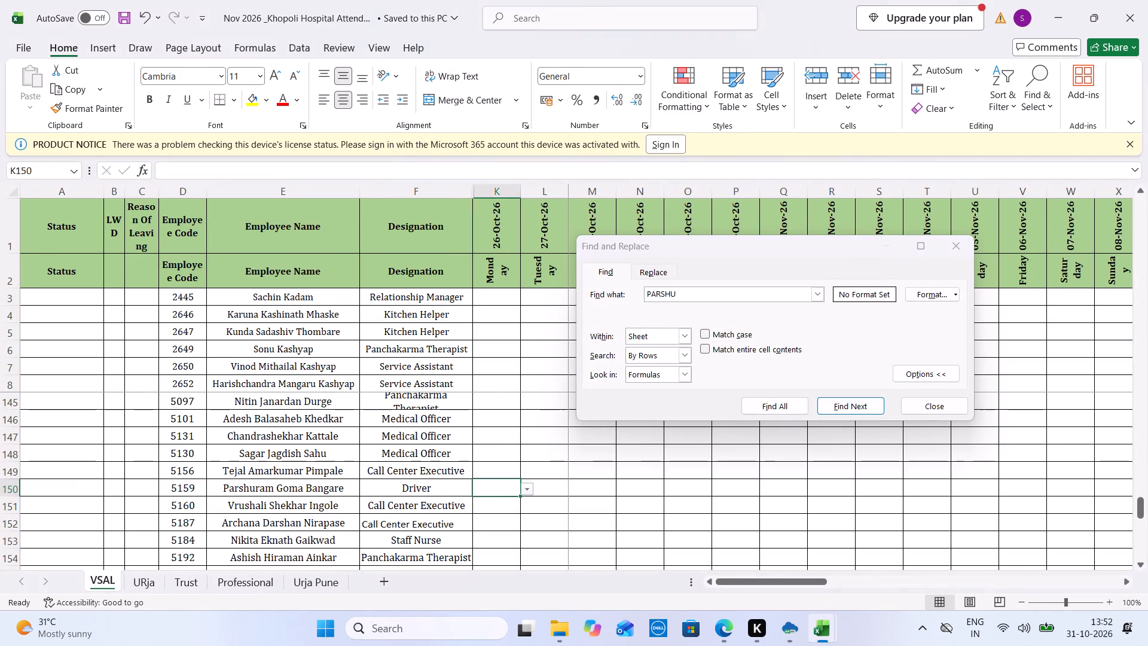
key(p)
key(Tab)
key(Tab)
key(Tab)
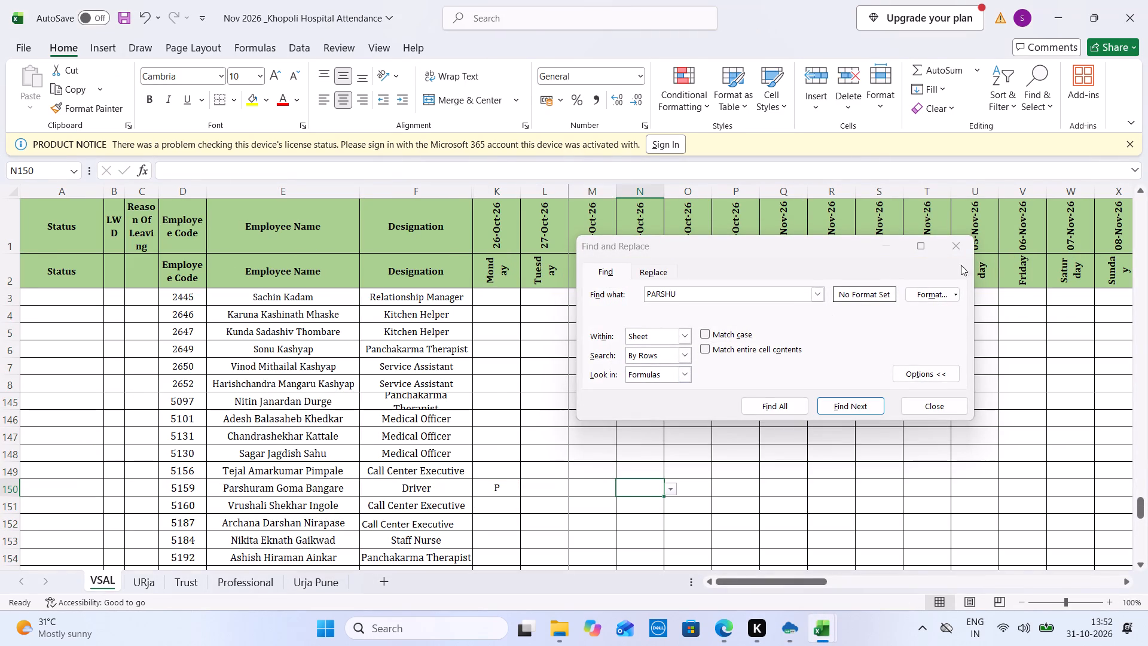
click(951, 243)
key(p)
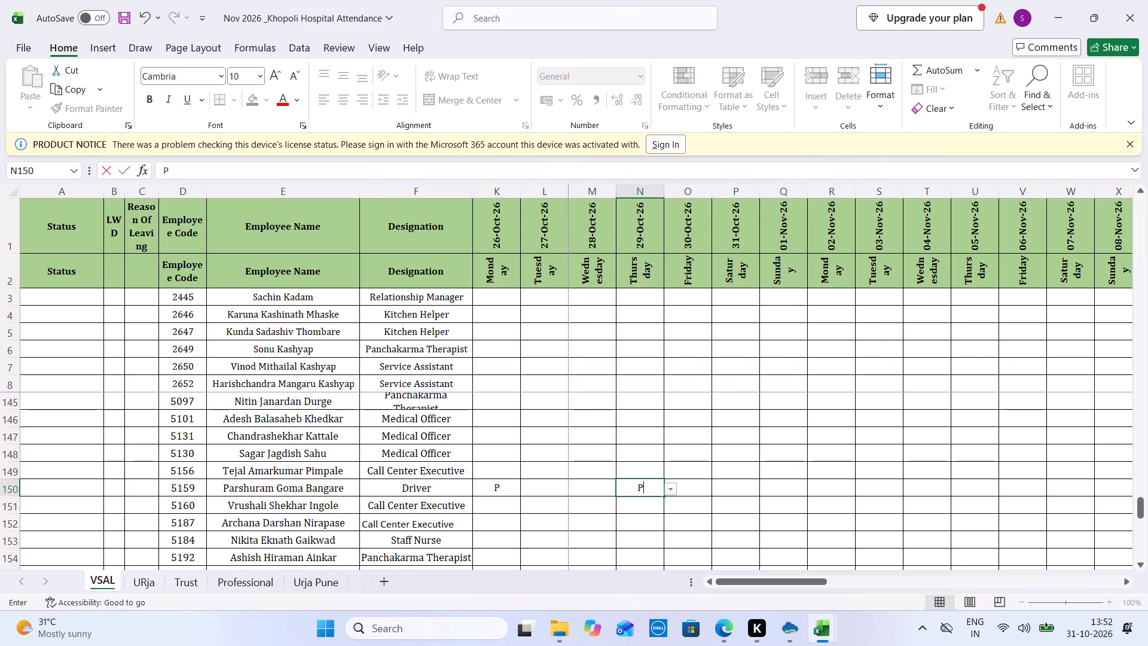
key(Tab)
key(p)
click(642, 479)
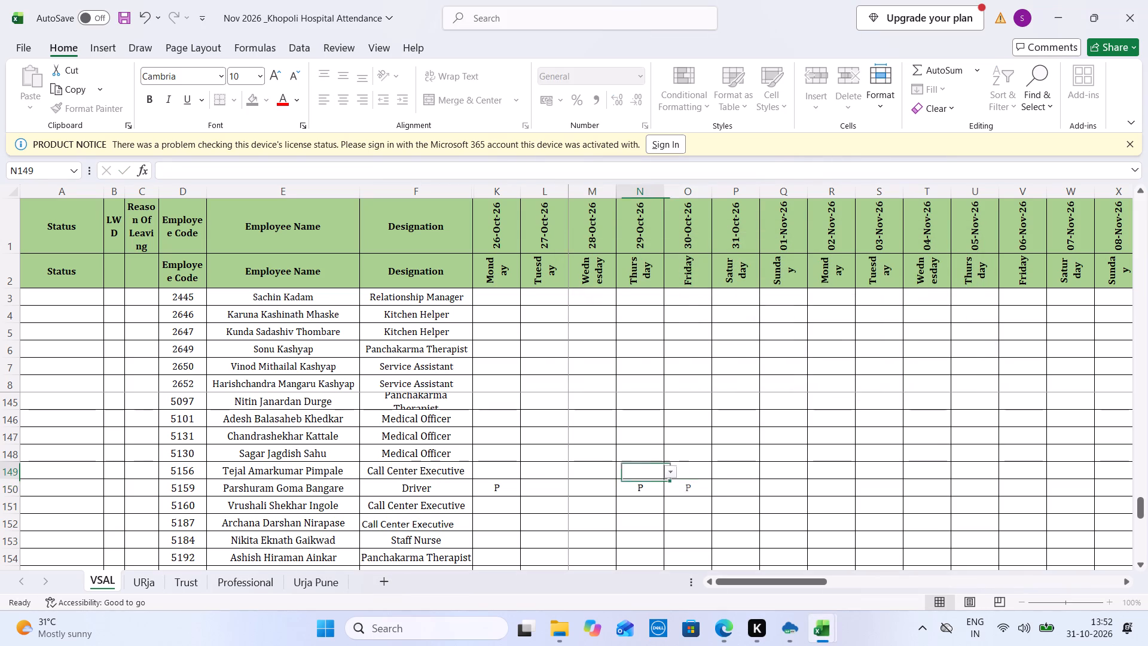
Add the note NIGHT to Parshuram's 29-Oct-26 cell, copy that cell to 30-Oct-26, and save the workbook.
right_click(633, 495)
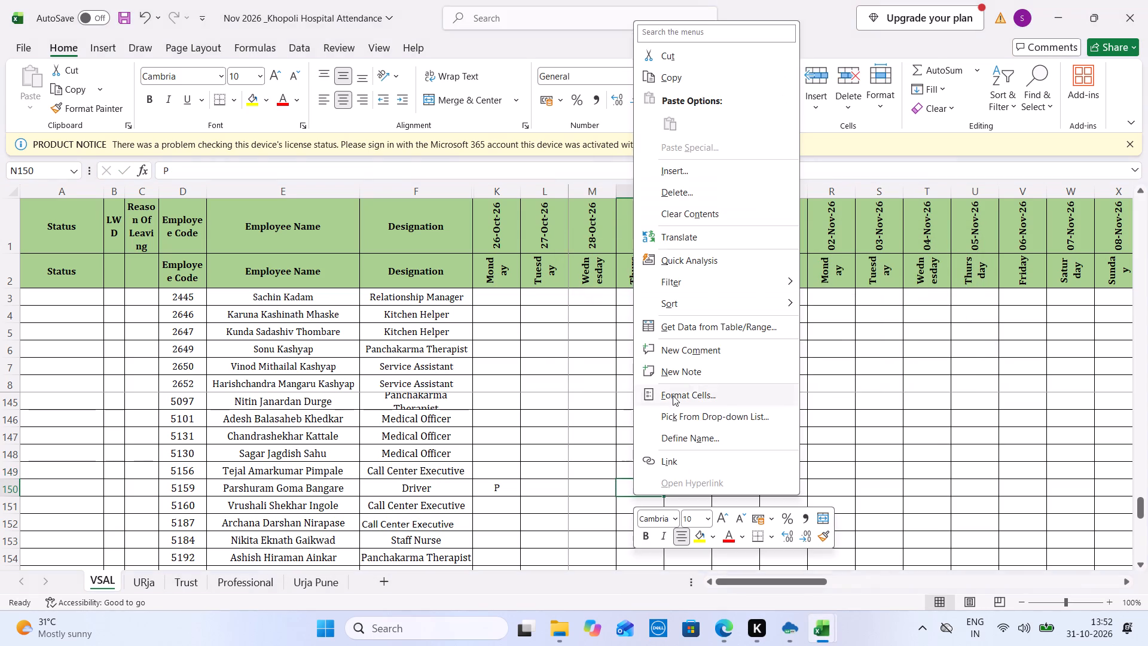
click(713, 378)
text(NIGHT)
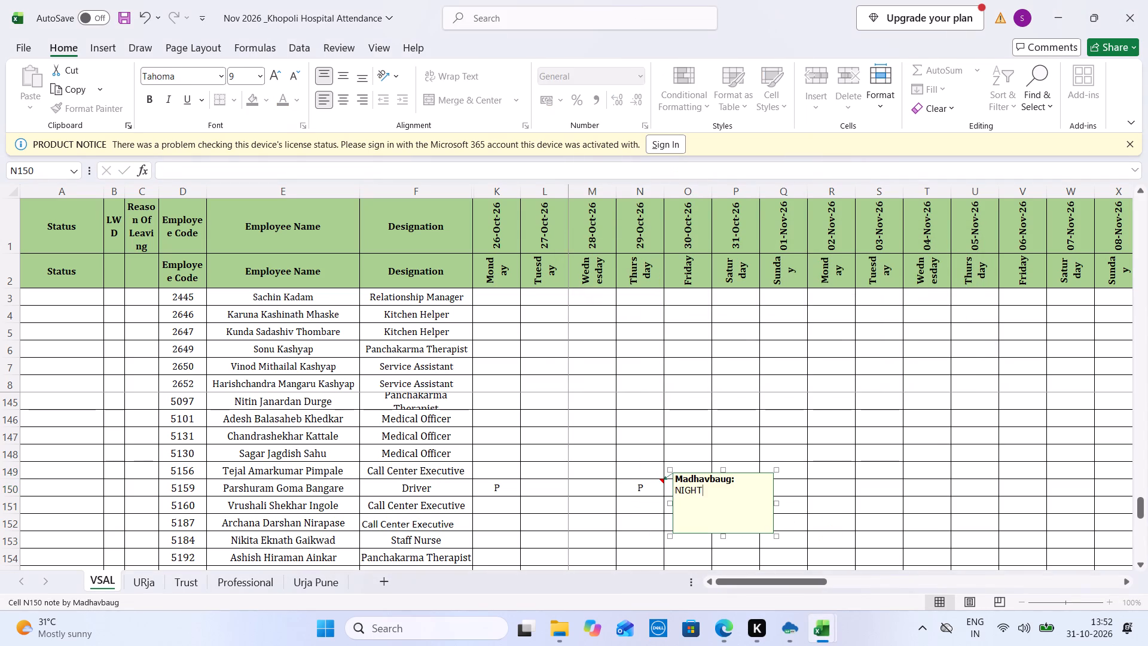
click(625, 489)
key(ctrl+c)
key(Right)
key(ctrl+v)
key(ctrl+s)
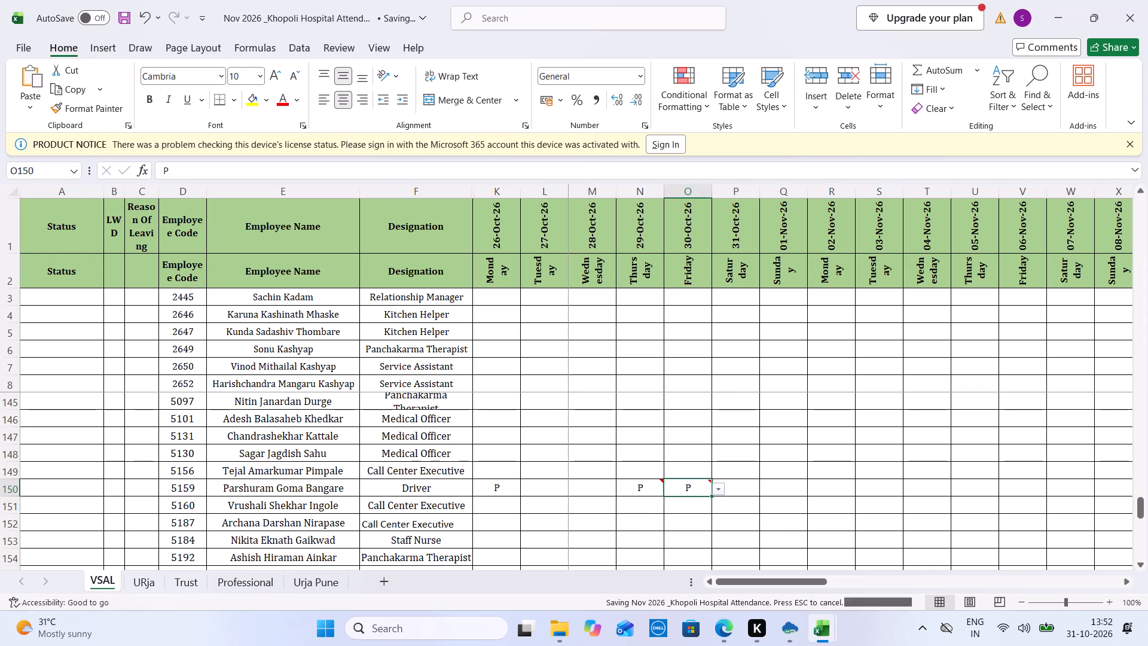
Return to the leave applications in the browser and start accepting all the selected requests together.
click(735, 624)
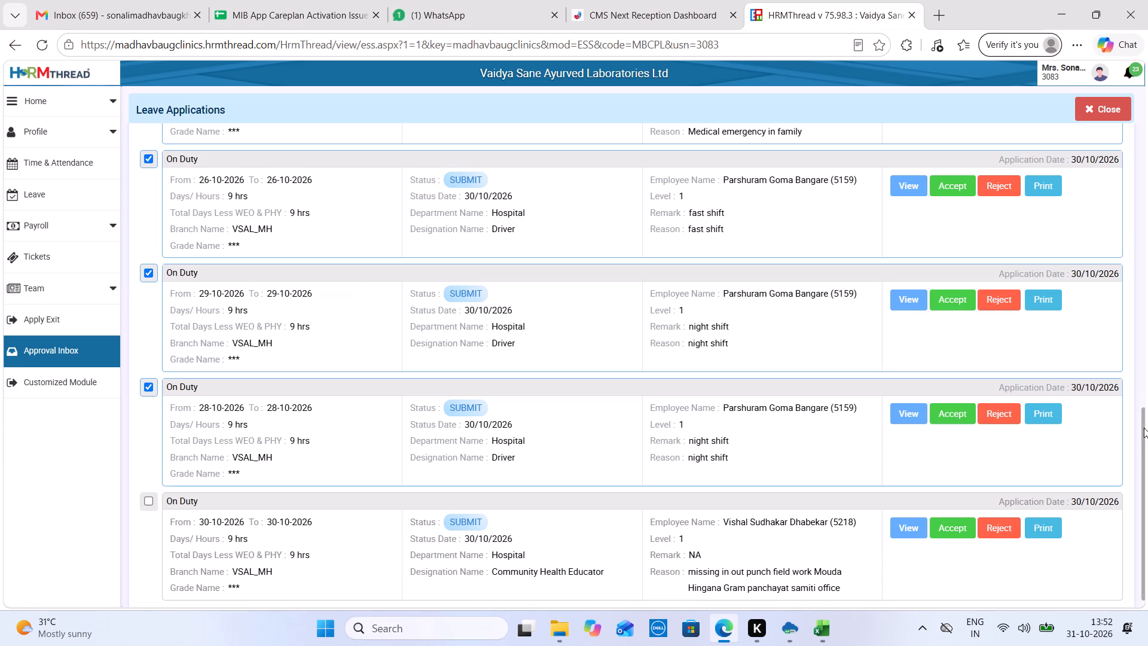
drag(1141, 450, 1147, 91)
click(188, 185)
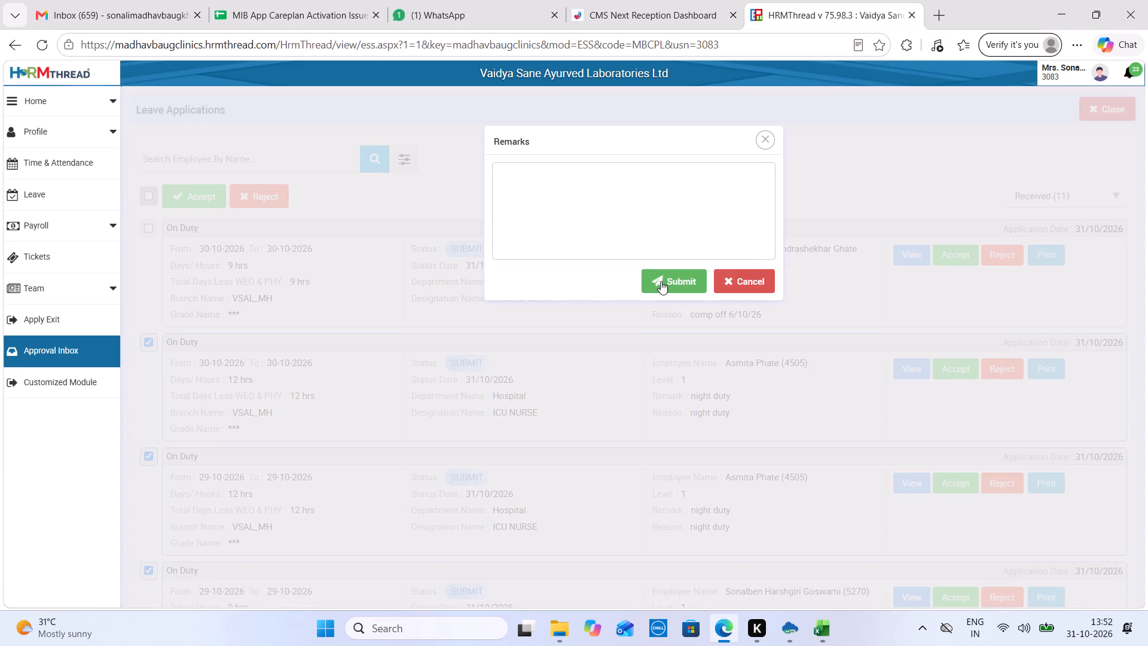
Submit the acceptance of the selected leave and On Duty requests with the remarks left blank.
click(661, 281)
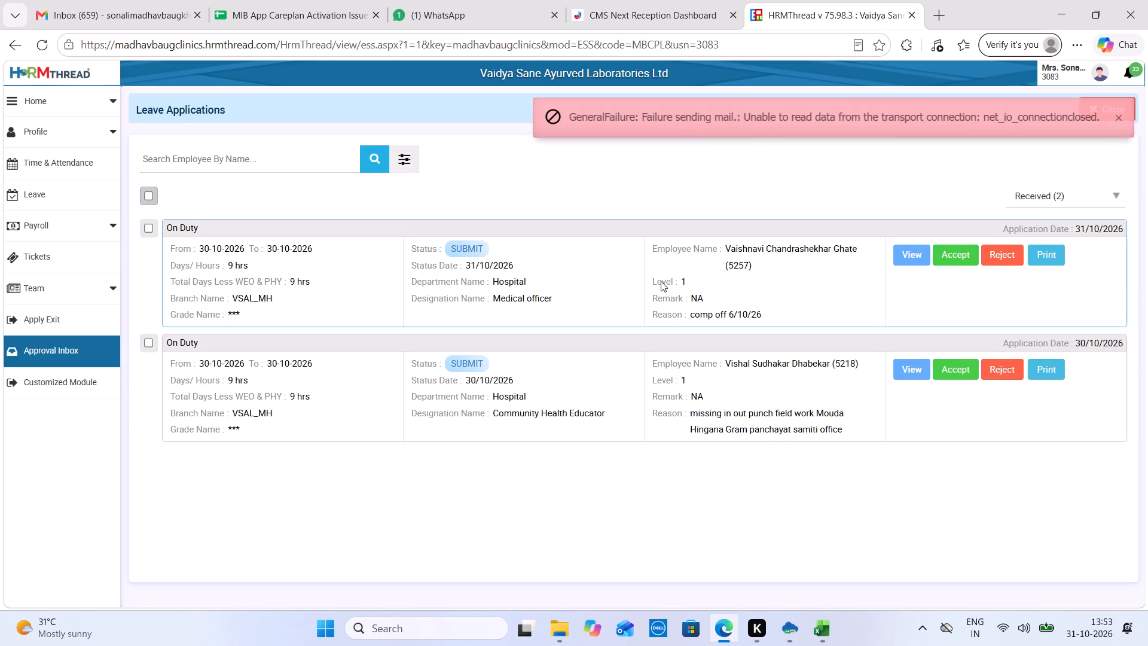
Start a screen capture of the Leave Applications page showing the mail failure message.
key(Print)
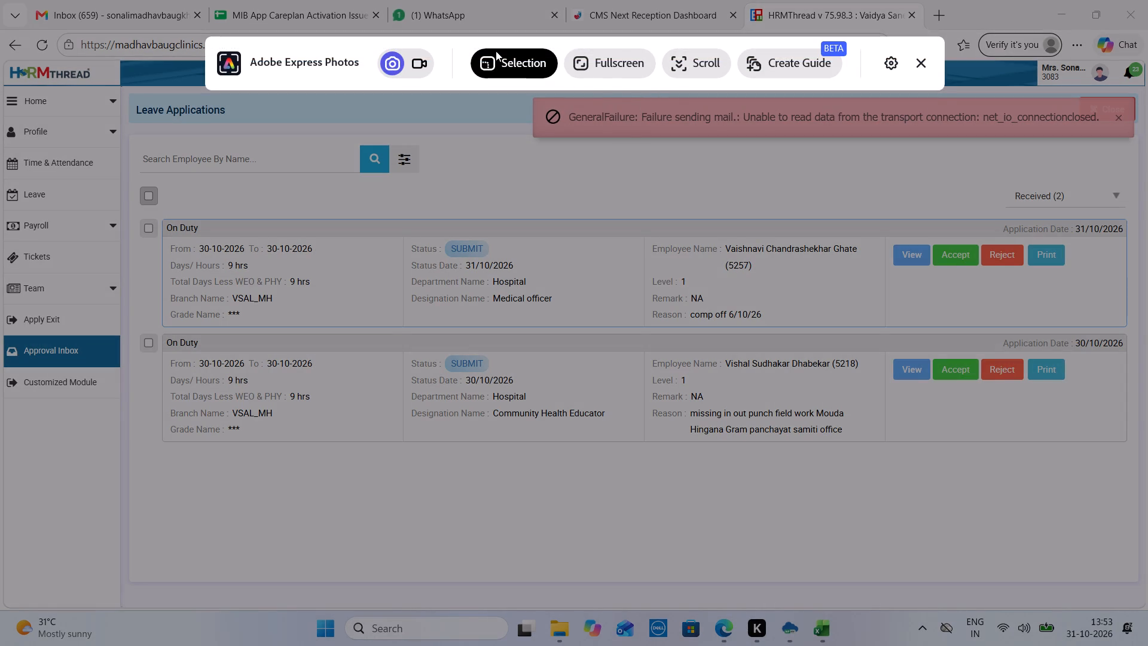
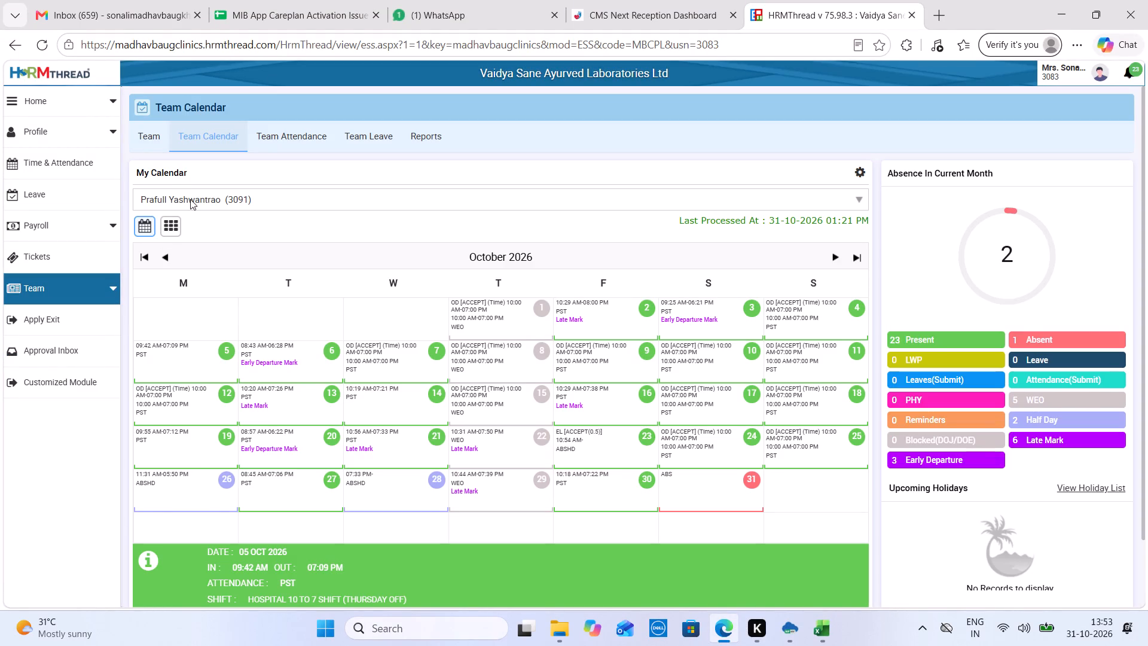
Switch the Team Calendar from Prafull to Ketan to view his October 2026 attendance.
click(190, 199)
click(175, 499)
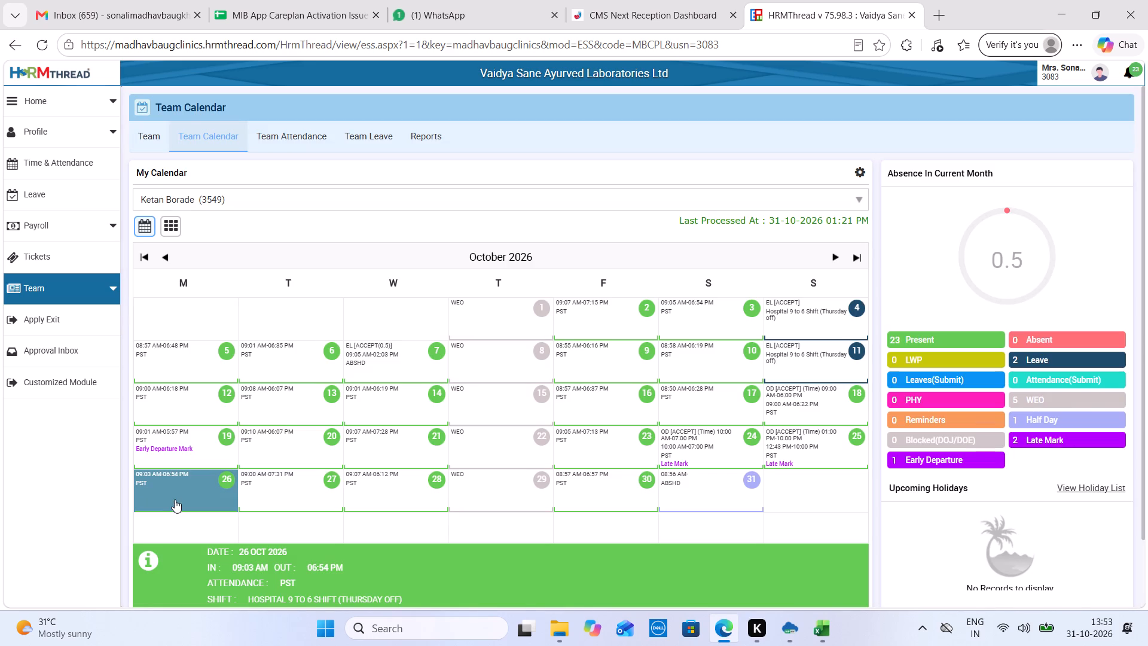
click(247, 199)
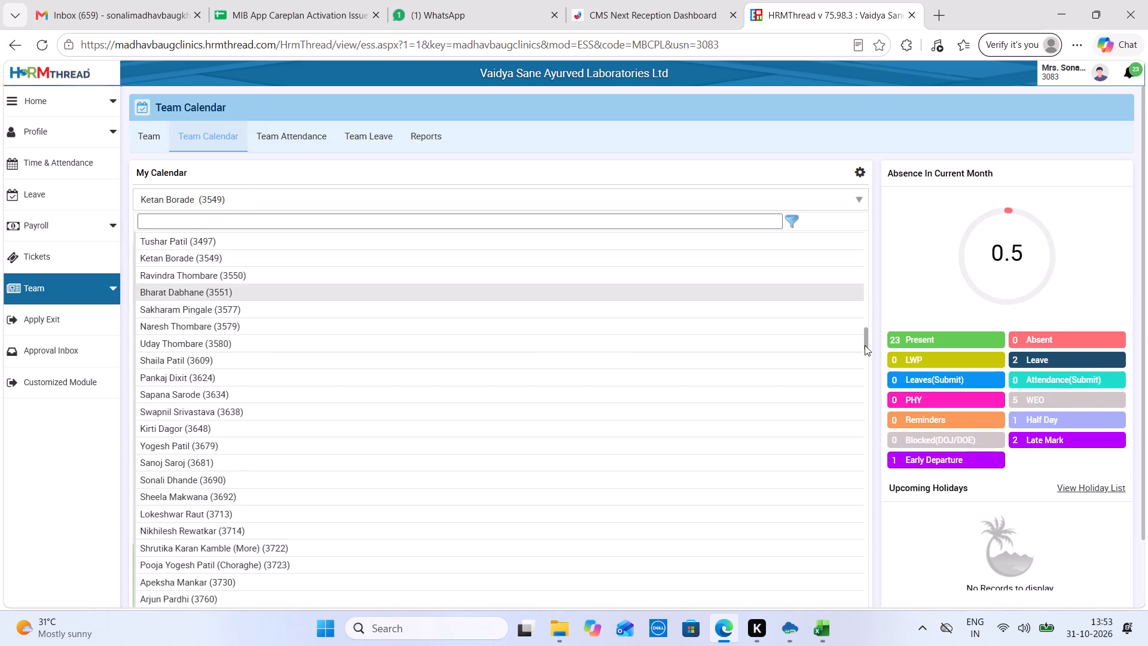
drag(866, 339, 865, 217)
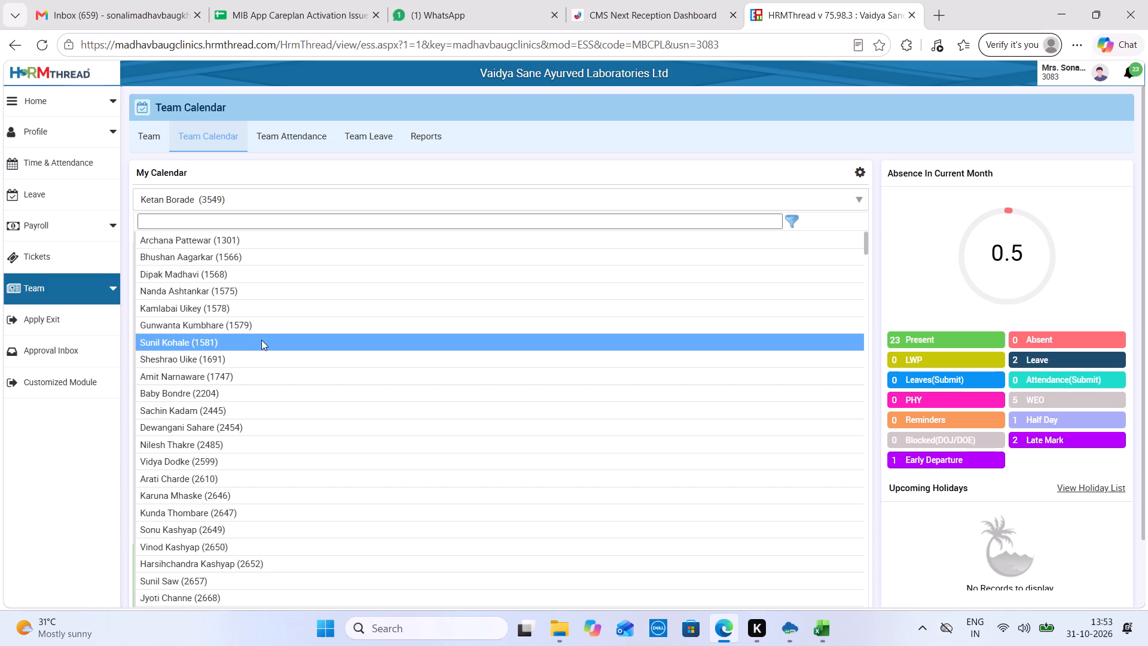
click(230, 331)
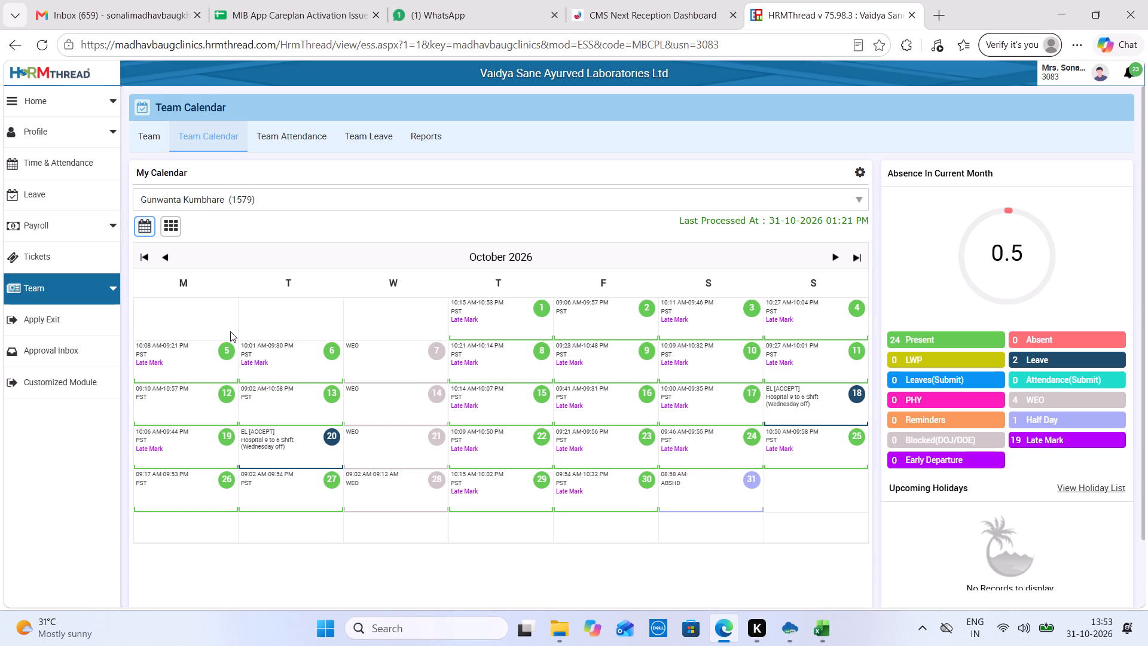
click(328, 202)
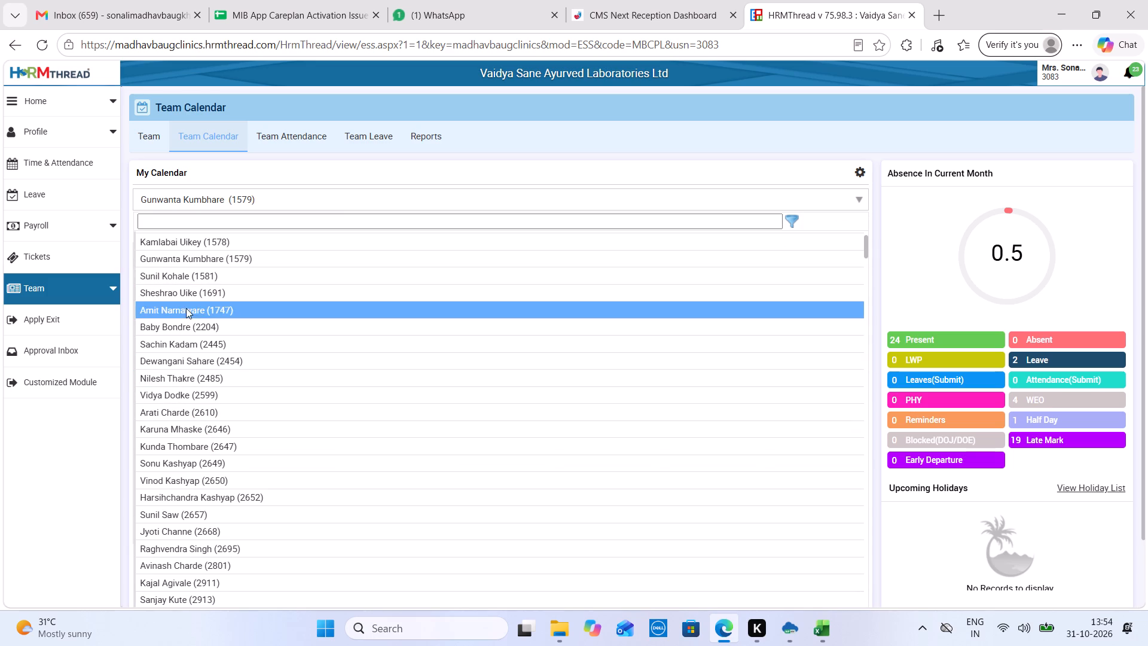
click(176, 345)
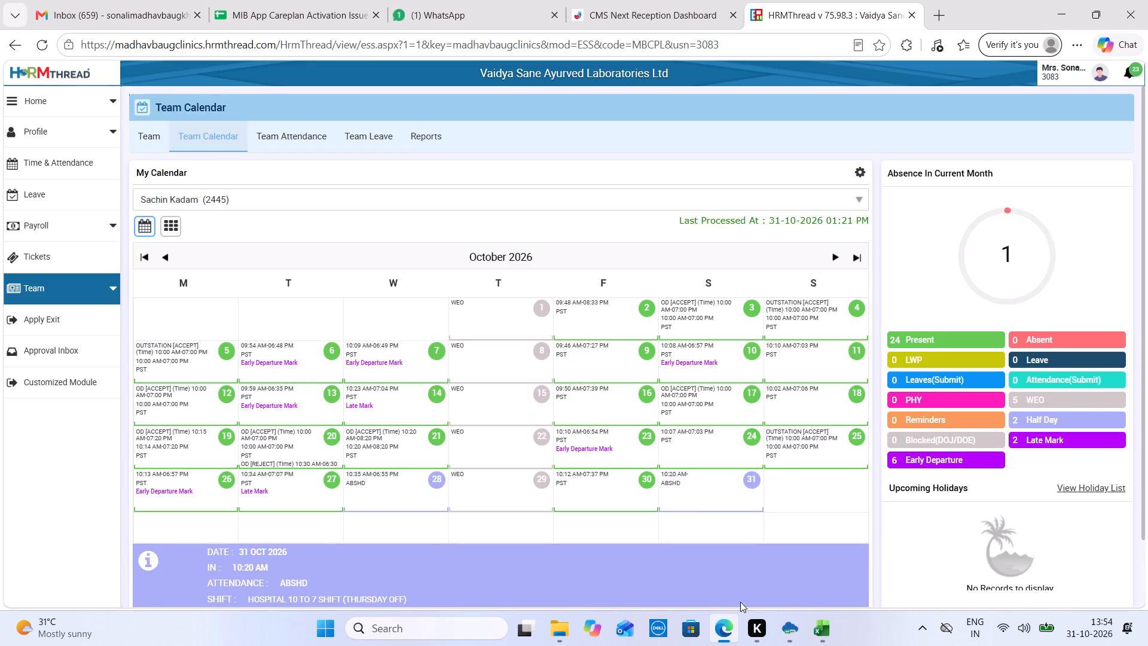
click(731, 635)
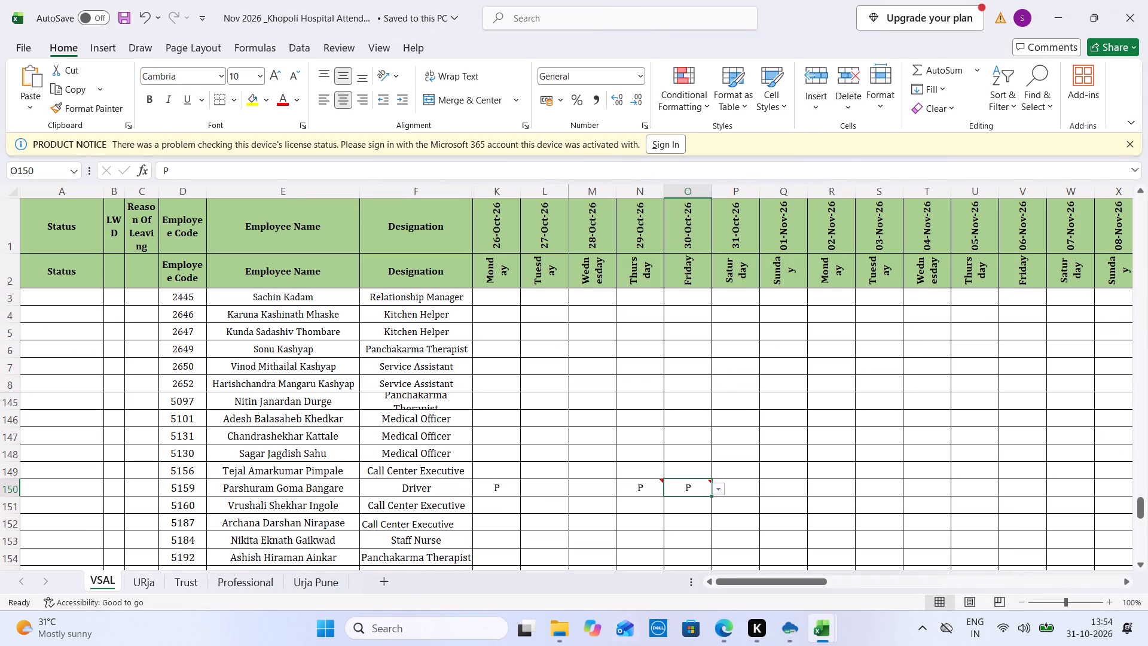
click(502, 291)
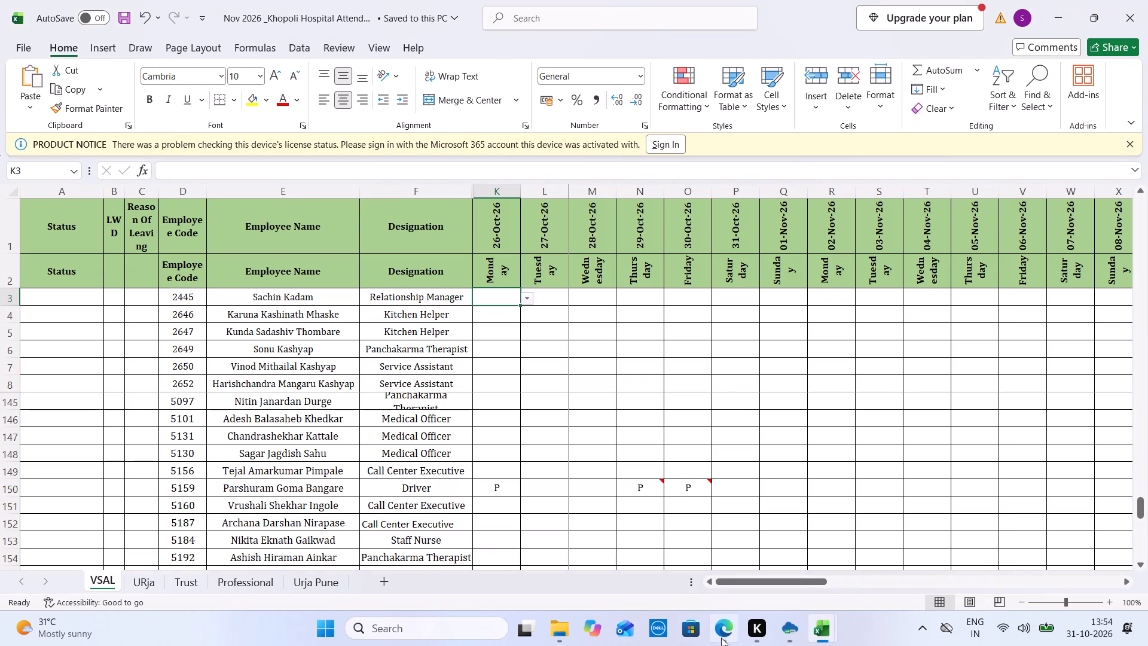
click(724, 631)
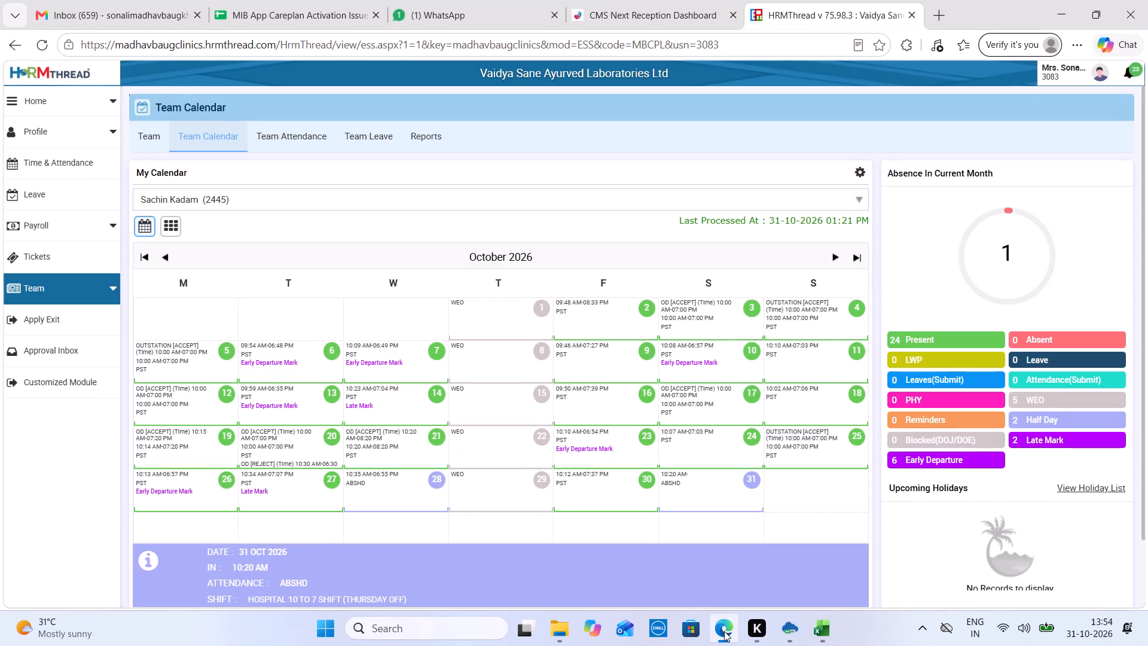
click(724, 631)
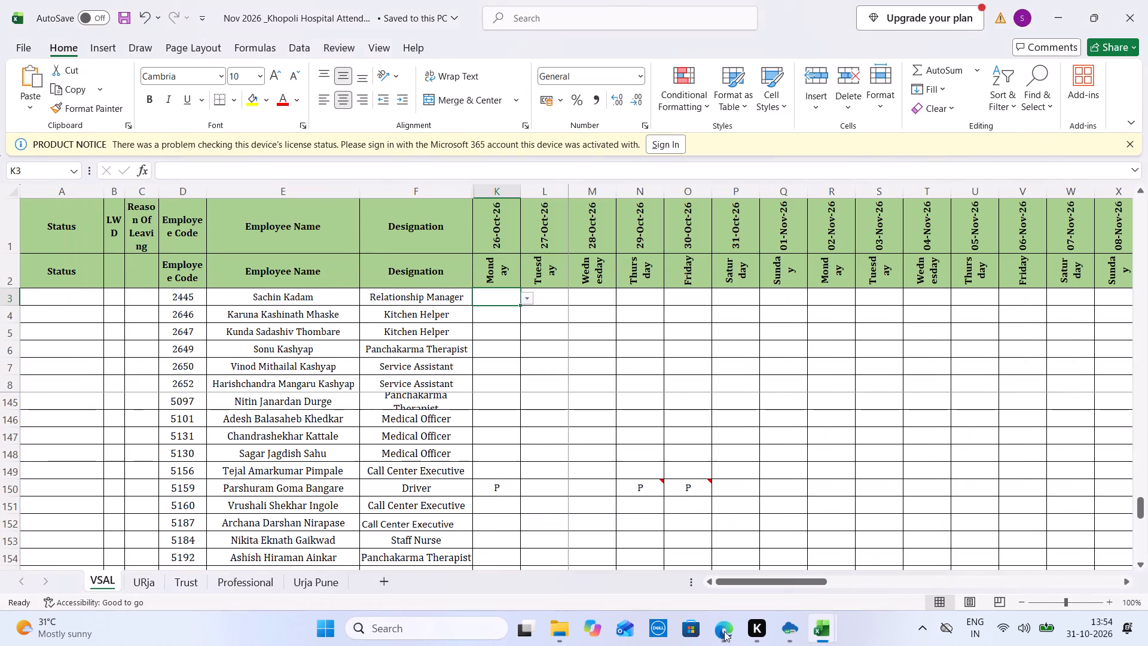
key(o)
key(BackSpace)
key(p)
key(Tab)
key(p)
key(Tab)
text(HA)
key(Tab)
click(724, 631)
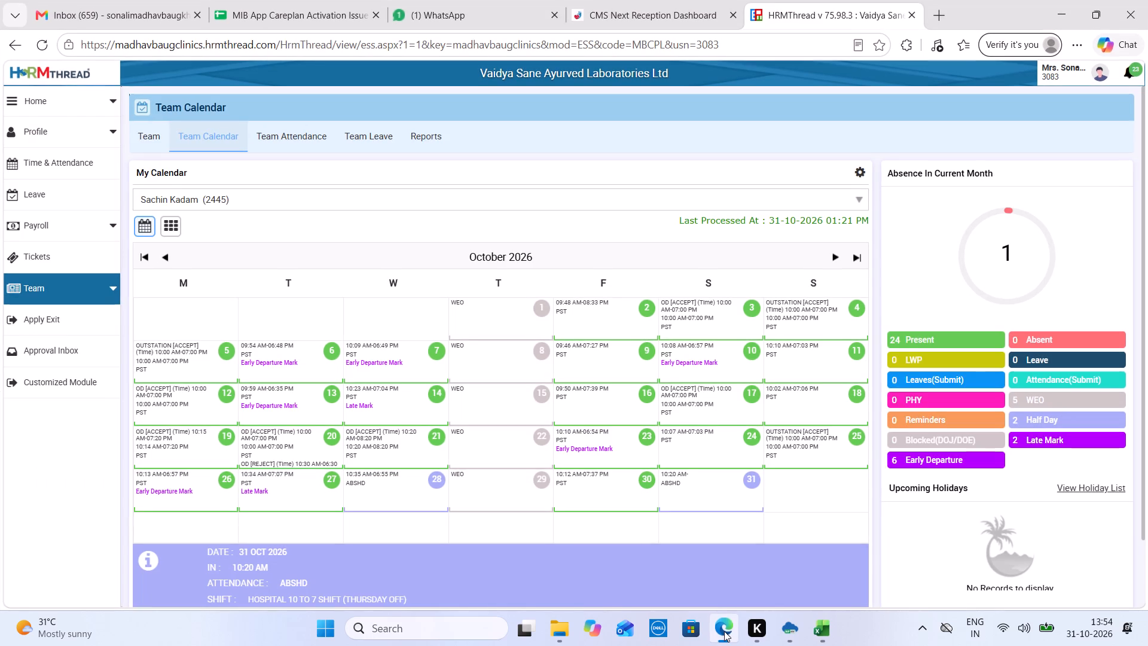
click(724, 631)
text(WO)
key(Tab)
key(p)
key(Tab)
key(p)
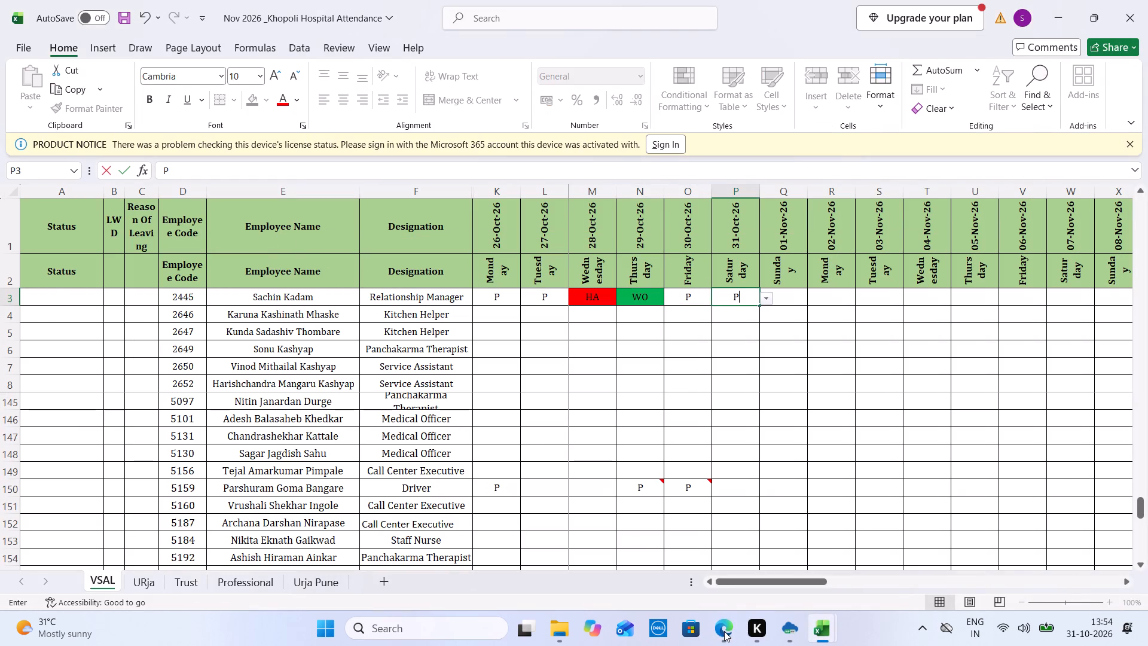
key(ctrl+s)
Return to the team calendar in the browser and open the employee list to choose another employee.
click(724, 631)
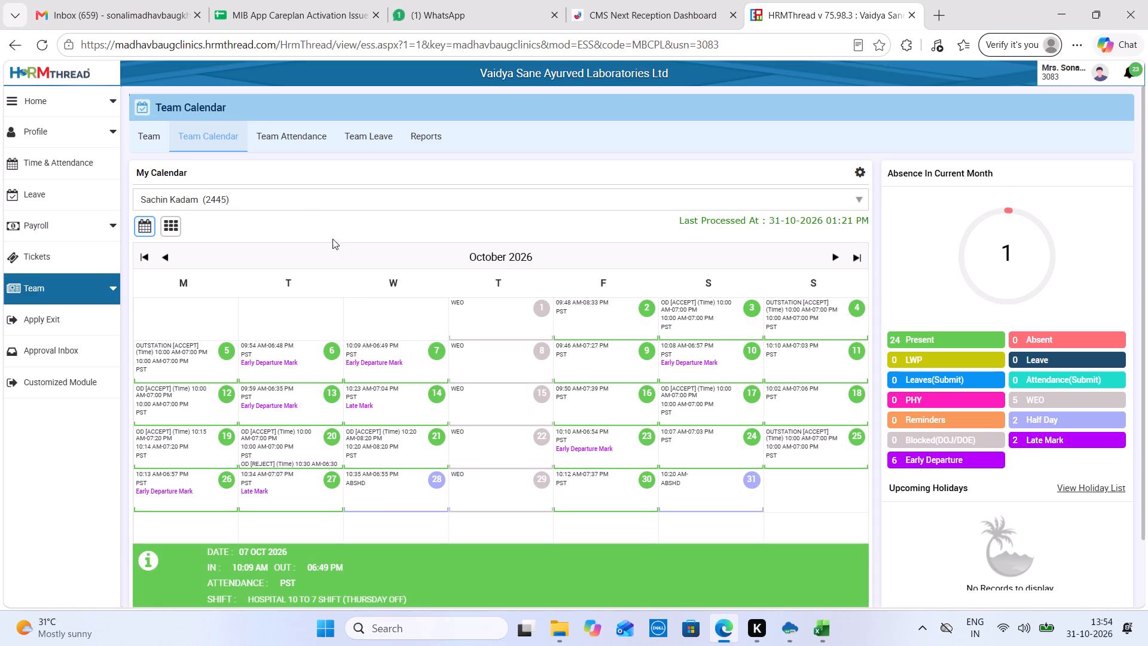
click(299, 208)
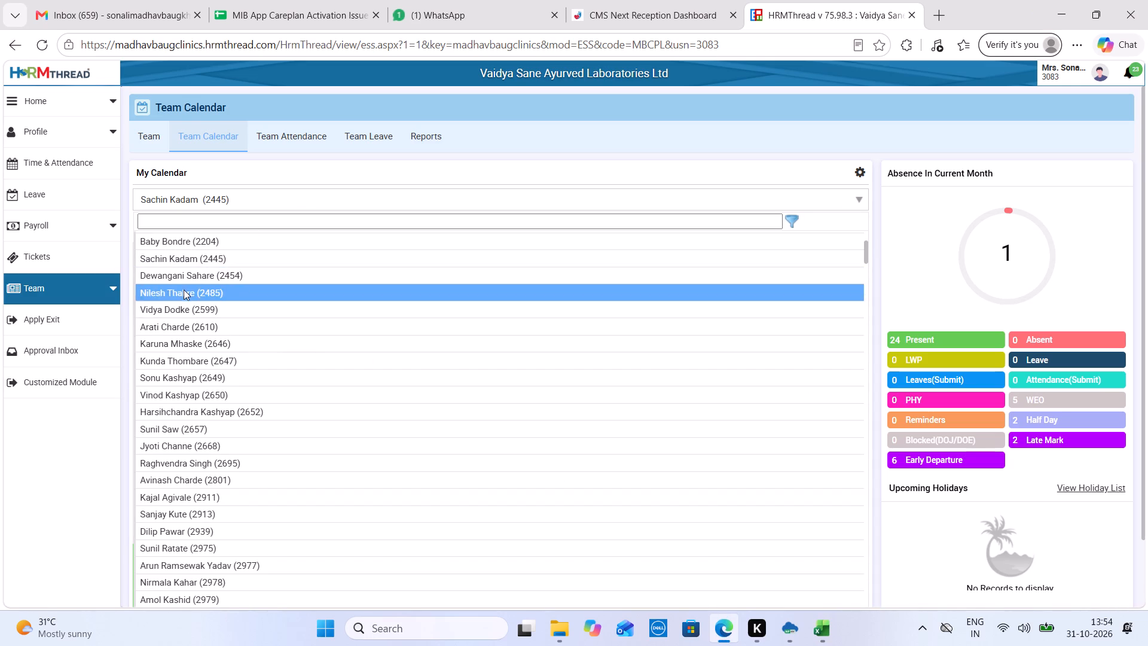
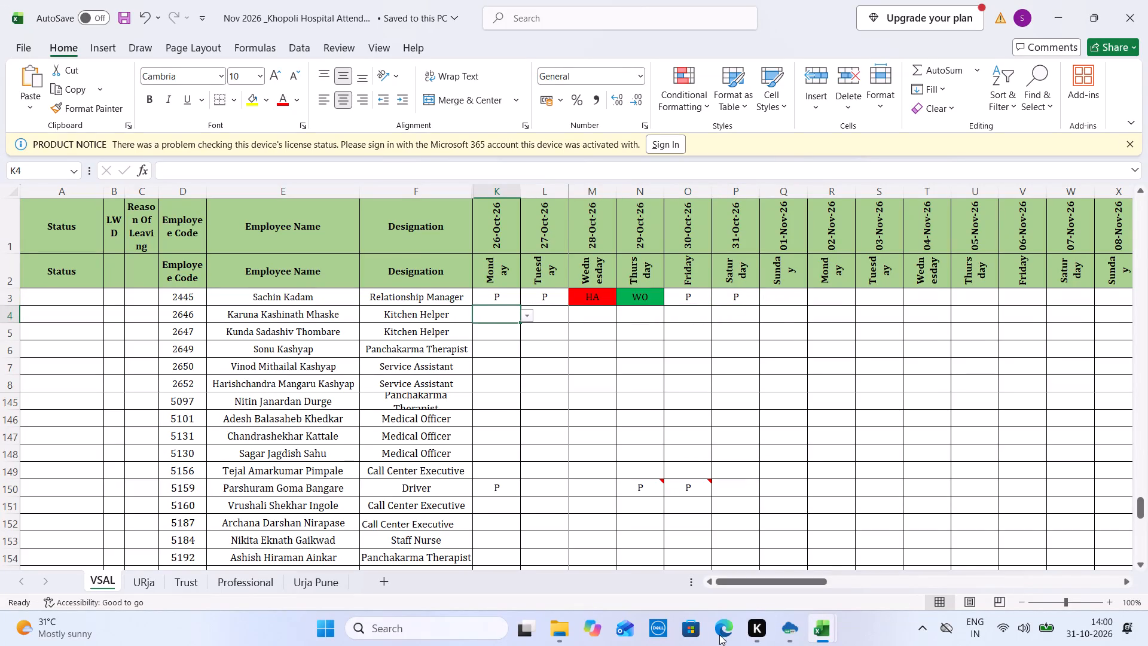
Check Karuna's October calendar in the browser and mark the Kitchen Helper P for 26-Oct-26 to 29-Oct-26 in the VSAL sheet.
click(719, 635)
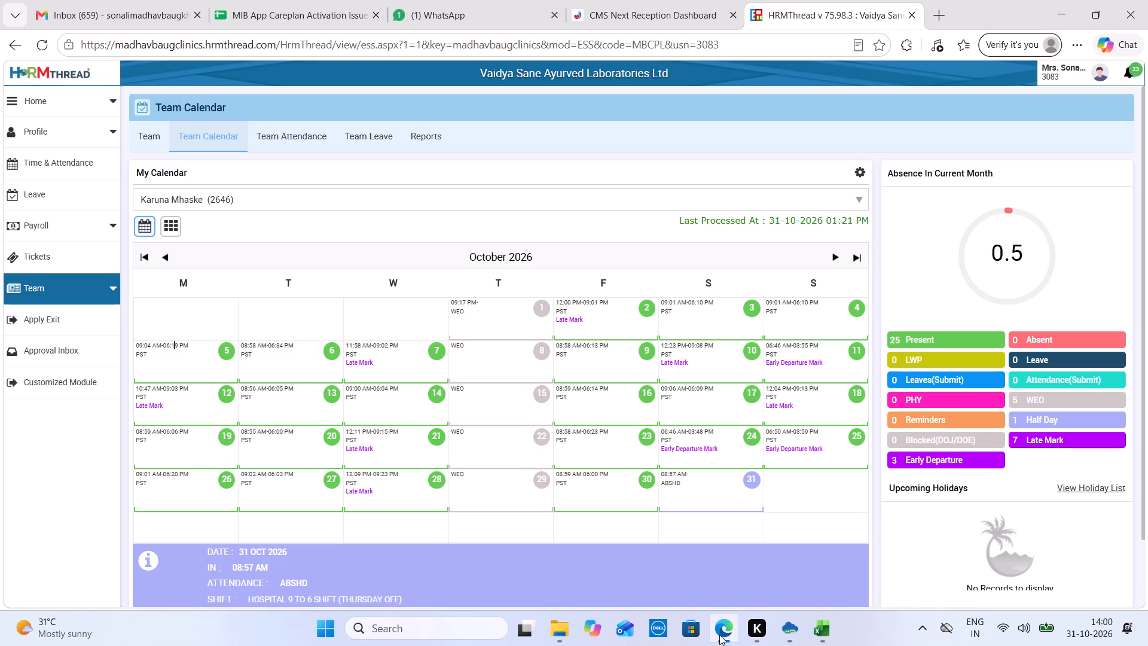
click(719, 635)
key(p)
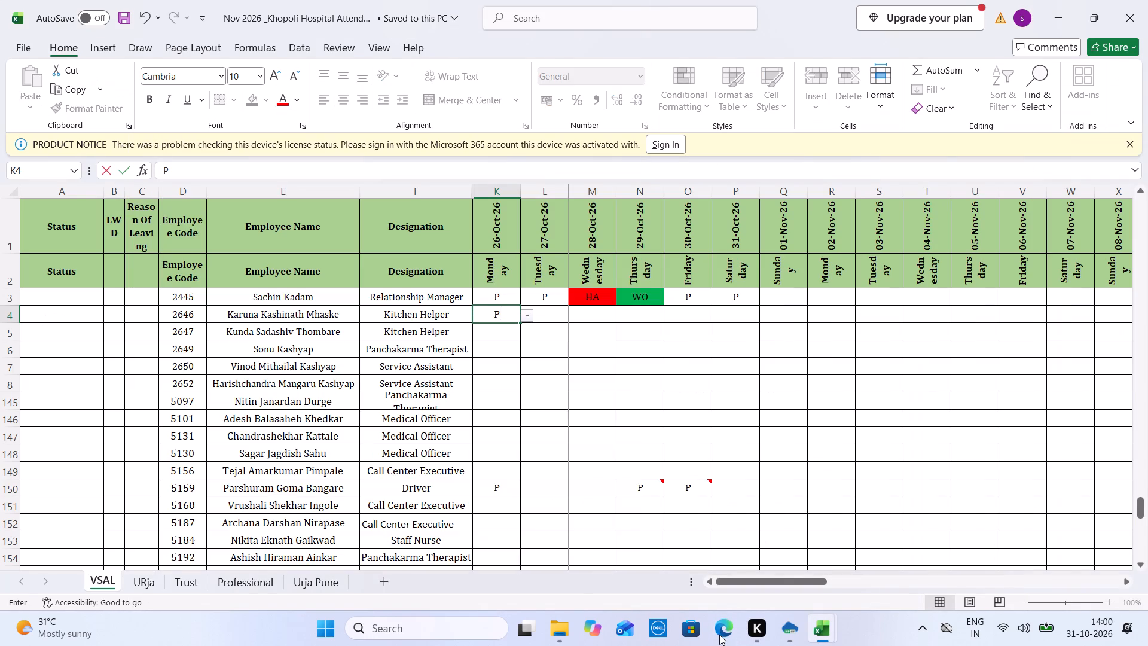
key(Tab)
key(p)
key(Tab)
key(p)
key(Tab)
key(p)
key(Tab)
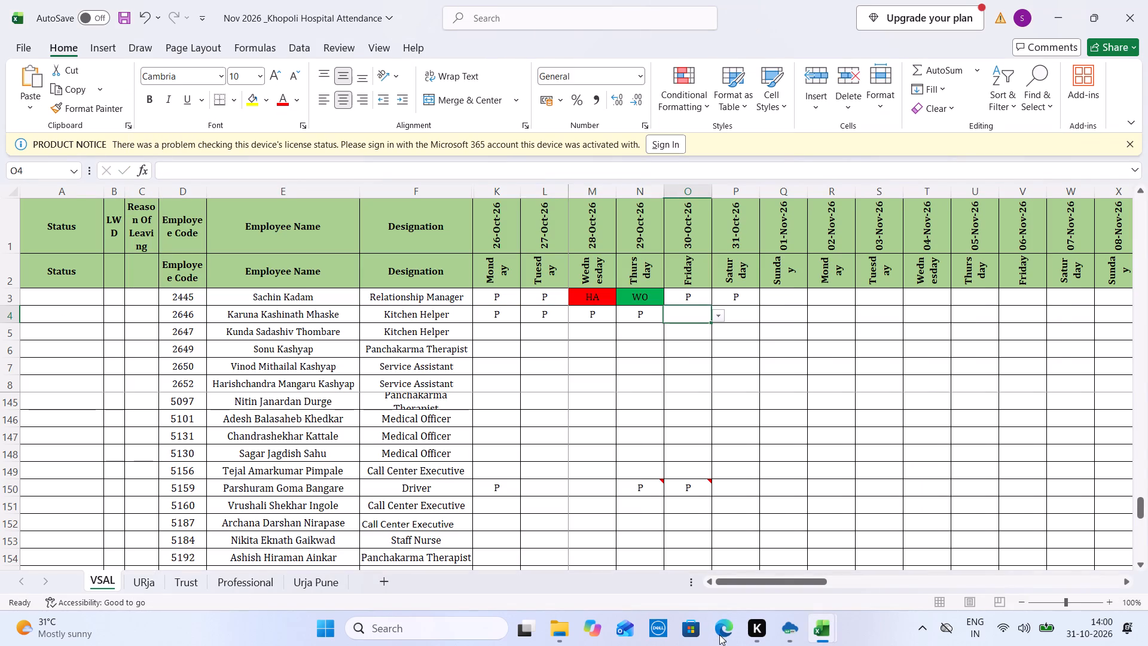
Change Karuna's 29-Oct-26 entry to WO, mark P for 30-Oct-26 and 31-Oct-26, and recheck against the browser calendar.
key(Left)
key(w)
key(Tab)
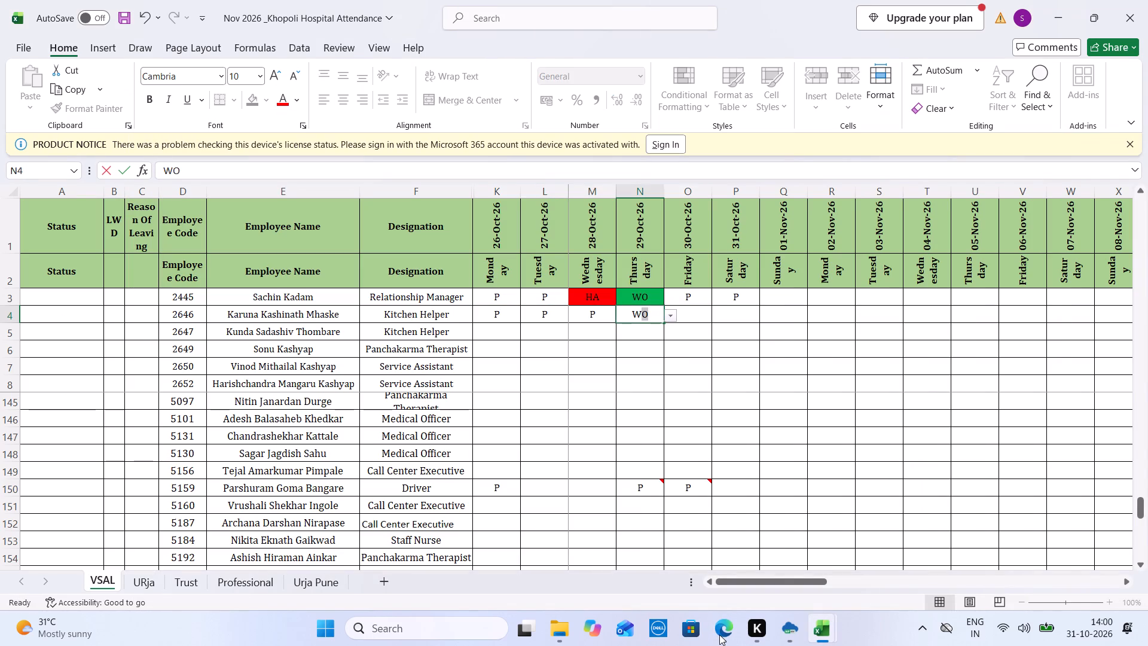
key(p)
key(Tab)
key(p)
click(719, 635)
click(719, 635)
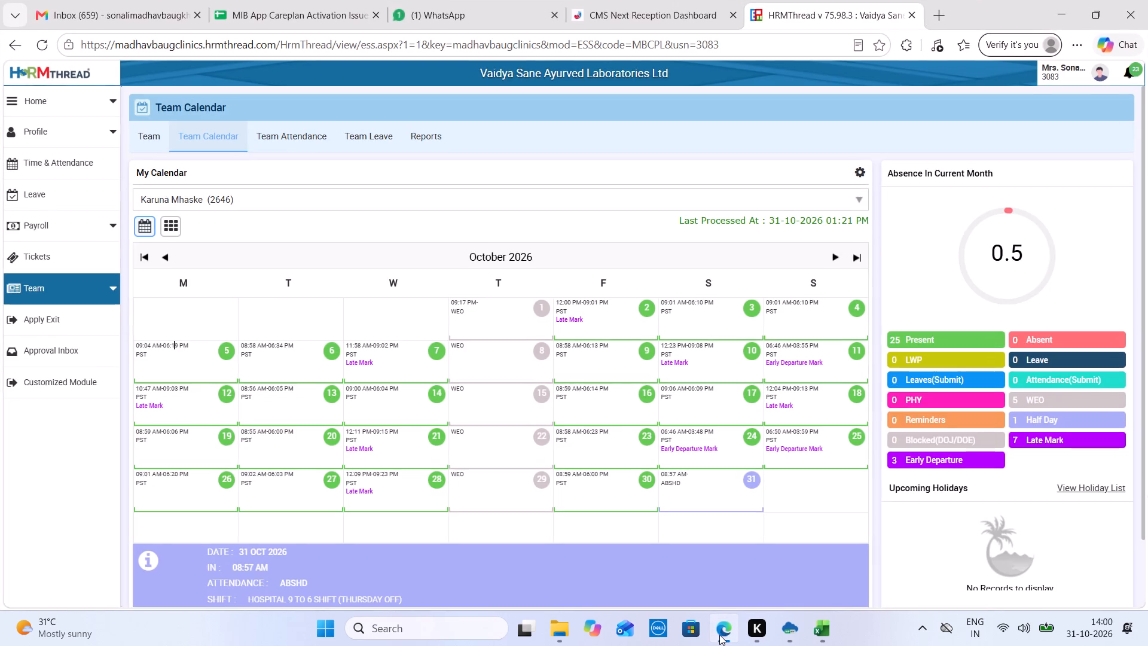
Go to Kunda's 26-Oct-26 cell in VSAL and view Kunda's October 2026 attendance in the browser team calendar.
key(Down)
key(Left)
key(Left)
key(Left)
key(Left)
key(Left)
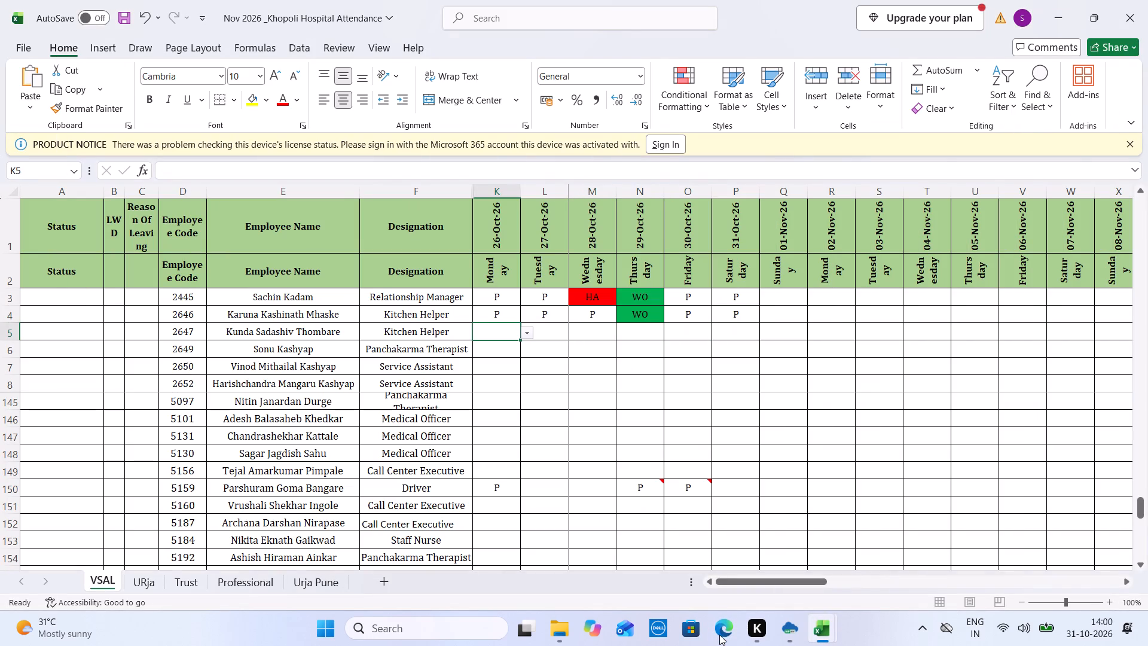
click(719, 635)
click(266, 194)
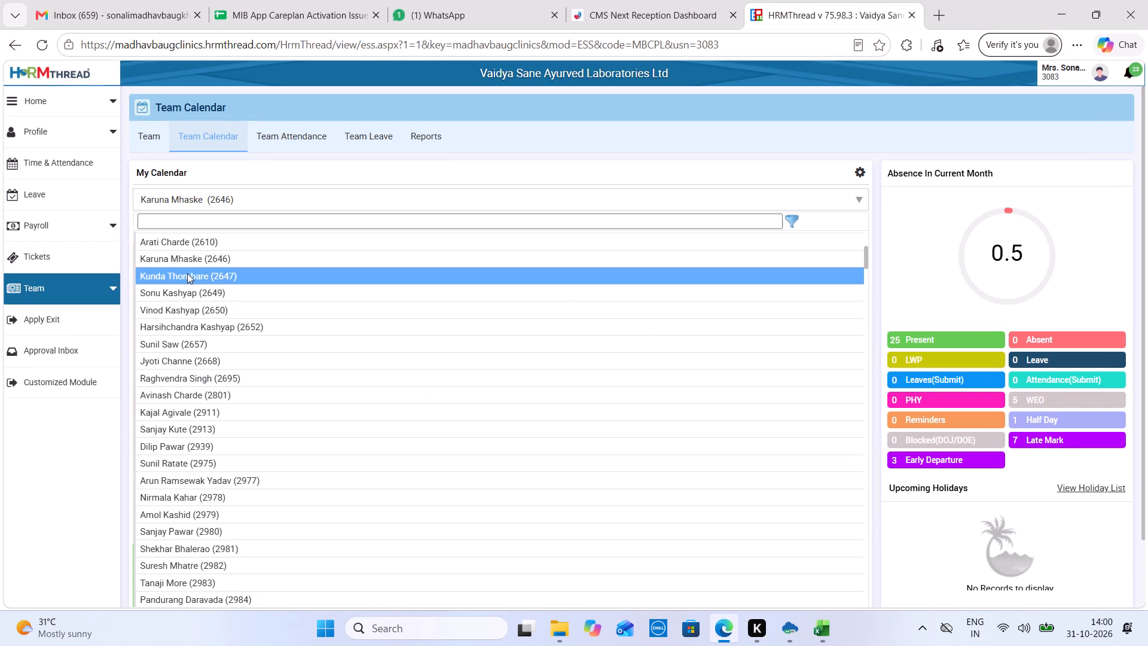
click(187, 273)
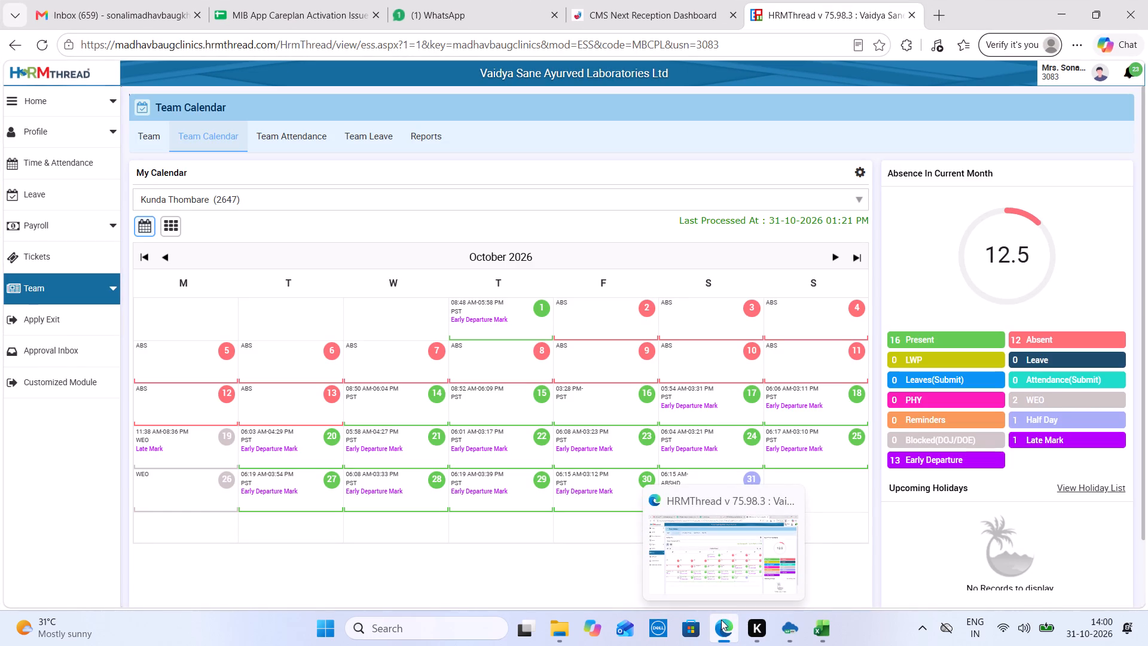
In VSAL, mark Kunda P for 26-Oct-26, WO for 27-Oct-26, and P for 28-Oct-26 to 31-Oct-26.
click(721, 620)
key(p)
key(Tab)
text(WO)
key(Tab)
key(p)
key(Tab)
key(p)
key(Tab)
key(p)
key(Tab)
key(p)
key(Left)
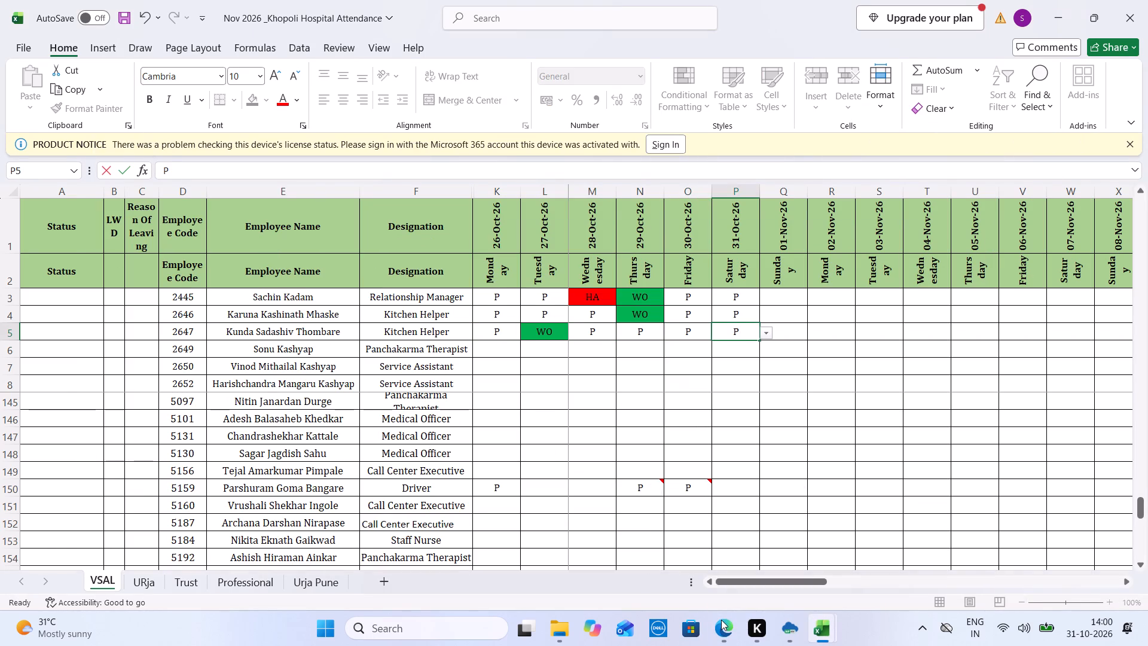
View the October 2026 calendar of Sonu, the Panchakarma Therapist, in the browser and mark A for 26-Oct-26 in VSAL.
key(Left)
key(Down)
key(Left)
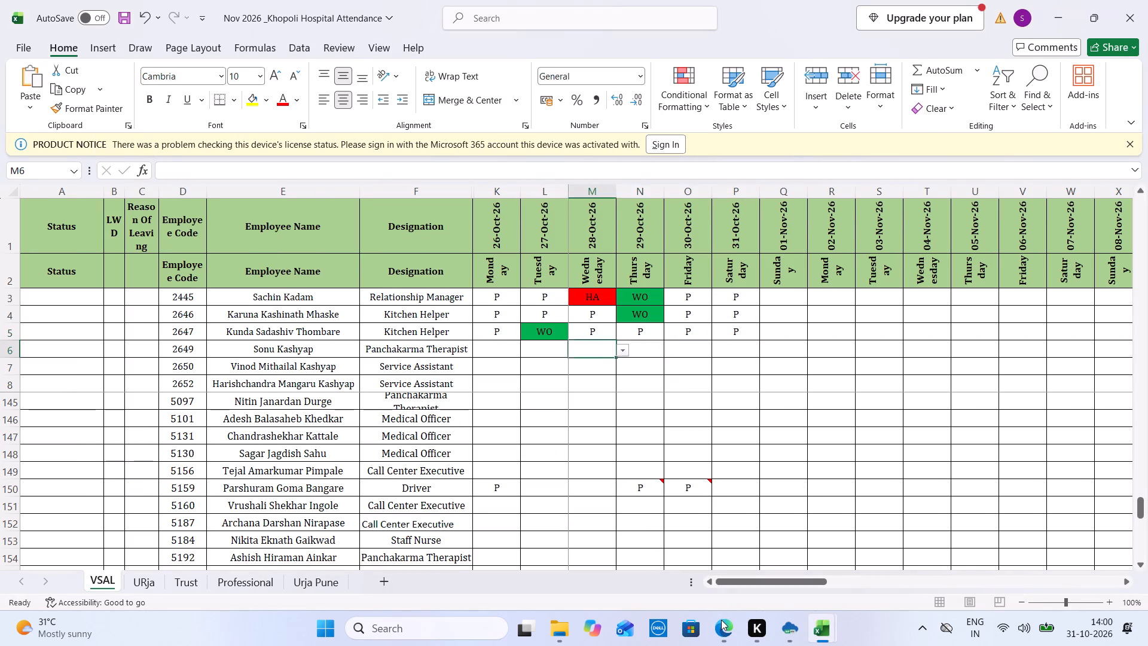
key(Left)
key(Left)
click(721, 620)
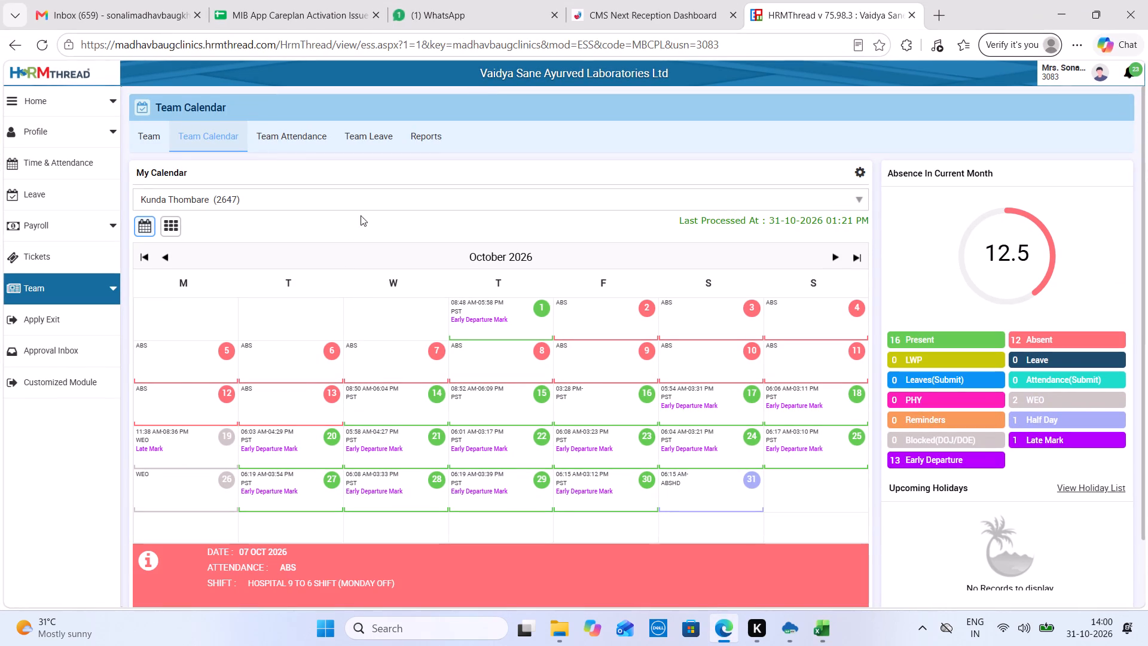
click(374, 205)
click(200, 271)
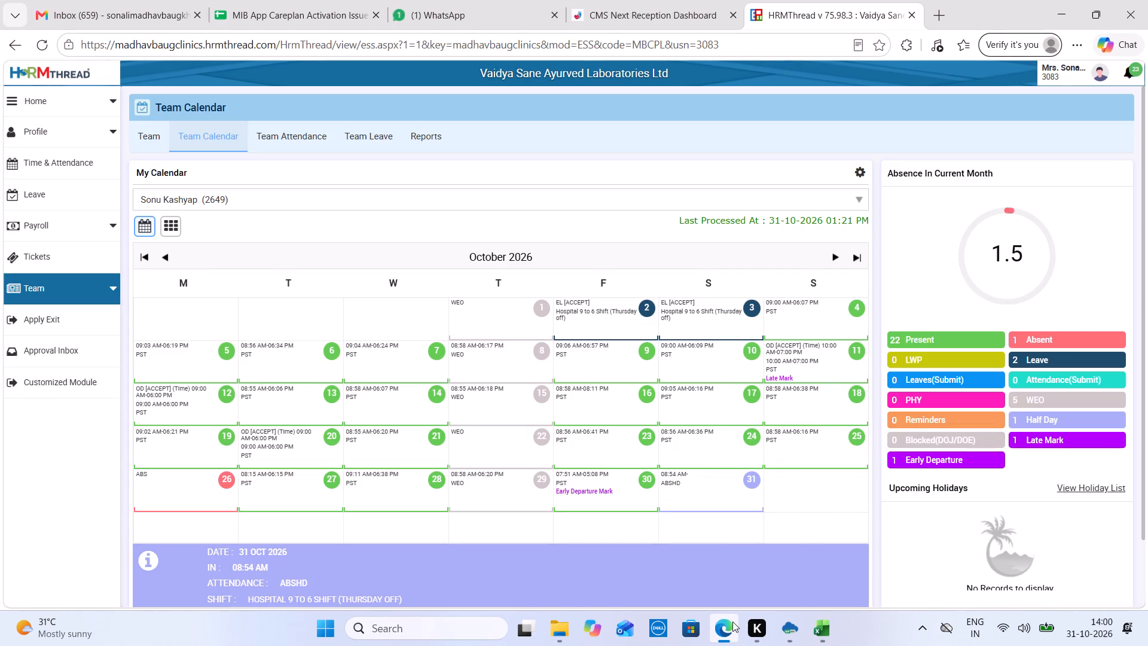
click(732, 621)
key(a)
key(Tab)
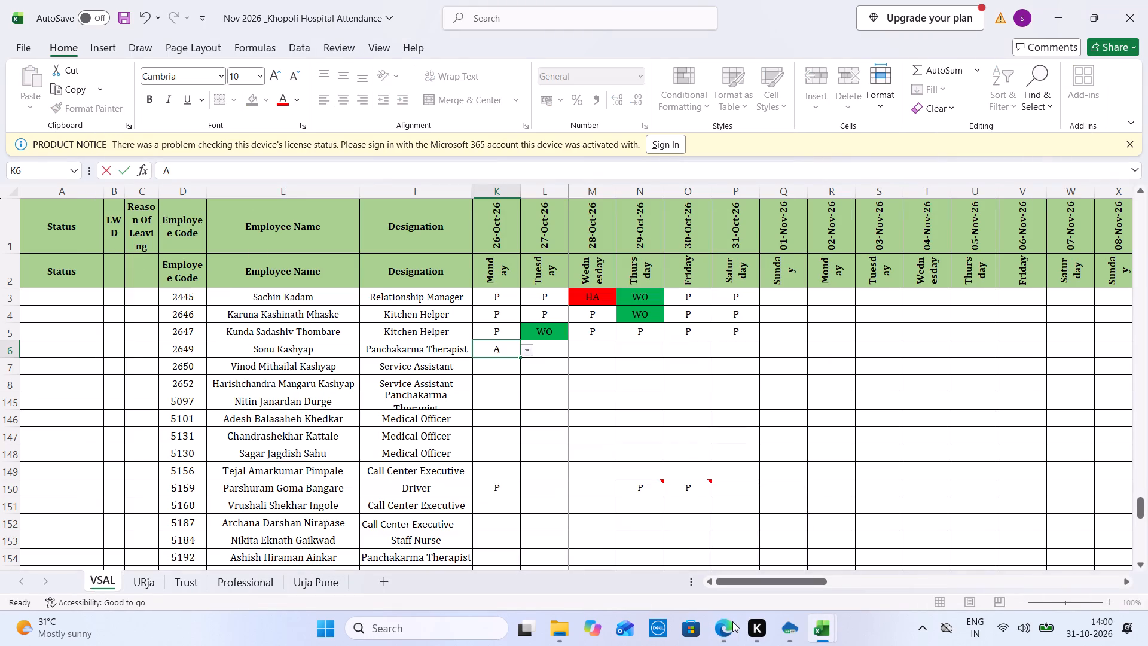
click(732, 621)
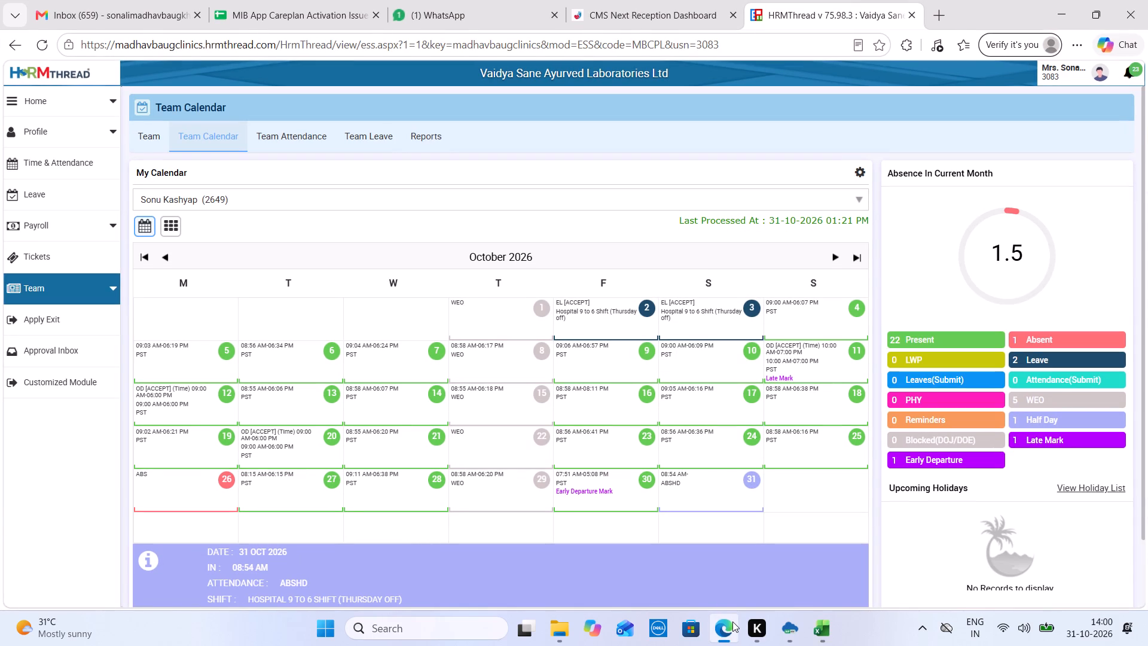
click(732, 621)
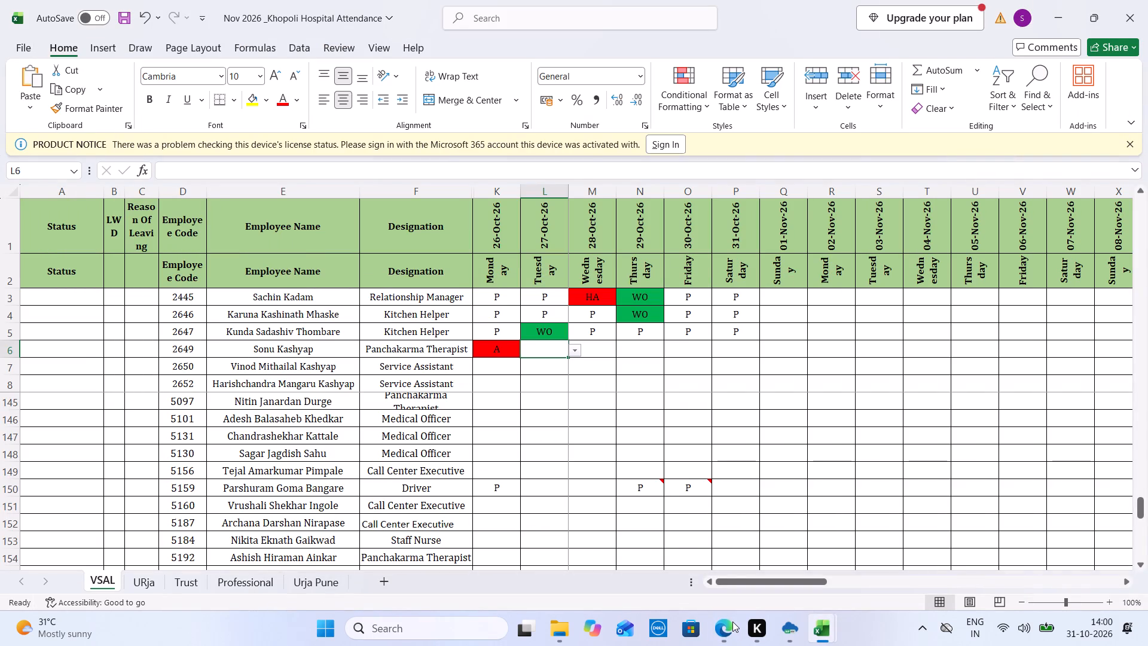
click(732, 621)
click(732, 621)
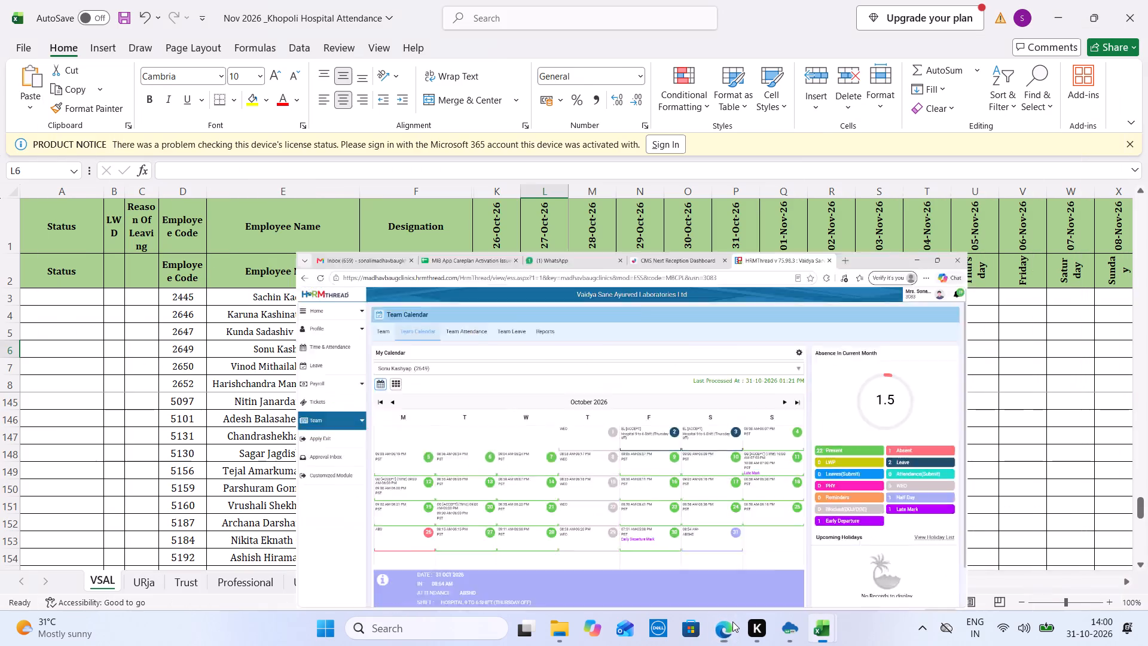
click(732, 621)
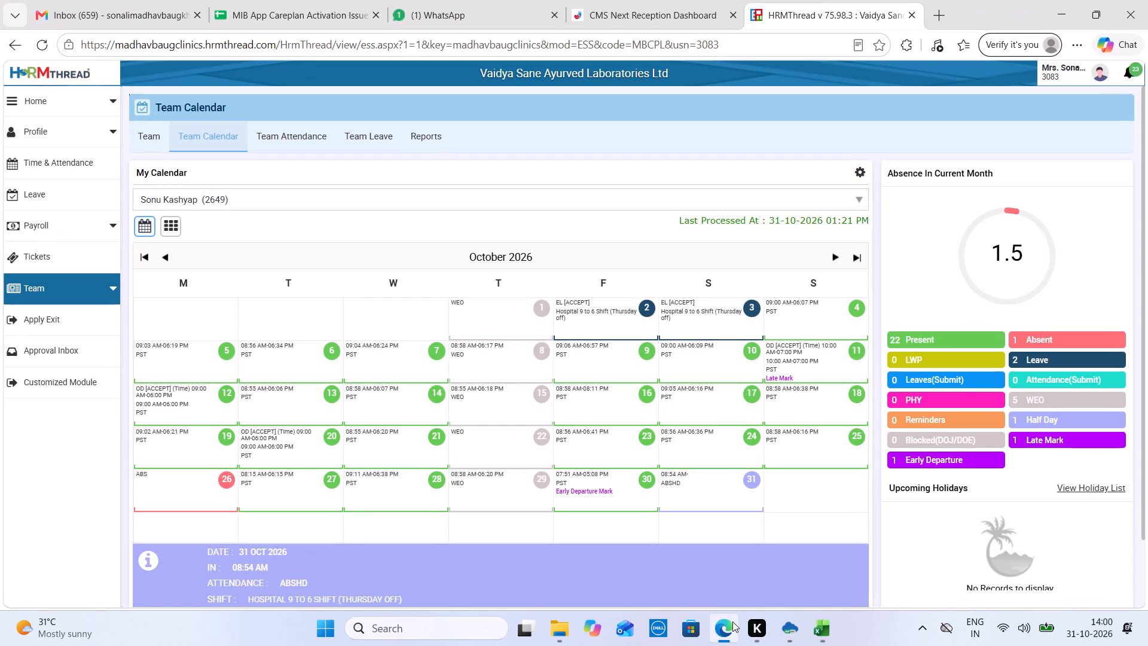
click(732, 621)
key(p)
key(Tab)
key(p)
key(Tab)
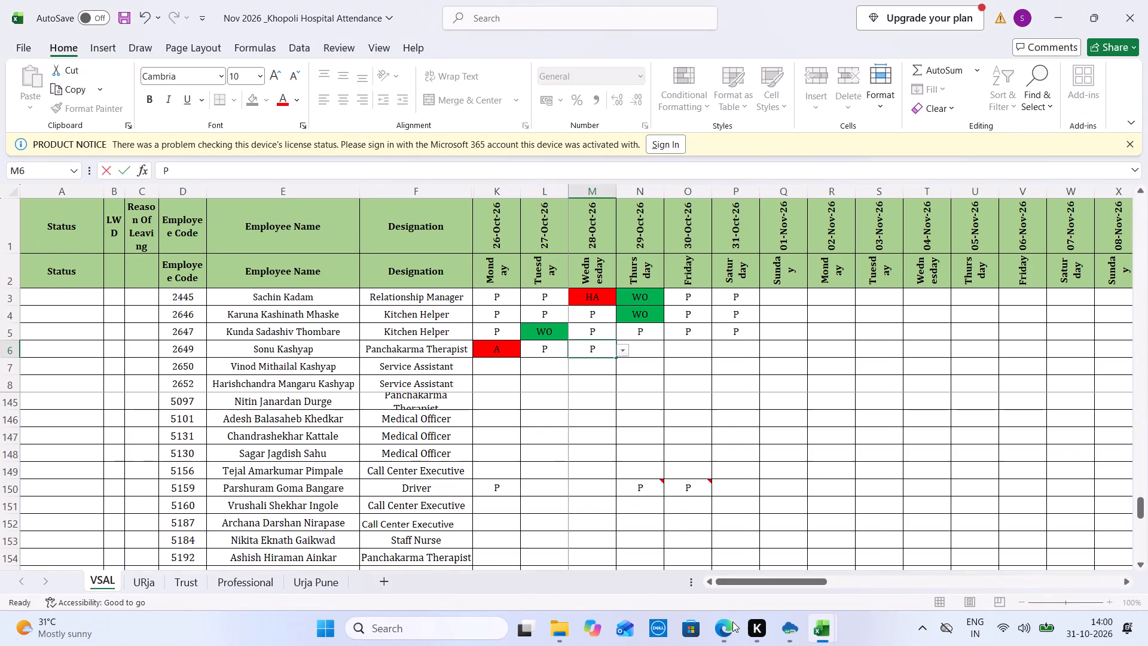
key(p)
key(Tab)
key(p)
key(Tab)
key(p)
key(Tab)
Go to Vinod's 26-Oct-26 cell in VSAL and view Vinod's October 2026 attendance in the browser team calendar.
key(Down)
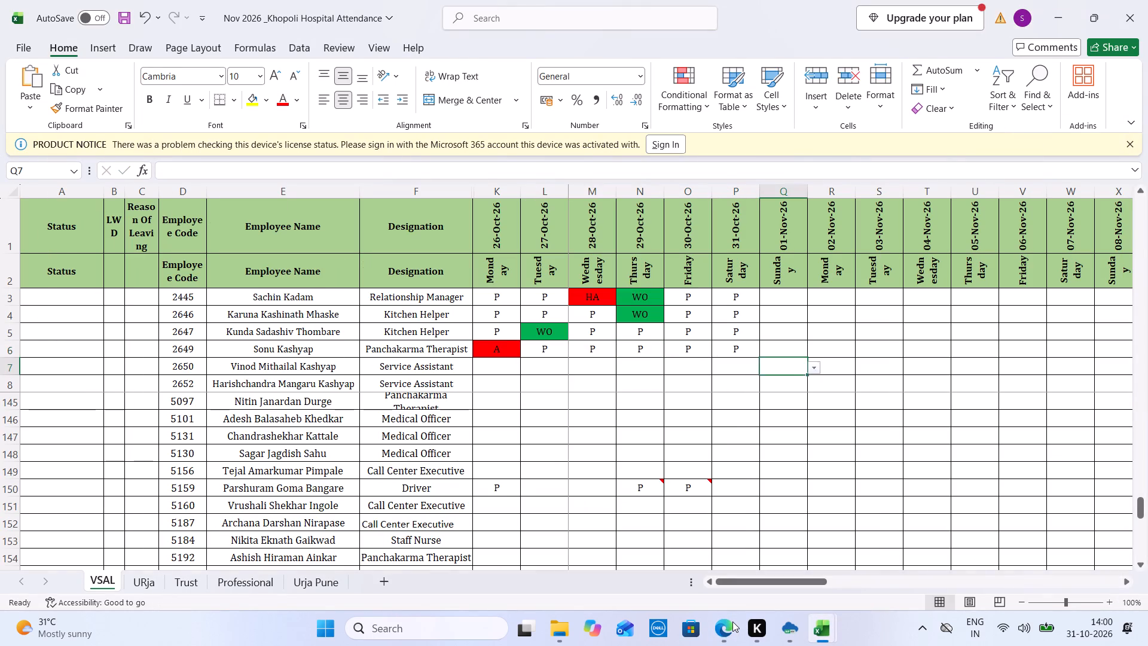
key(Left)
key(Left)
key(Left)
key(Left)
key(Left)
key(Left)
click(732, 621)
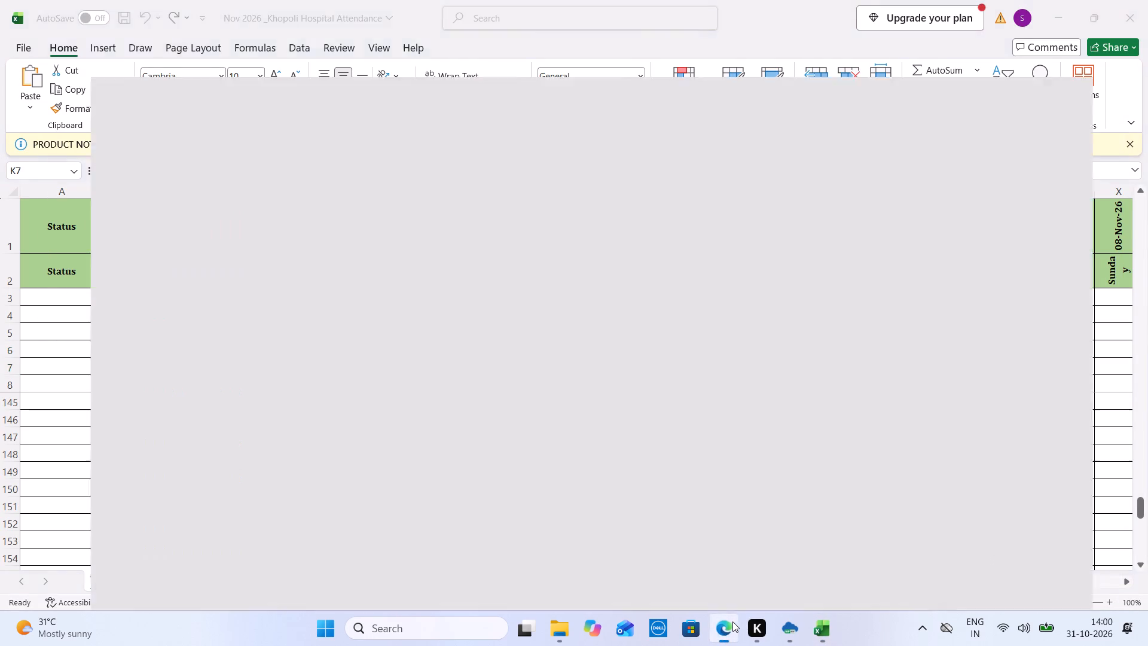
click(383, 203)
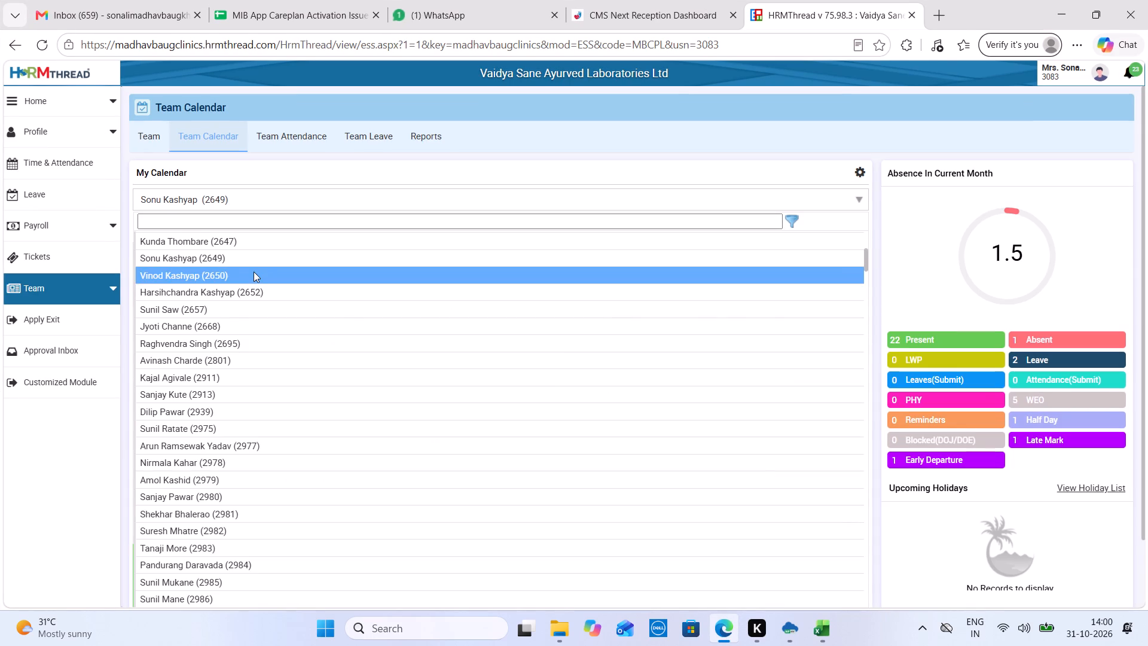
click(254, 272)
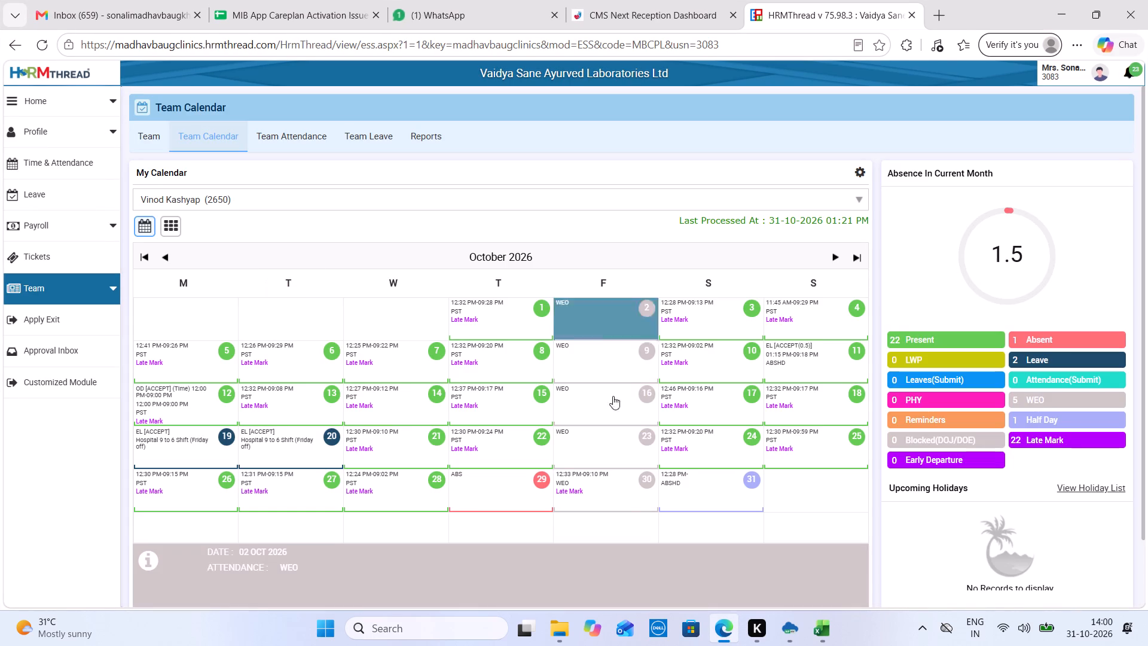
In VSAL, mark Vinod, the Service Assistant, P for 26-Oct-26 to 28-Oct-26 and A for 29-Oct-26.
click(719, 631)
key(p)
key(Tab)
key(p)
key(Tab)
key(p)
key(Tab)
text(PA)
key(BackSpace)
key(BackSpace)
key(a)
key(Tab)
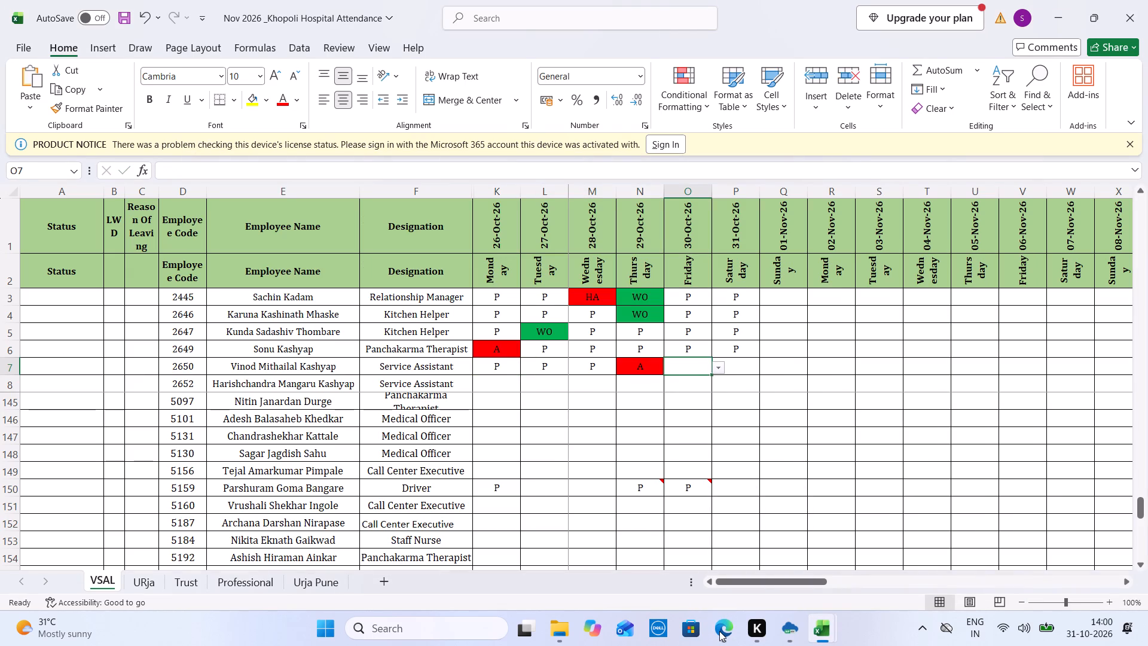
click(719, 631)
click(719, 631)
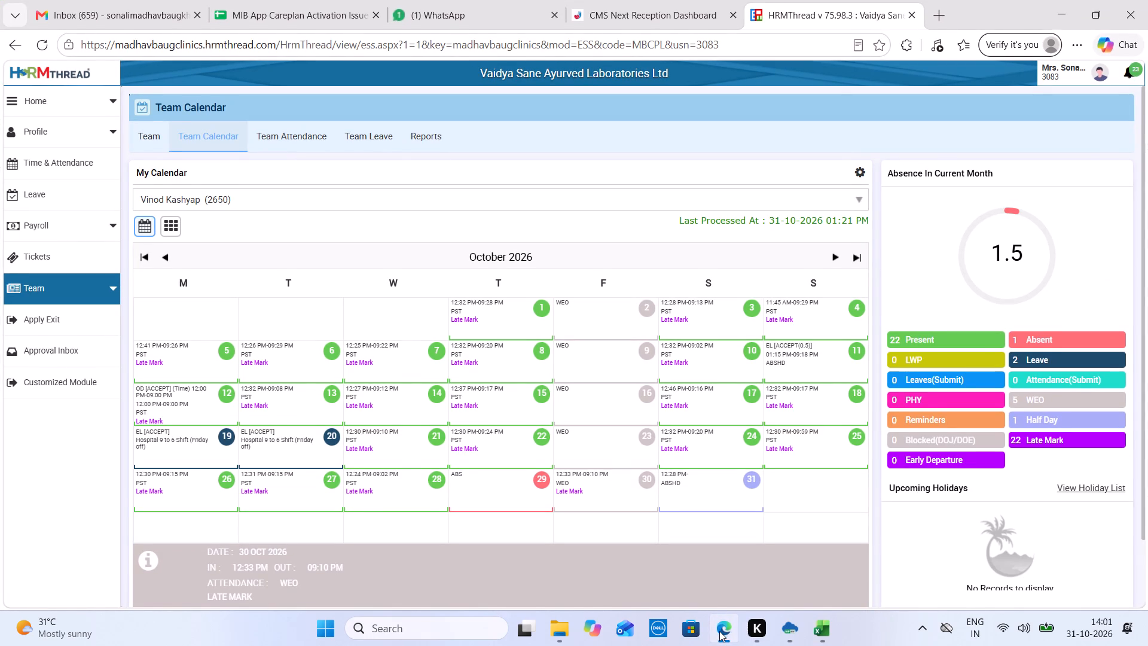
key(p)
key(Tab)
key(p)
key(Down)
Go to Harishchandra's 26-Oct-26 cell in VSAL and examine that Service Assistant's October 2026 attendance in the browser team calendar.
key(Left)
key(Left)
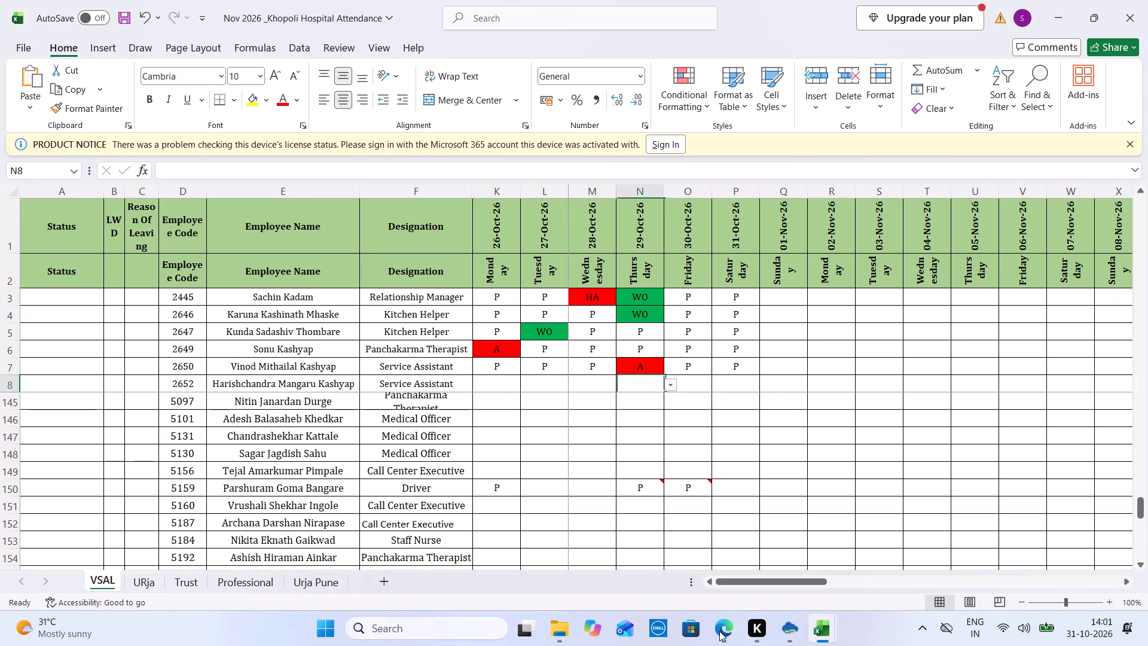
key(Left)
key(Left)
key(Left)
key(Down)
key(Up)
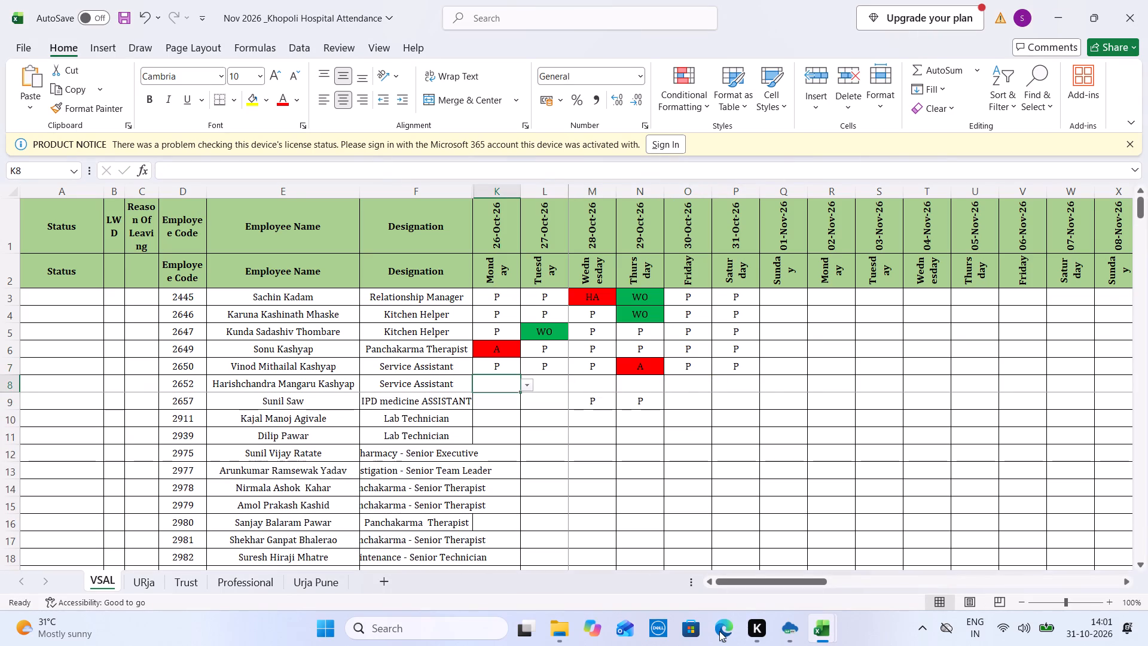
click(719, 631)
click(236, 192)
click(203, 275)
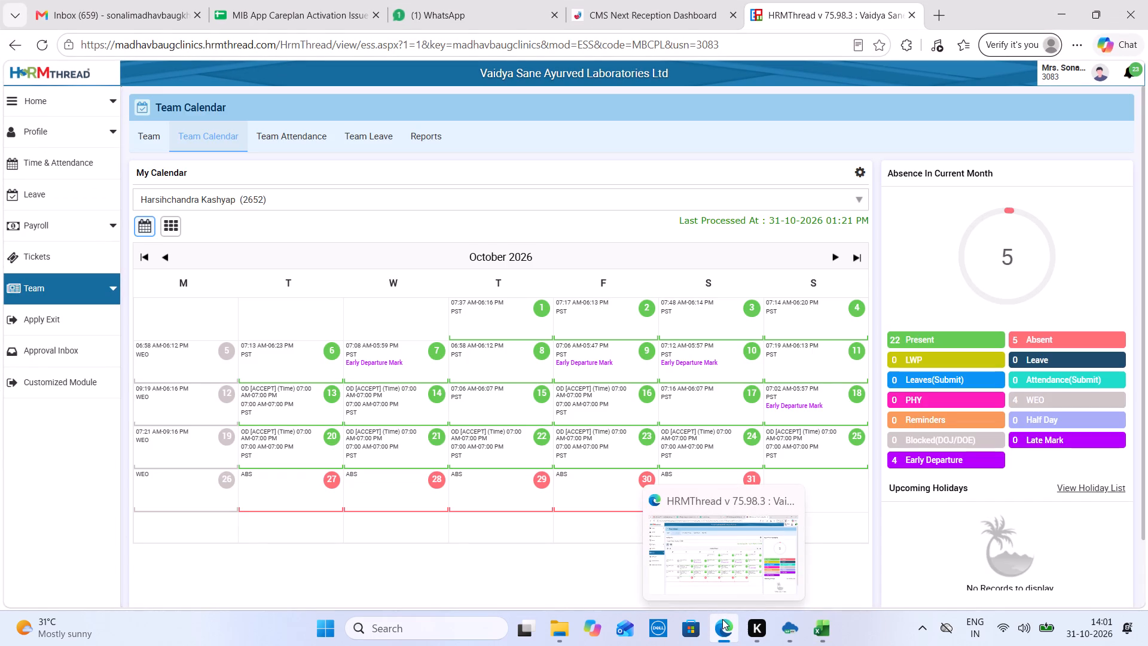
click(722, 619)
click(722, 619)
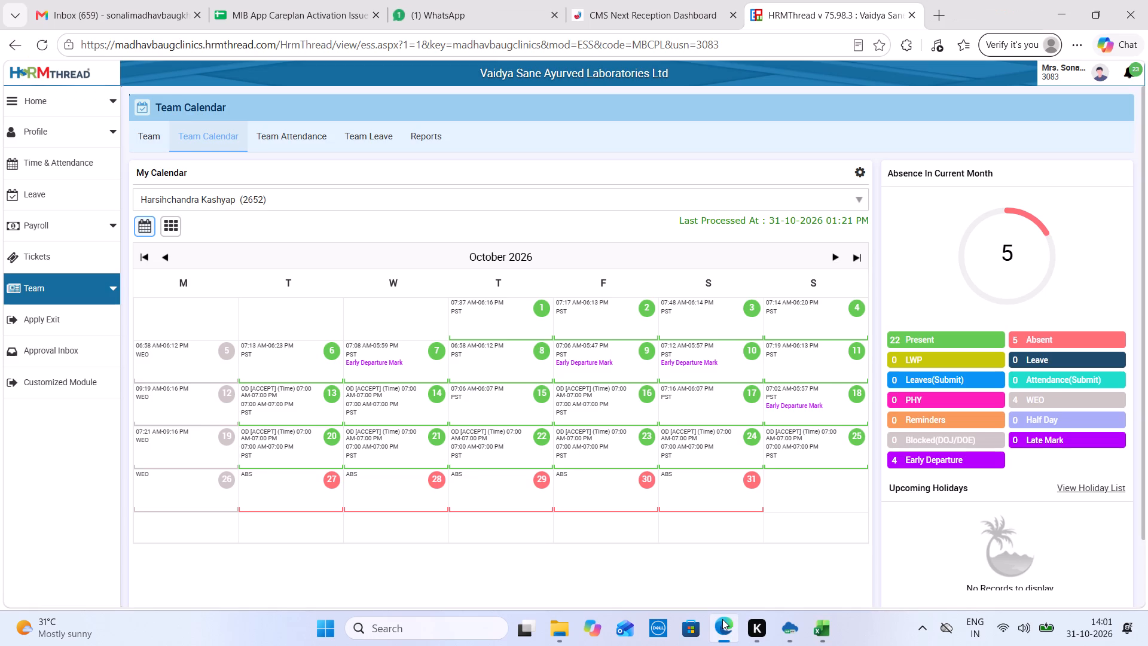
click(722, 619)
click(722, 619)
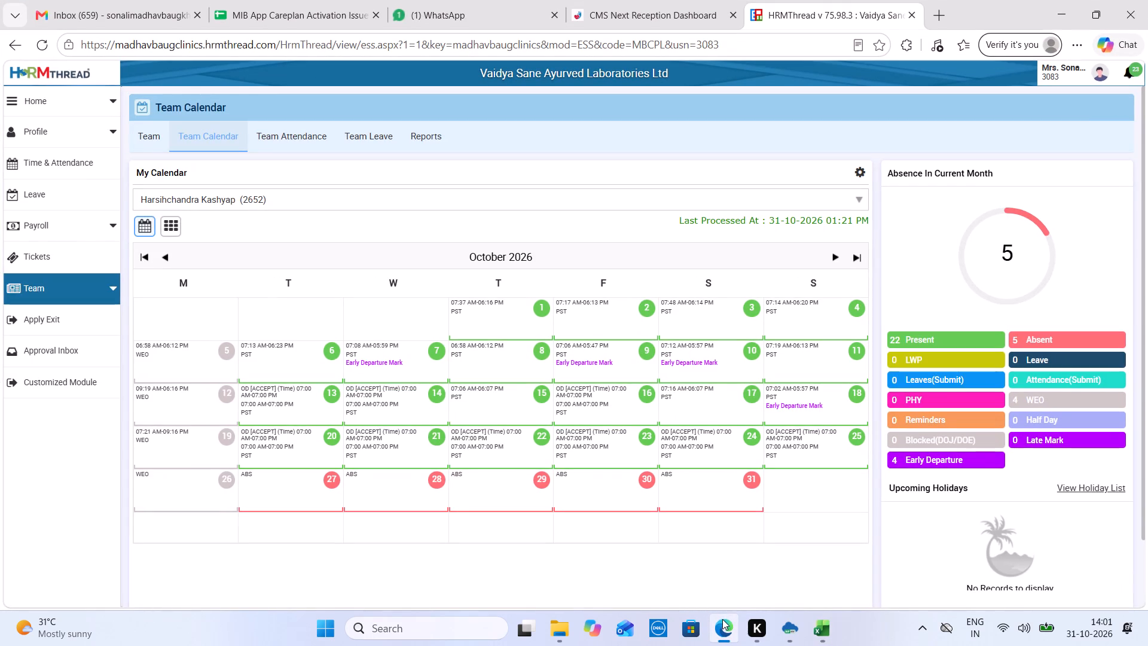
click(722, 619)
key(a)
key(Right)
key(a)
key(Right)
key(a)
key(Right)
key(a)
key(Right)
key(a)
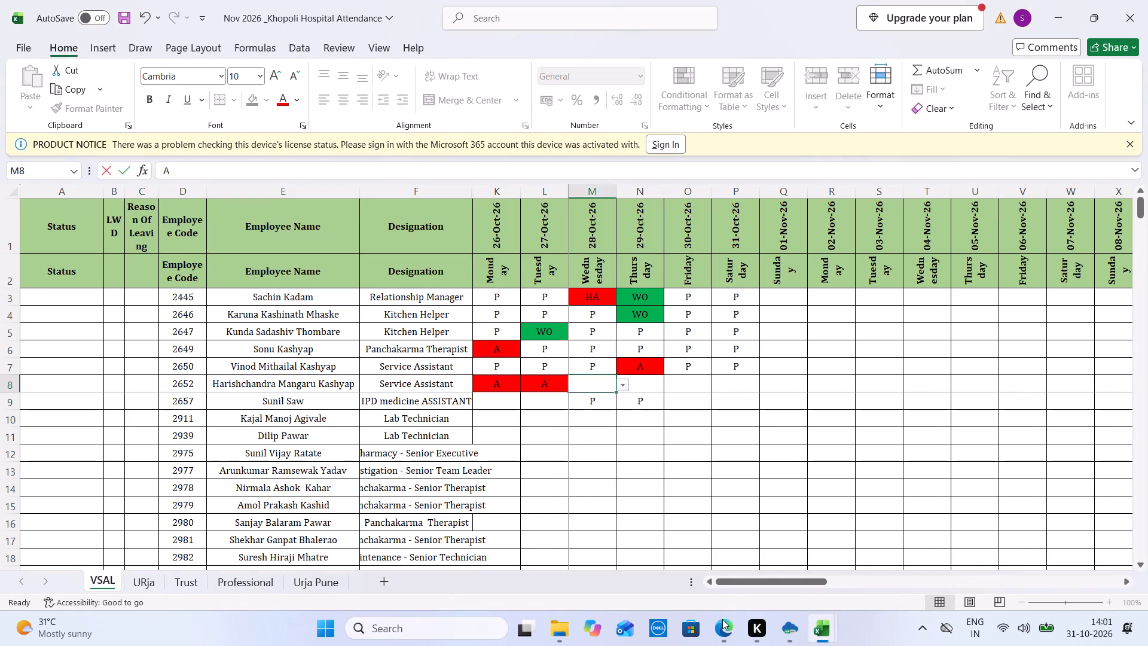
key(Right)
key(a)
key(Right)
key(a)
key(Right)
key(Left)
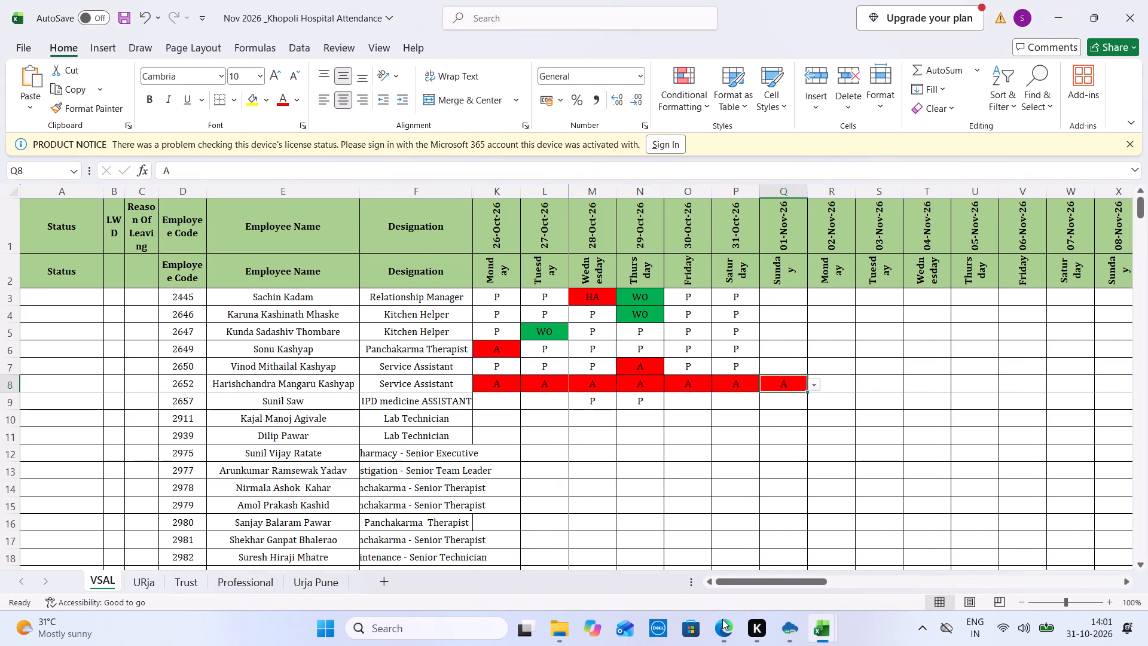
key(Down)
key(Left)
key(Left)
key(Left)
key(Left)
key(Left)
key(Left)
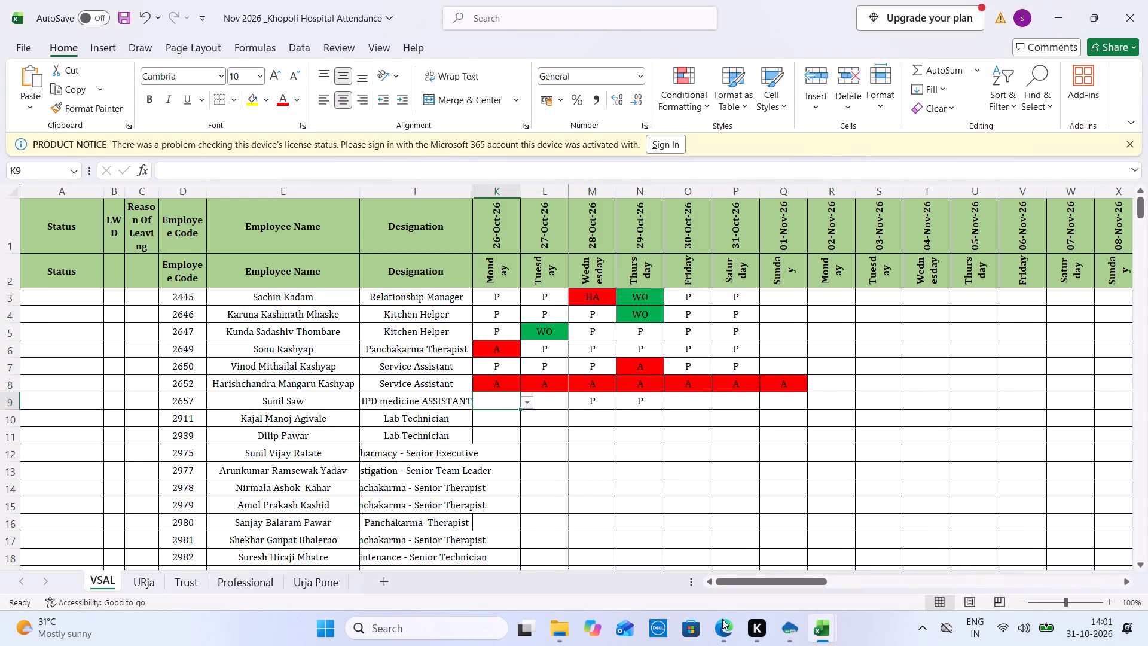
click(722, 619)
click(273, 196)
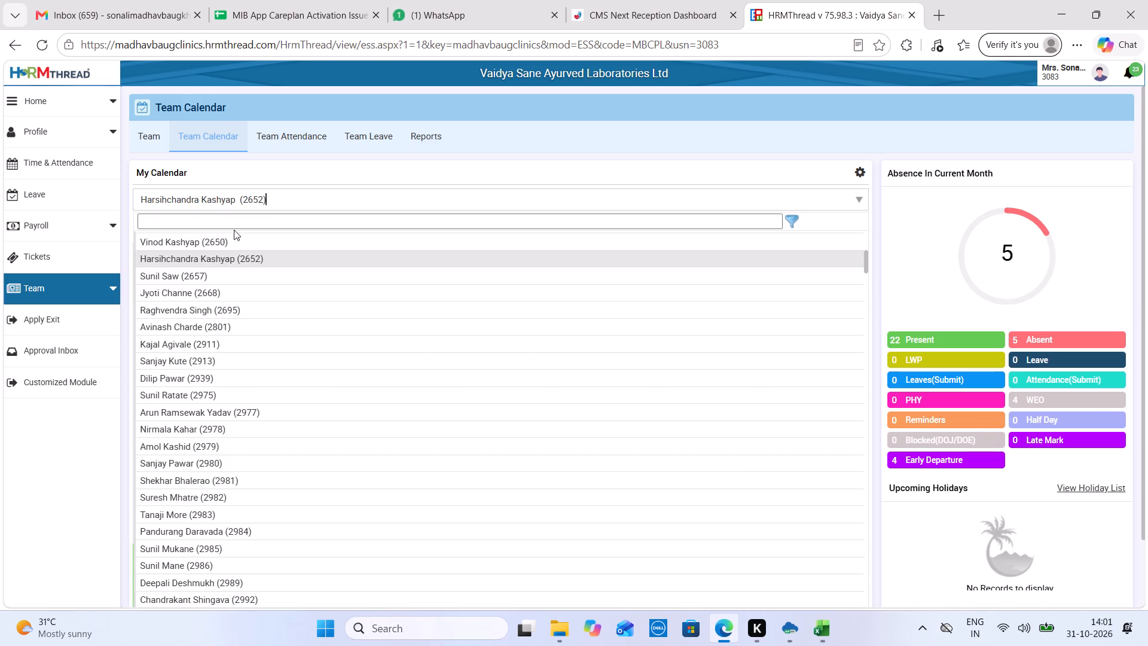
click(201, 282)
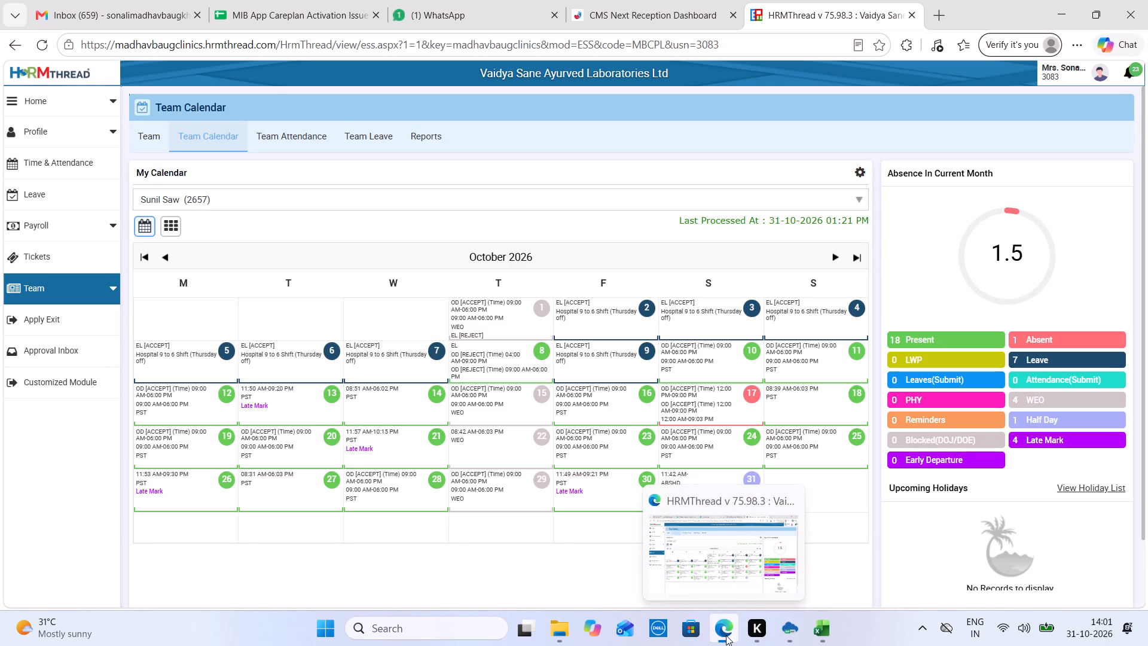
In VSAL, mark Sunil, the IPD medicine assistant, P for 26-Oct-26, 27-Oct-26, 30-Oct-26 and 31-Oct-26.
click(726, 635)
key(p)
key(Tab)
key(p)
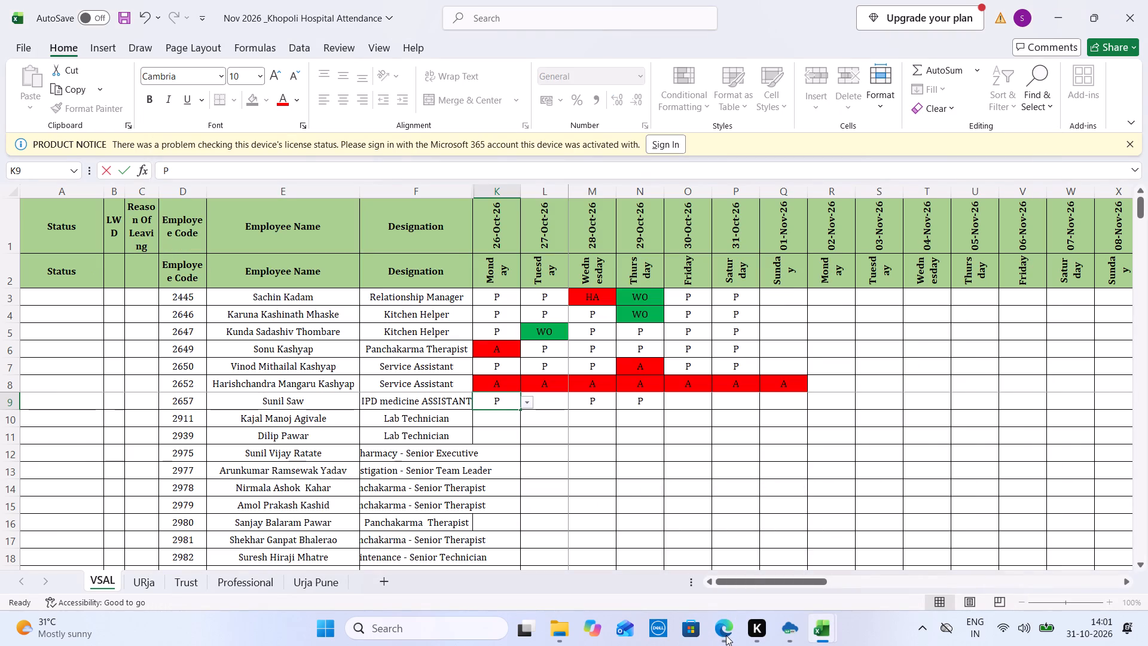
key(Tab)
key(Tab)
key(Tab)
key(p)
key(Down)
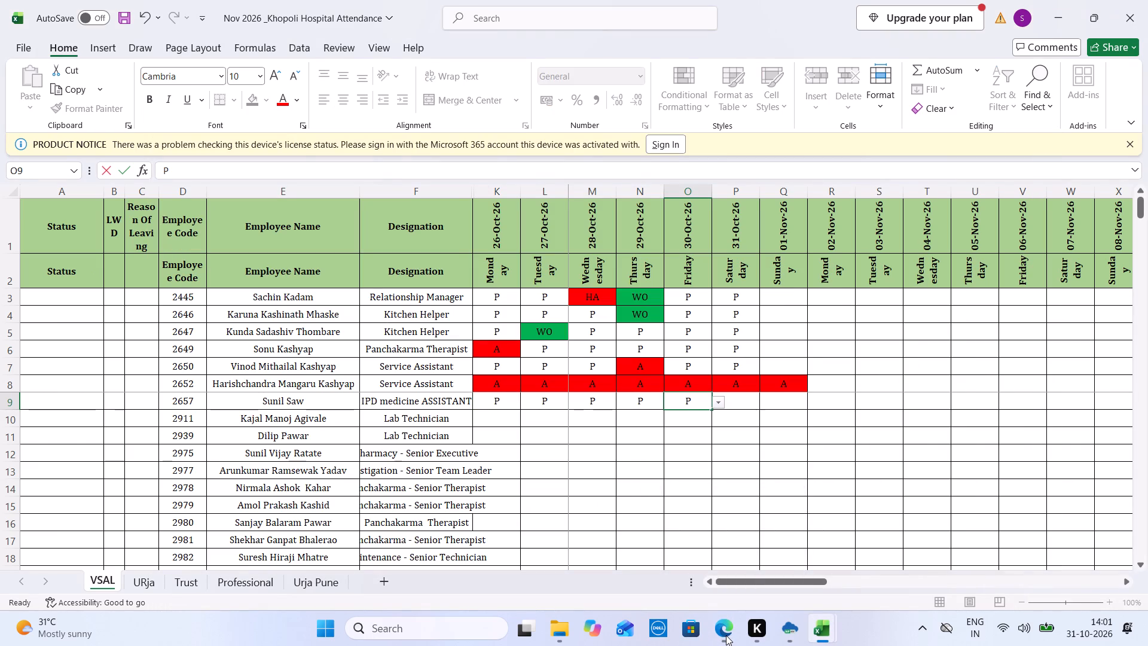
key(Up)
key(Right)
key(p)
key(Down)
Go to the 26-Oct-26 cell of Kajal, the Lab Technician, and view Kajal's October 2026 attendance in the browser team calendar.
key(Left)
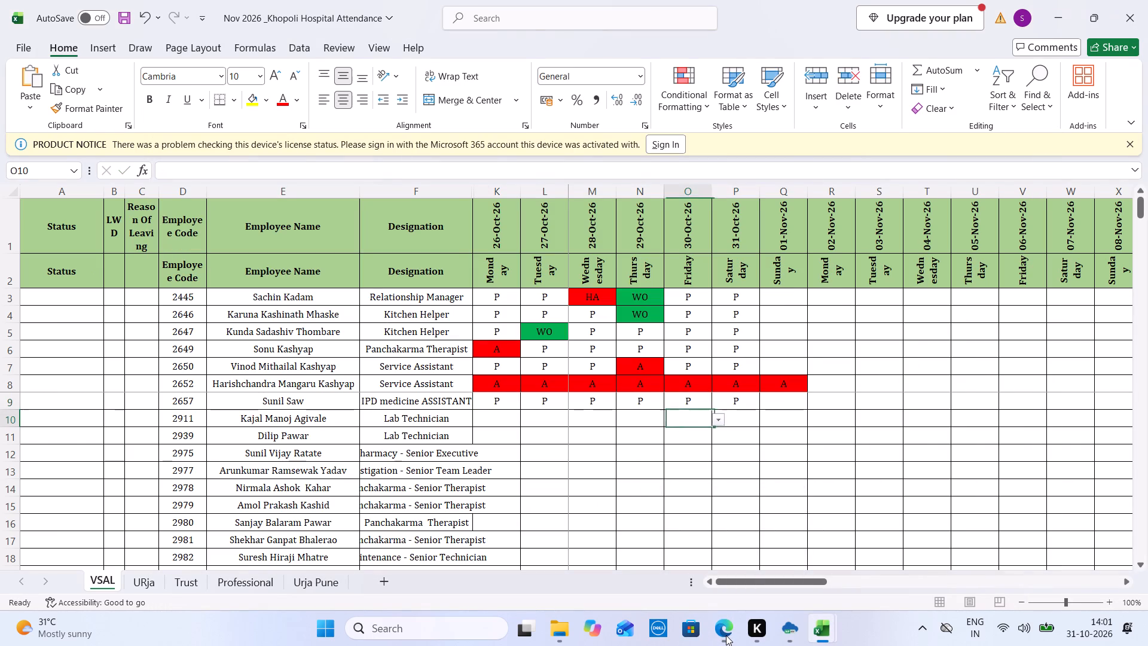
key(Left)
key(Left)
key(Left)
key(Left)
click(726, 635)
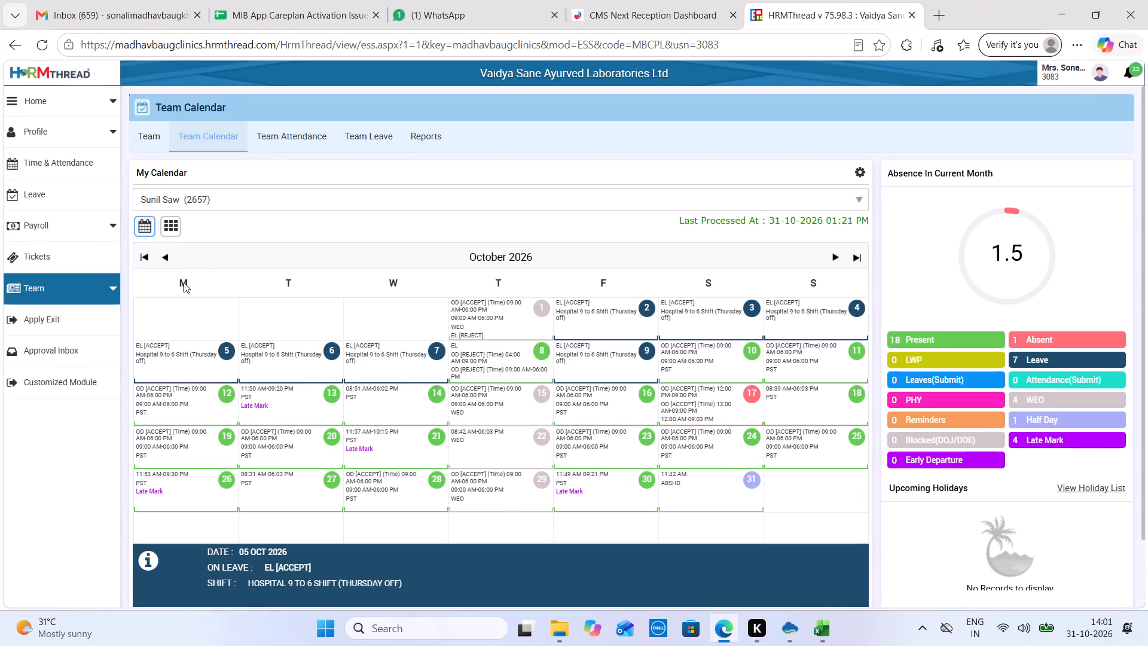
click(260, 202)
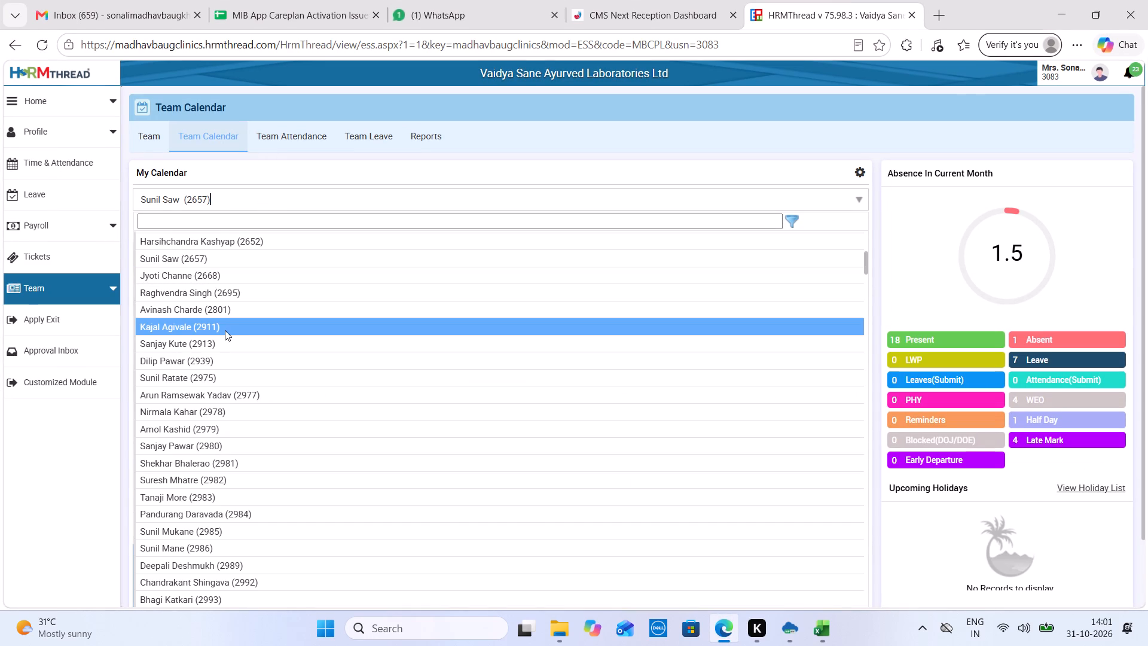
click(225, 330)
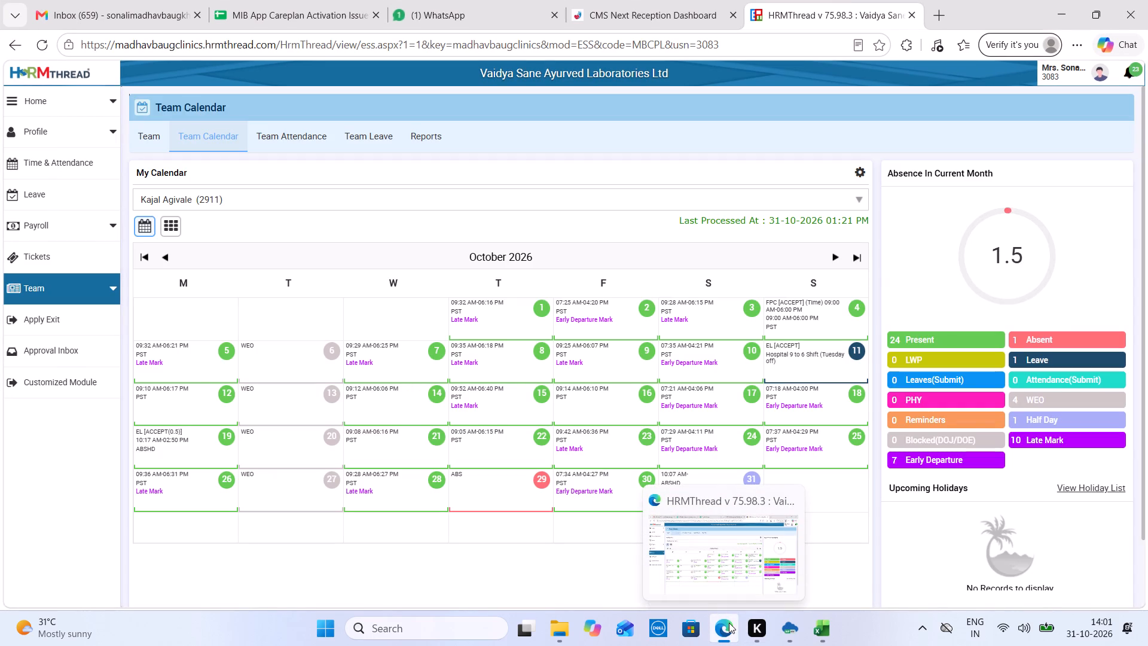
In VSAL, mark Kajal P for 26-Oct-26 and WO for 27-Oct-26.
click(729, 623)
key(p)
key(Tab)
text(WO)
key(Tab)
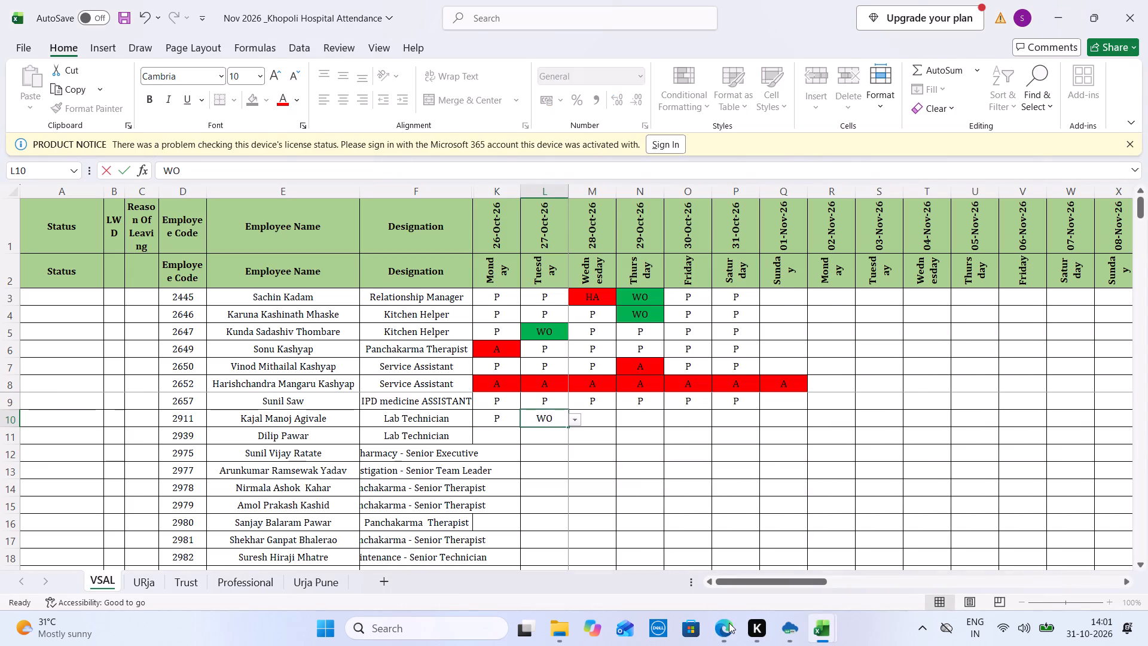
click(729, 623)
click(729, 623)
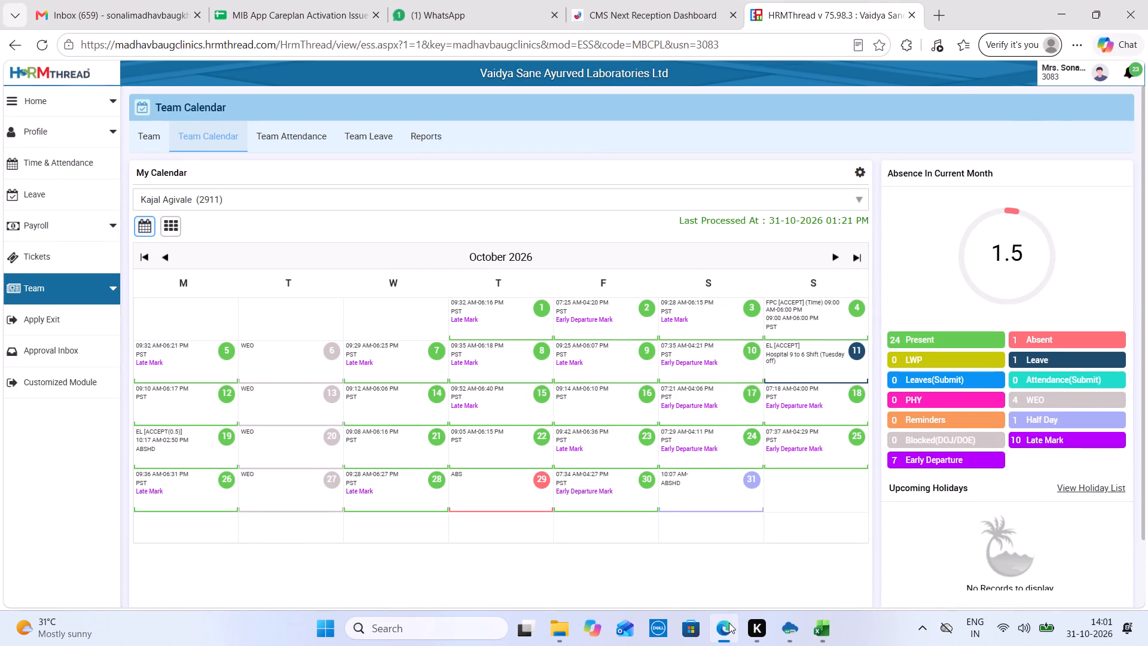
key(p)
key(Tab)
key(a)
key(Tab)
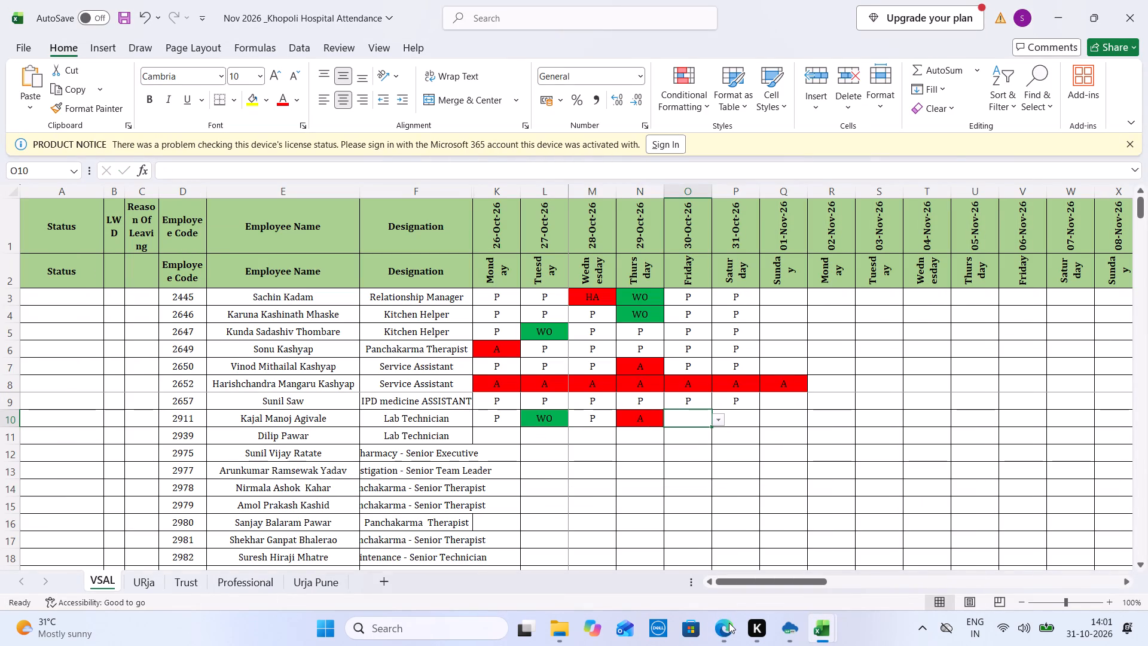
click(729, 623)
click(729, 623)
key(p)
key(Tab)
key(p)
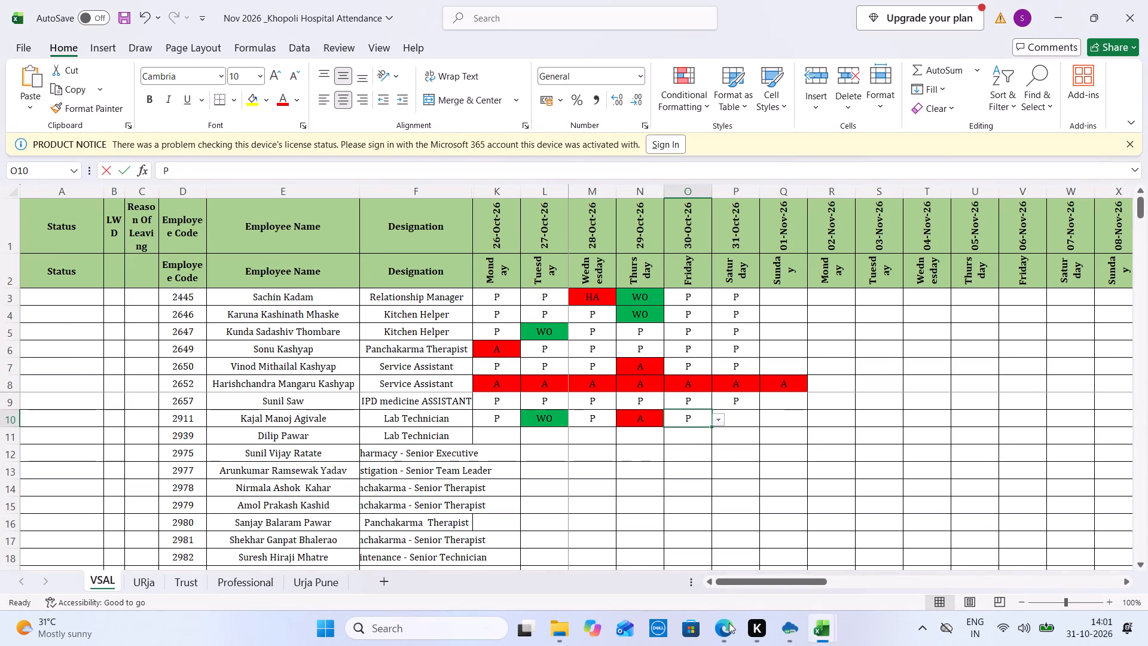
key(Down)
key(Left)
key(Left)
key(Left)
key(Left)
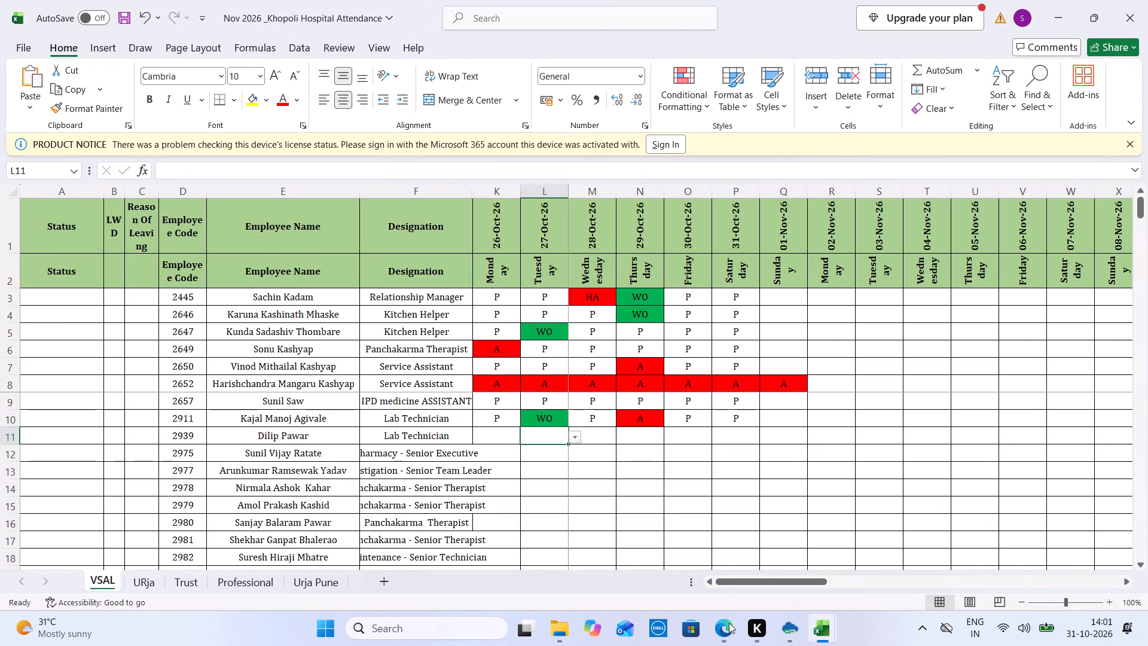
key(Left)
click(729, 623)
click(316, 193)
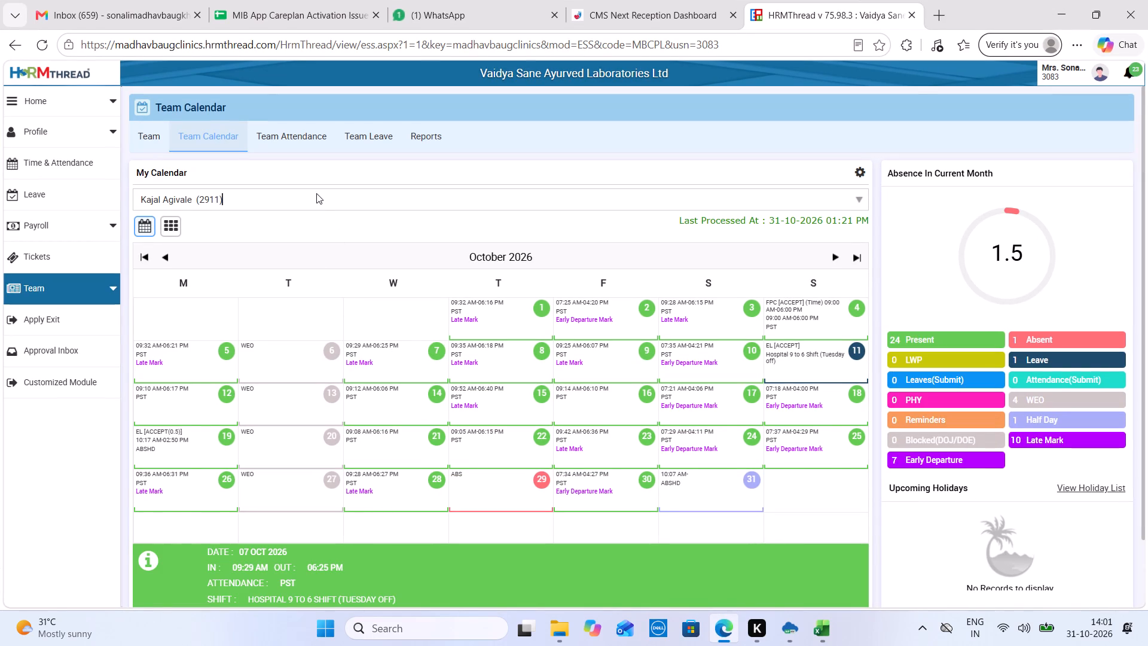
click(219, 284)
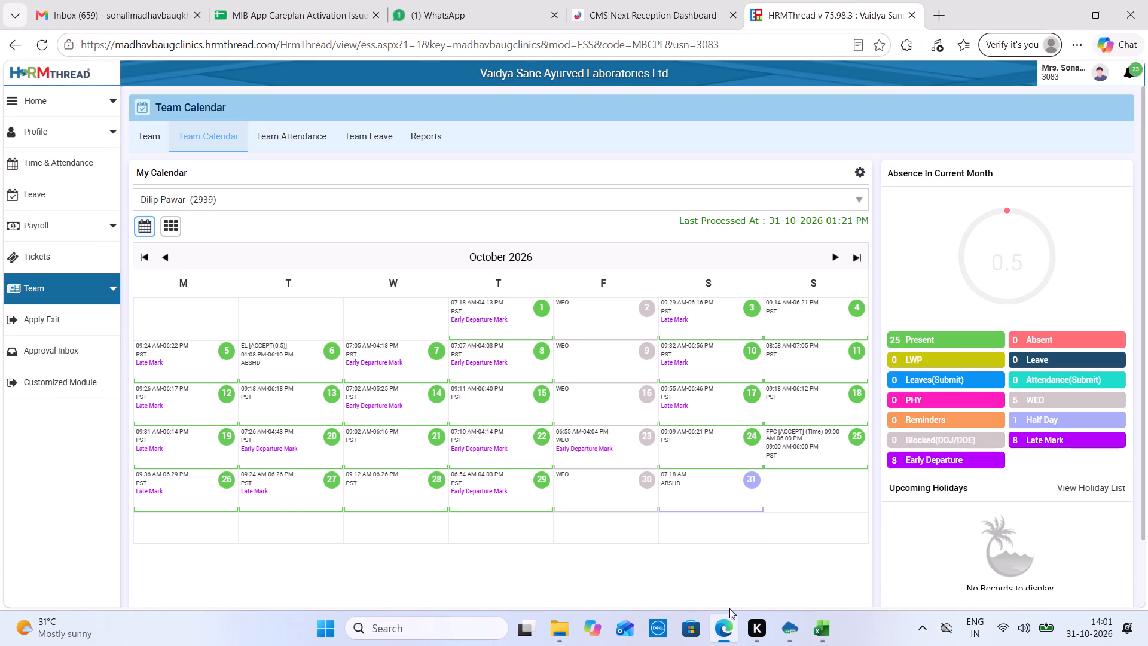
click(726, 629)
key(p)
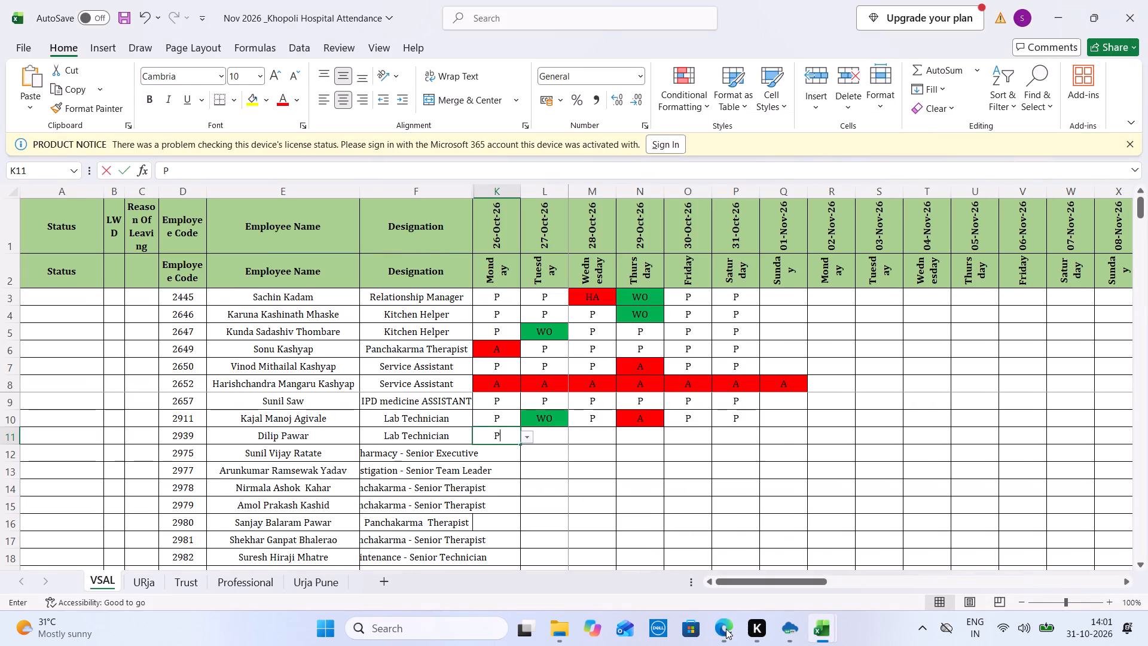
key(Tab)
key(p)
key(Tab)
key(p)
key(Tab)
key(p)
key(Tab)
key(w)
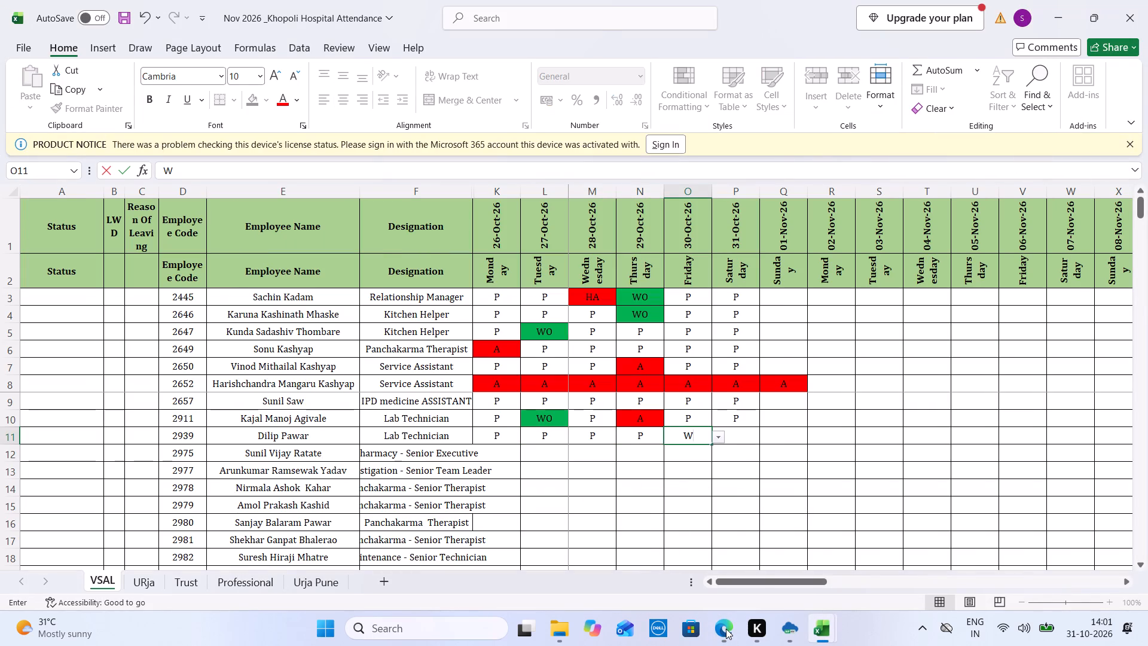
key(o)
key(Tab)
key(p)
key(Down)
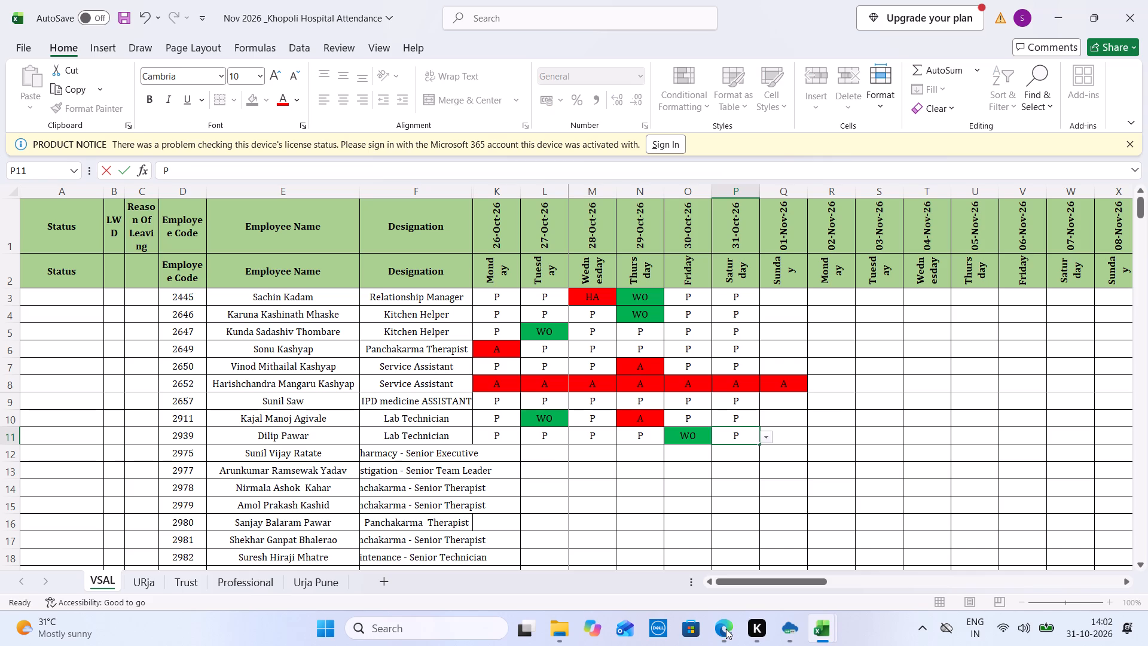
key(Left)
key(Left)
key(Left)
key(Left)
key(Left)
click(726, 629)
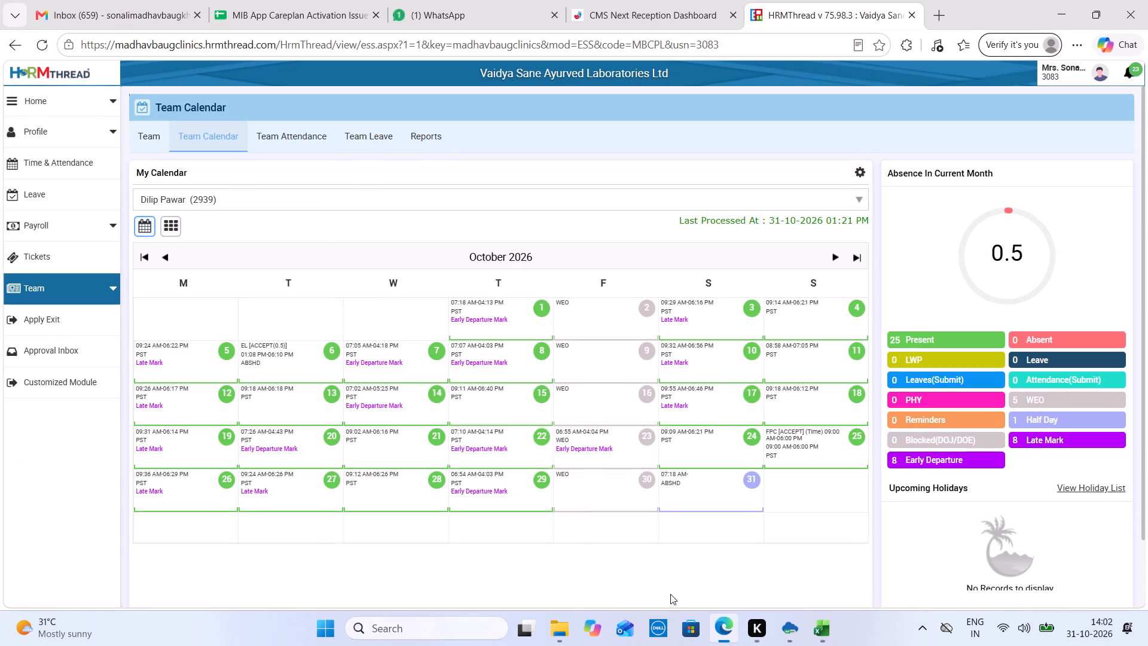
click(320, 205)
click(221, 283)
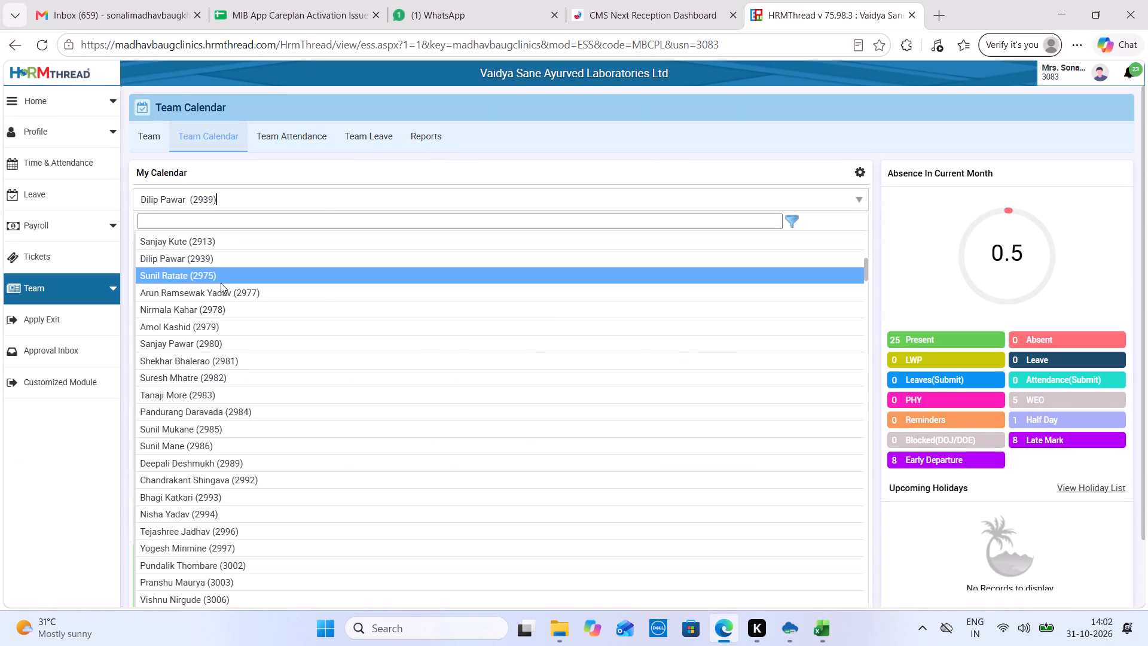
In VSAL, mark Sunil, the Pharmacy Senior Executive, P for 26-Oct-26, WO for 27-Oct-26 and A for 28-Oct-26.
click(726, 629)
key(p)
key(Tab)
key(w)
key(Tab)
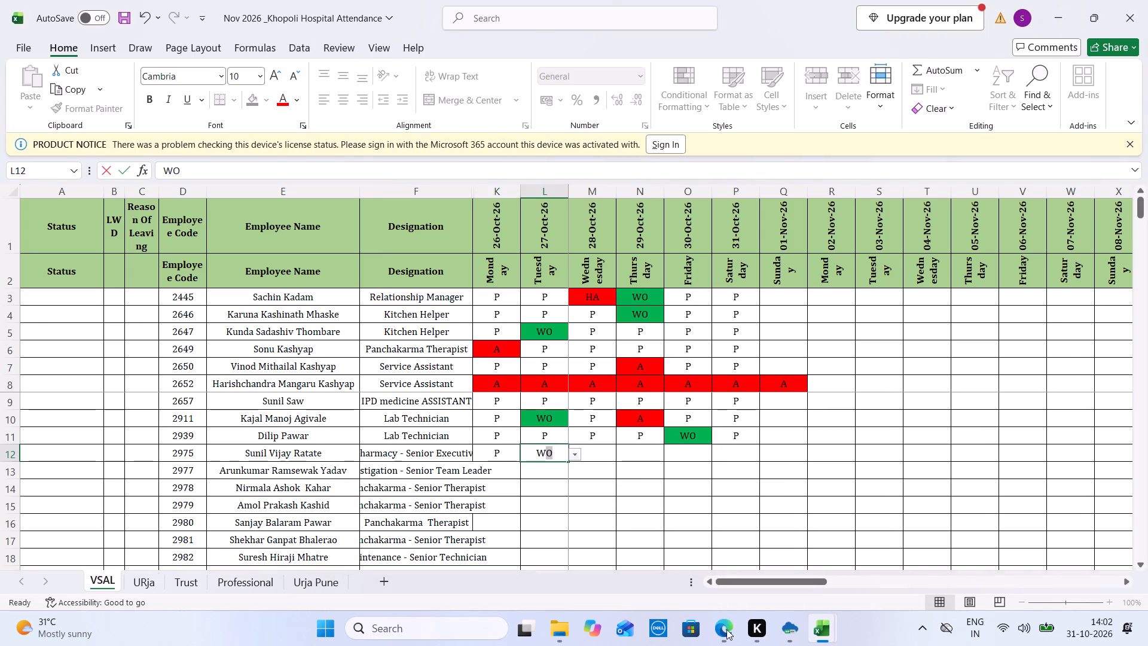
key(a)
key(Tab)
click(726, 629)
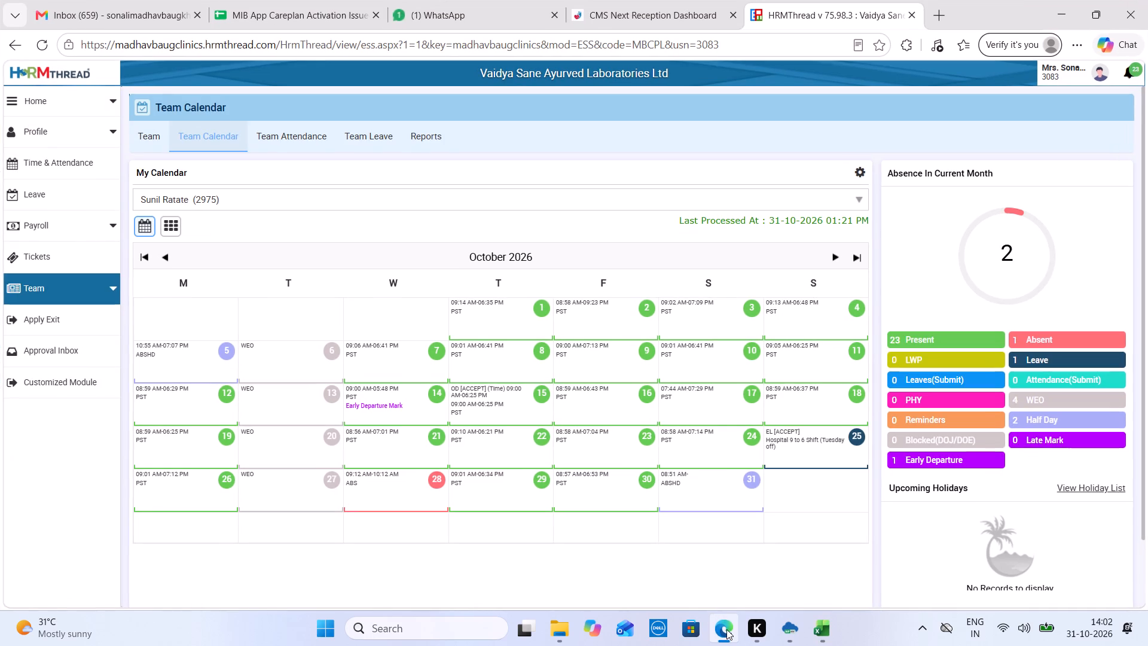
click(726, 629)
key(p)
key(Tab)
key(p)
key(Tab)
key(p)
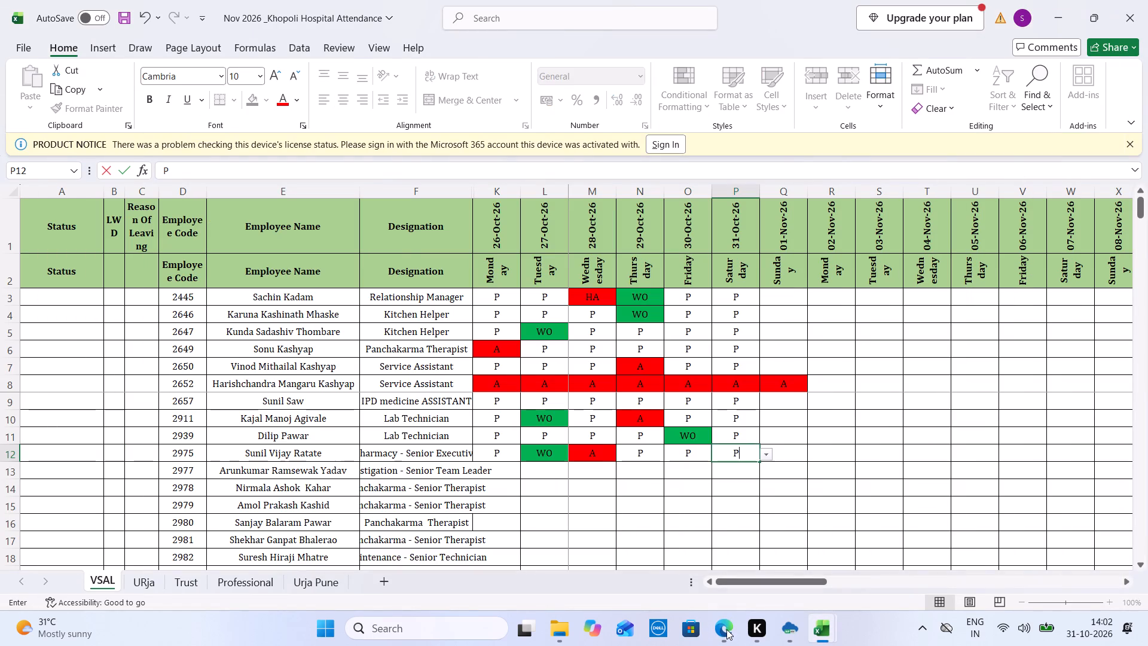
key(Down)
Go to the 26-Oct-26 cell of Arunkumar, the Senior Team Leader, and view Arunkumar's October 2026 attendance in the browser team calendar.
key(Left)
key(Left)
key(Left)
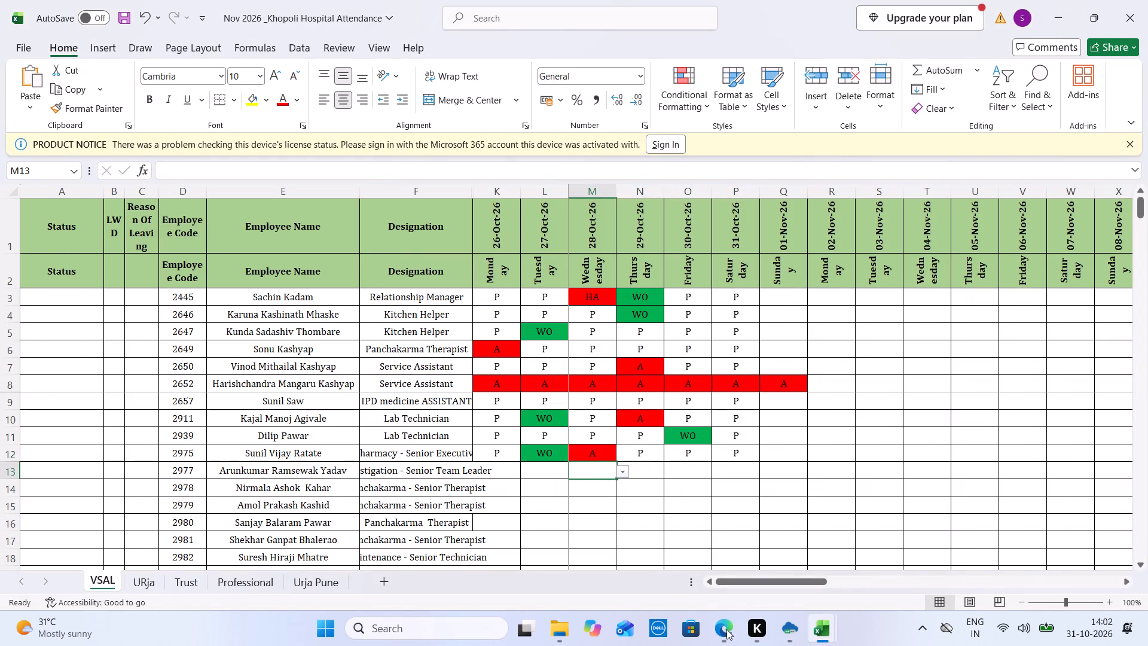
key(Left)
key(Left)
click(726, 629)
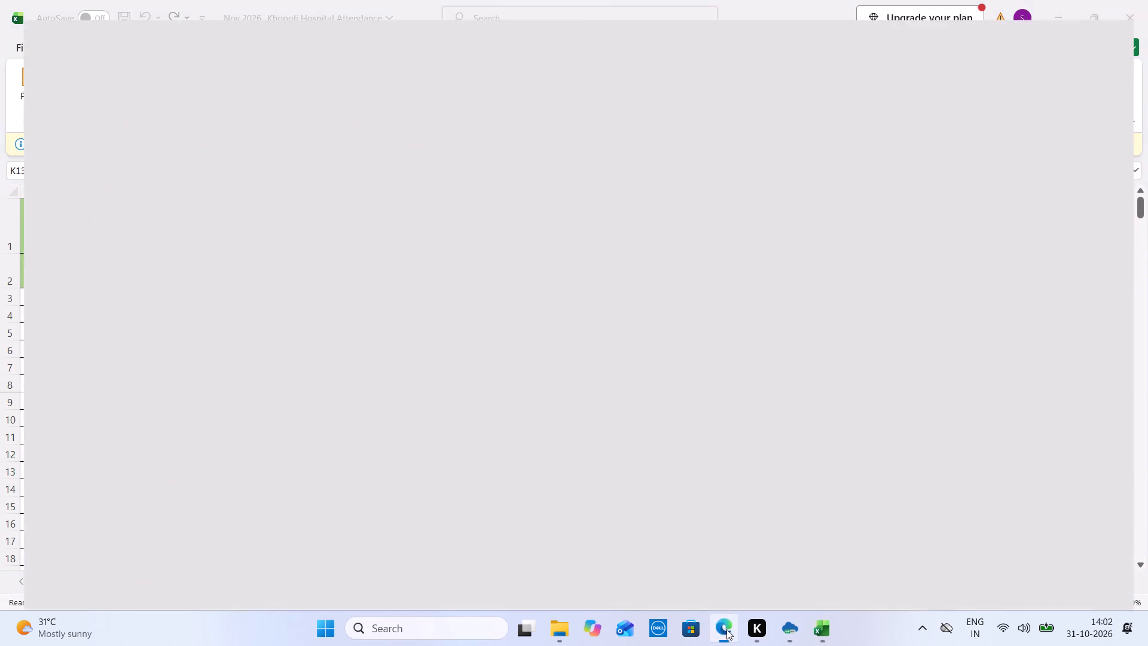
click(259, 199)
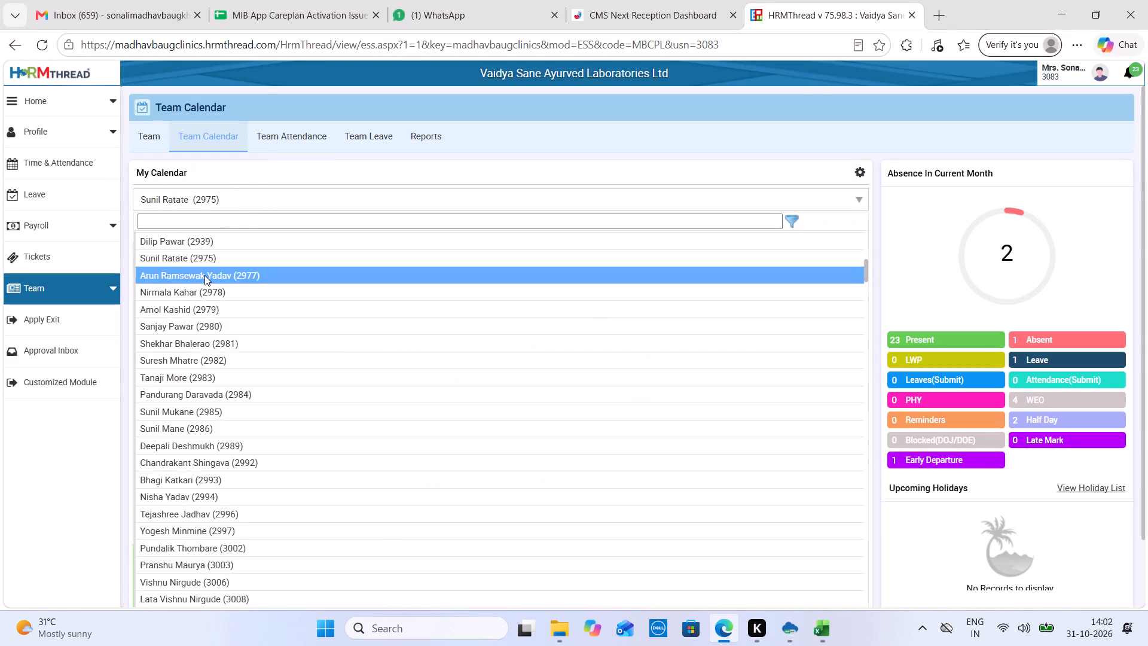
click(204, 275)
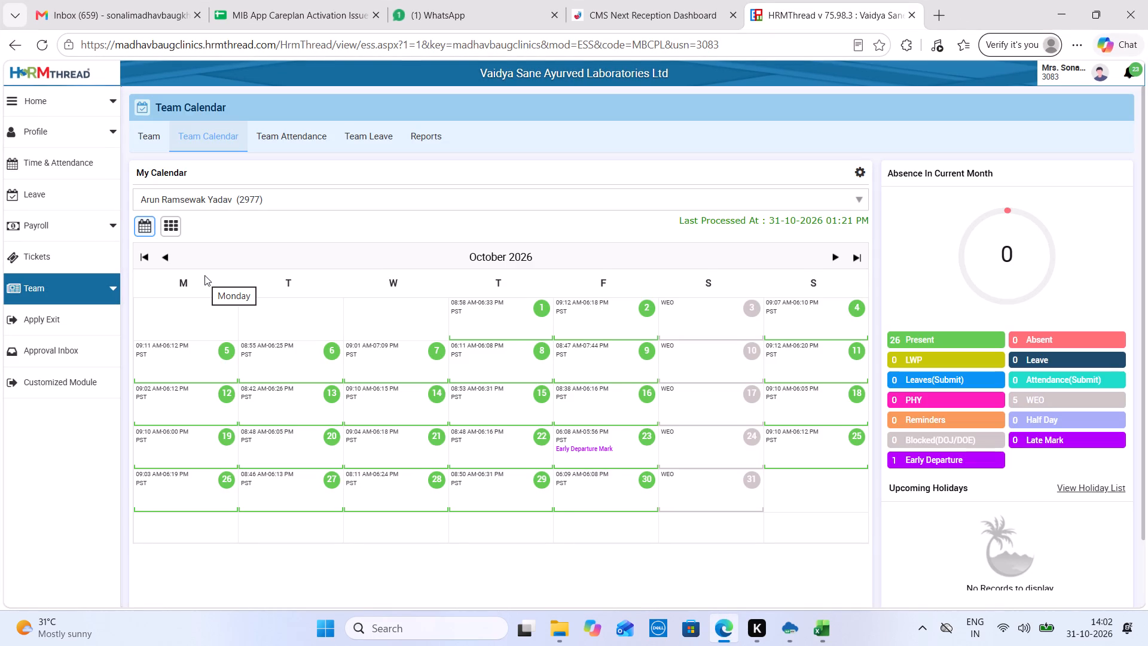
click(719, 614)
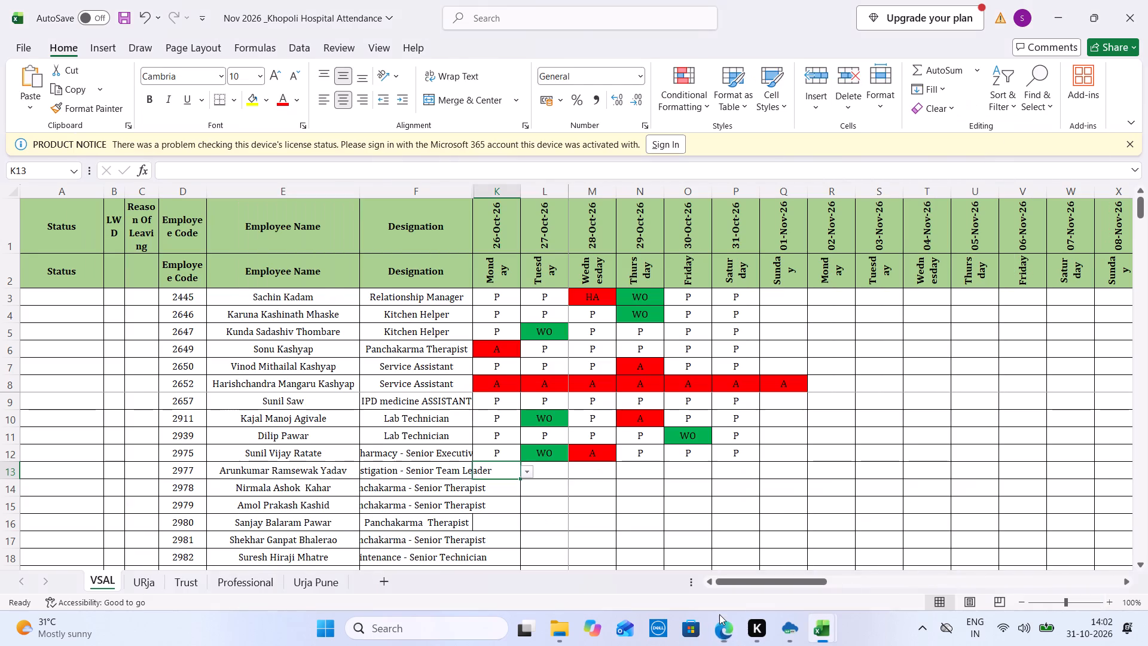
key(p)
key(Tab)
key(p)
key(Tab)
key(p)
key(Tab)
key(p)
key(Tab)
key(p)
key(Tab)
key(p)
key(Tab)
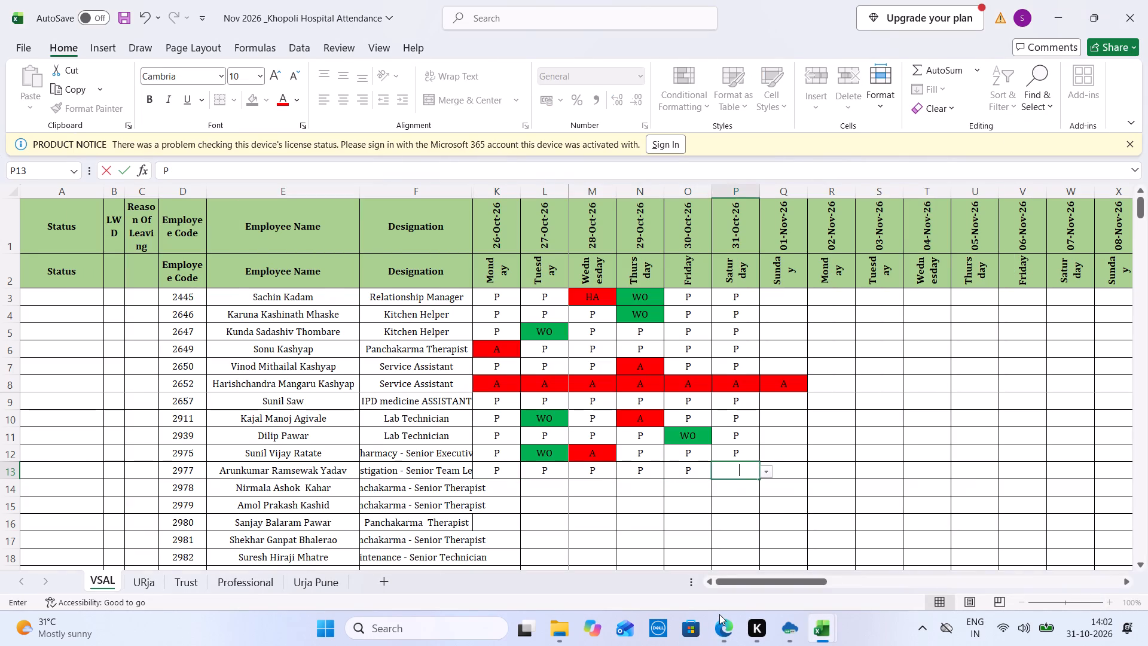
text(WO)
Correct Arunkumar's row by setting 31-Oct-26 to WO and clearing the 01-Nov-26 cell.
key(Left)
key(Left)
key(Left)
key(Left)
key(Left)
key(Right)
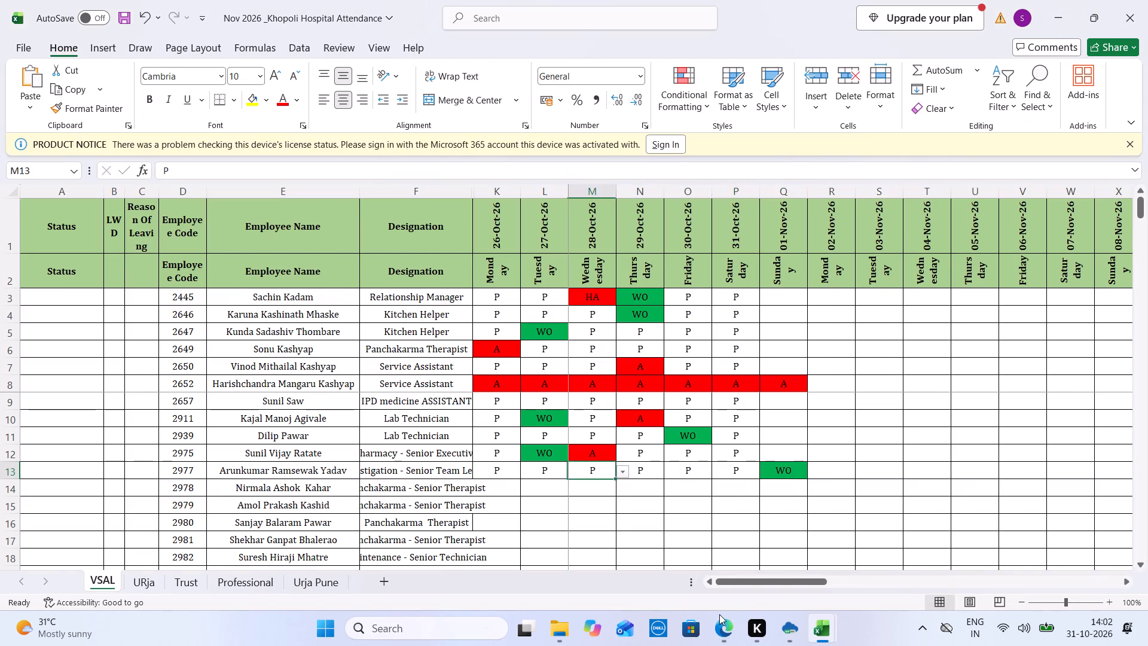
key(Right)
key(Right)
key(Right)
text(WP)
key(BackSpace)
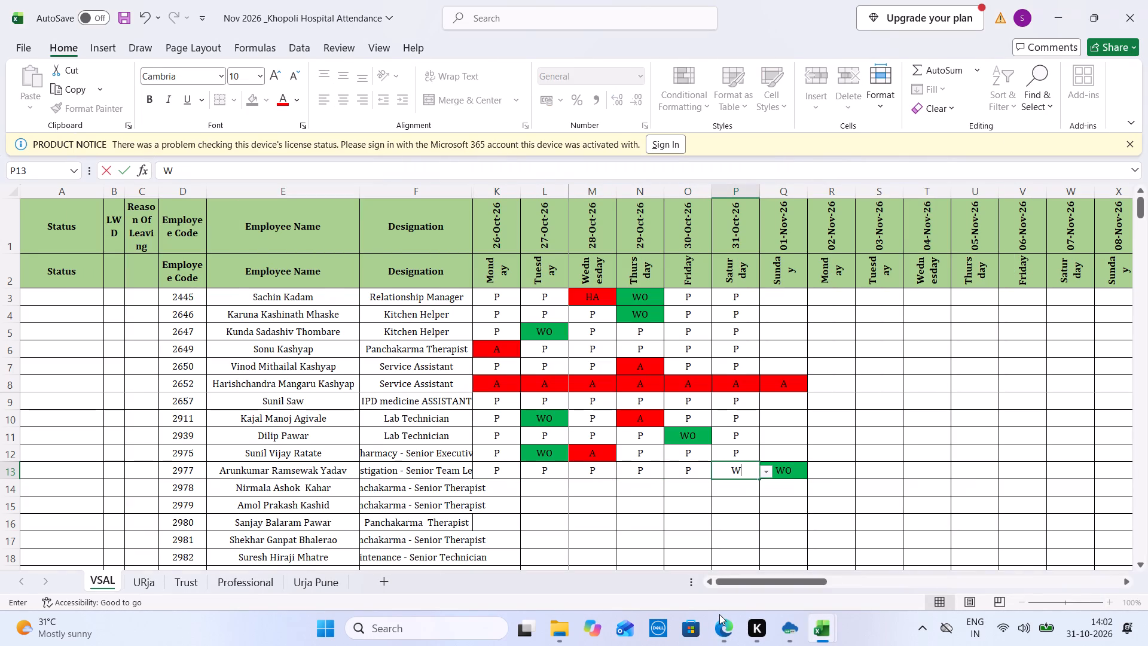
key(Tab)
key(Return)
key(Right)
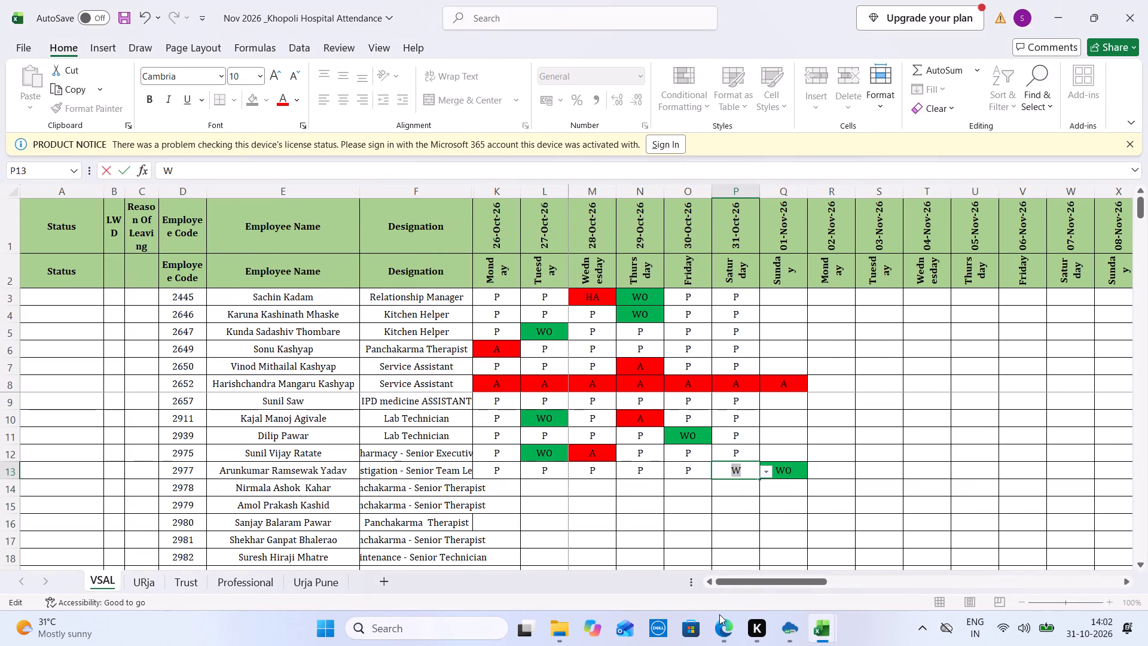
key(BackSpace)
key(Tab)
key(BackSpace)
key(Left)
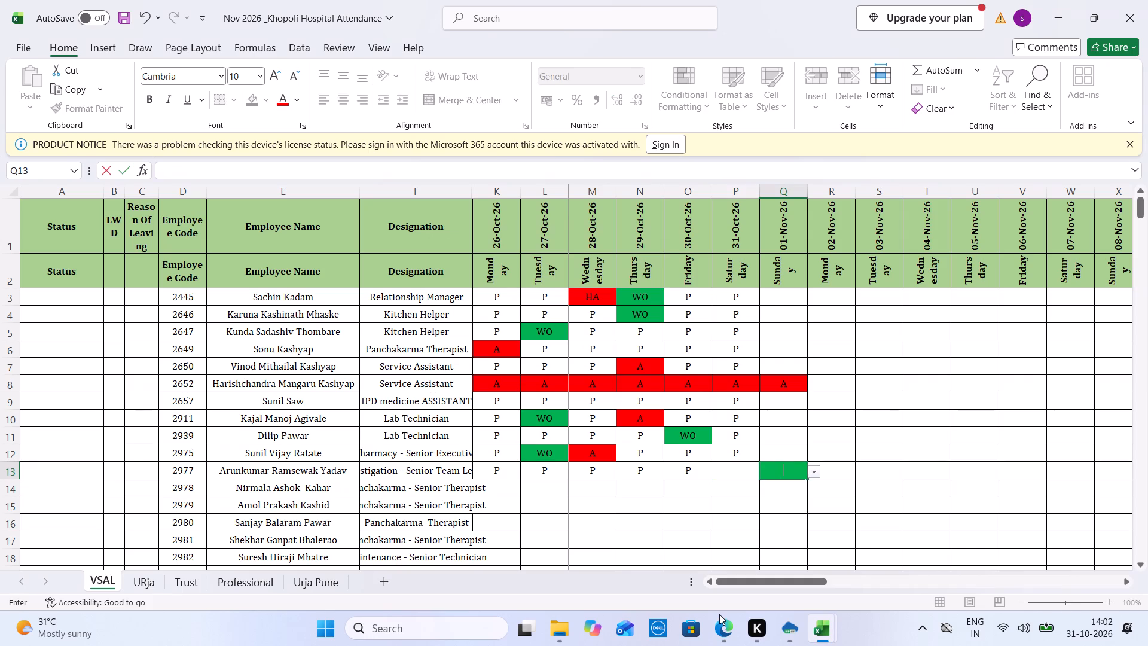
text(WO)
key(Left)
Enter OK in Arunkumar's Reason Of Leaving cell.
key(Left)
key(Left)
key(Left)
key(Left)
key(Left)
key(Left)
key(Left)
key(Left)
key(Left)
key(Left)
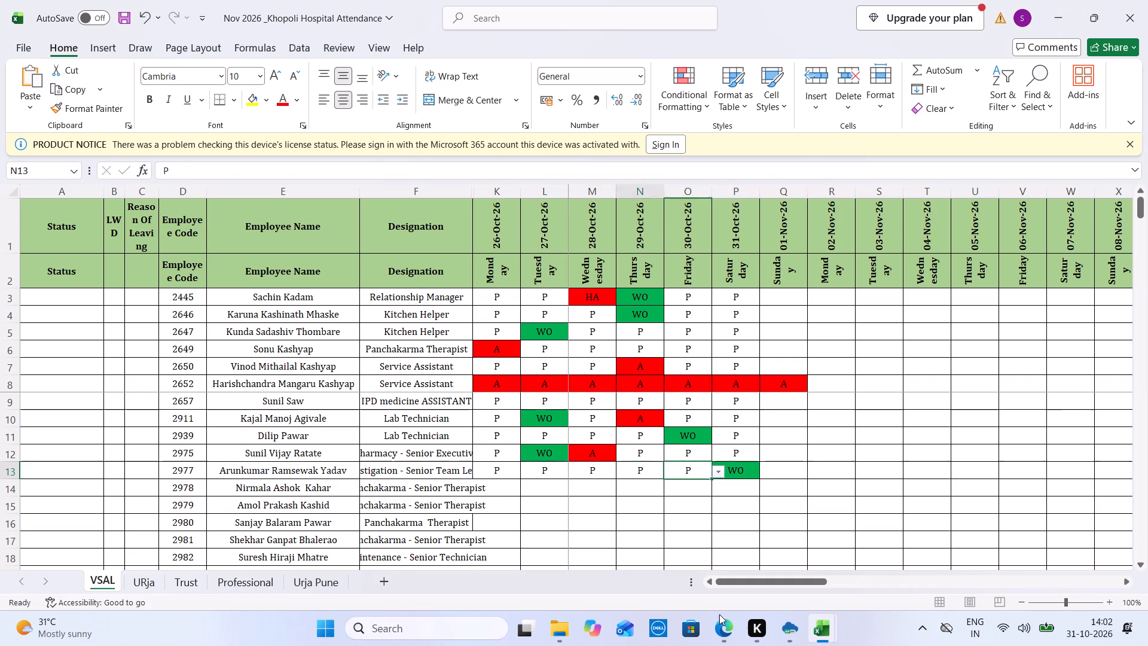
key(Right)
key(Right)
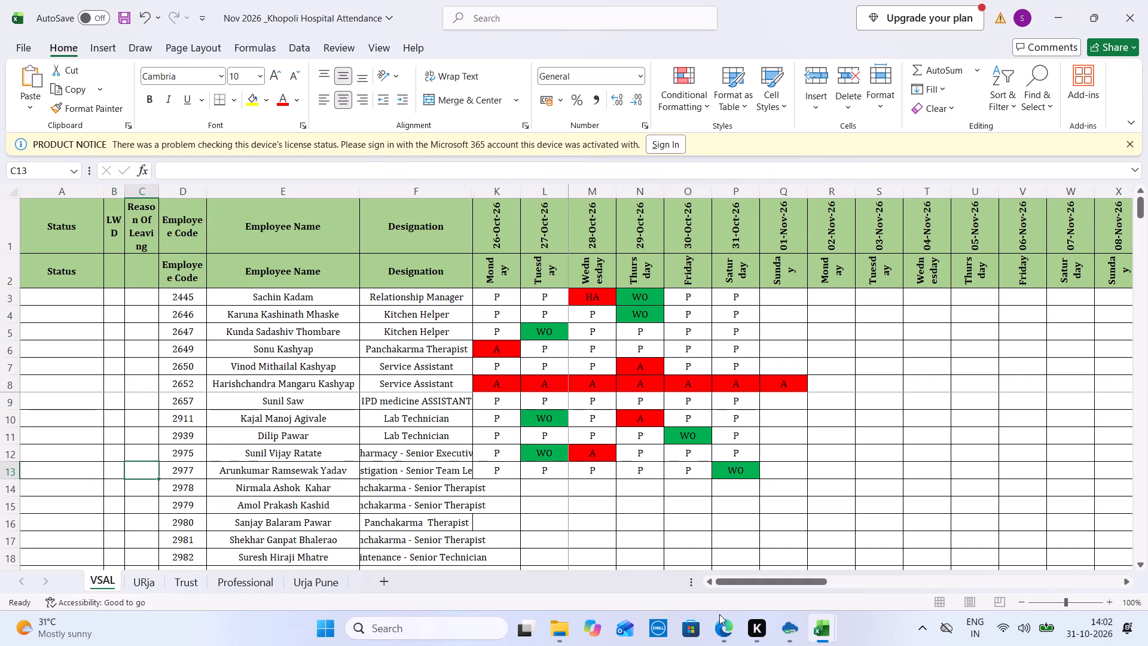
text(OK)
key(Down)
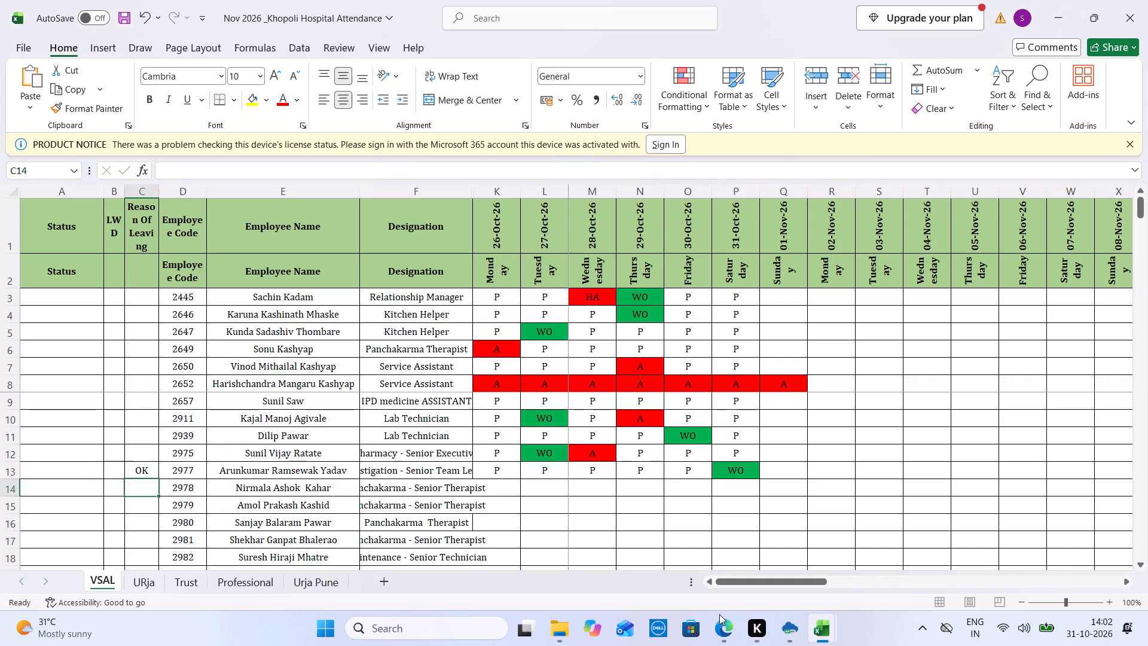
key(Right)
key(Right)
key(Right)
key(Right)
key(Right)
key(Right)
key(Left)
key(Left)
click(719, 614)
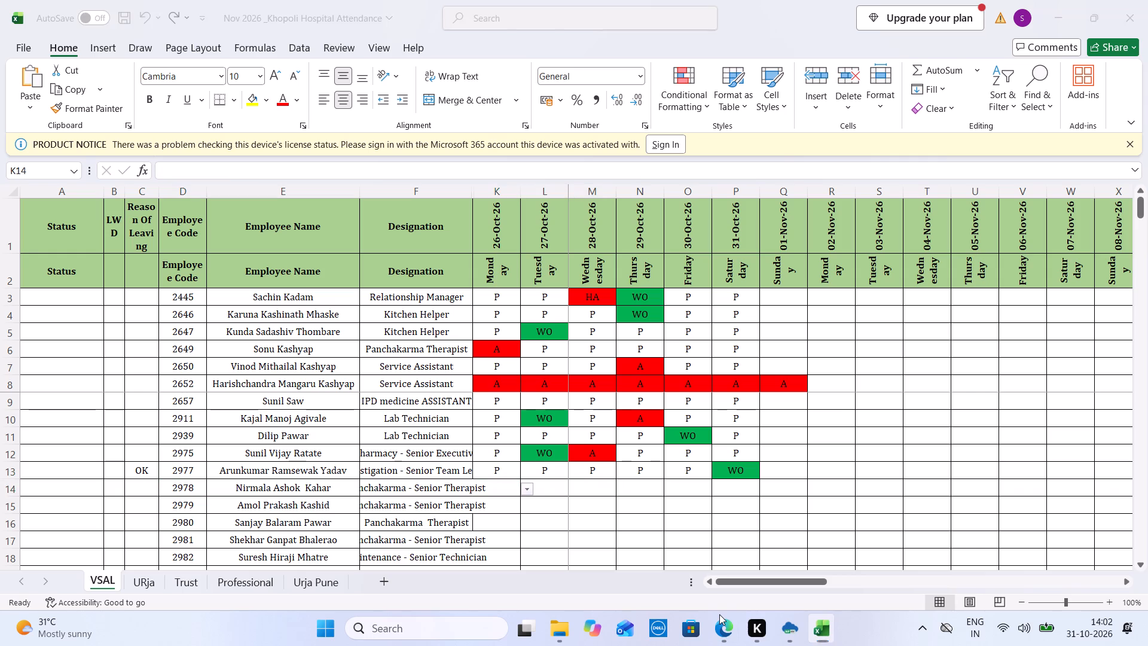
click(209, 195)
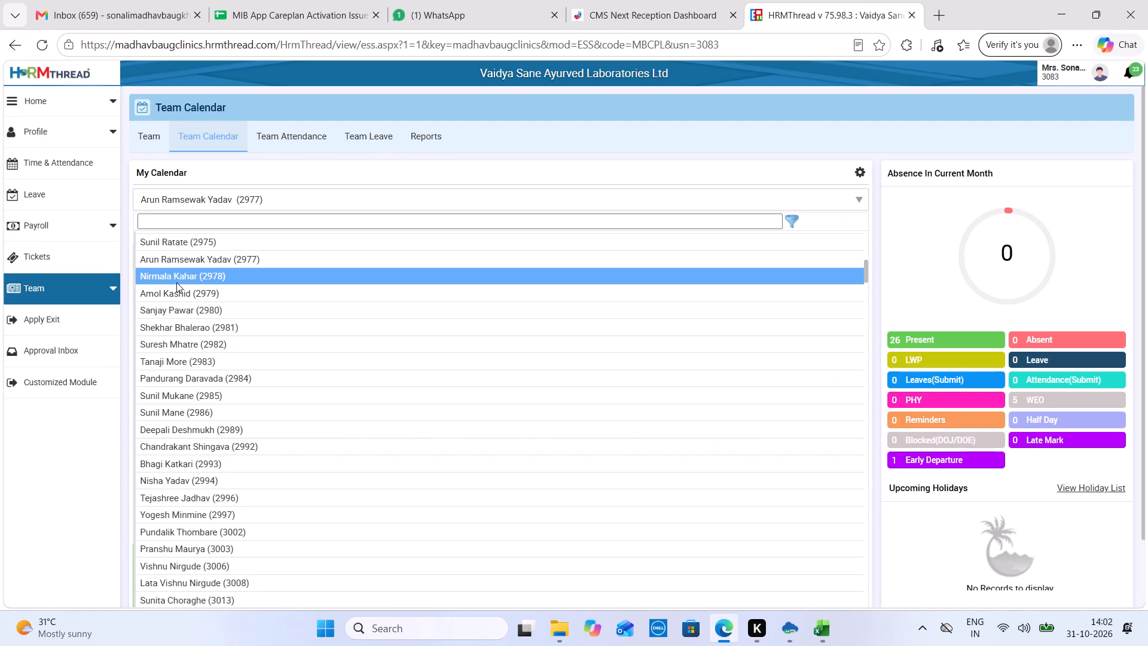
click(176, 282)
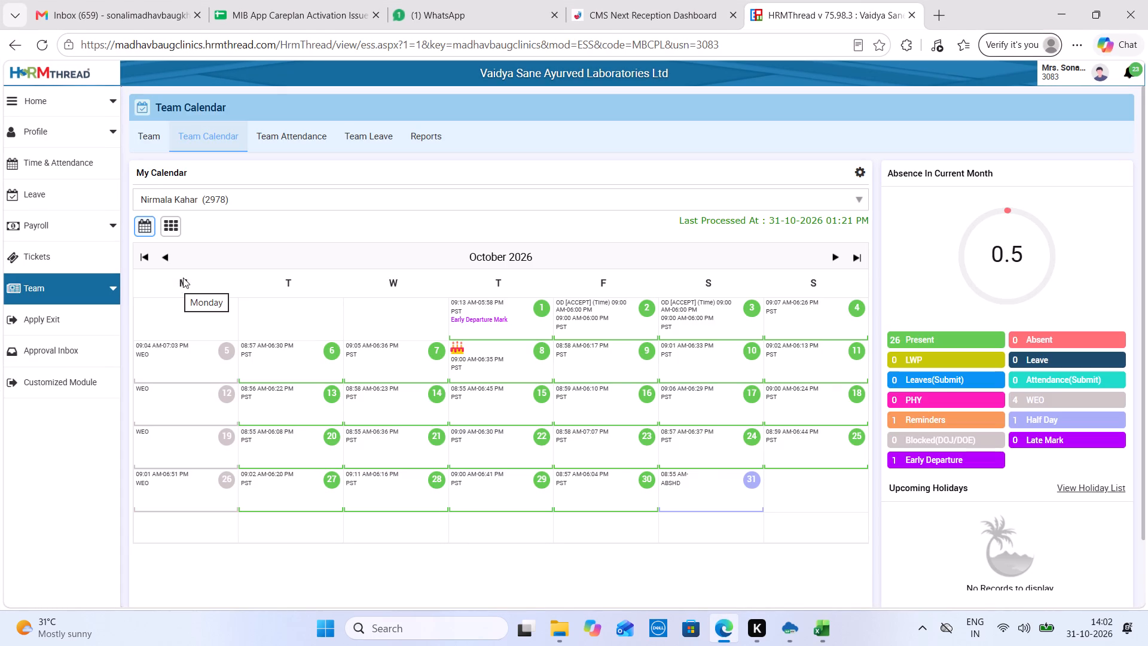
Back in the VSAL sheet in Excel, mark Nirmala P for each day from 26-Oct-26 to 31-Oct-26.
click(730, 635)
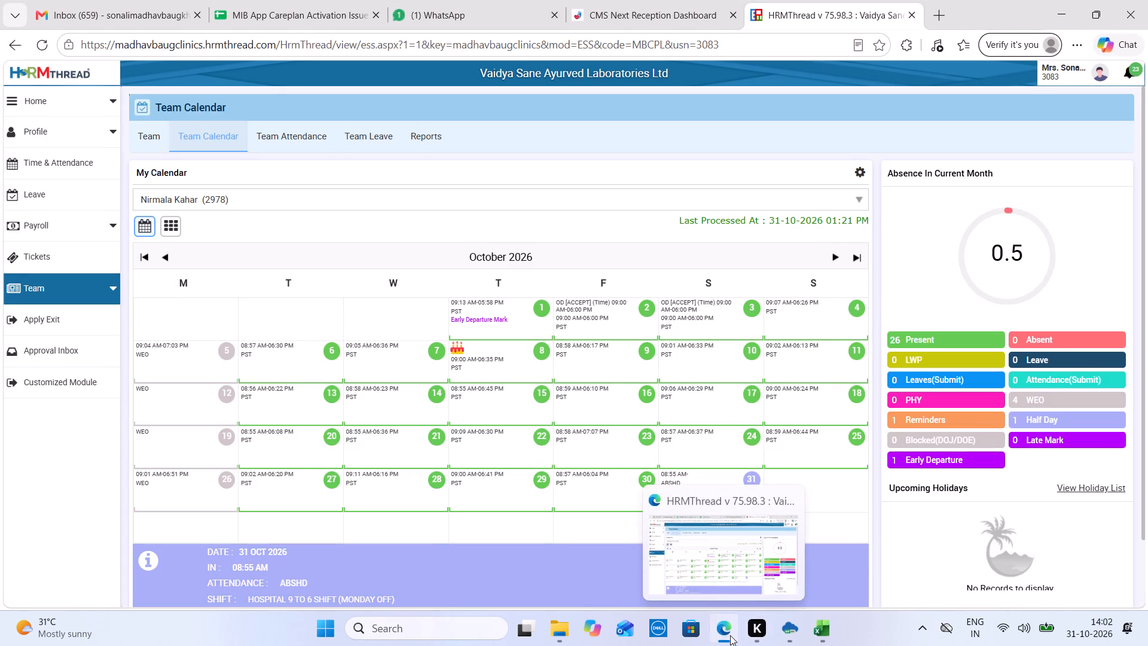
click(730, 635)
click(730, 635)
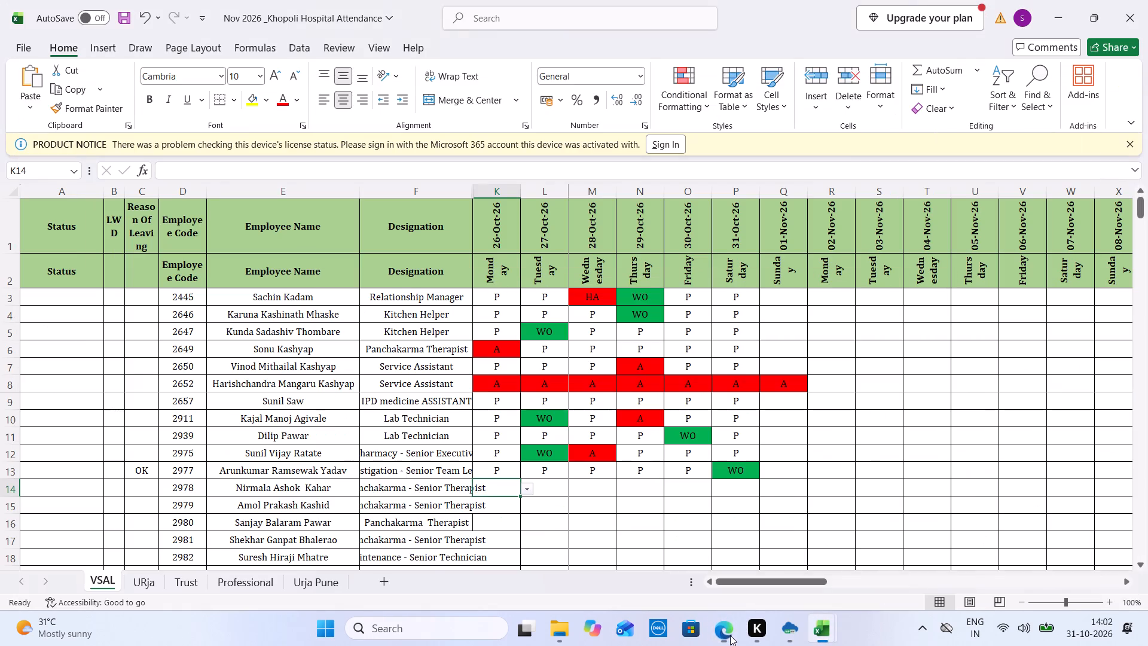
key(p)
key(Tab)
key(p)
key(Tab)
key(p)
key(Tab)
key(p)
key(Tab)
key(p)
key(Tab)
key(p)
key(Tab)
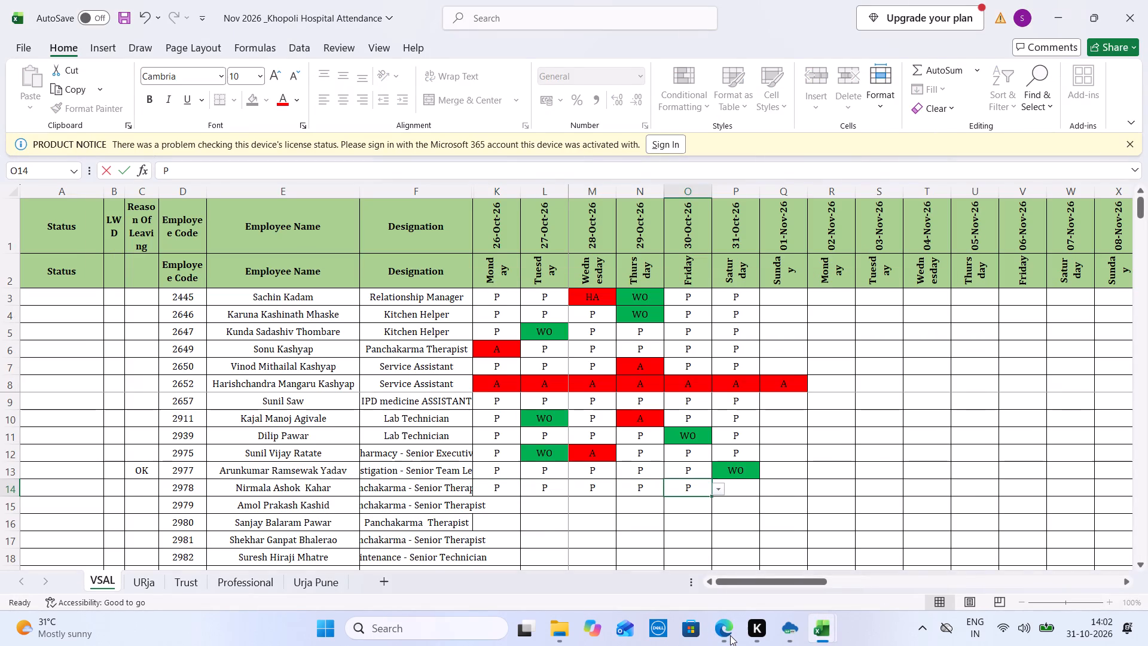
Go to the 26-Oct-26 cell of Amol, the Senior Therapist, and view Amol's October 2026 attendance in the browser team calendar.
key(Down)
key(Left)
key(Left)
key(Left)
key(Left)
key(Left)
key(Left)
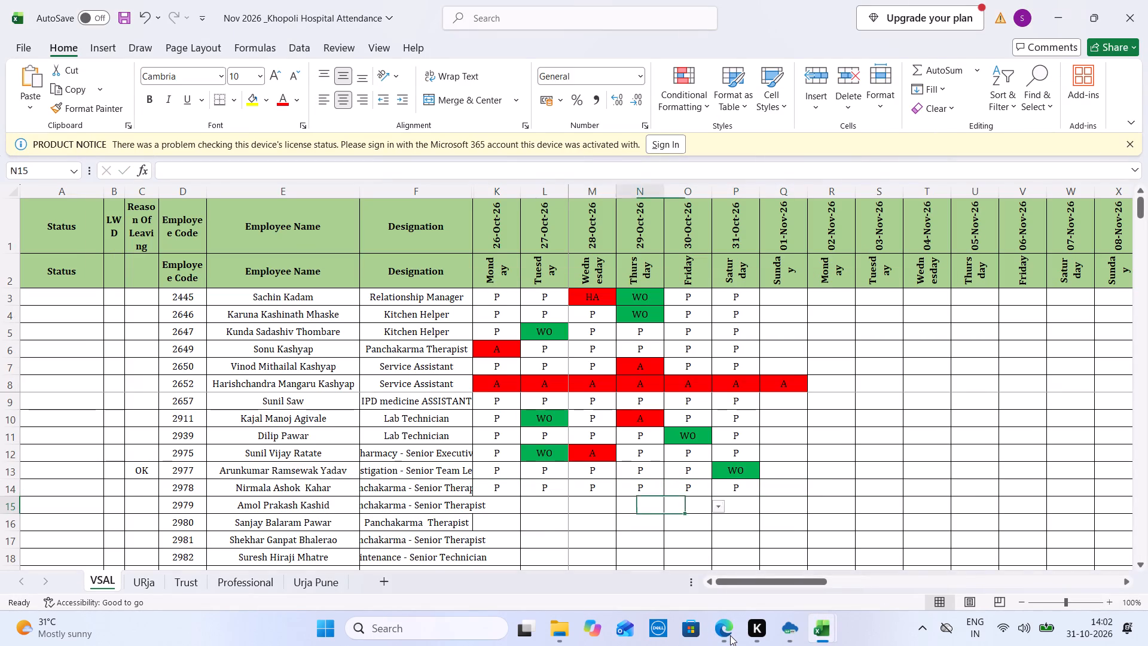
click(730, 635)
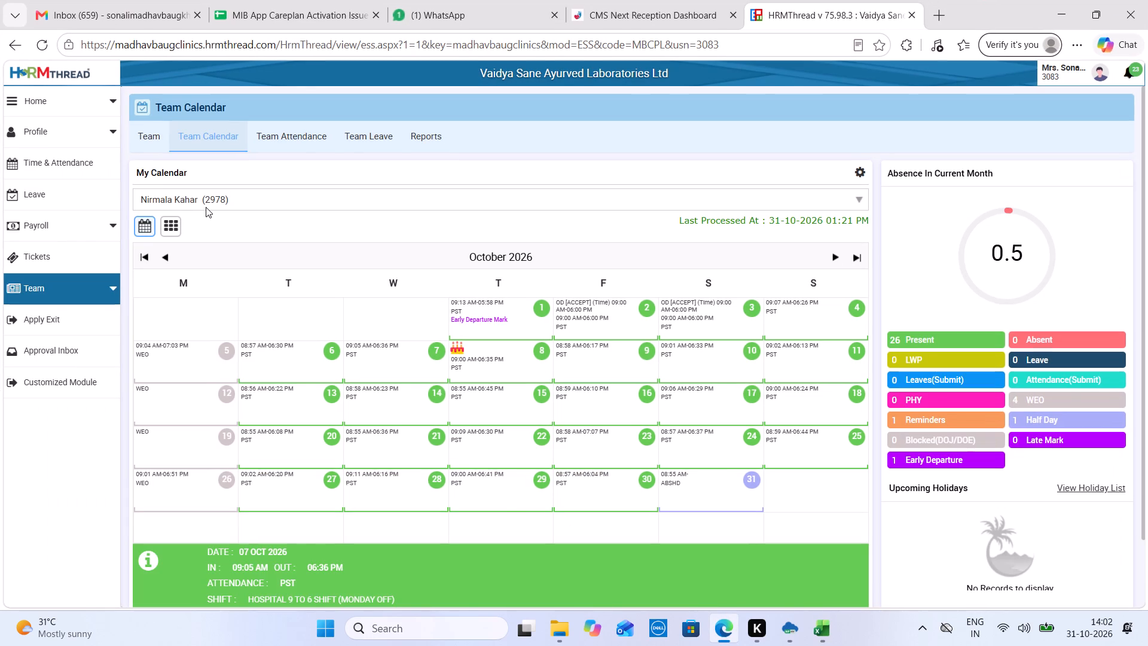
click(206, 207)
click(216, 280)
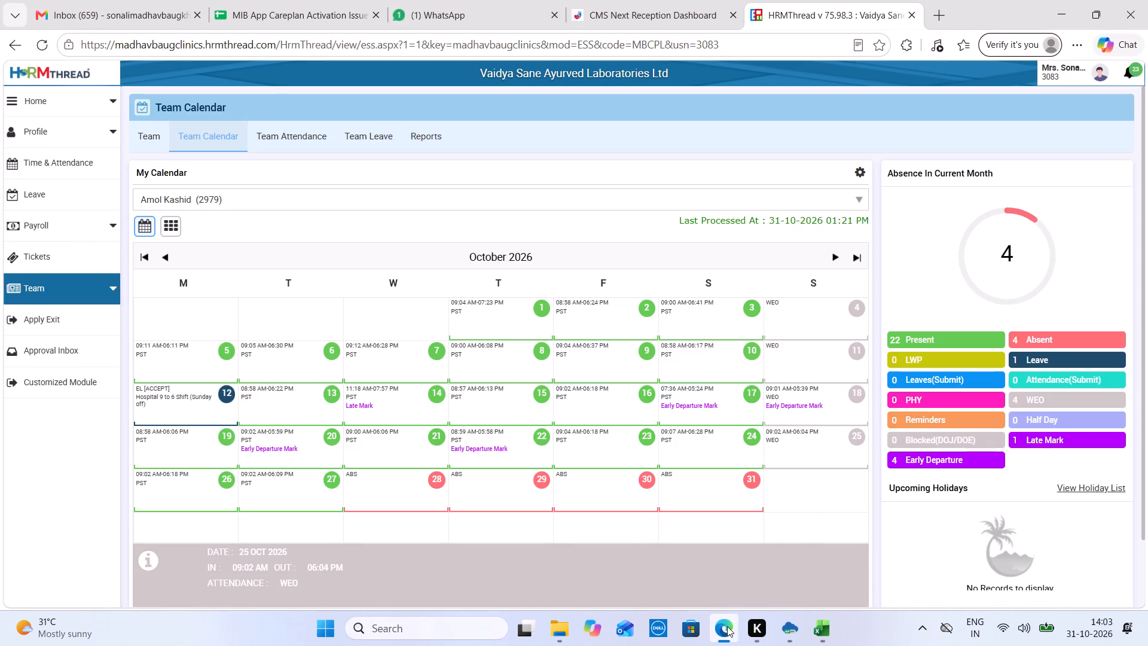
In the VSAL sheet in Excel, mark Amol P for 26-Oct-26 and 27-Oct-26, and A from 28-Oct-26 to 31-Oct-26.
click(727, 626)
key(p)
key(Tab)
text(PA)
key(BackSpace)
key(Tab)
key(a)
key(Right)
key(a)
key(Right)
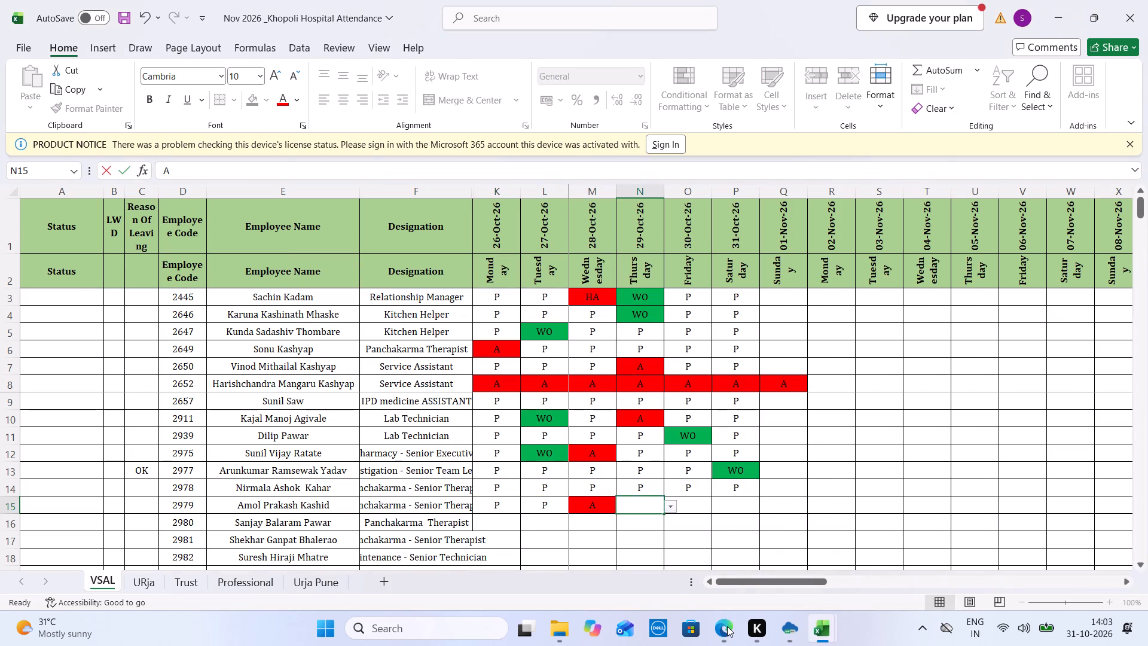
key(a)
key(Right)
key(a)
key(Down)
Go to the 26-Oct-26 cell of Sanjay, the Panchakarma Therapist, and view Sanjay's October 2026 attendance in the browser team calendar.
key(Left)
key(Left)
key(Left)
key(Left)
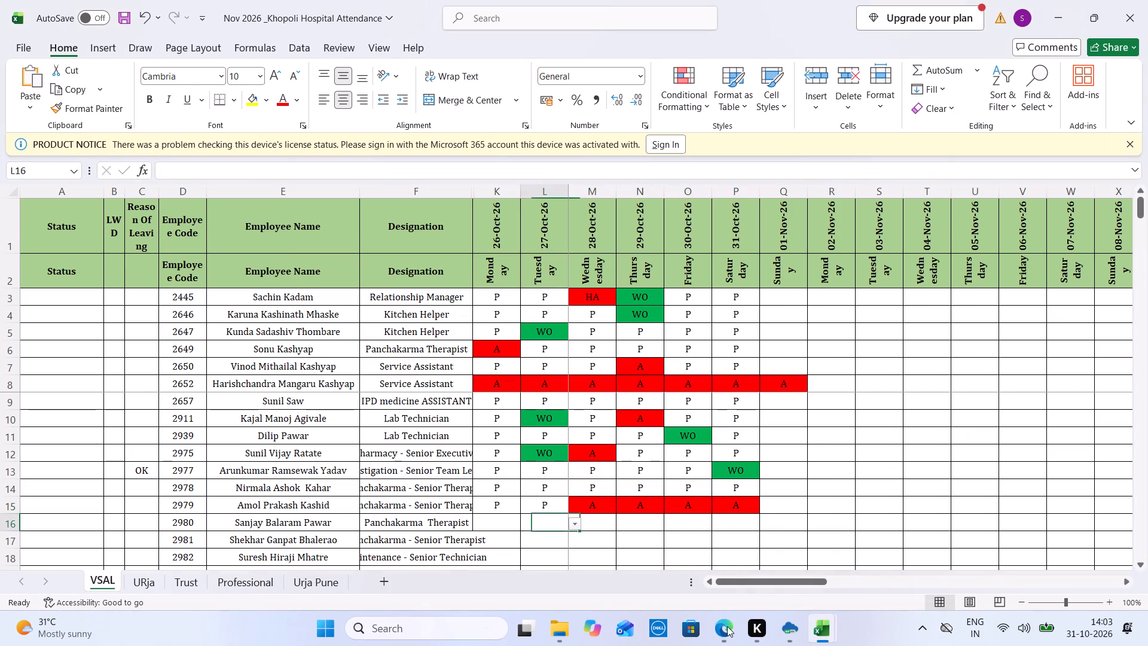
key(Left)
click(727, 626)
click(286, 202)
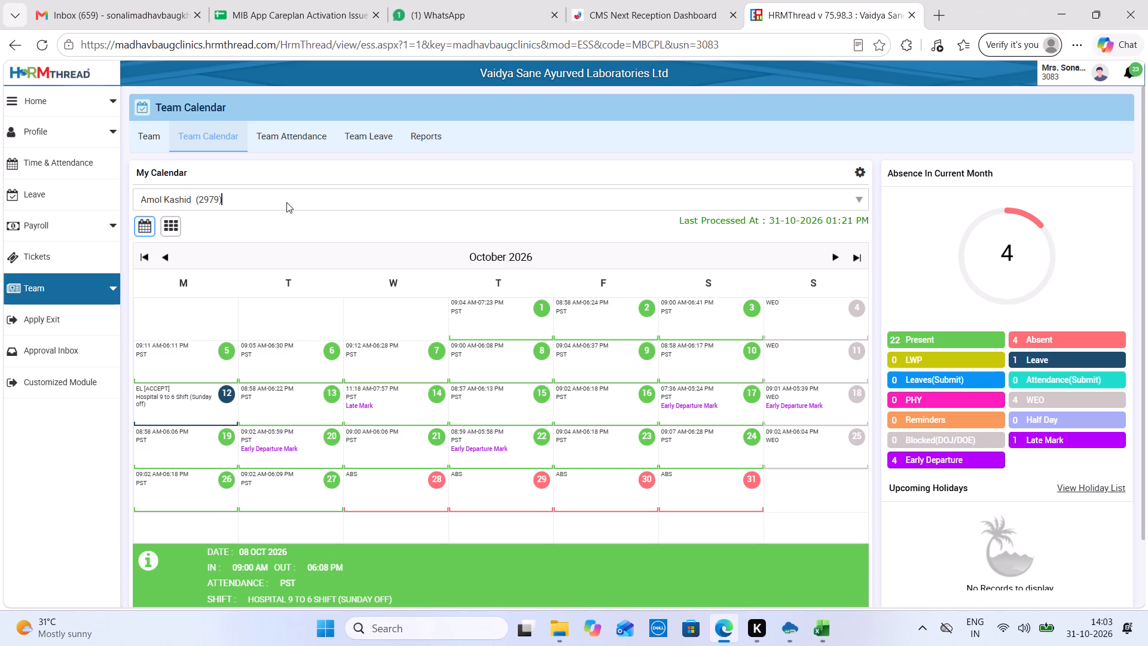
click(194, 273)
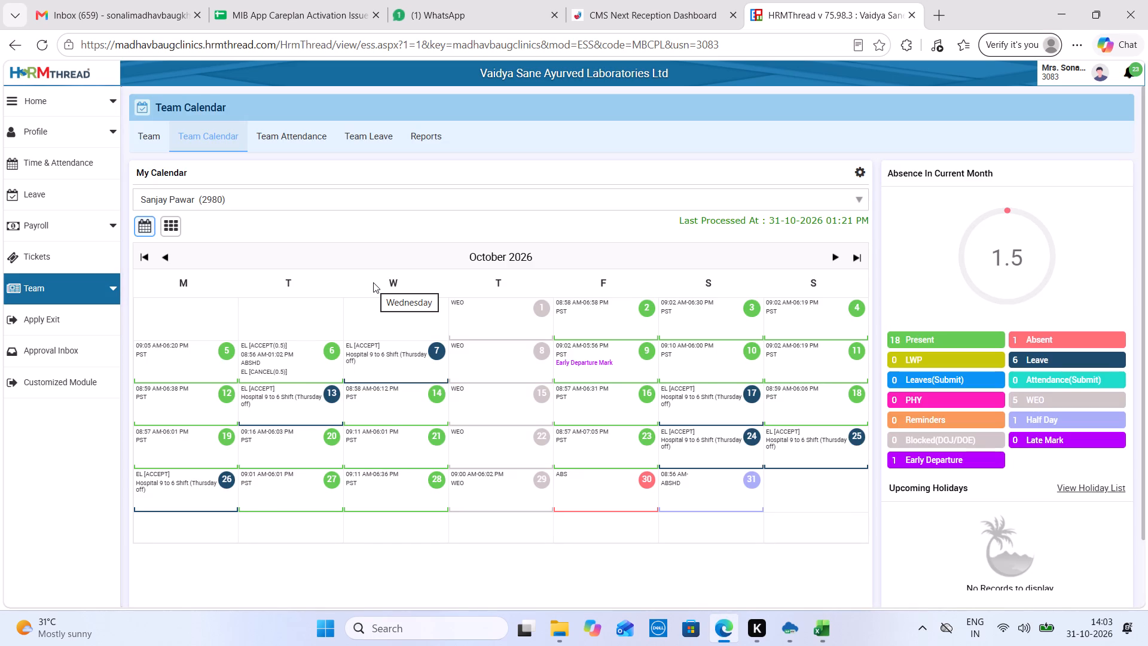
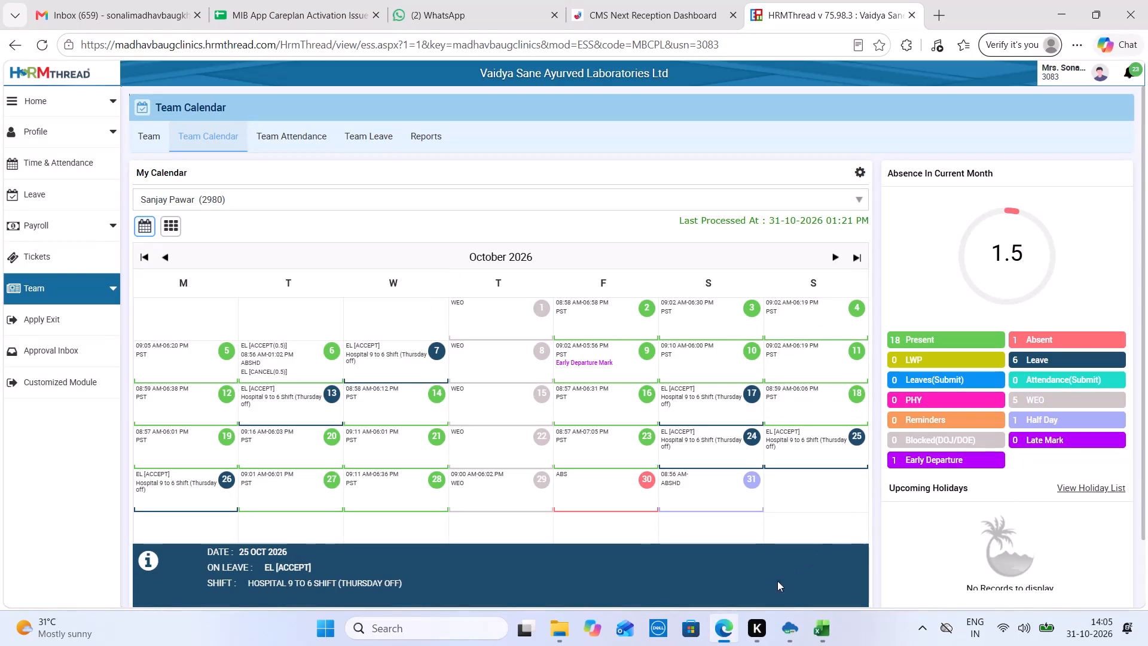
In the VSAL sheet in Excel, mark Sanjay PL for 26-Oct-26, P from 27-Oct-26 to 29-Oct-26, A for 30-Oct-26 and P for 31-Oct-26.
click(726, 625)
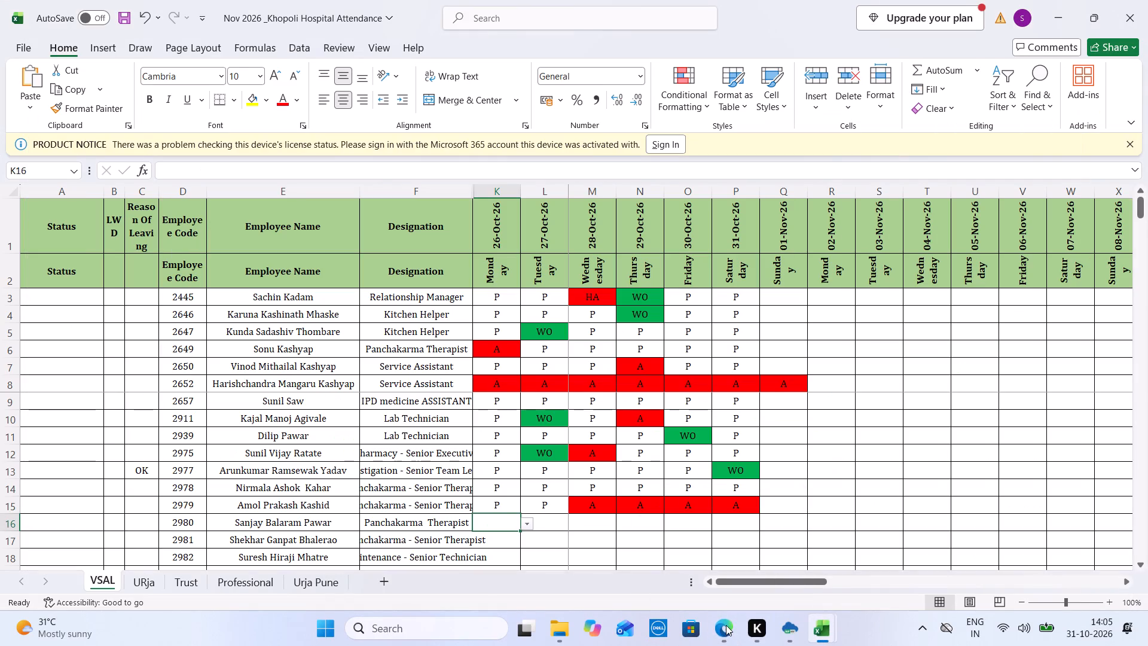
click(726, 625)
click(726, 625)
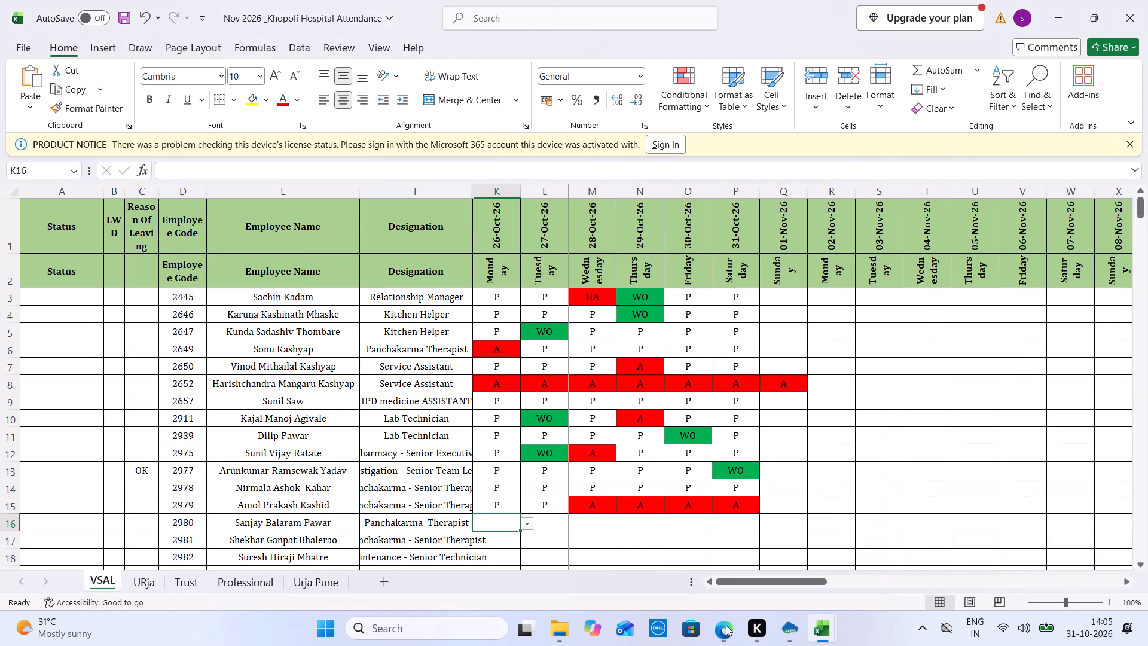
text(PL)
key(Tab)
click(726, 625)
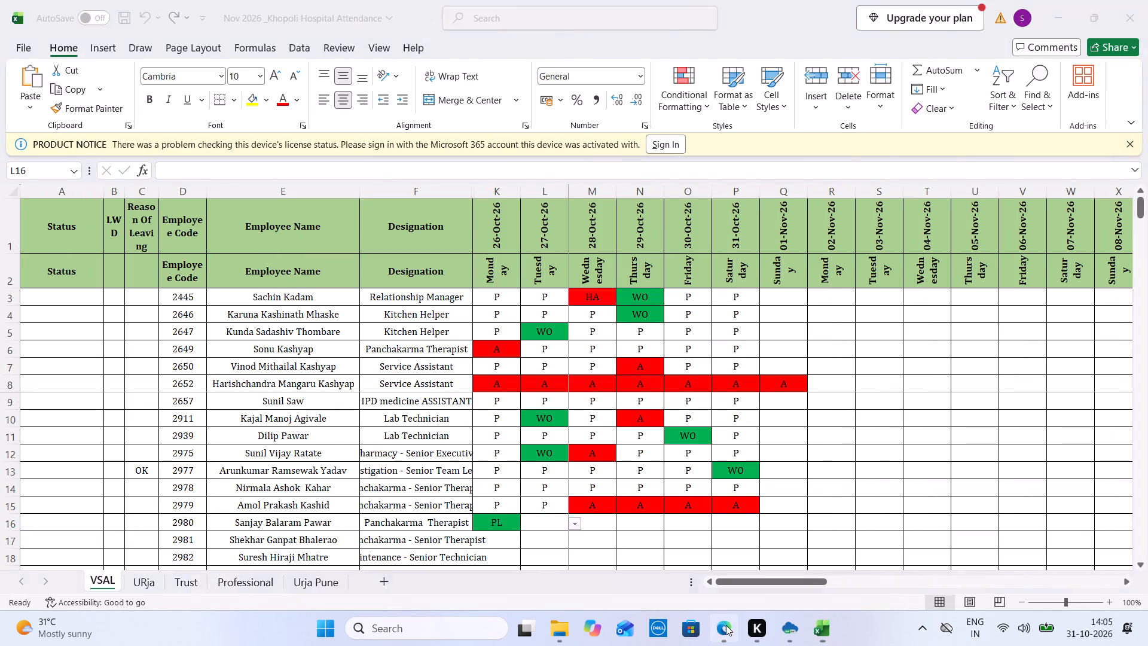
click(726, 625)
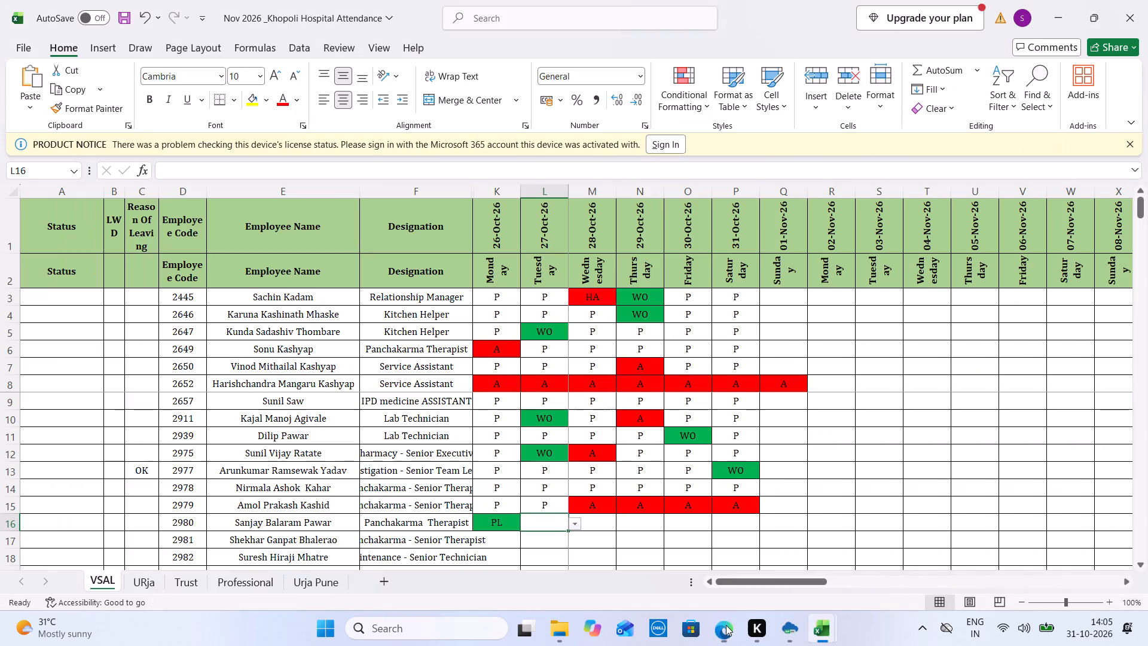
key(p)
key(Tab)
key(p)
key(Tab)
key(p)
key(Tab)
click(726, 625)
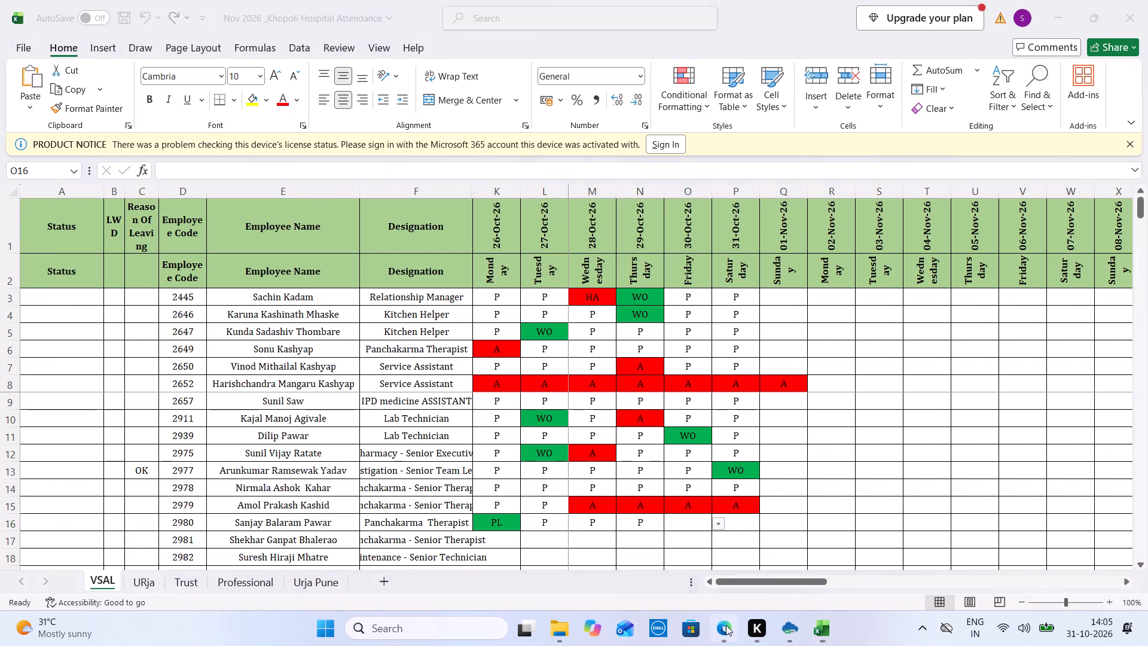
click(726, 625)
key(a)
key(Tab)
key(p)
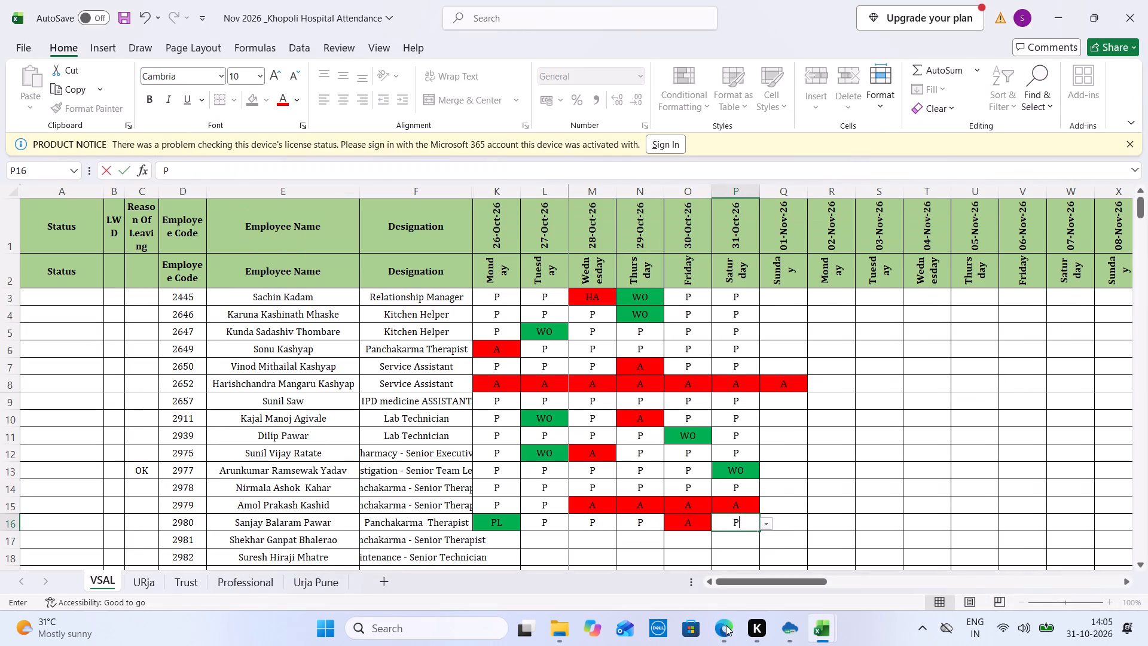
key(Down)
key(Left)
key(Left)
key(Left)
key(Left)
key(Left)
click(726, 625)
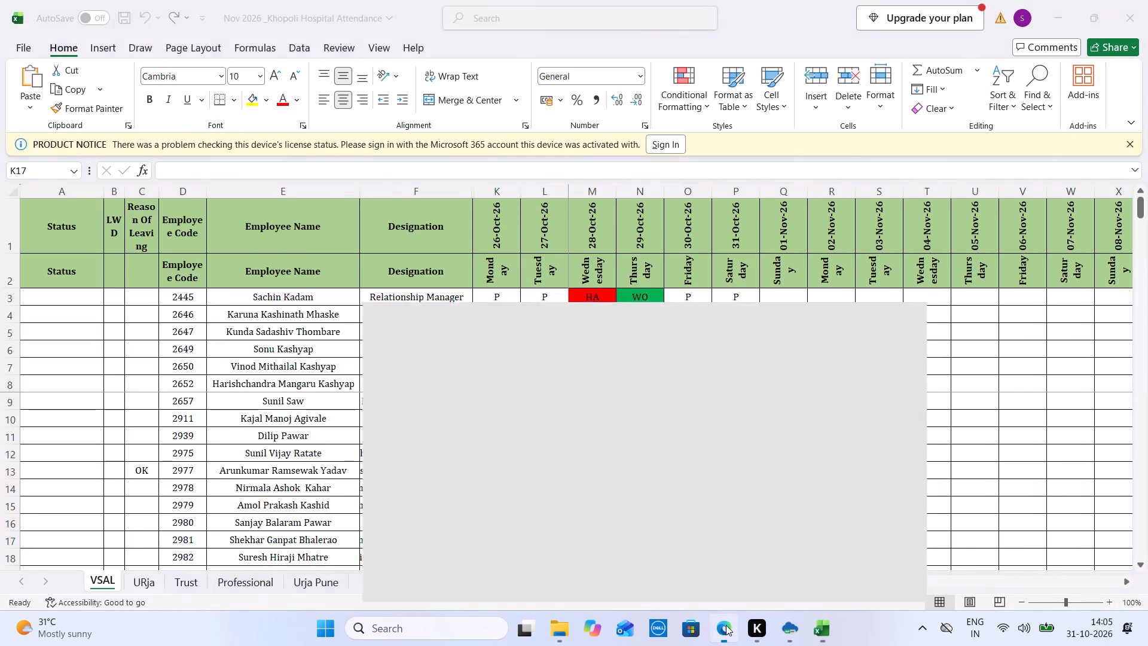
click(389, 208)
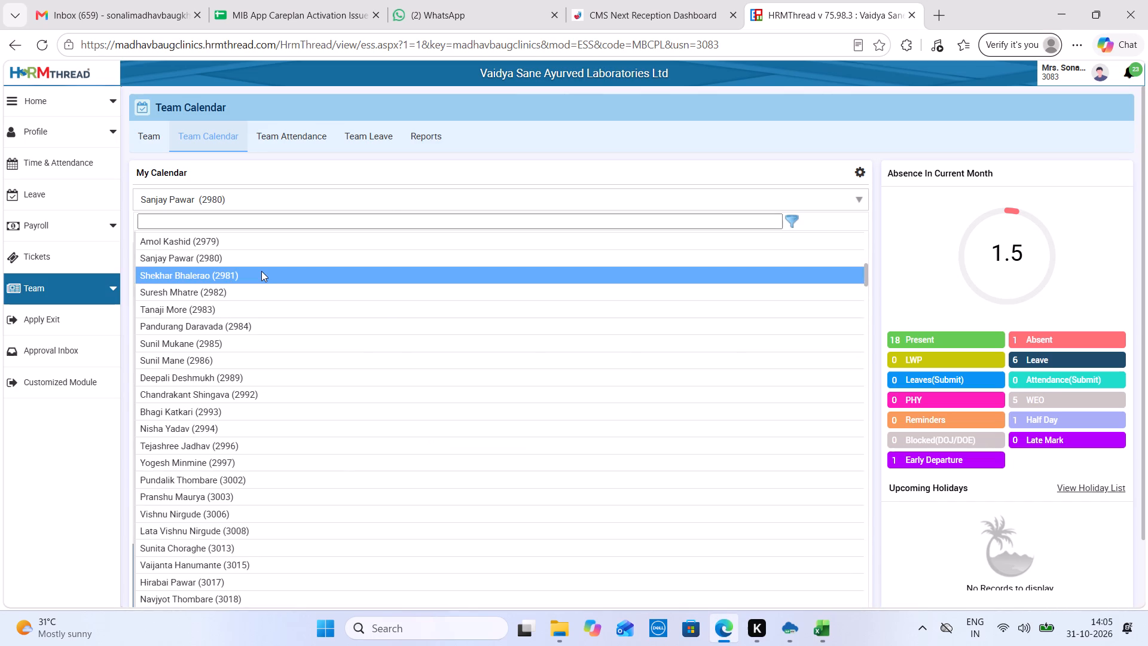
click(261, 271)
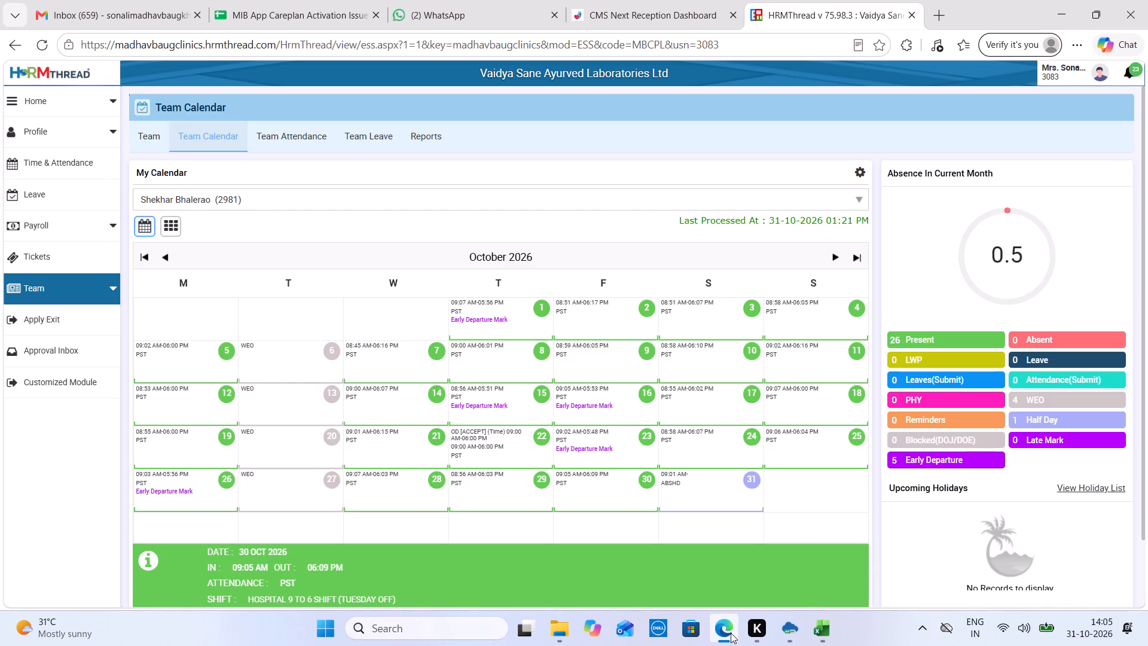
click(731, 633)
key(p)
key(Tab)
key(w)
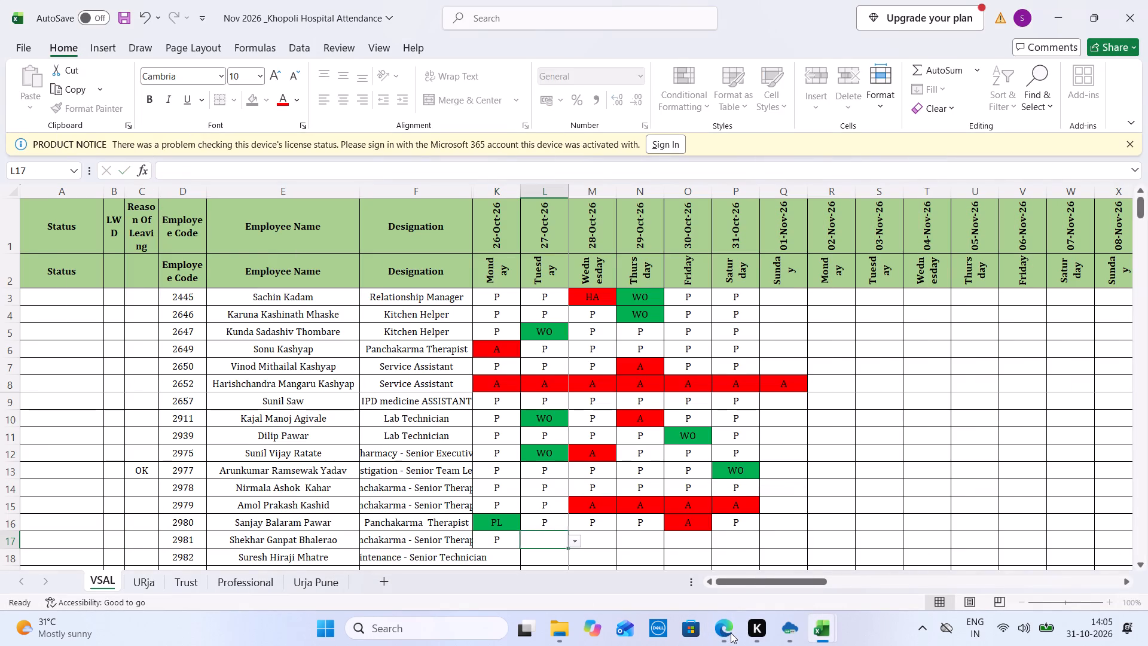
key(Tab)
key(p)
key(Tab)
key(p)
key(Tab)
key(p)
key(Tab)
key(p)
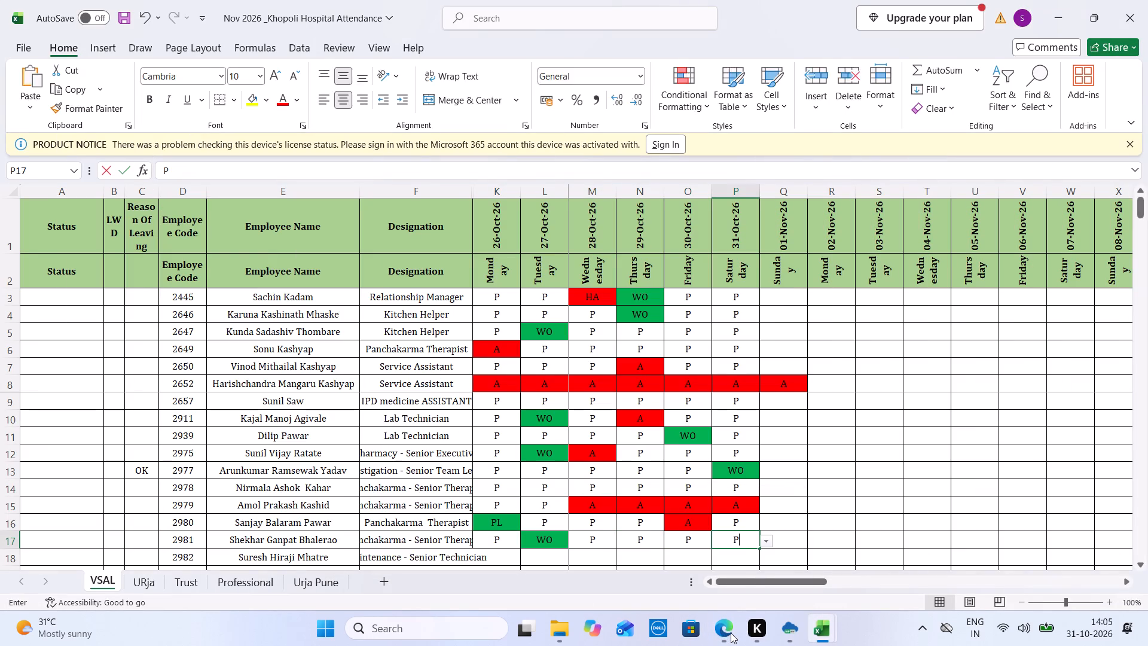
key(Down)
Go to the 26-Oct-26 cell of Suresh, the Senior Technician, and open Suresh's October 2026 attendance in the browser team calendar.
key(Left)
key(Left)
key(Left)
key(Left)
key(Left)
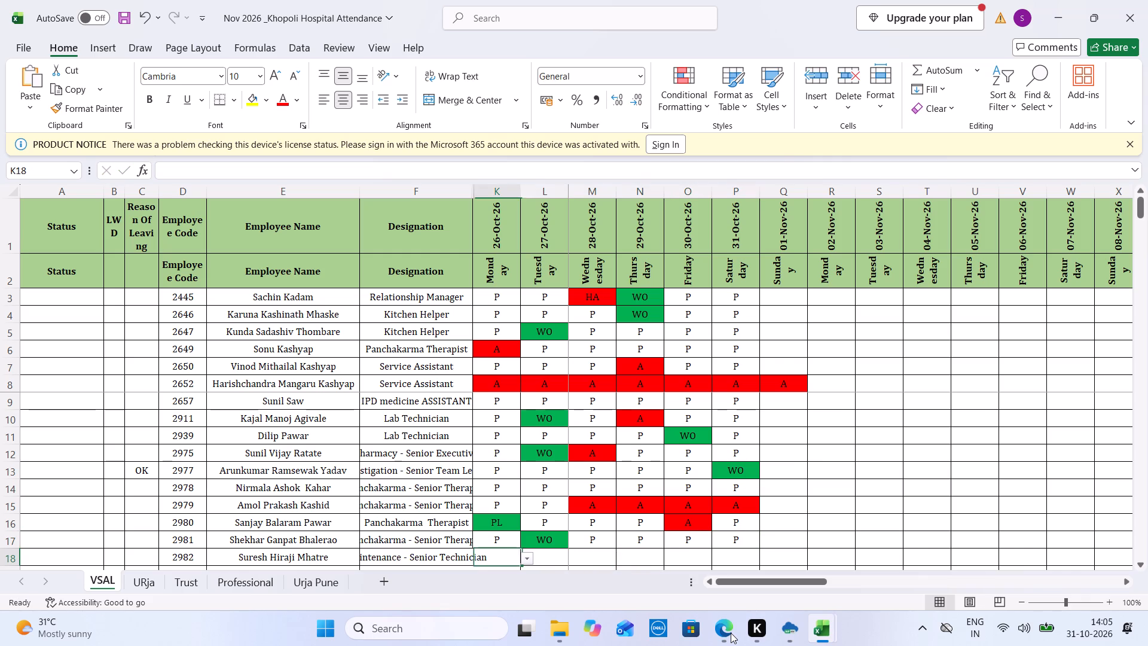
click(731, 633)
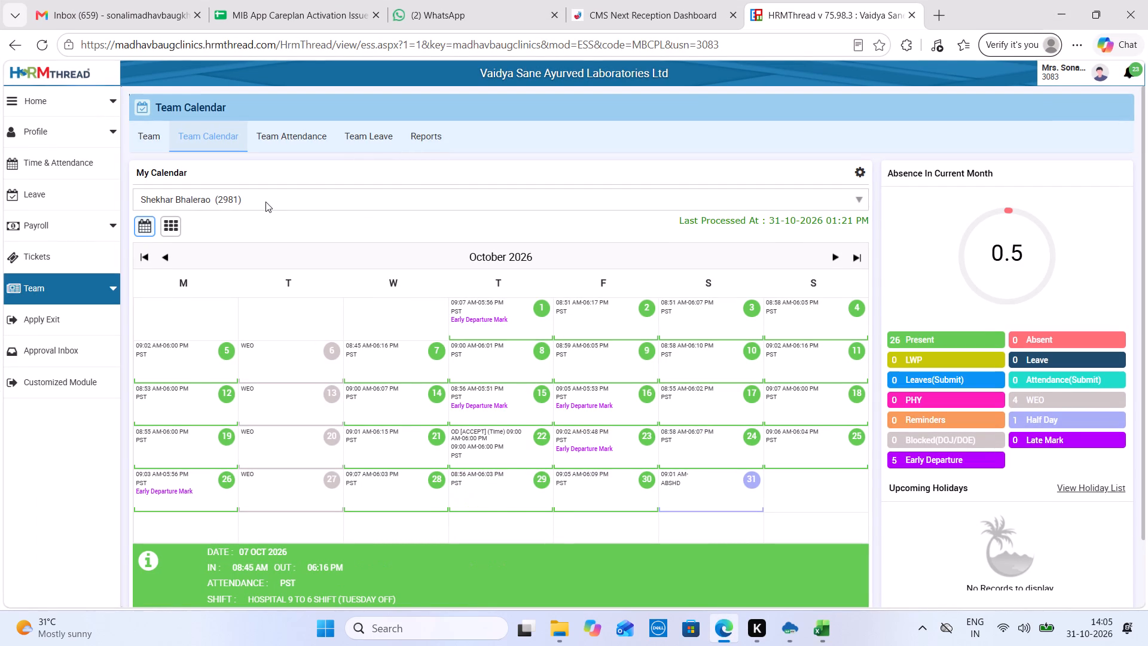
click(265, 202)
click(228, 273)
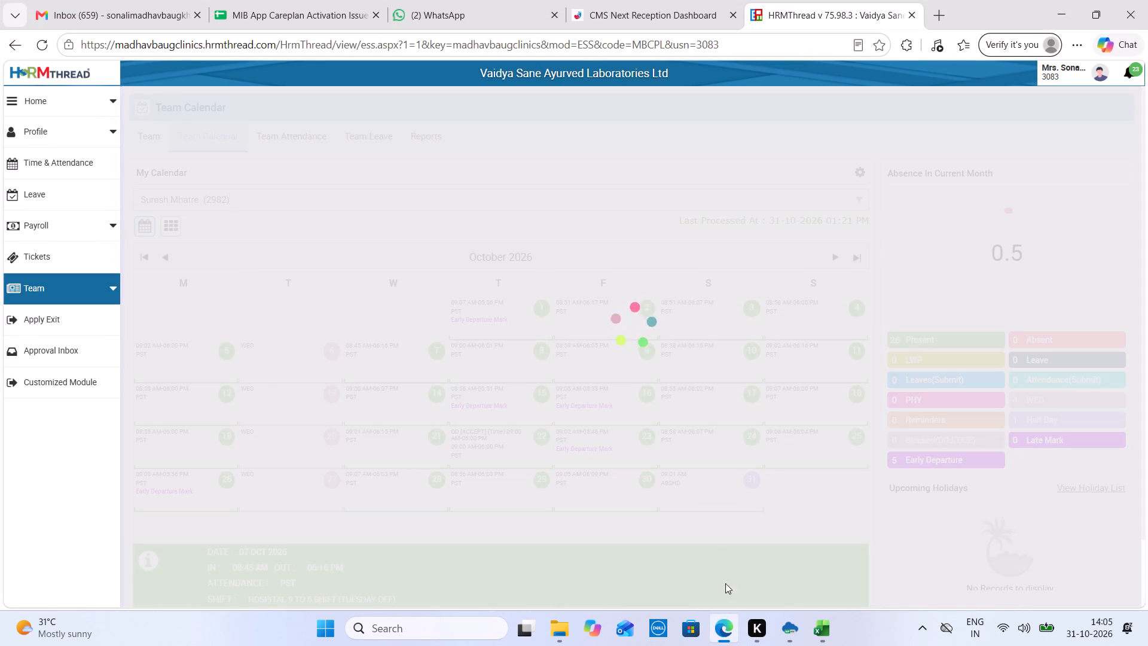
In the VSAL sheet in Excel, mark Suresh P from 26-Oct-26 to 30-Oct-26 and WO for 31-Oct-26.
click(725, 627)
key(p)
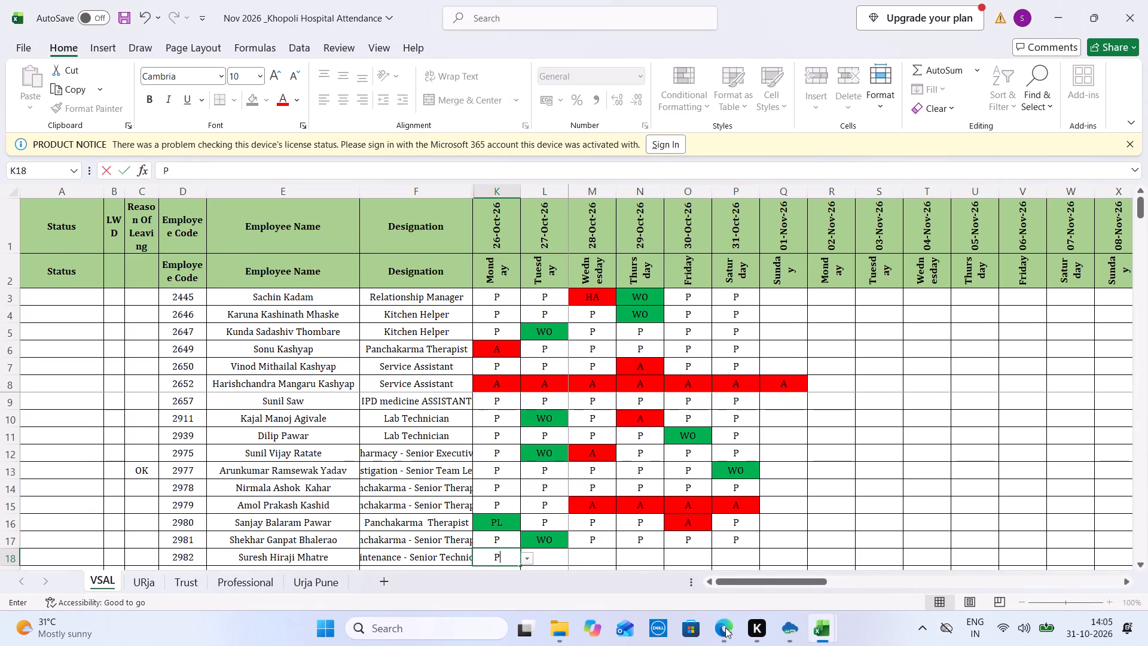
key(Tab)
key(p)
key(Tab)
key(p)
key(Tab)
key(p)
key(Tab)
key(p)
key(Tab)
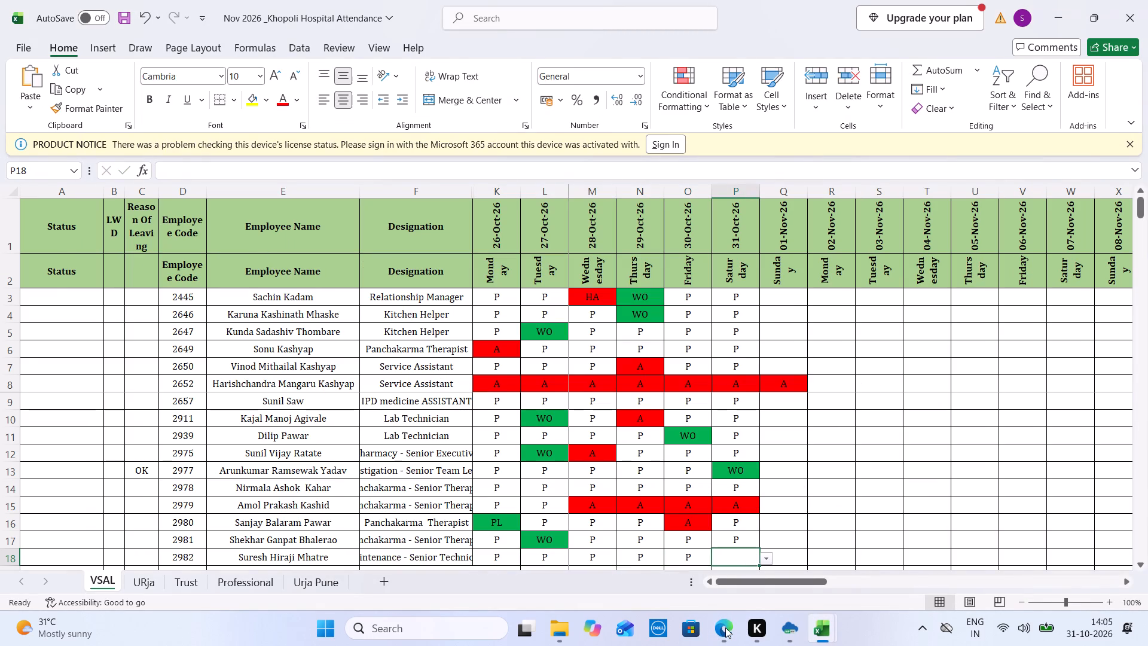
key(w)
key(Left)
Enter OK in the Reason Of Leaving column of Suresh's row.
key(Left)
key(Left)
key(Left)
key(Left)
key(Left)
key(Left)
key(Left)
key(Left)
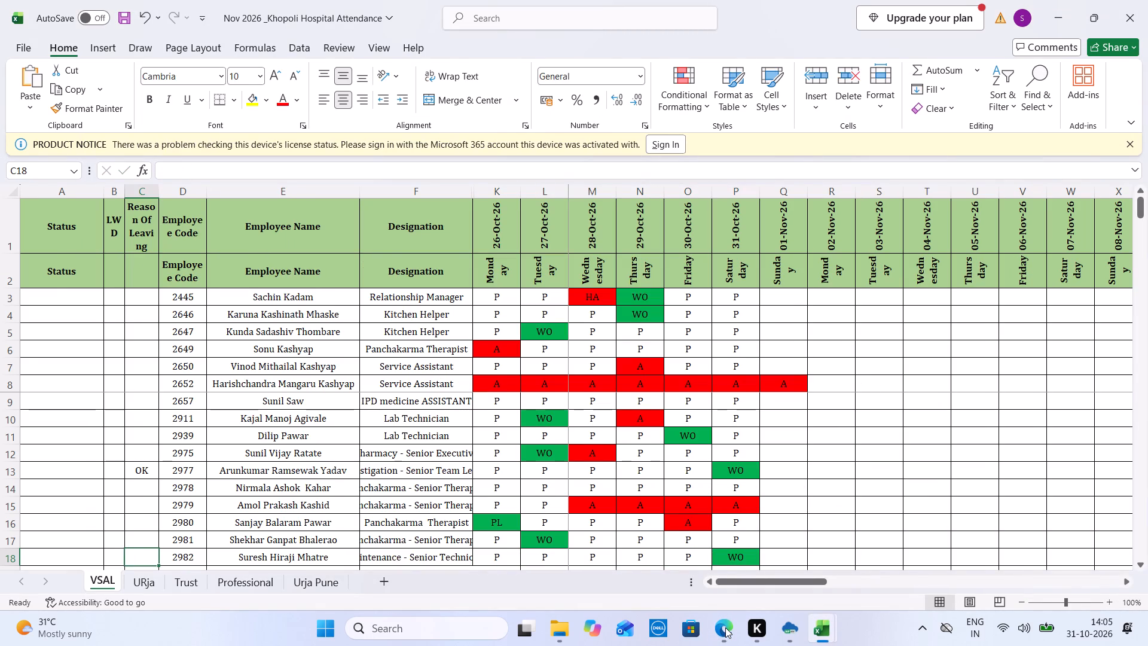
key(o)
key(Down)
Go to the 26-Oct-26 cell of Tanaji, the housekeeping Senior Supervisor, and view Tanaji's October 2026 attendance in the browser team calendar.
key(Right)
key(Right)
key(Right)
key(Right)
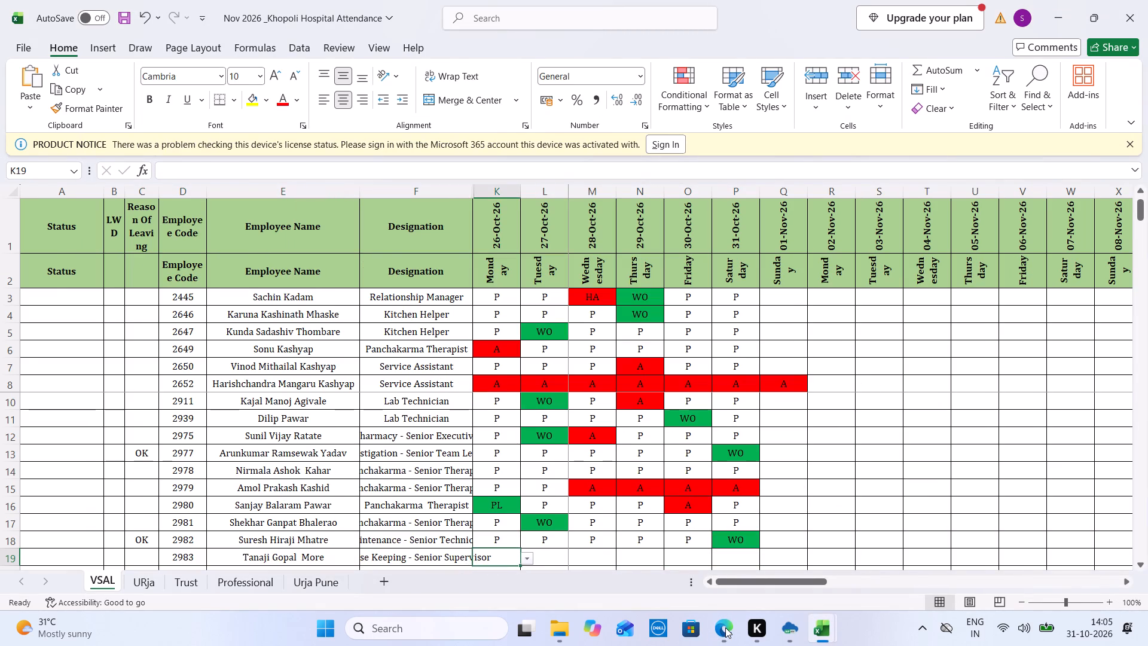
click(725, 627)
click(294, 196)
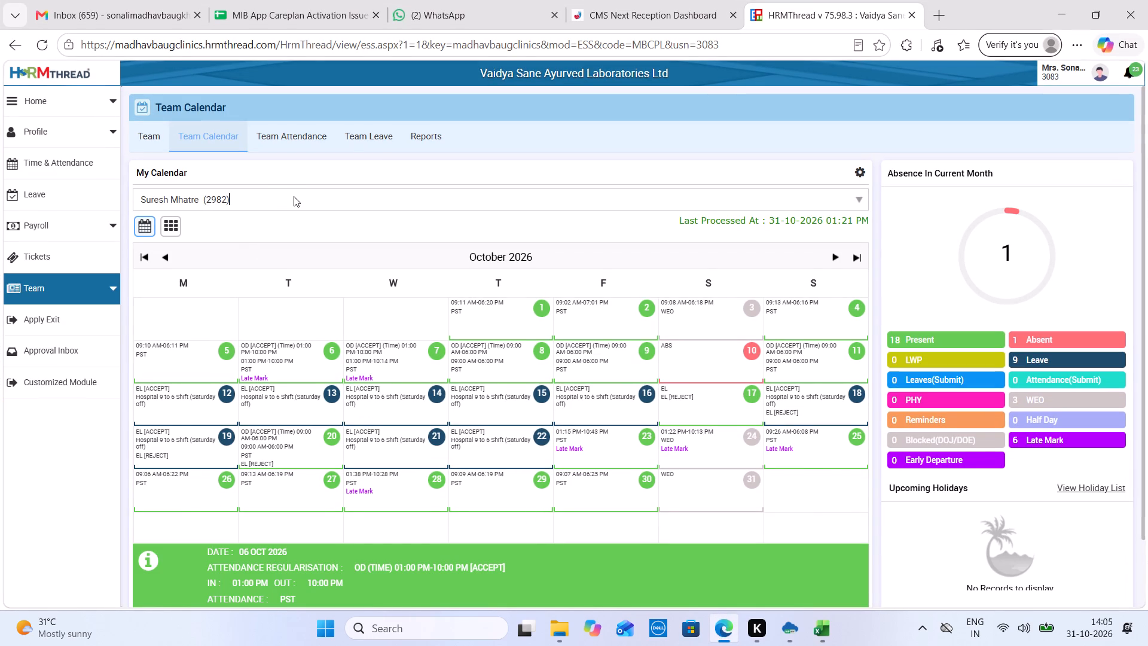
click(211, 275)
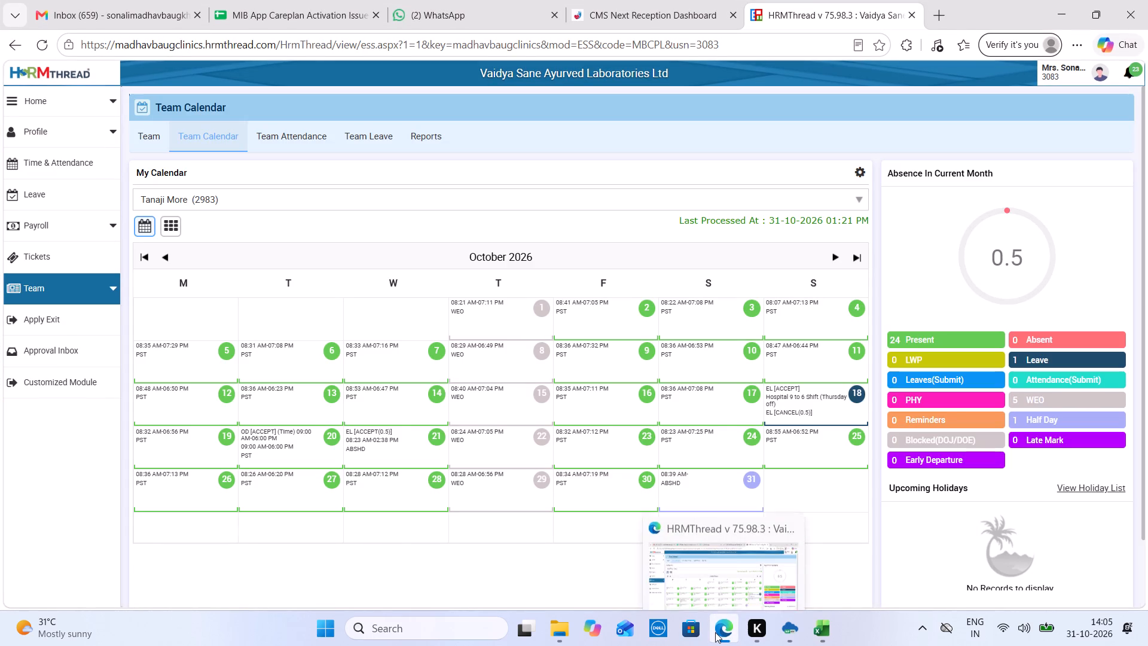
In the VSAL sheet in Excel, mark Tanaji P for each day from 26-Oct-26 to 31-Oct-26.
click(715, 632)
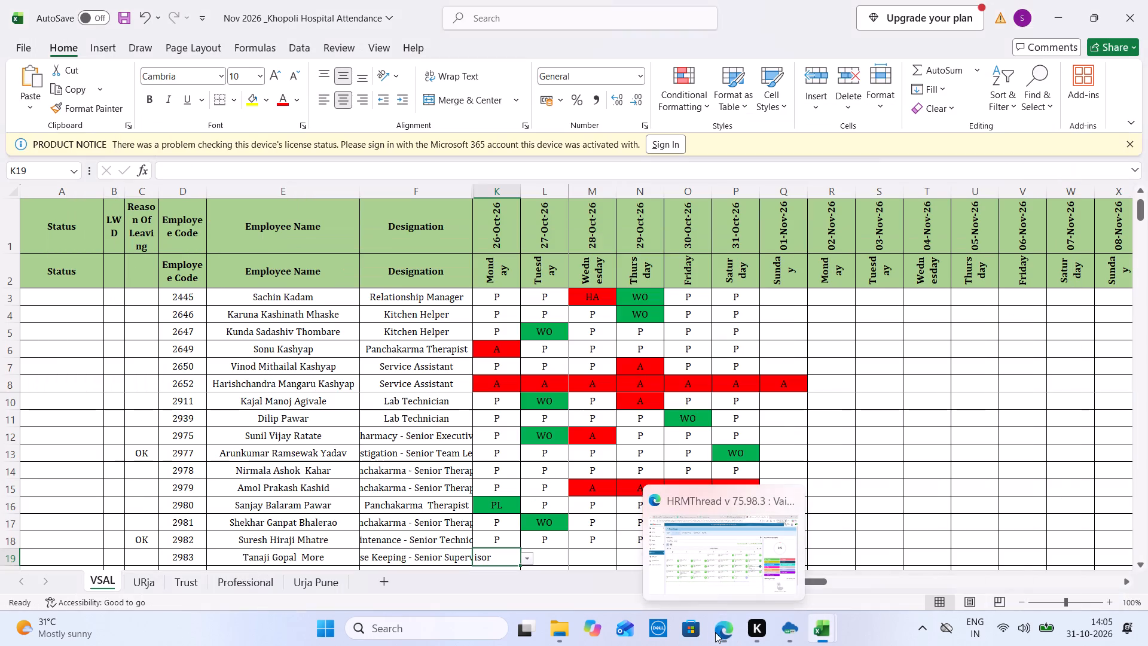
key(p)
key(Tab)
key(p)
key(Tab)
key(p)
key(Tab)
key(p)
key(Tab)
key(p)
key(Tab)
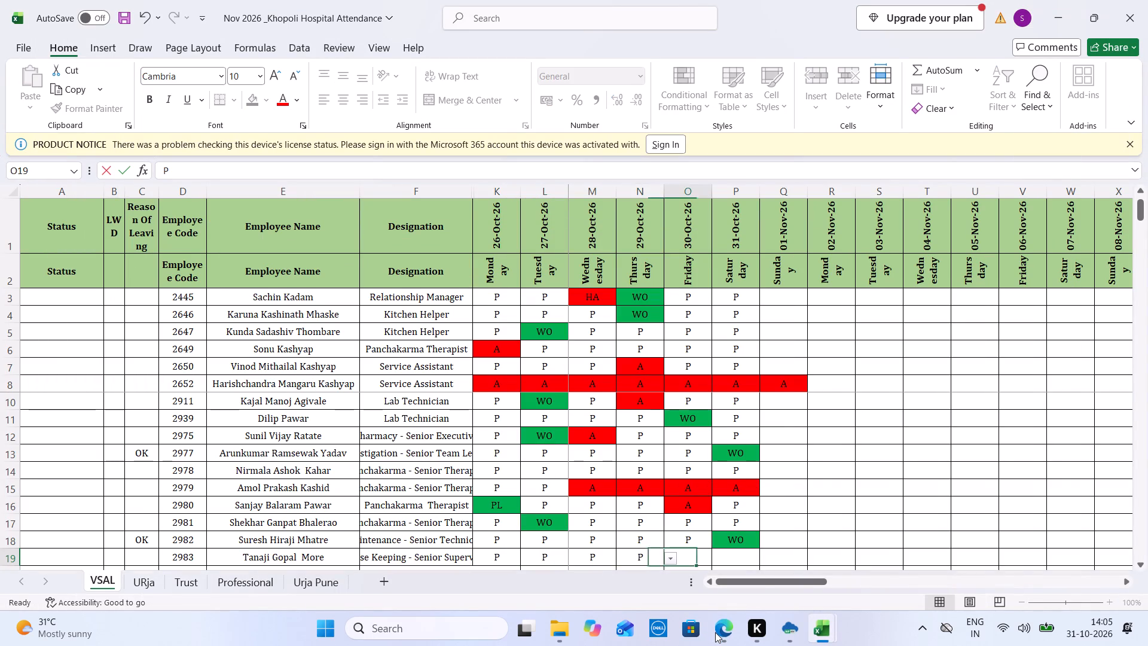
key(p)
key(Tab)
key(Down)
key(Left)
key(Left)
key(Left)
key(Left)
key(Left)
key(Left)
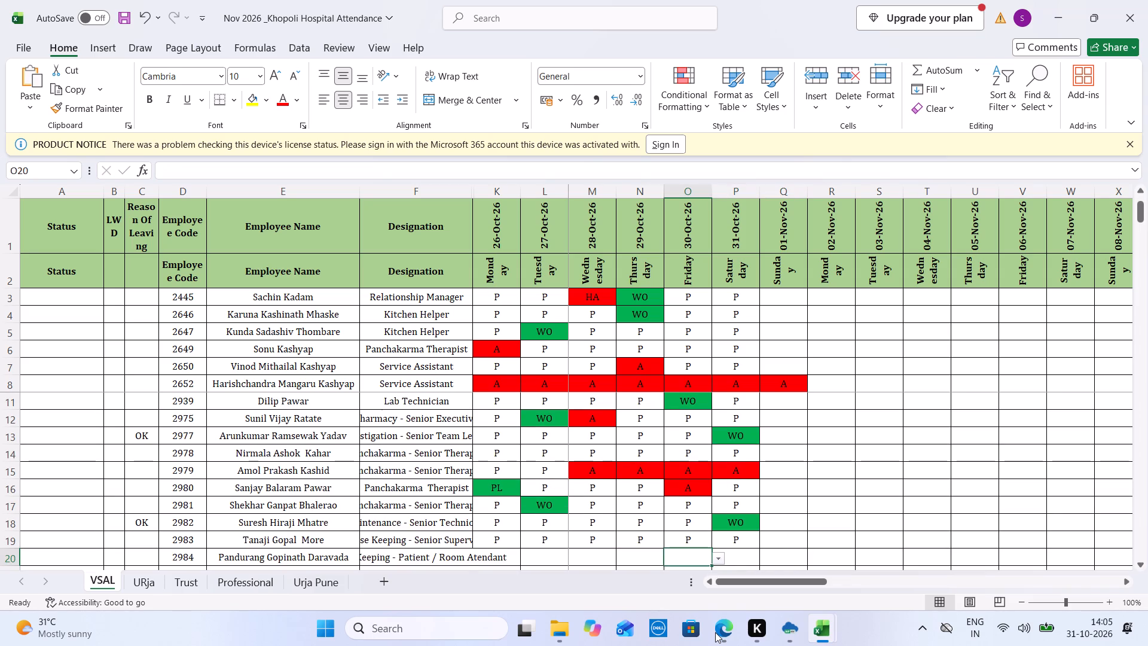
click(715, 632)
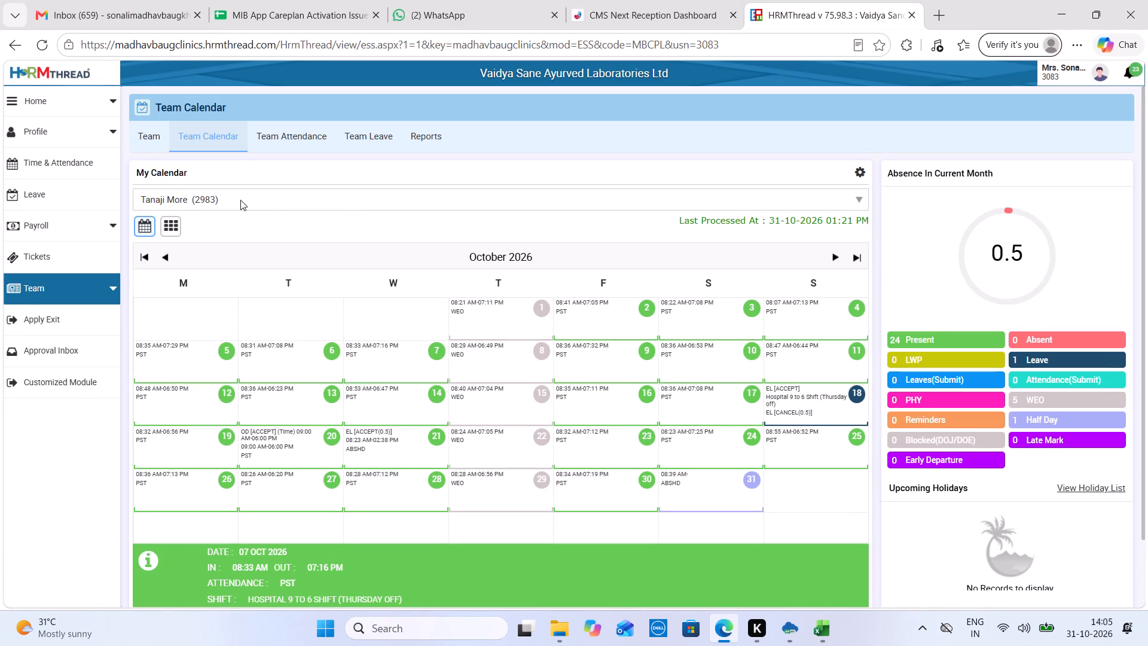
click(277, 192)
click(176, 276)
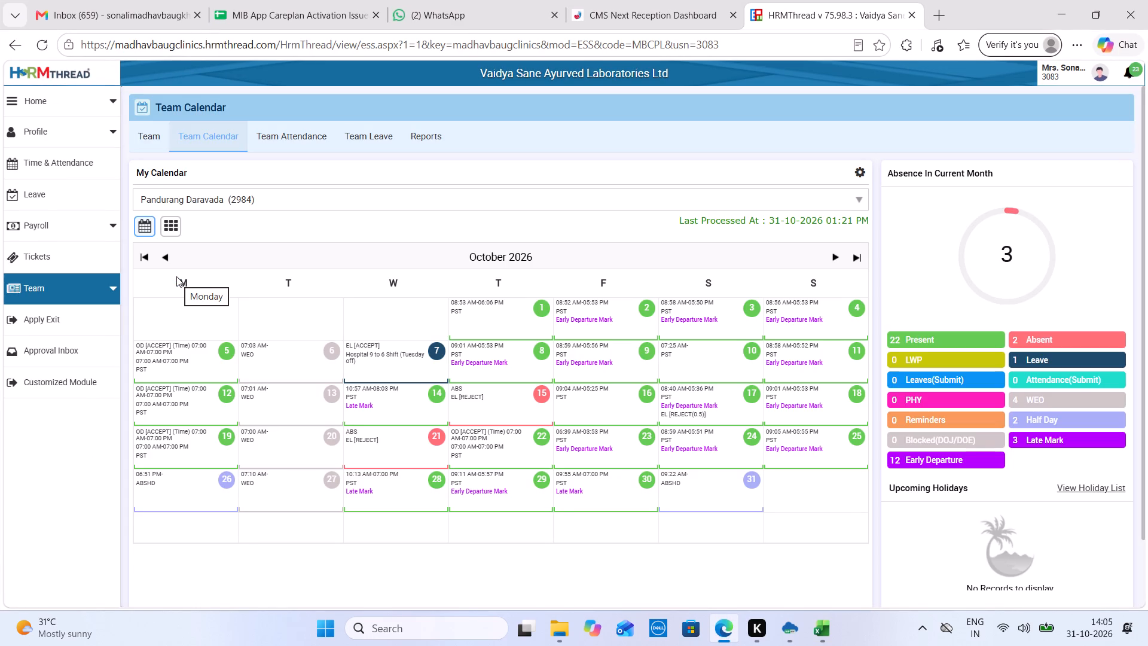
In the VSAL sheet in Excel, mark Pandurang HA for 26-Oct-26 and add the note NIGHT to that cell.
click(718, 627)
text(HA)
key(Tab)
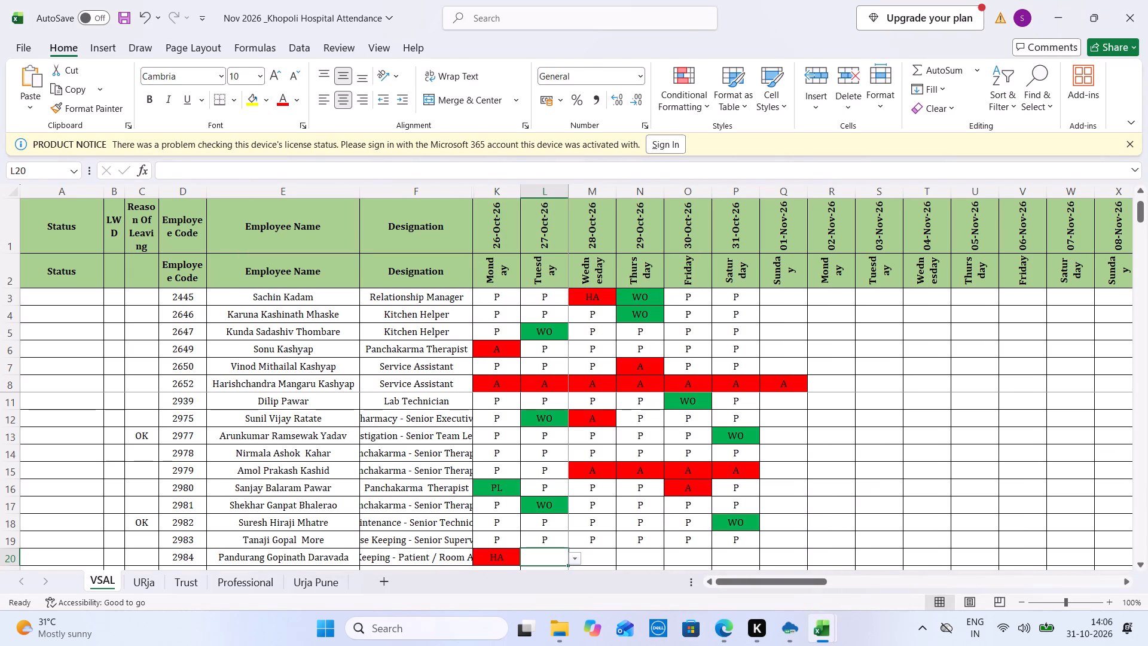
right_click(489, 554)
click(541, 428)
text(NIGHT)
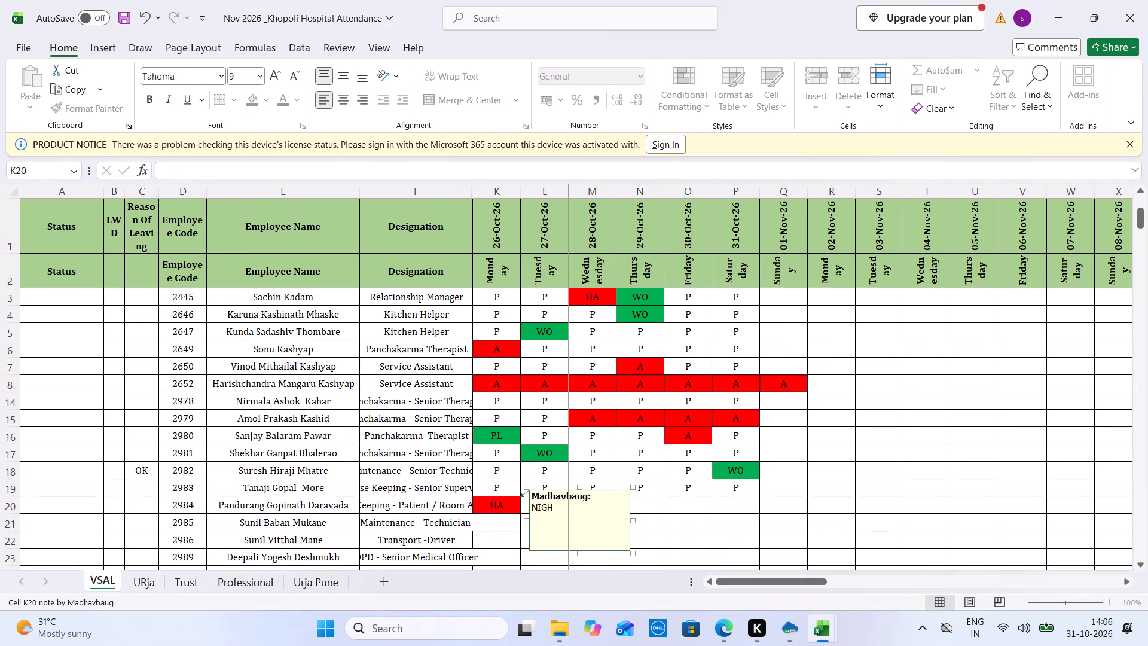
click(499, 501)
Mark Pandurang WO for 27-Oct-26 and P from 28-Oct-26 to 31-Oct-26, rechecking the browser team calendar.
key(Right)
key(w)
key(Right)
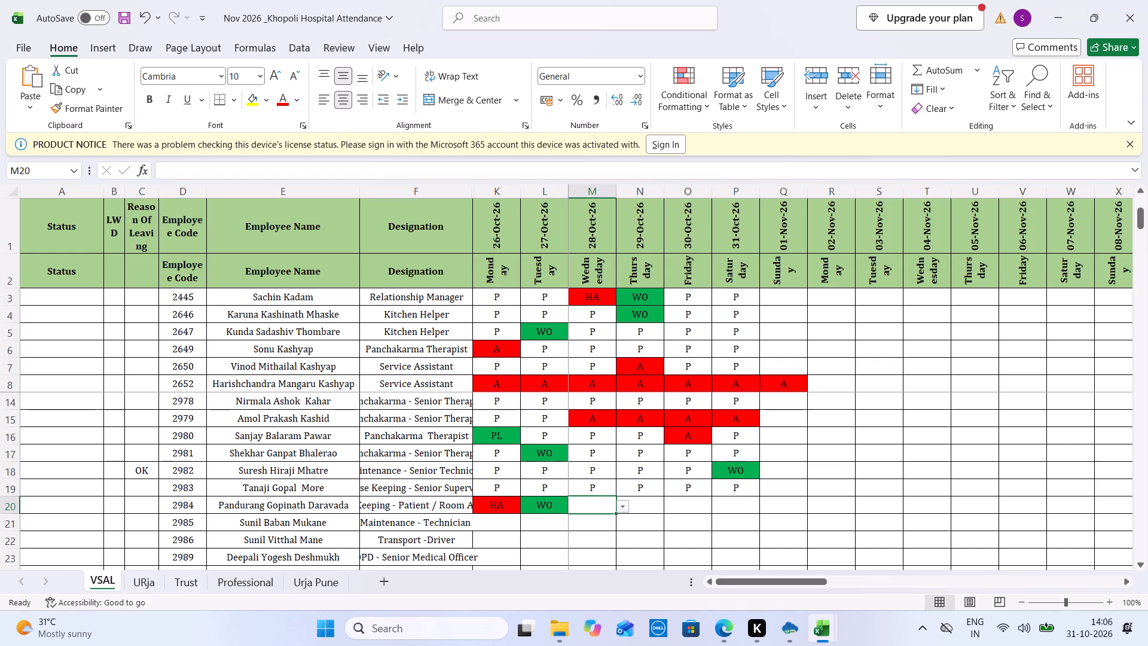
click(736, 624)
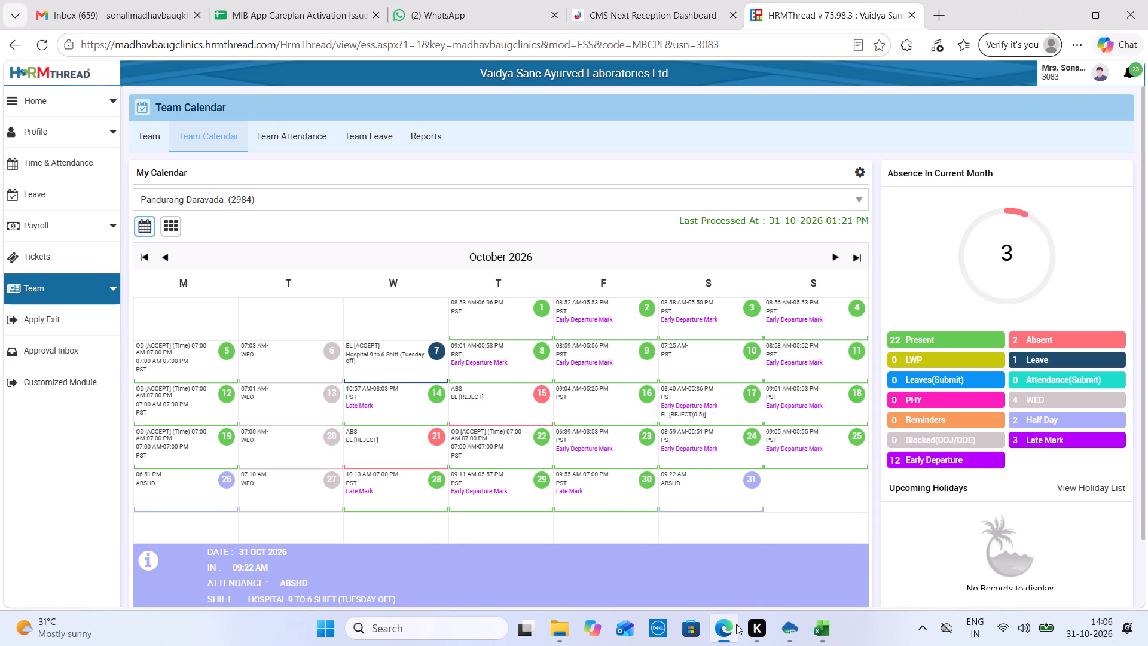
click(736, 624)
click(736, 624)
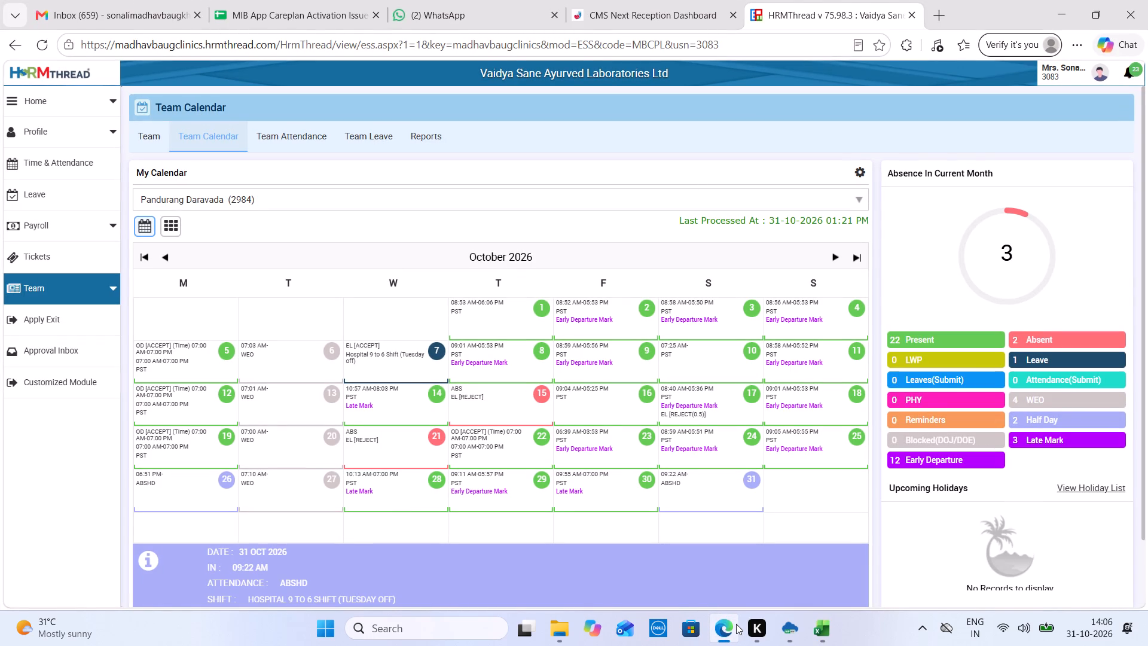
click(736, 624)
key(p)
key(Tab)
key(p)
key(Tab)
key(p)
key(Tab)
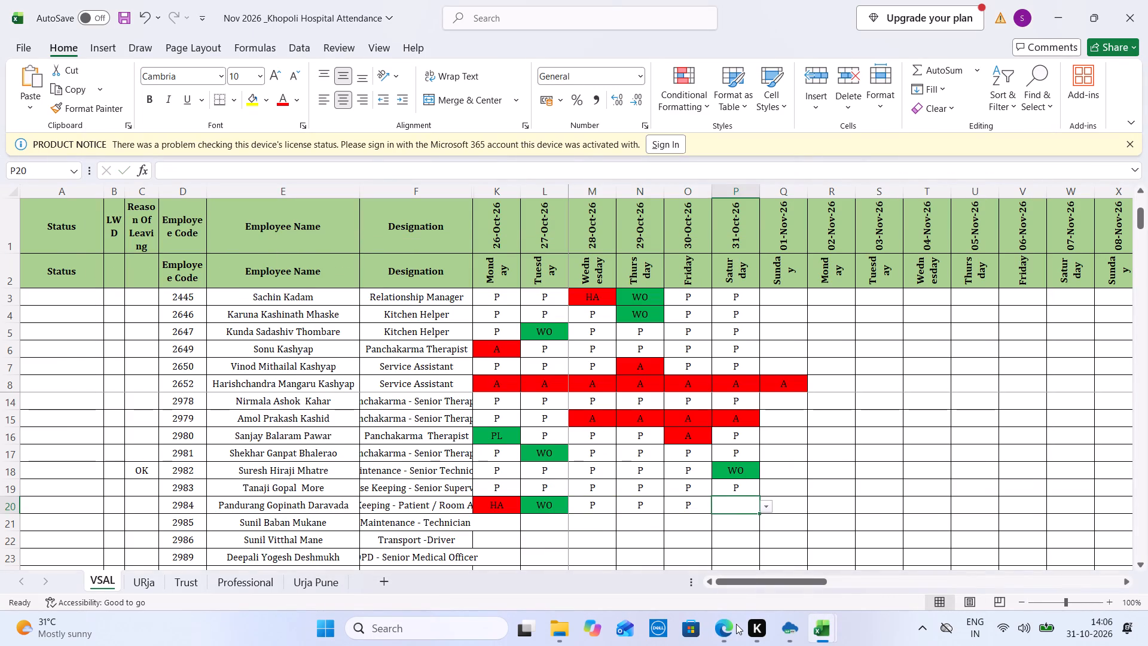
key(p)
key(Down)
Go to the 26-Oct-26 cell of Sunil, the Maintenance Technician, and view Sunil's October 2026 attendance in the browser team calendar.
key(Left)
key(Left)
key(Left)
key(Left)
key(Left)
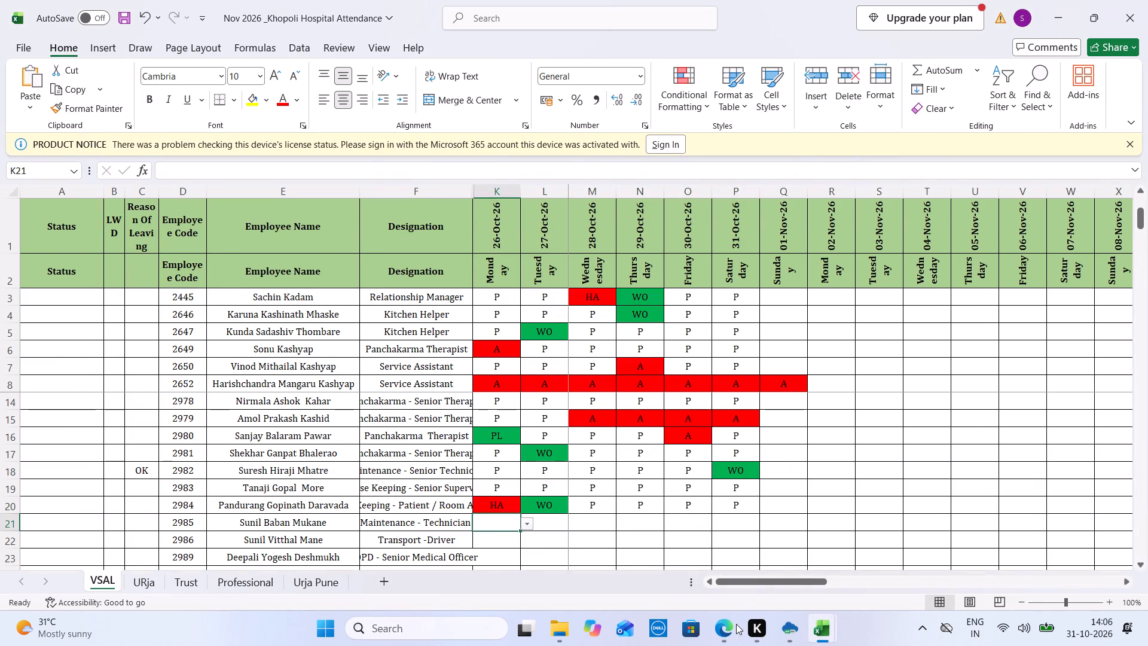
click(736, 624)
click(254, 197)
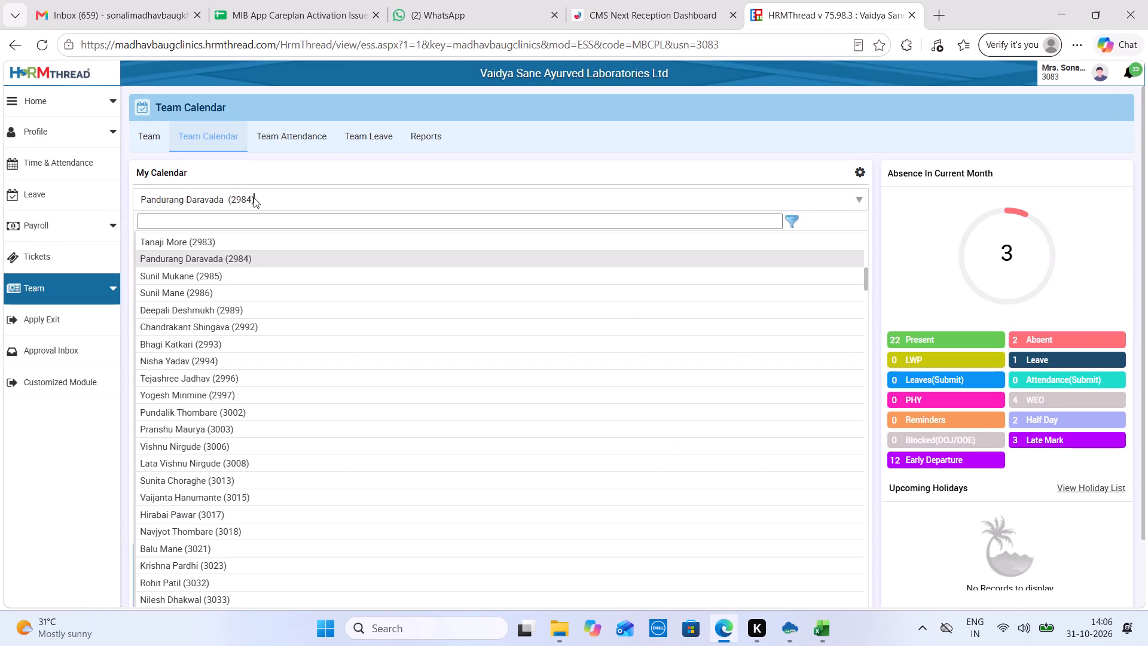
click(194, 275)
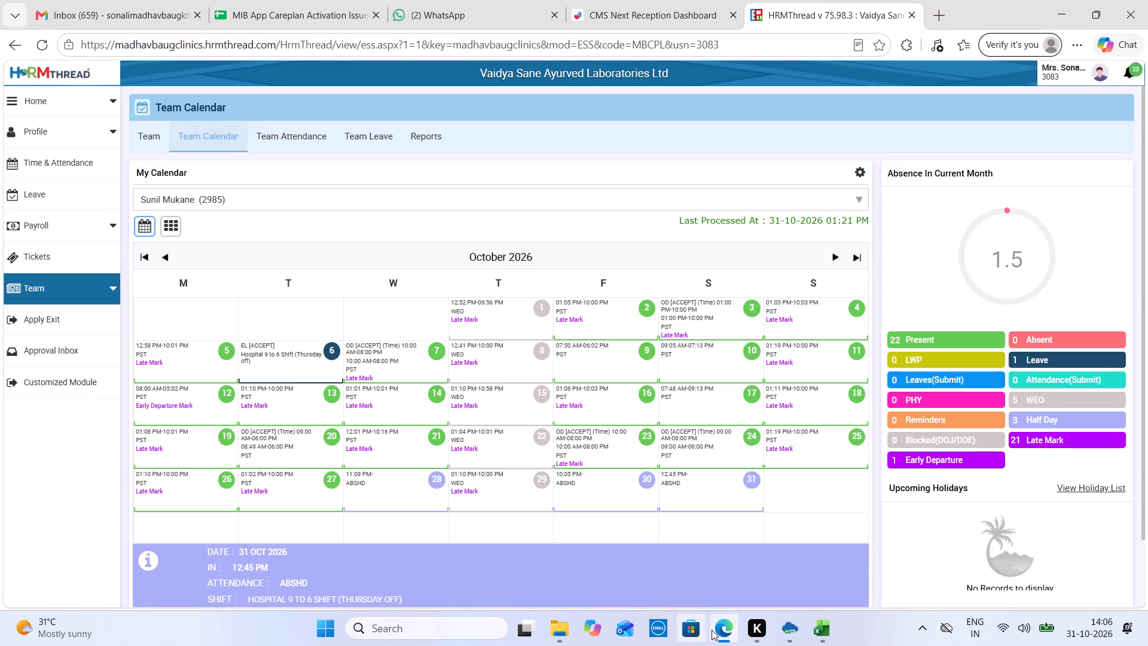
click(717, 633)
click(717, 633)
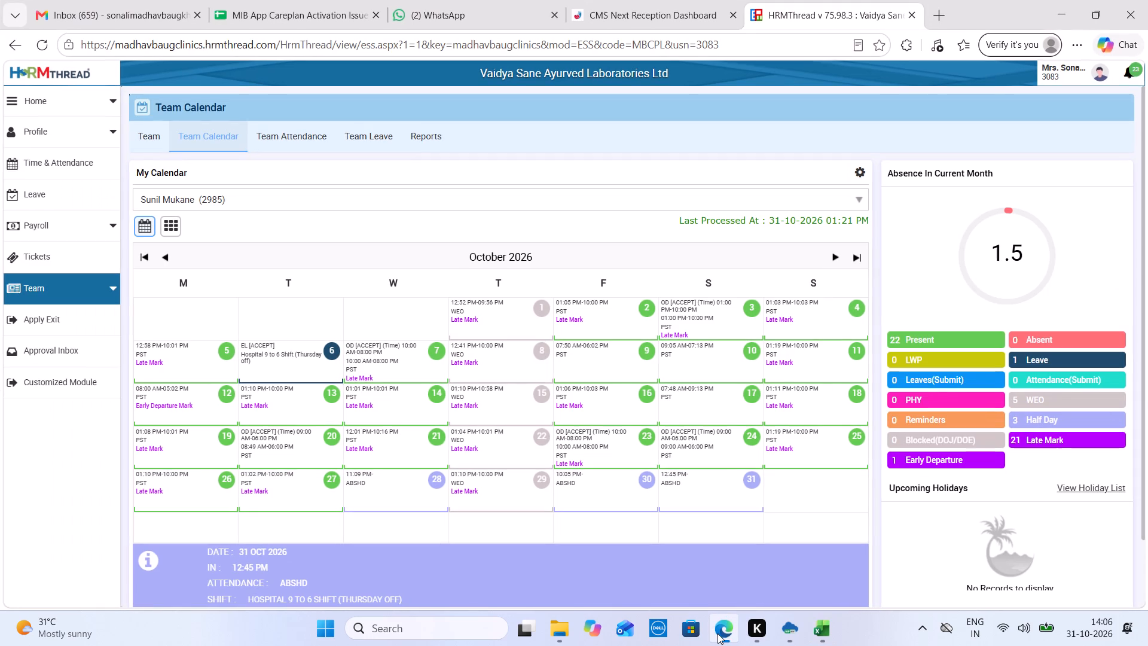
In the VSAL sheet in Excel, mark Sunil, the Maintenance Technician, P for 26-Oct-26 and 27-Oct-26, and HA for 28-Oct-26.
click(717, 633)
key(p)
key(Tab)
key(p)
key(Tab)
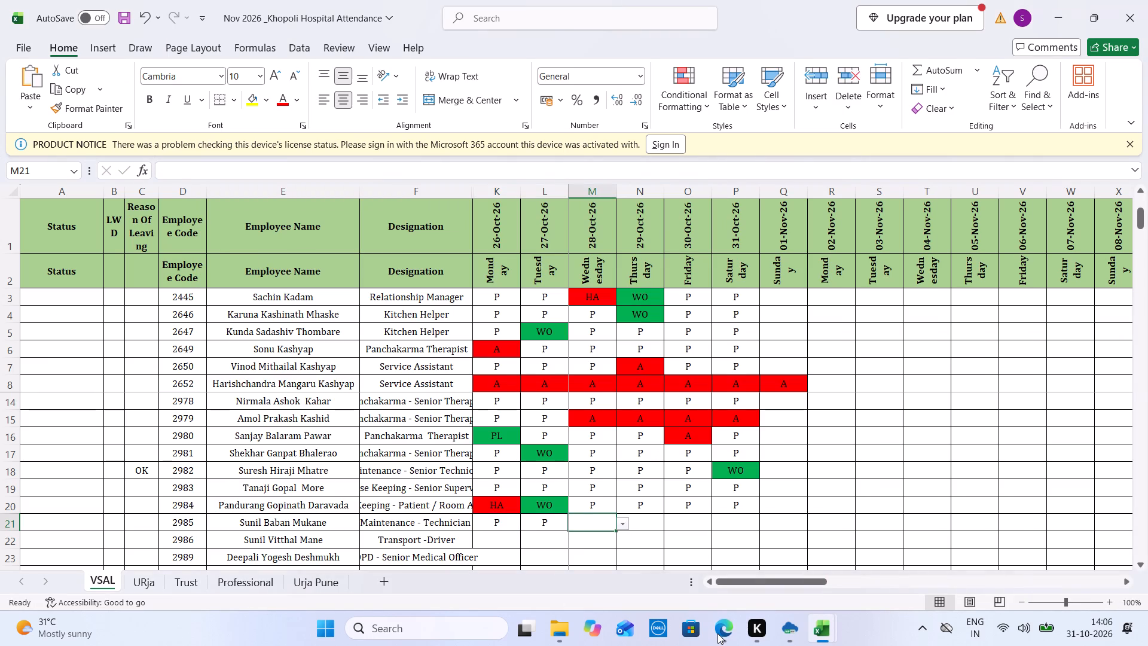
click(717, 633)
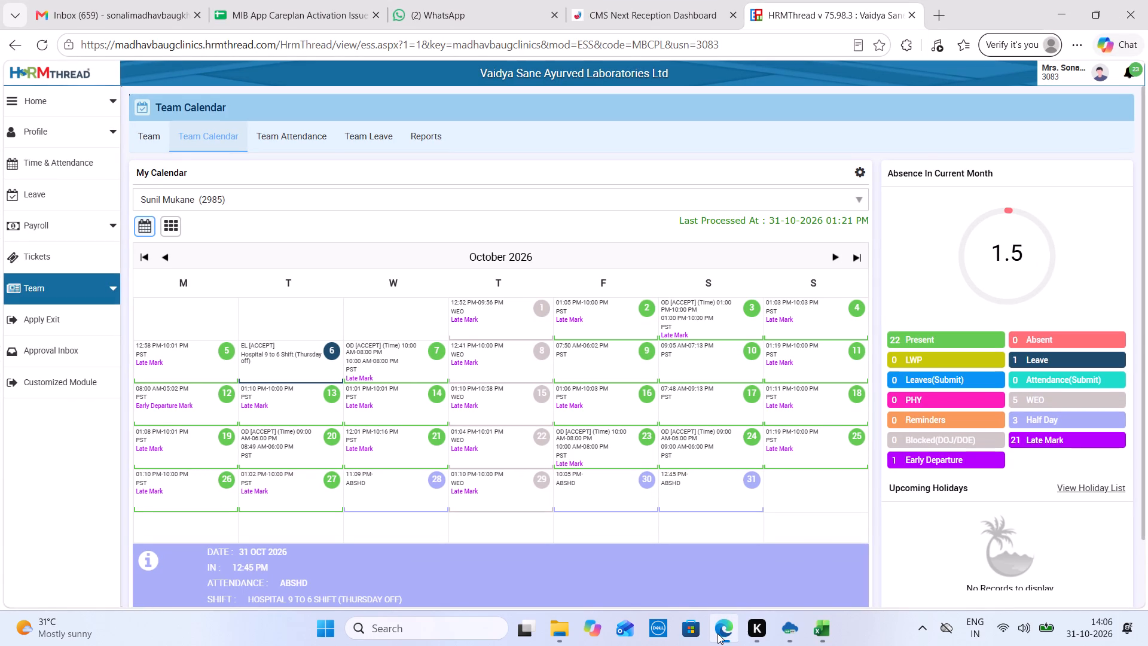
click(717, 633)
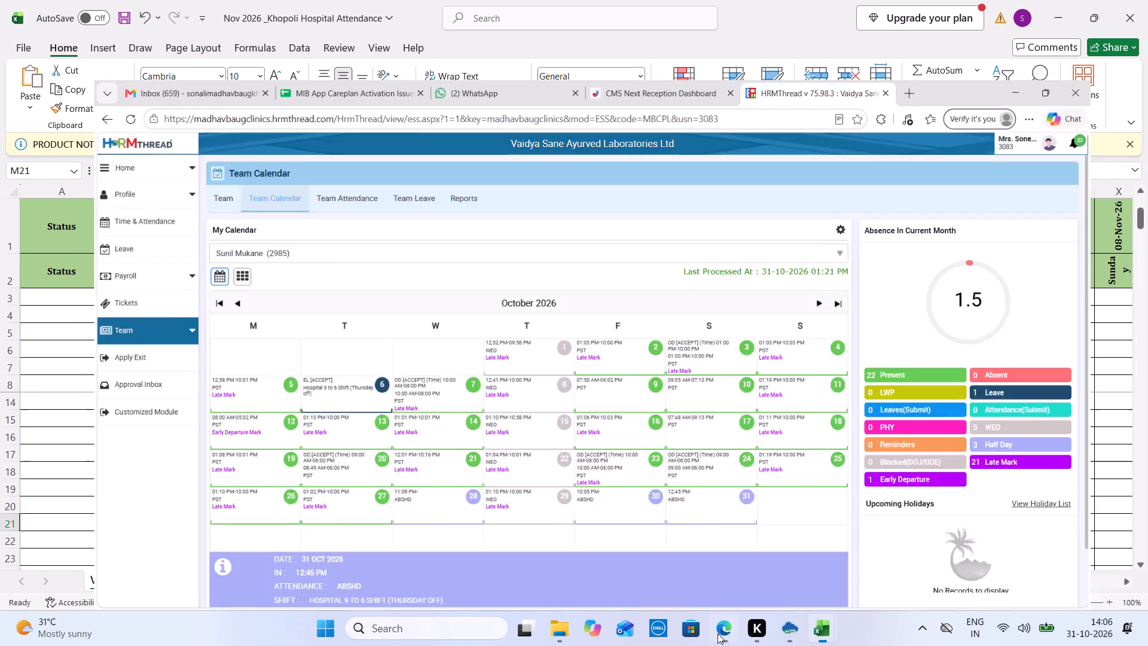
text(HA)
key(Right)
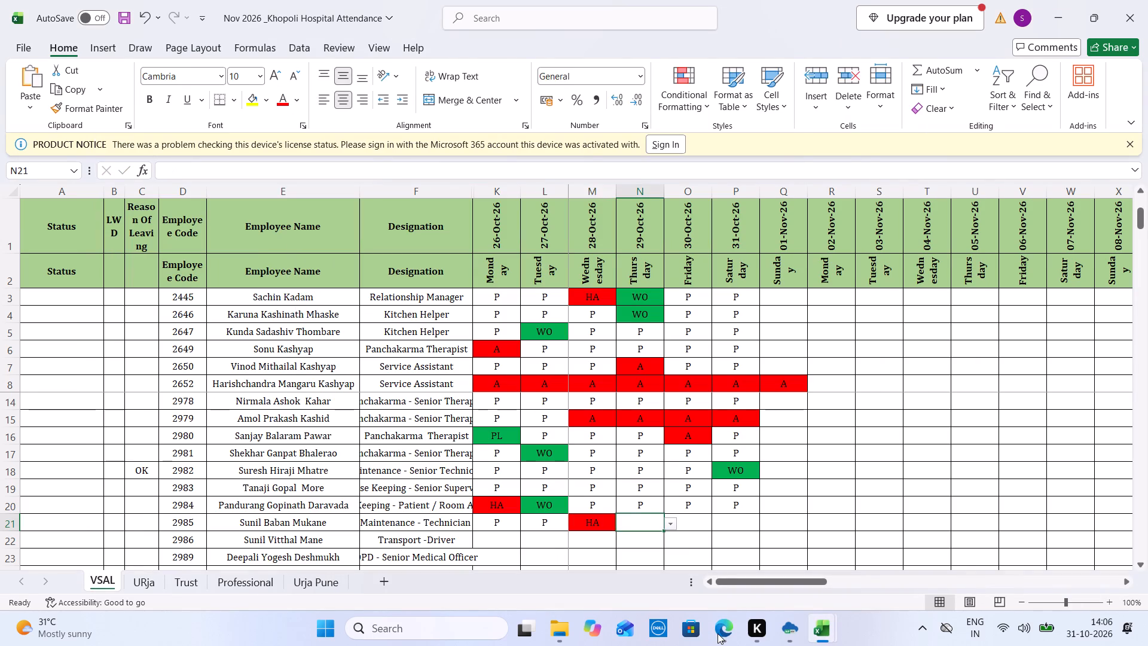
Mark Sunil, the Maintenance Technician, P for 29-Oct-26, HA for 30-Oct-26 and P for 31-Oct-26, rechecking the browser team calendar.
key(p)
key(Tab)
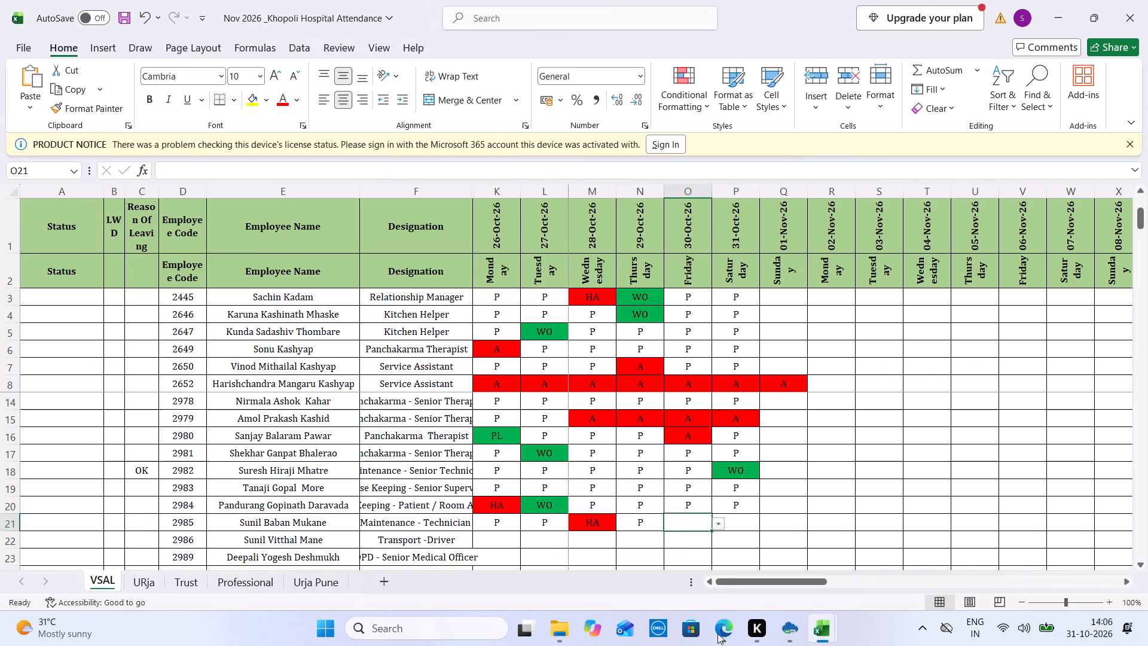
click(717, 633)
click(717, 633)
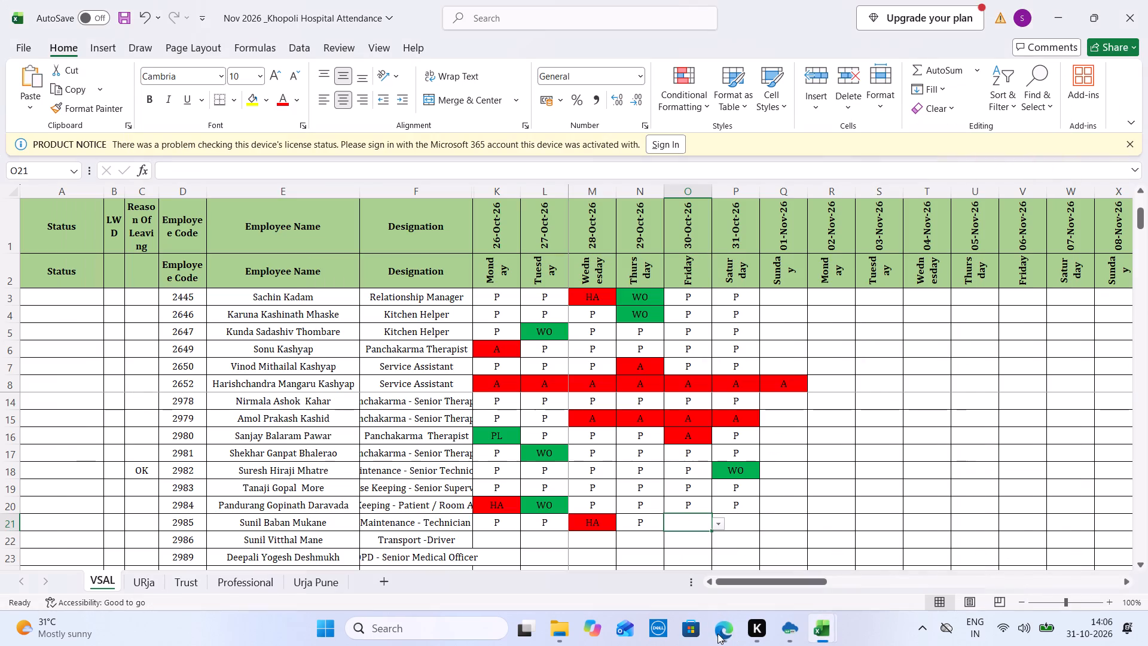
text(HA)
key(Tab)
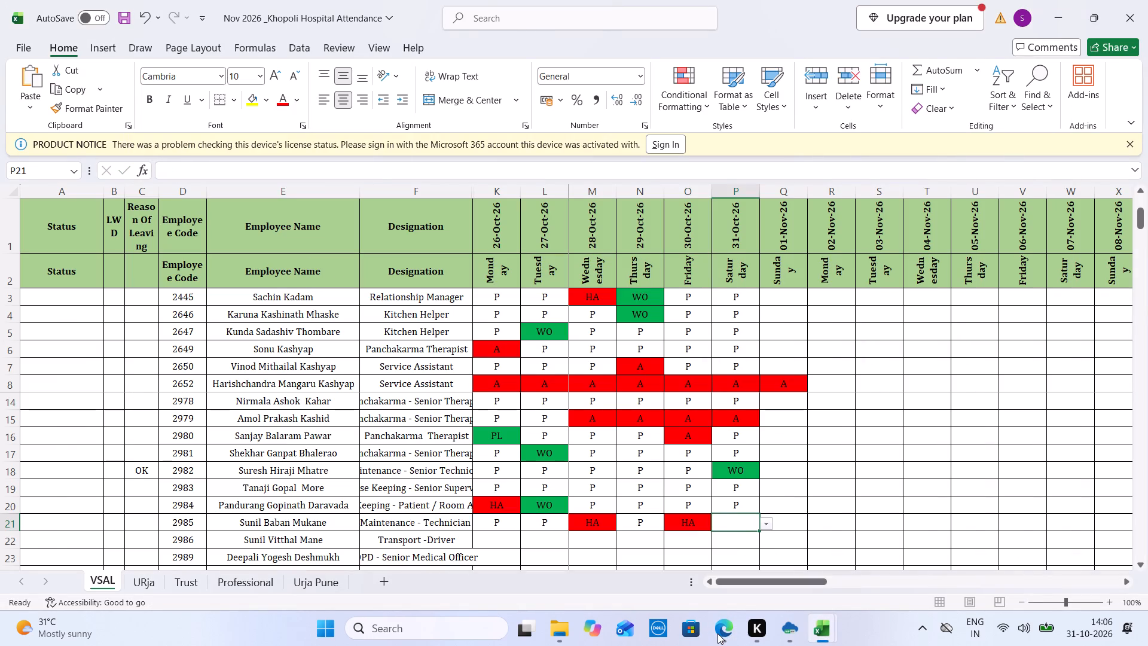
key(p)
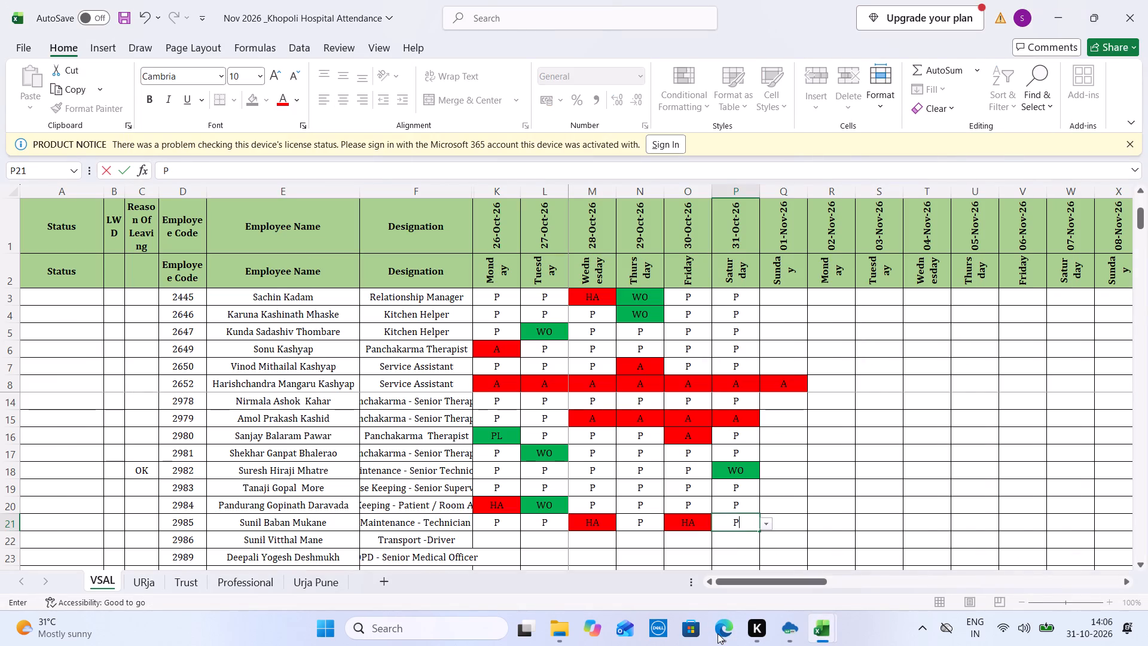
key(Down)
Go to the 26-Oct-26 cell of Sunil, the transport driver, and view this driver's October 2026 attendance in the browser team calendar.
key(Left)
key(Left)
key(Left)
key(Left)
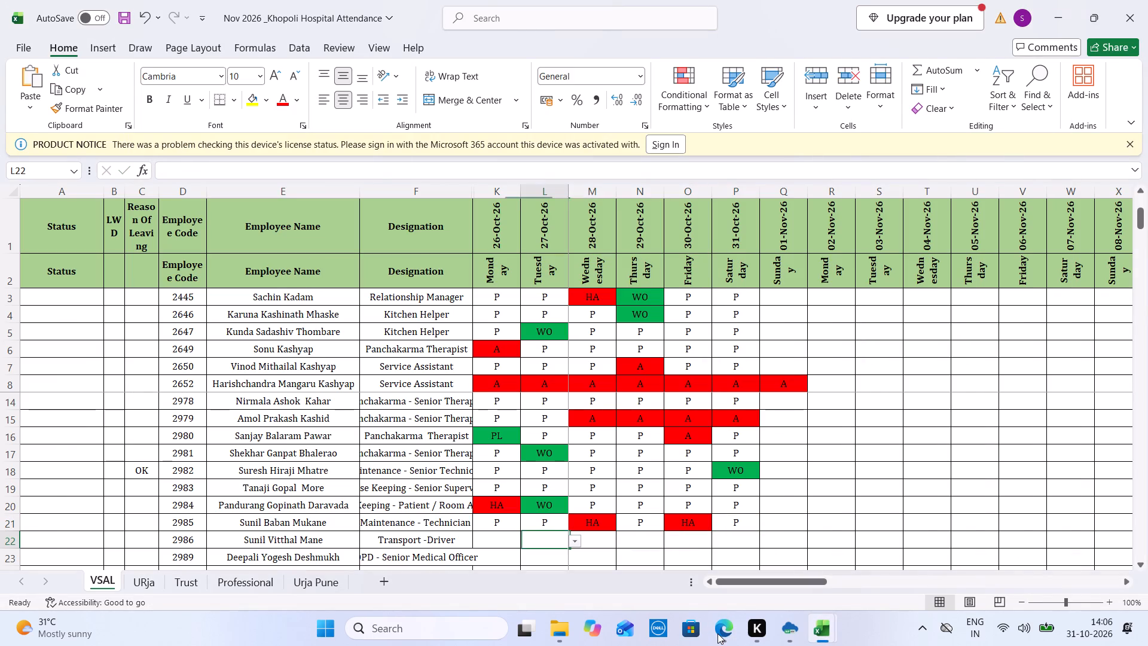
key(Left)
click(717, 633)
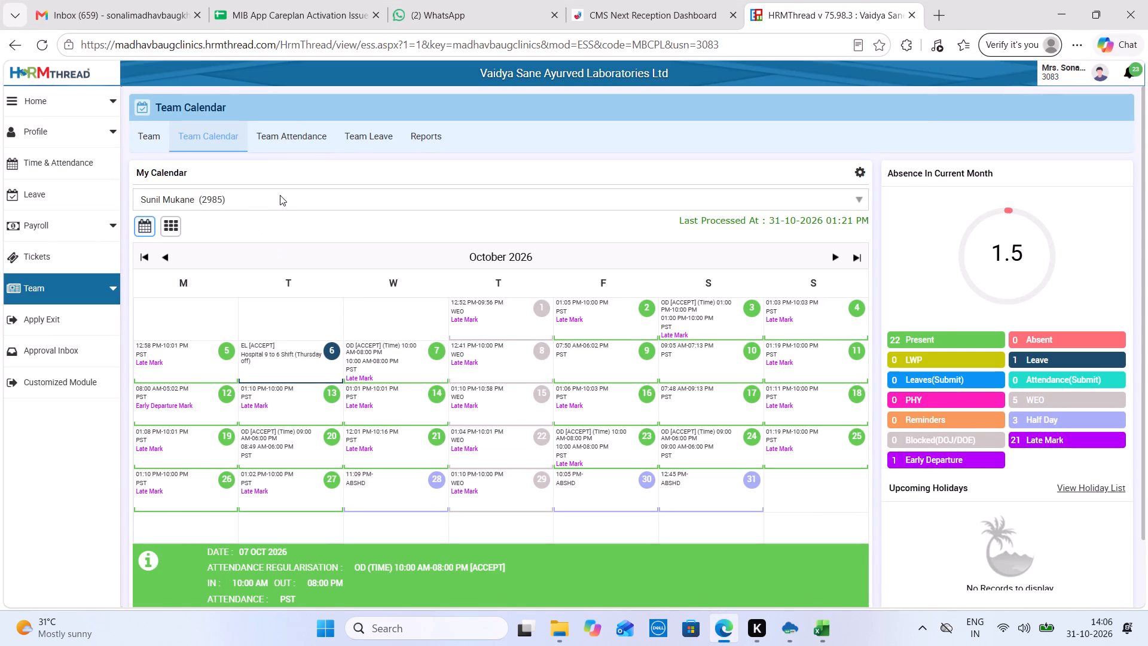
click(280, 195)
click(210, 274)
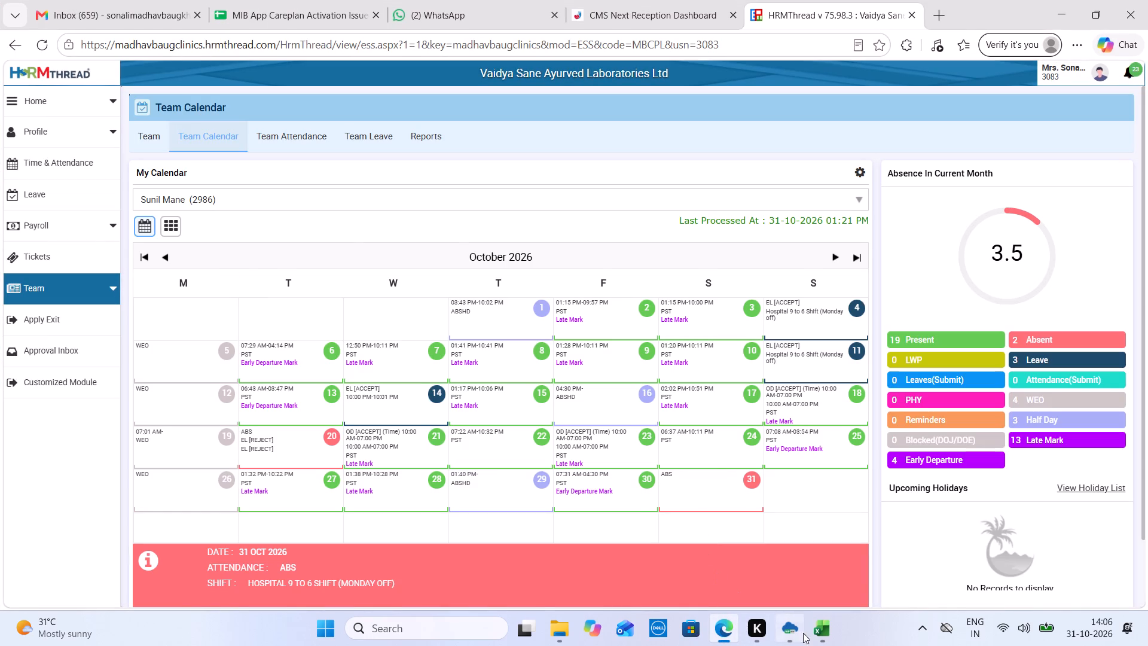
In Excel, mark the driver Sunil WO for 26-Oct-26, P for 27-Oct-26 and 28-Oct-26, HA for 29-Oct-26 and P for 30-Oct-26.
click(723, 636)
key(w)
key(Tab)
key(p)
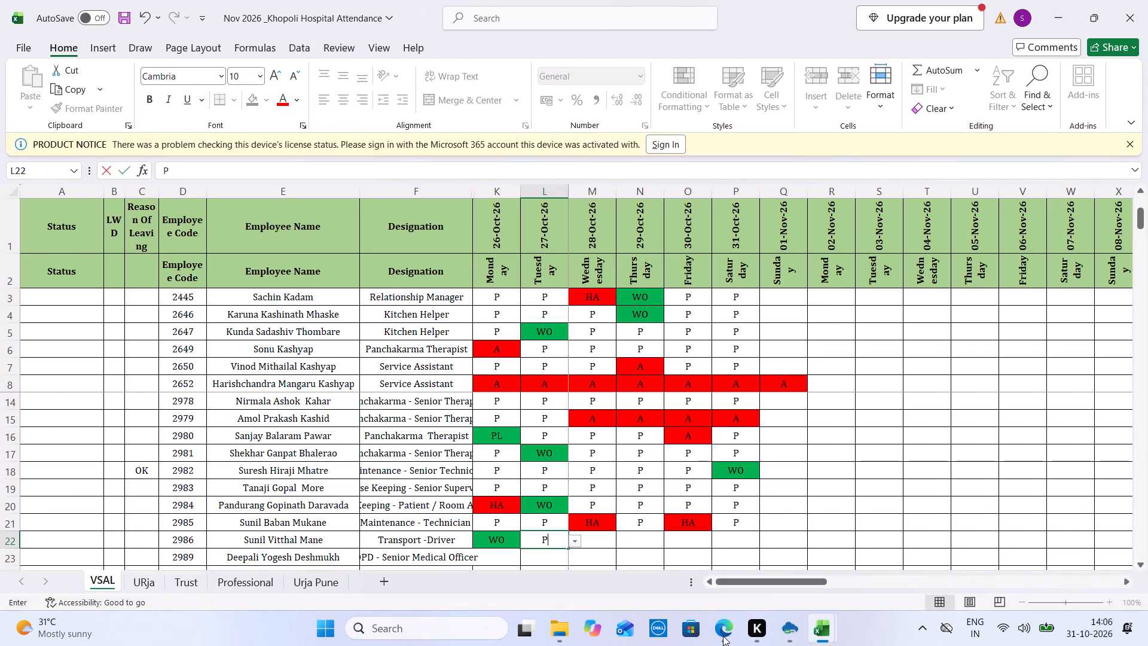
key(Tab)
key(p)
key(Tab)
click(723, 636)
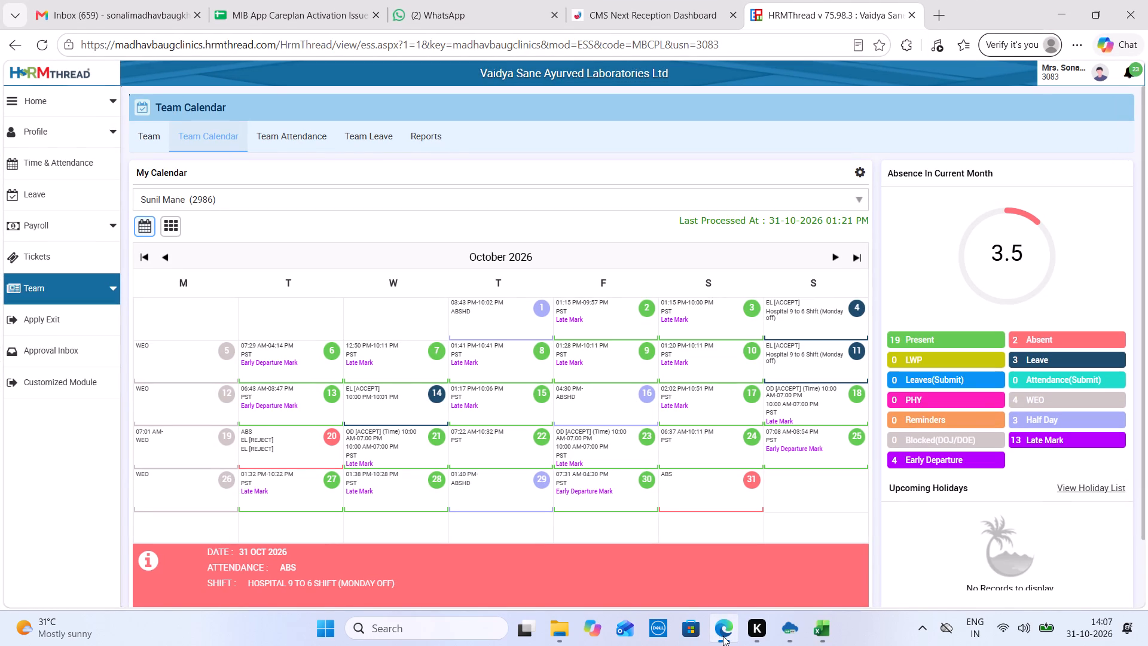
click(723, 636)
text(HA)
key(Tab)
key(p)
key(Tab)
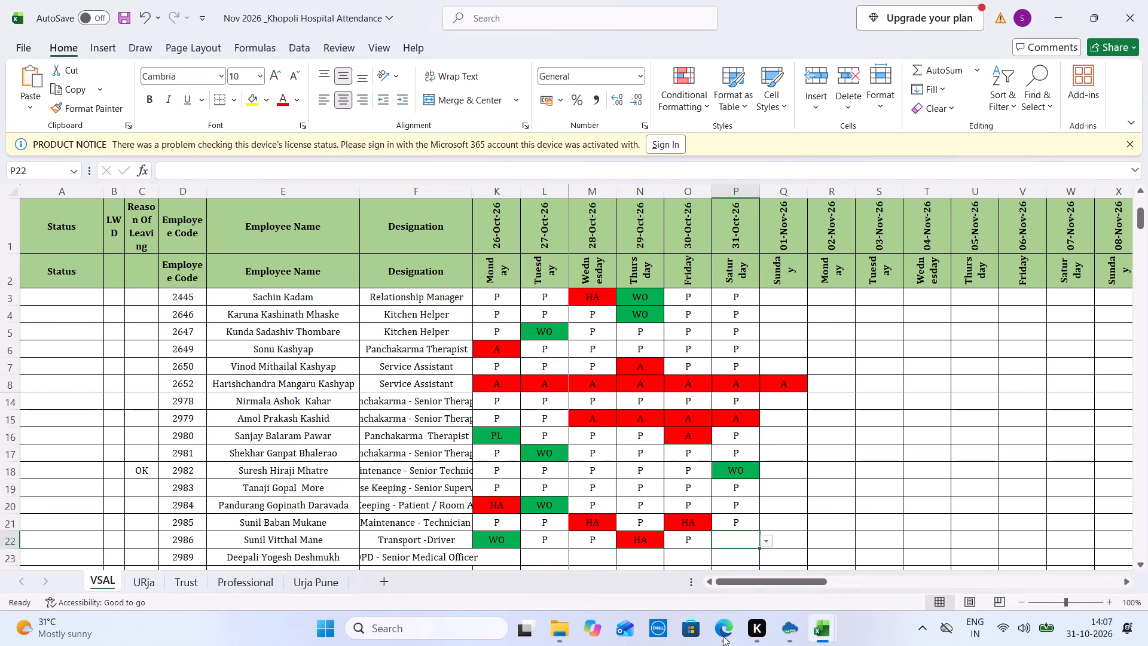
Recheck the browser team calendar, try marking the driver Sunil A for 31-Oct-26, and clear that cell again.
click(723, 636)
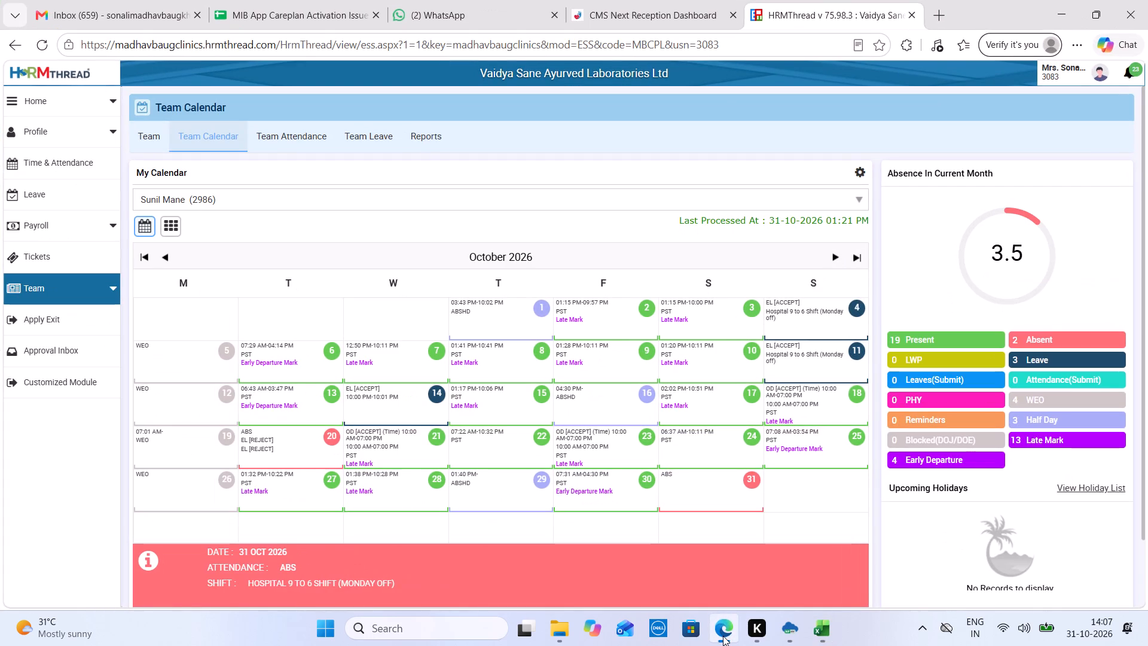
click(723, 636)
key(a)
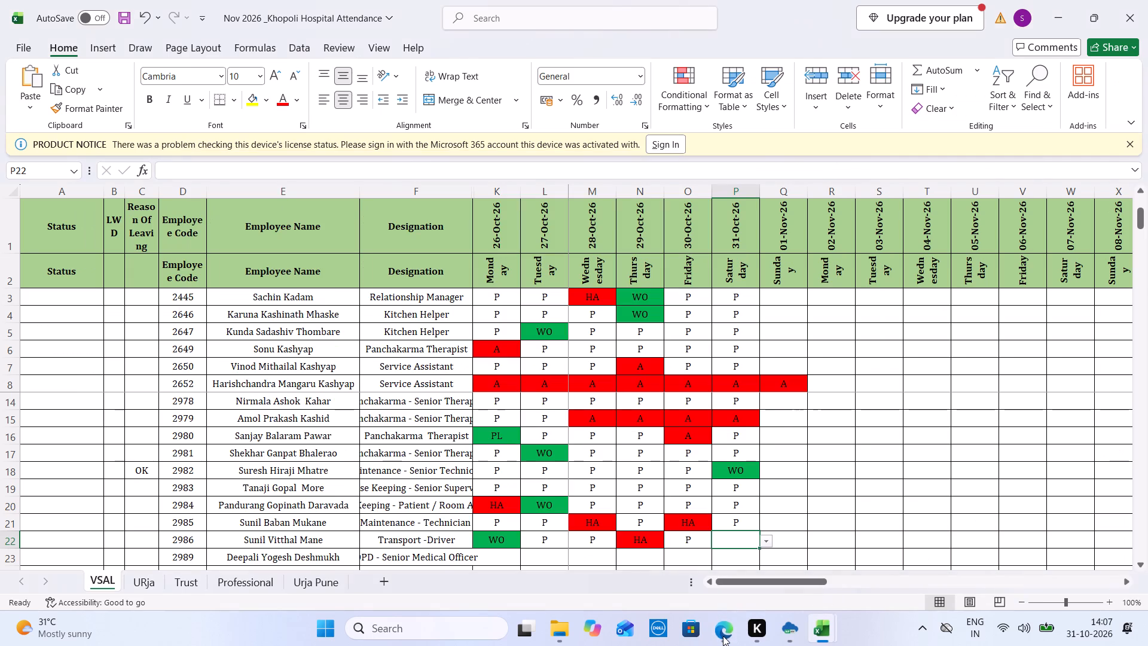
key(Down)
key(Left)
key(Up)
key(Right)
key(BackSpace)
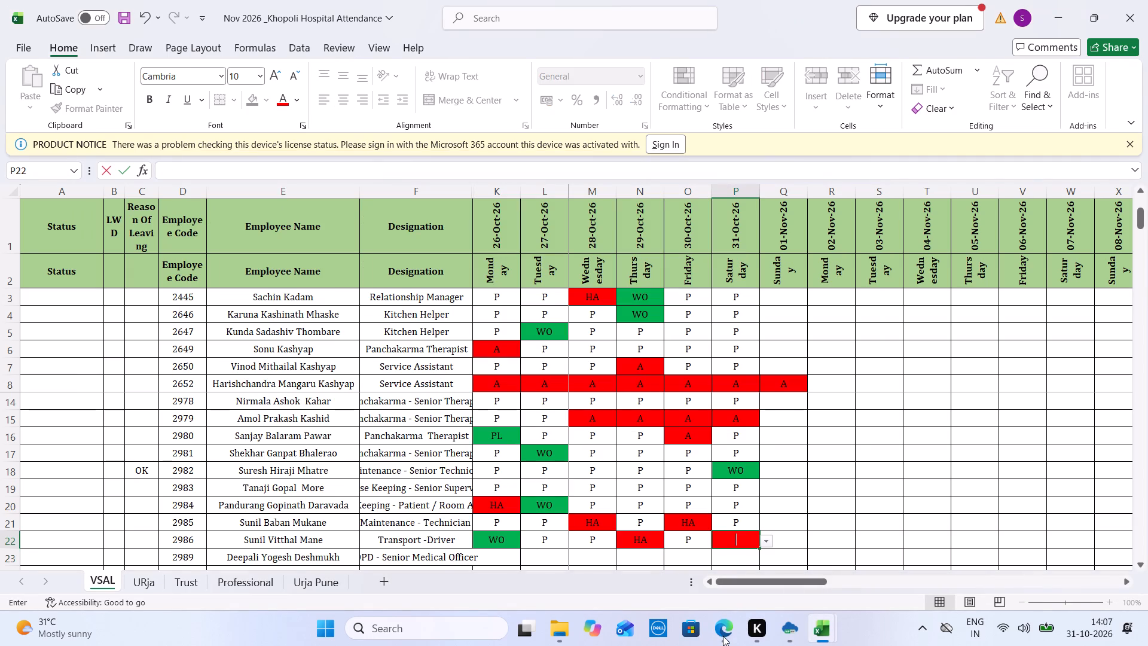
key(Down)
Go to the 26-Oct-26 cell of Deepali, the Senior Medical Officer, and view Deepali's October 2026 attendance in the browser team calendar.
key(Left)
key(Left)
key(Left)
key(Left)
key(Left)
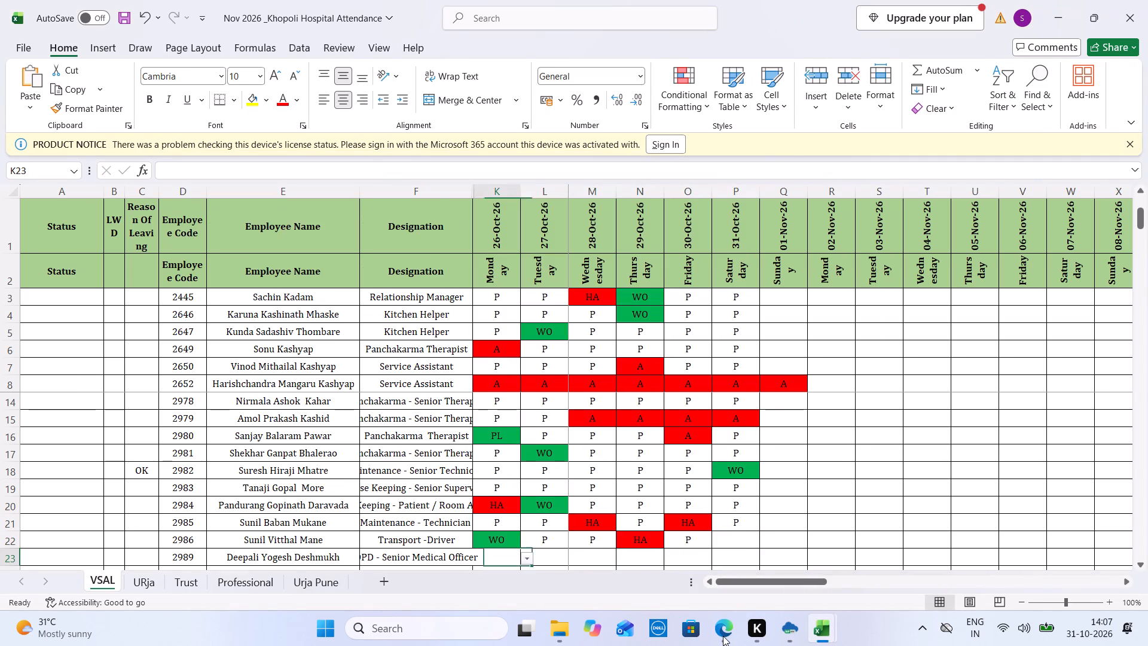
click(723, 636)
click(276, 199)
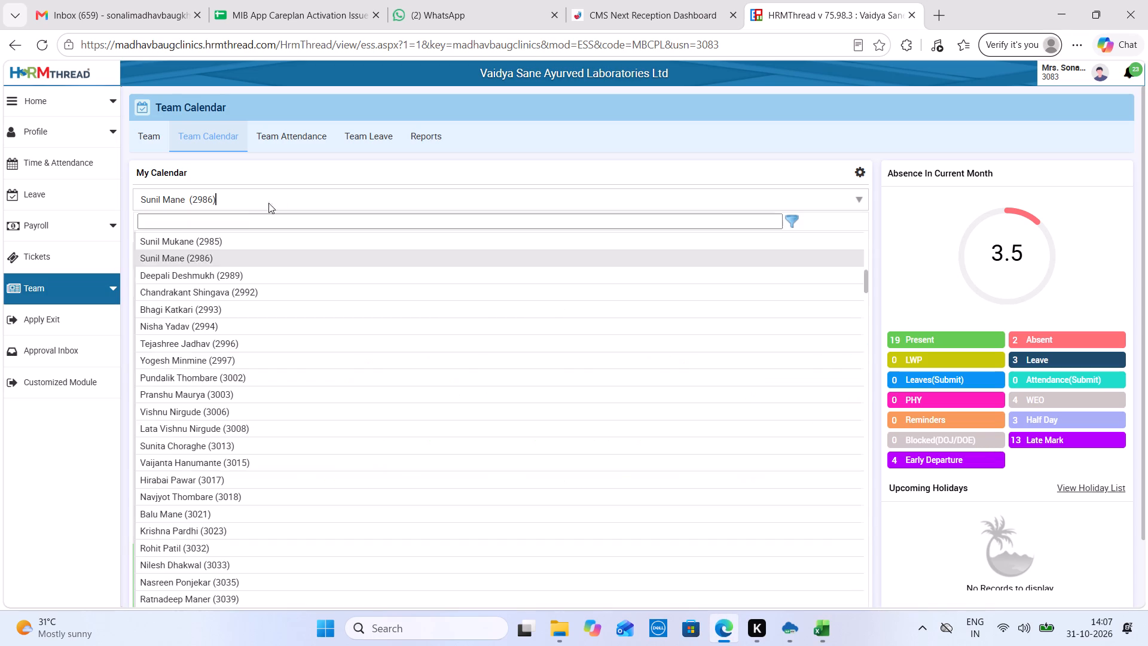
click(196, 275)
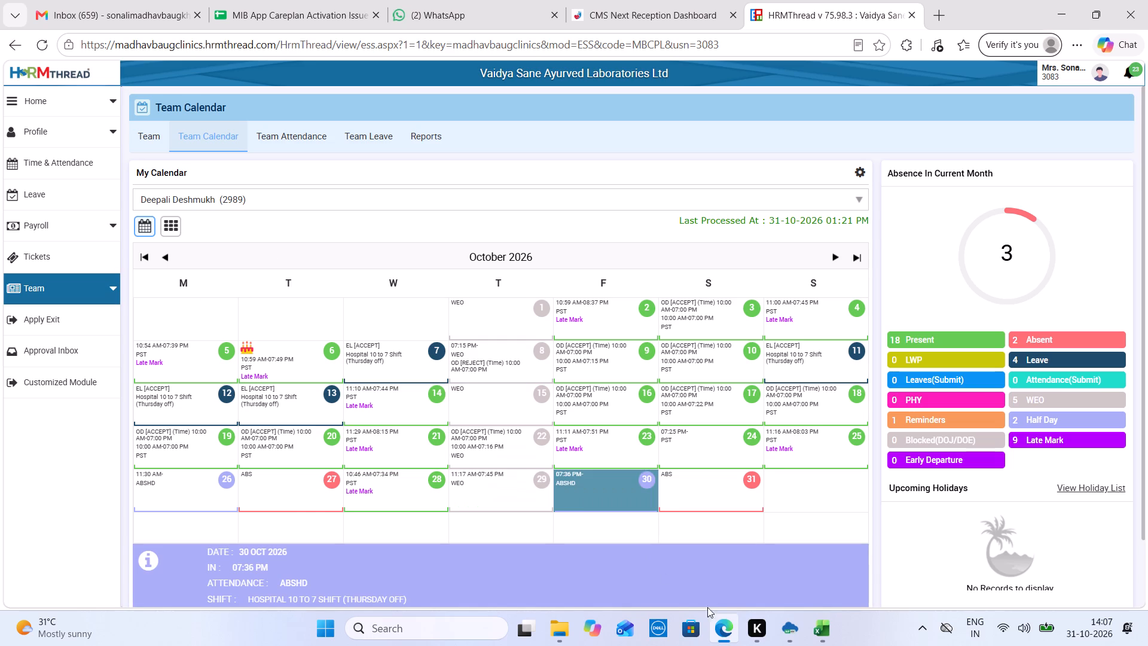
In the VSAL sheet in Excel, mark Deepali HA for 26-Oct-26, A for 27-Oct-26 and P for 28-Oct-26.
click(723, 613)
click(723, 613)
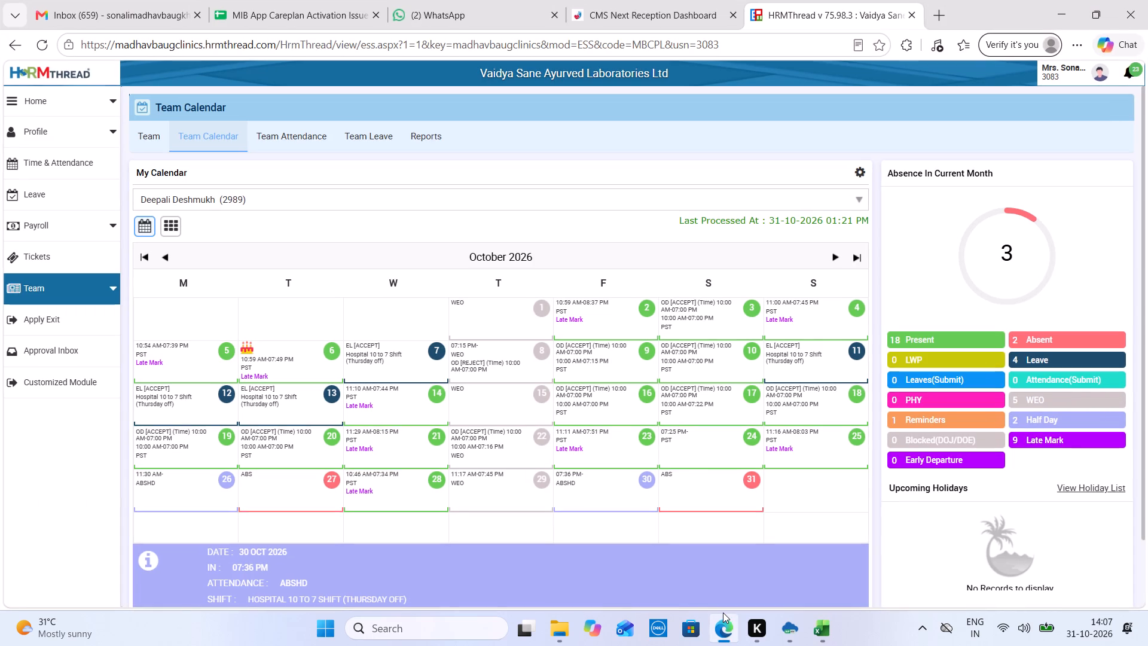
click(723, 613)
text(HA)
key(Tab)
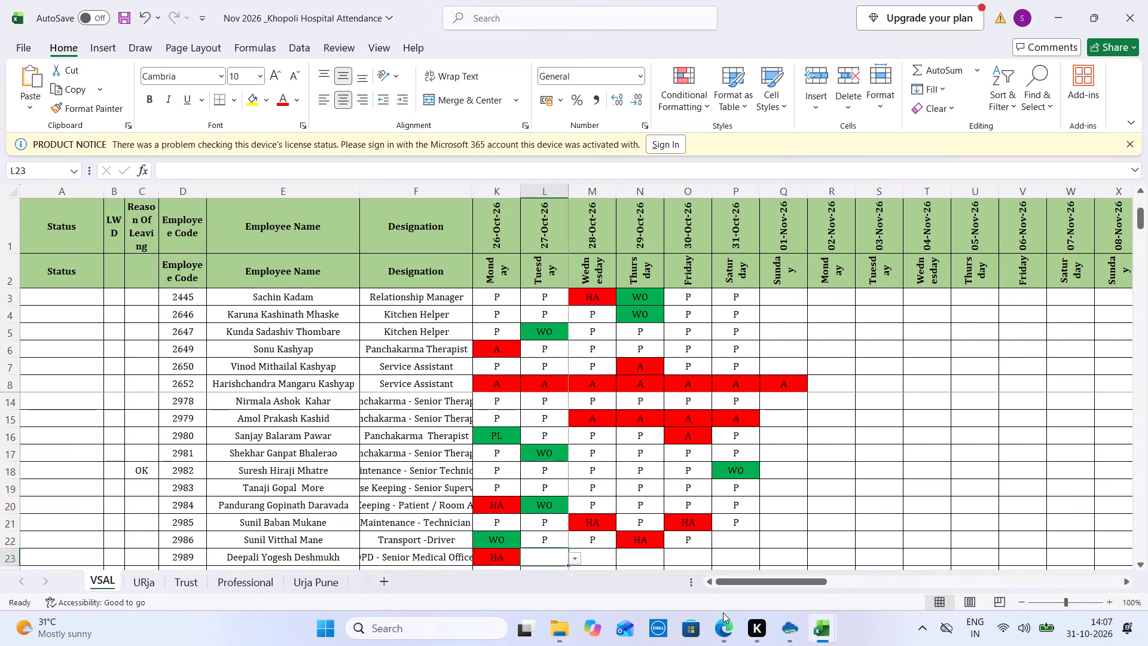
key(a)
key(Right)
click(723, 613)
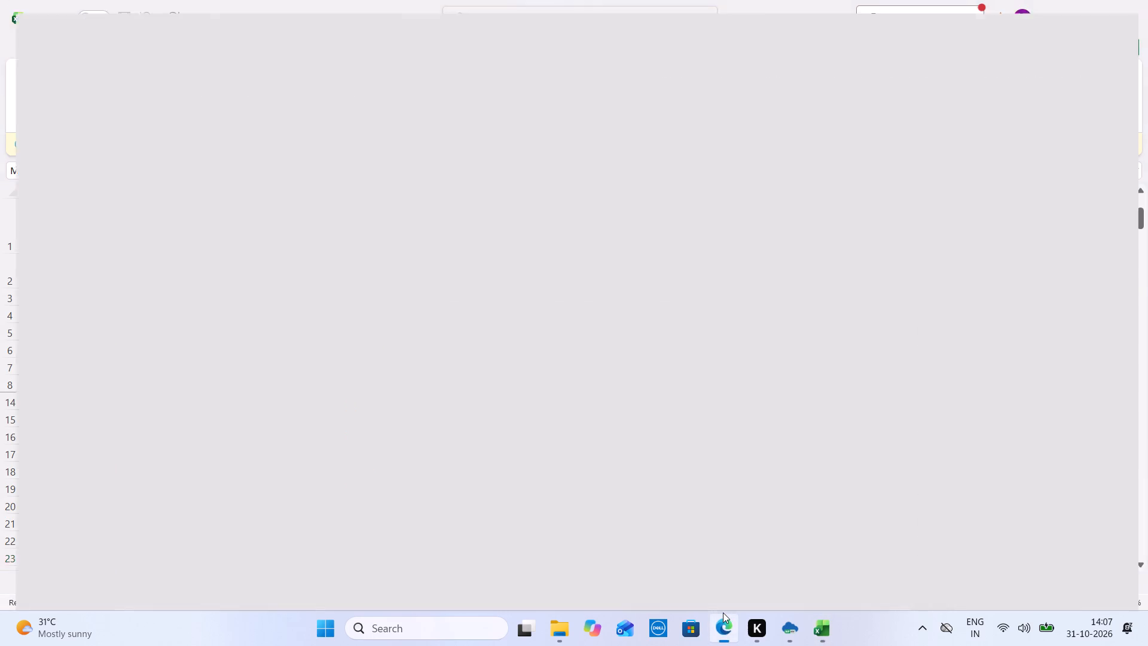
click(723, 613)
key(p)
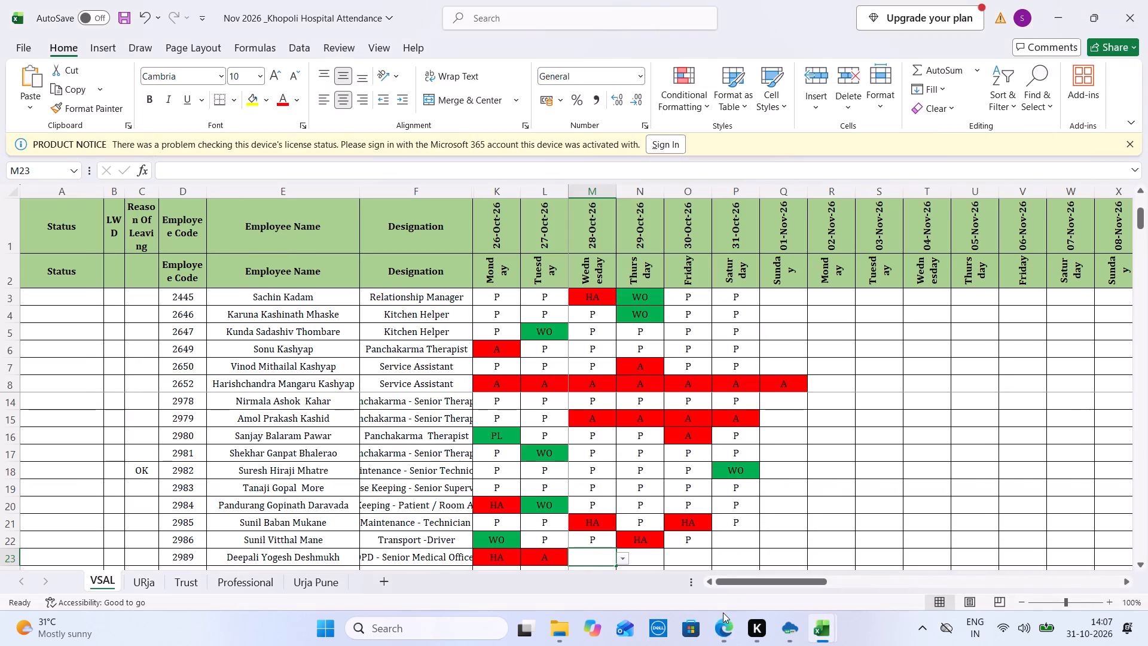
key(Tab)
Mark Deepali P for 29-Oct-26, HA for 30-Oct-26 and A for 31-Oct-26, rechecking the browser team calendar.
click(723, 613)
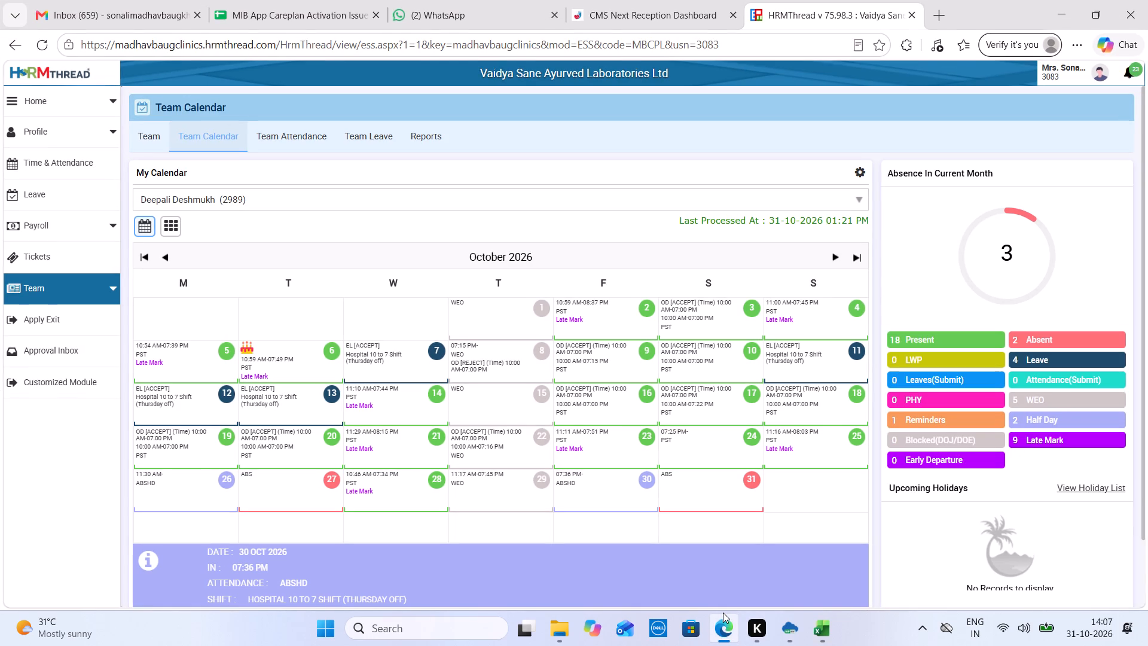
click(723, 613)
key(p)
key(Tab)
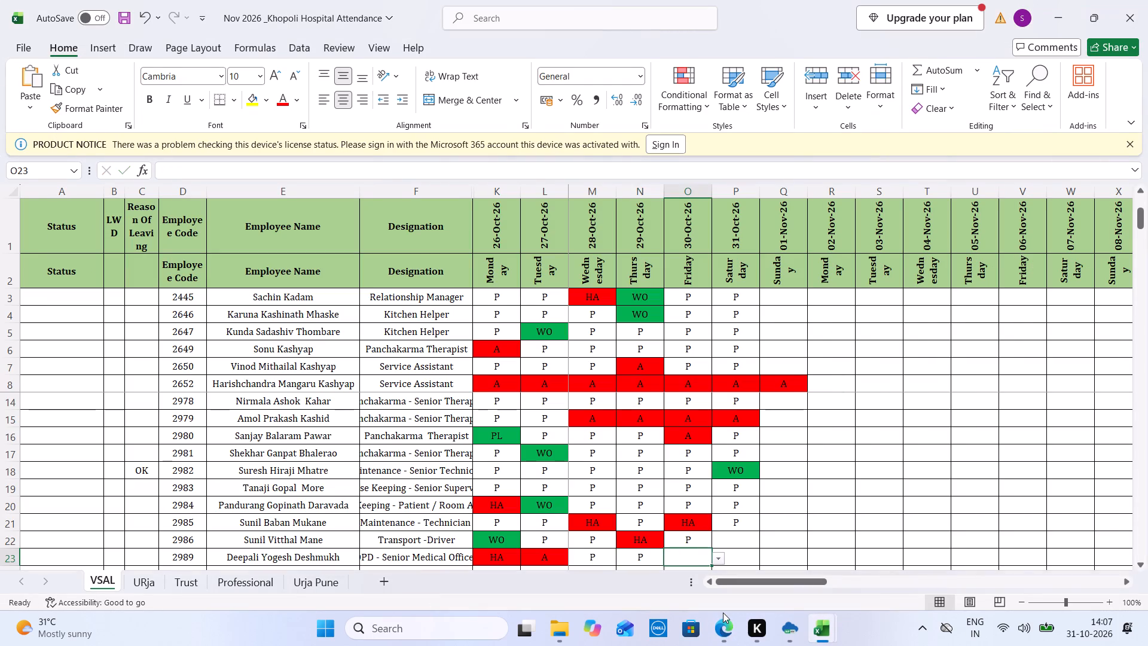
text(HA)
key(Tab)
click(723, 613)
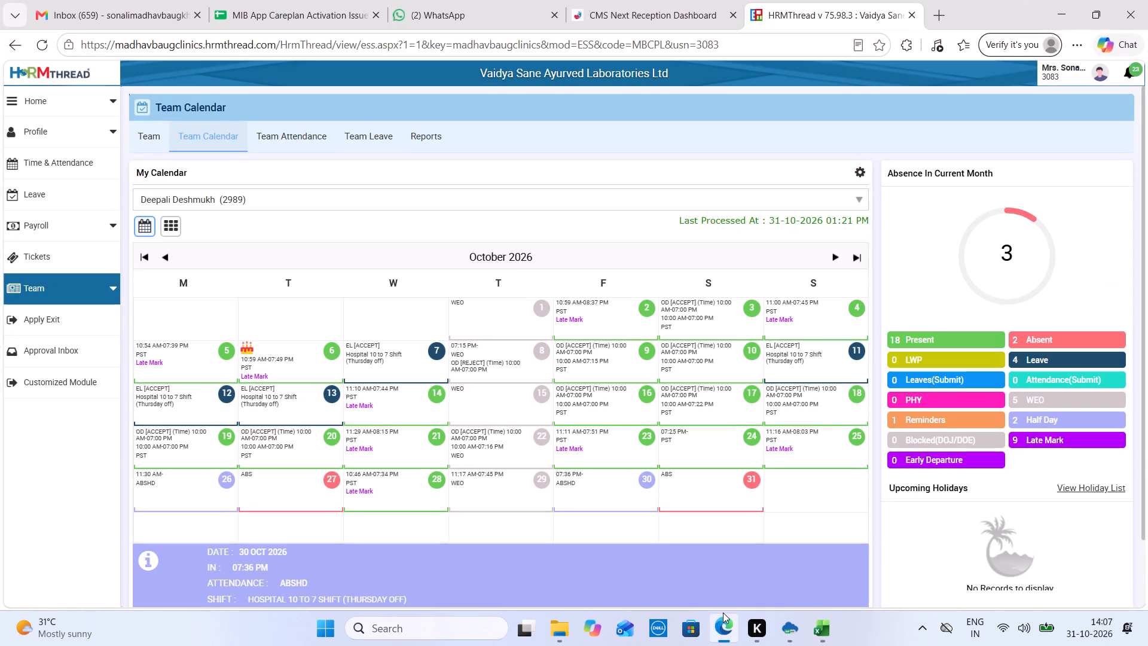
click(723, 613)
key(a)
key(Down)
Go to the 26-Oct-26 cell of Chandrakant, the security guard, and view Chandrakant's October 2026 attendance in the browser team calendar.
key(Left)
key(Left)
key(Left)
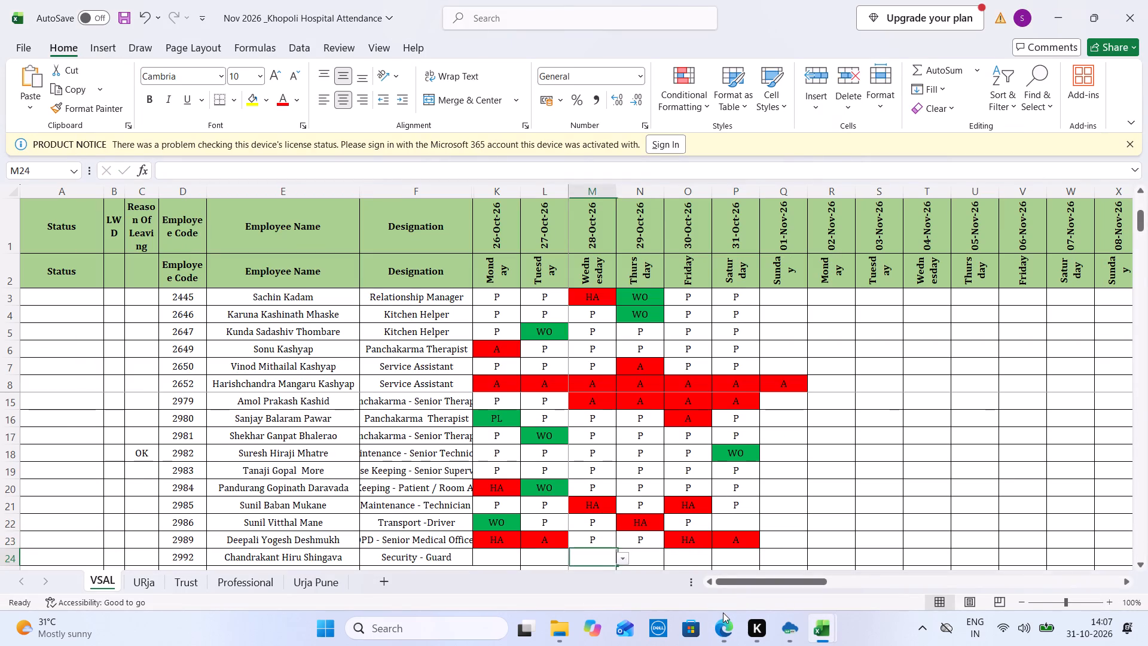
key(Left)
key(Left)
click(723, 613)
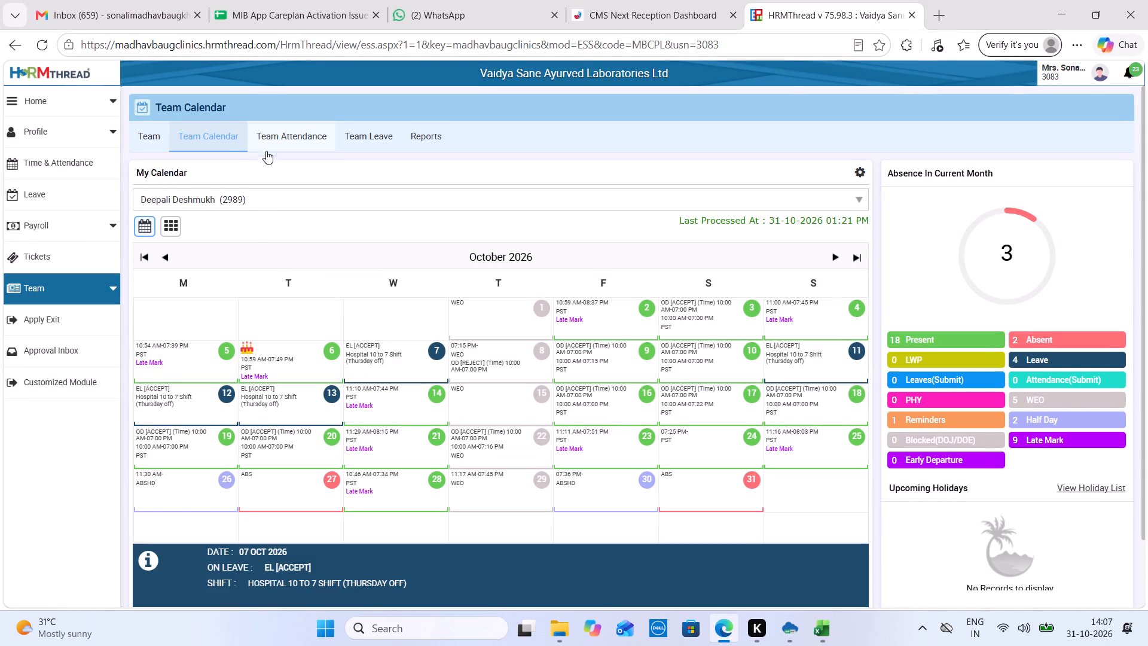
click(252, 197)
click(200, 268)
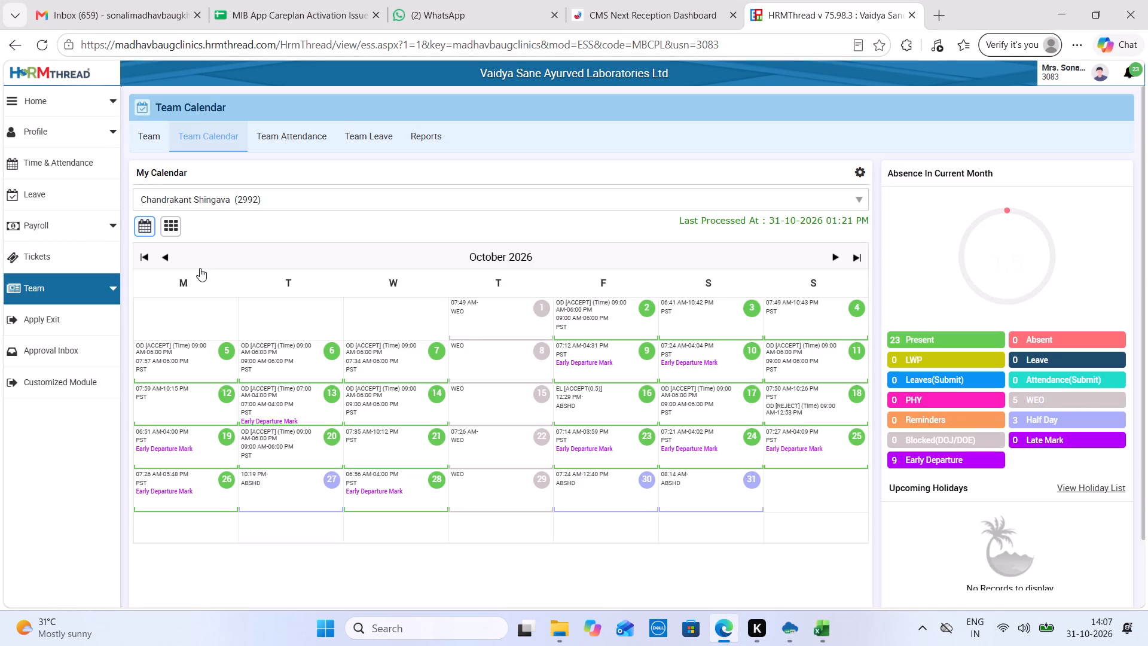
In Excel, mark Chandrakant P for 26-Oct-26 and HA for 27-Oct-26, adding the note NIGHT to the HA cell.
click(723, 633)
key(p)
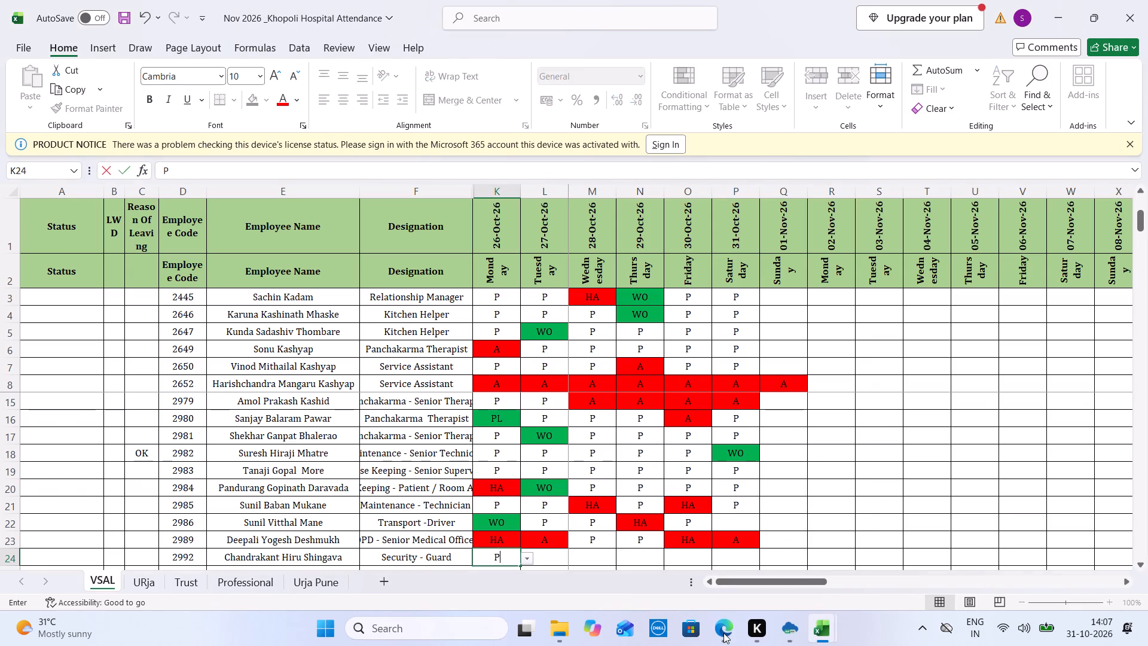
key(Tab)
text(HA)
key(Tab)
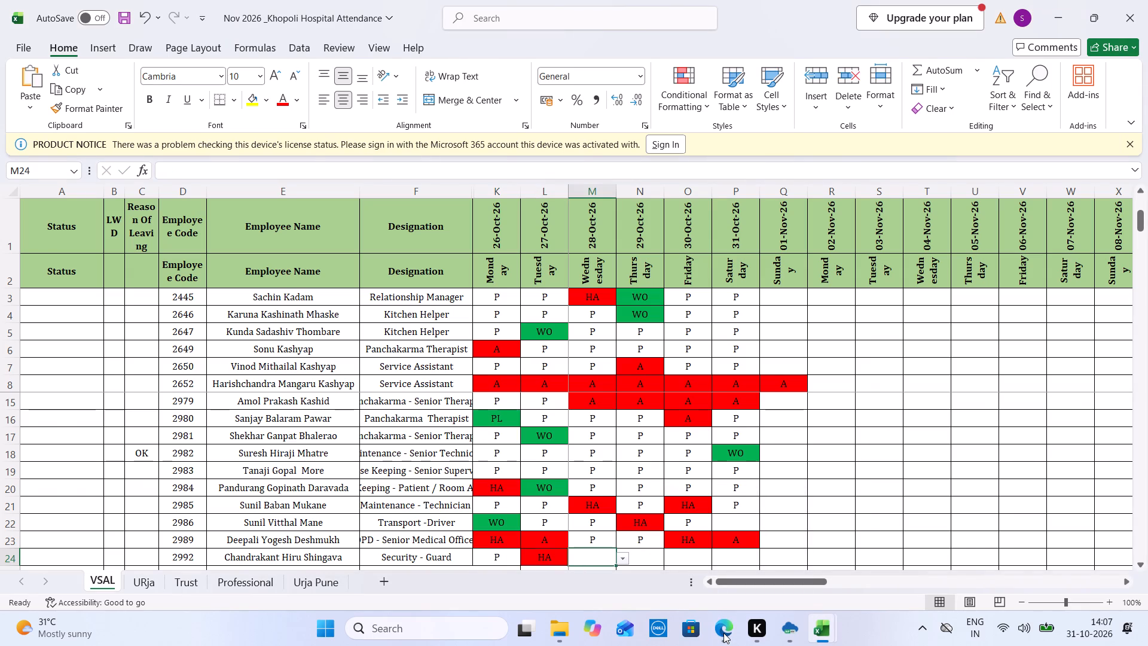
right_click(551, 556)
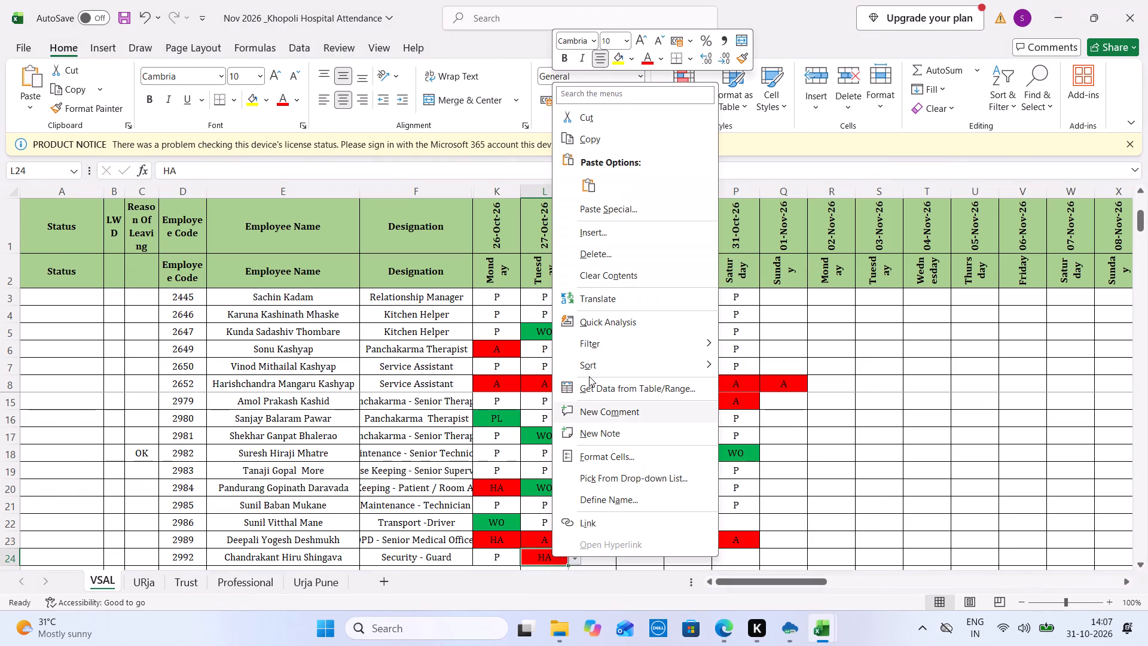
click(624, 437)
text(NIGHT)
click(537, 515)
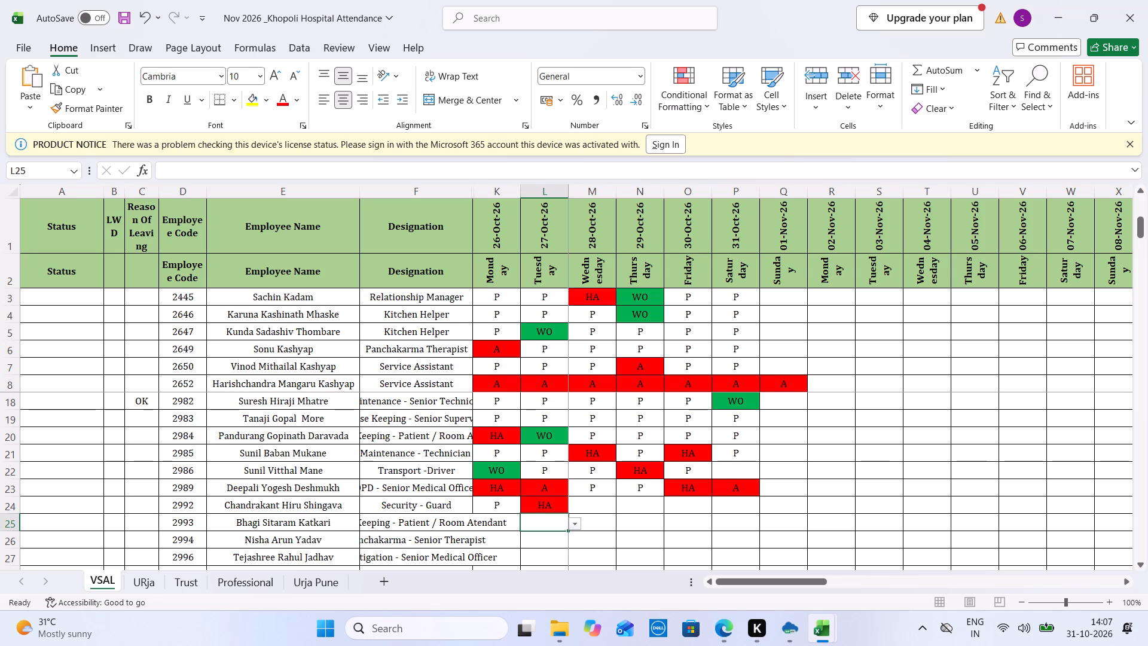
click(592, 515)
click(609, 501)
click(716, 635)
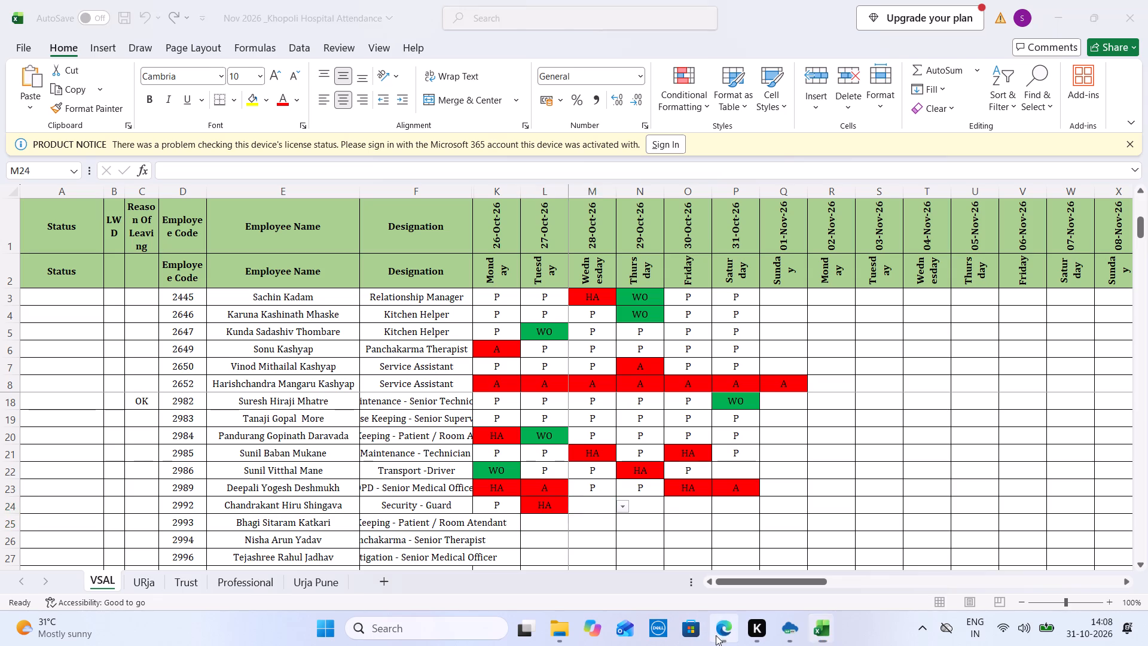
click(716, 635)
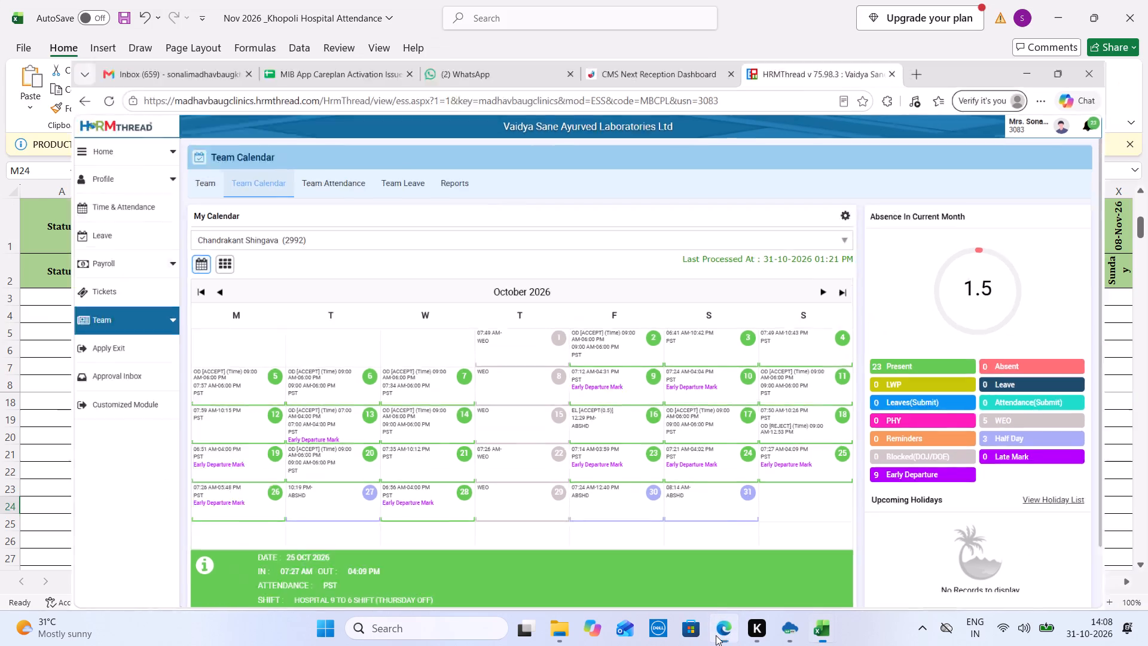
key(p)
key(Tab)
text(WO)
key(Tab)
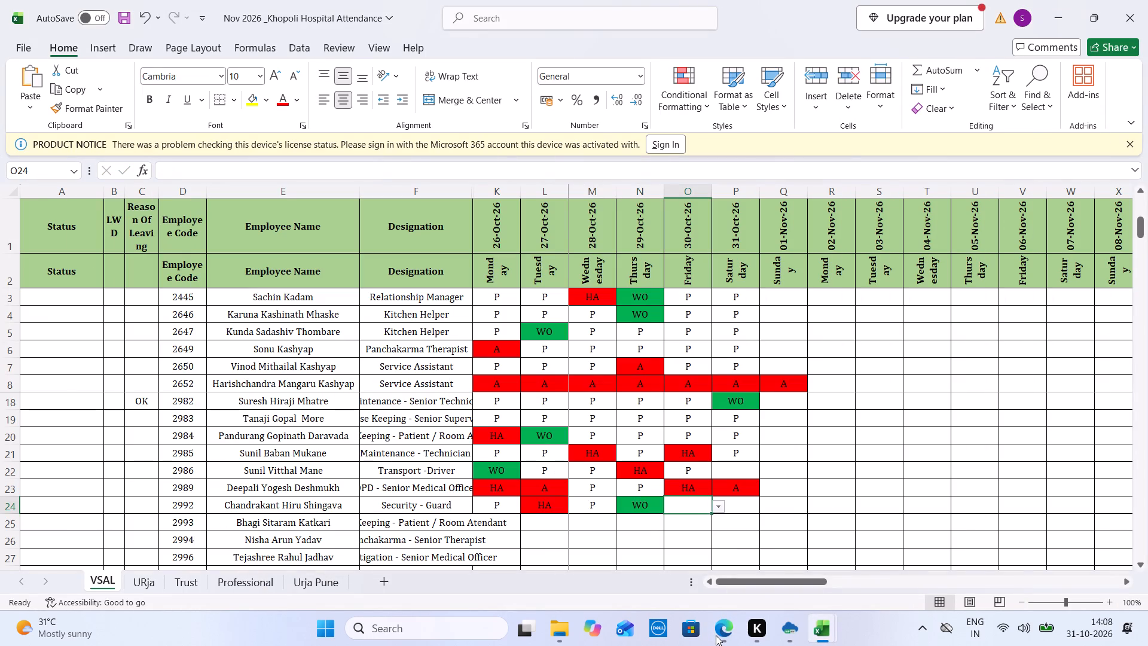
Recheck Chandrakant's team calendar in the browser and, in Excel, mark him HA for 30-Oct-26 and P for 31-Oct-26.
click(716, 635)
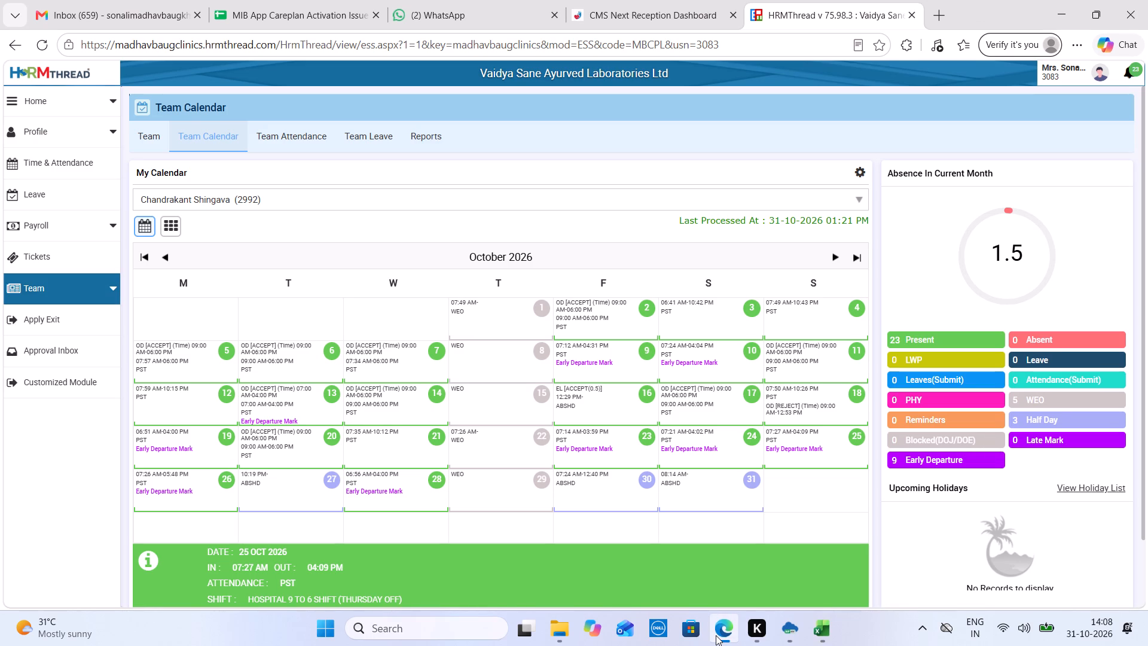
click(716, 635)
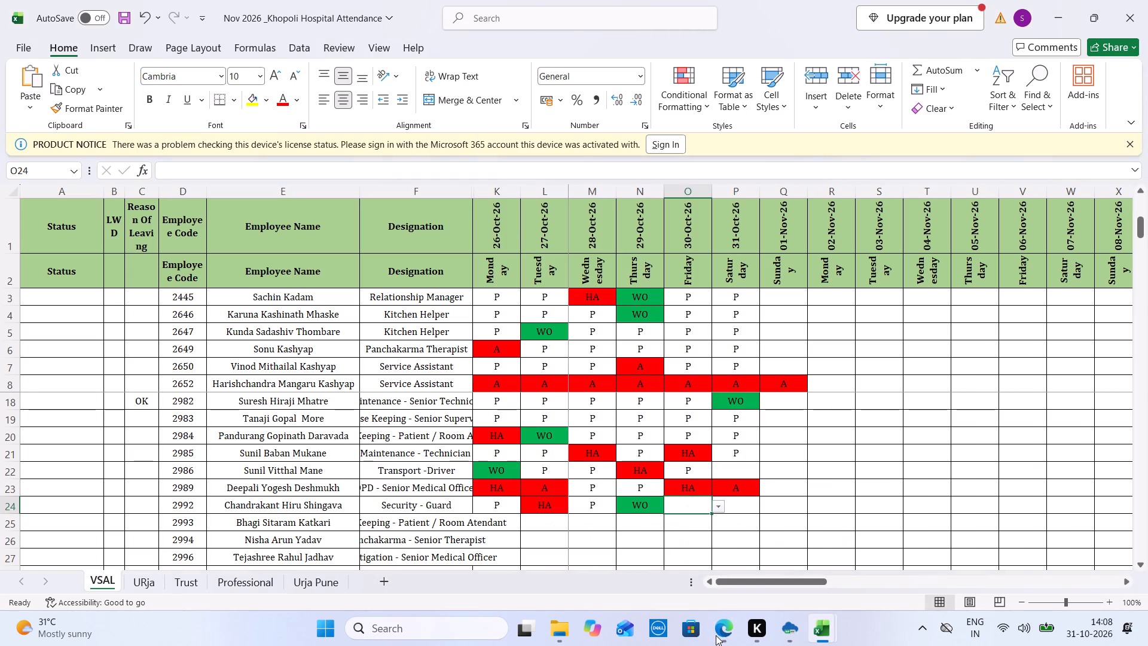
text(HA)
key(Tab)
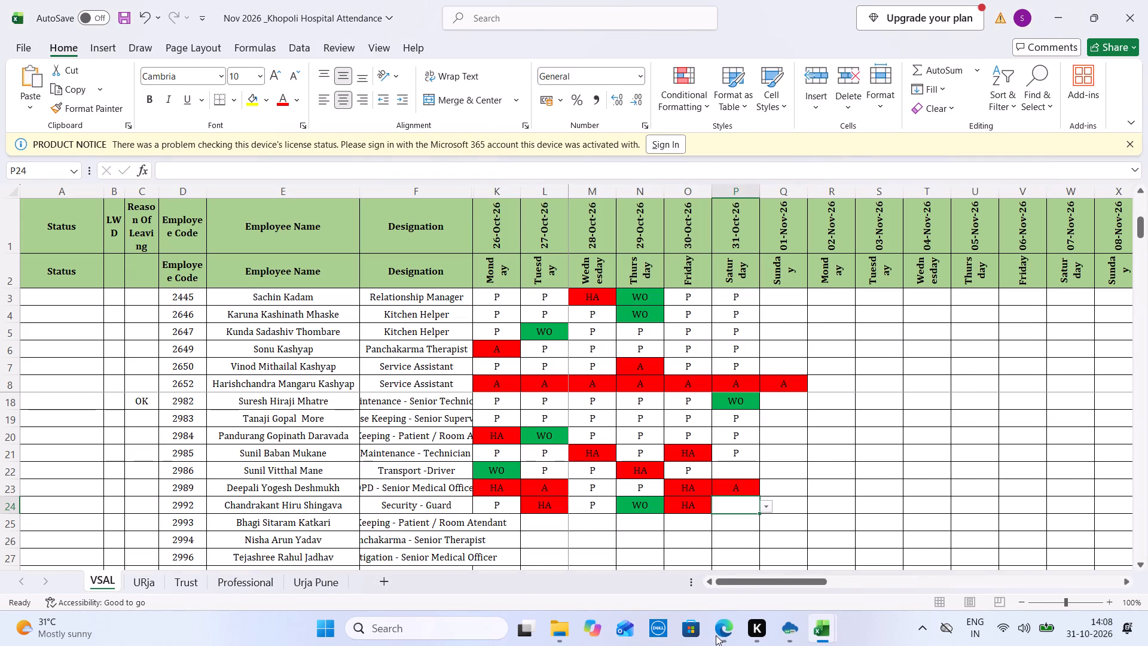
key(p)
key(Down)
key(Left)
key(Left)
key(Left)
key(Left)
key(Left)
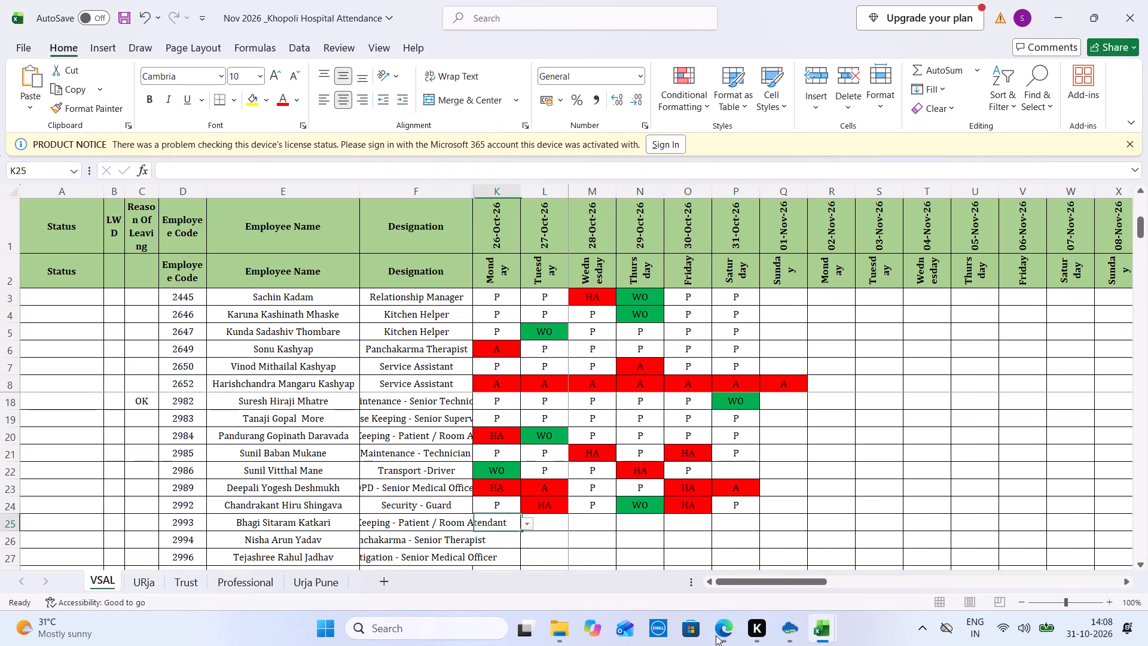
click(716, 635)
click(274, 205)
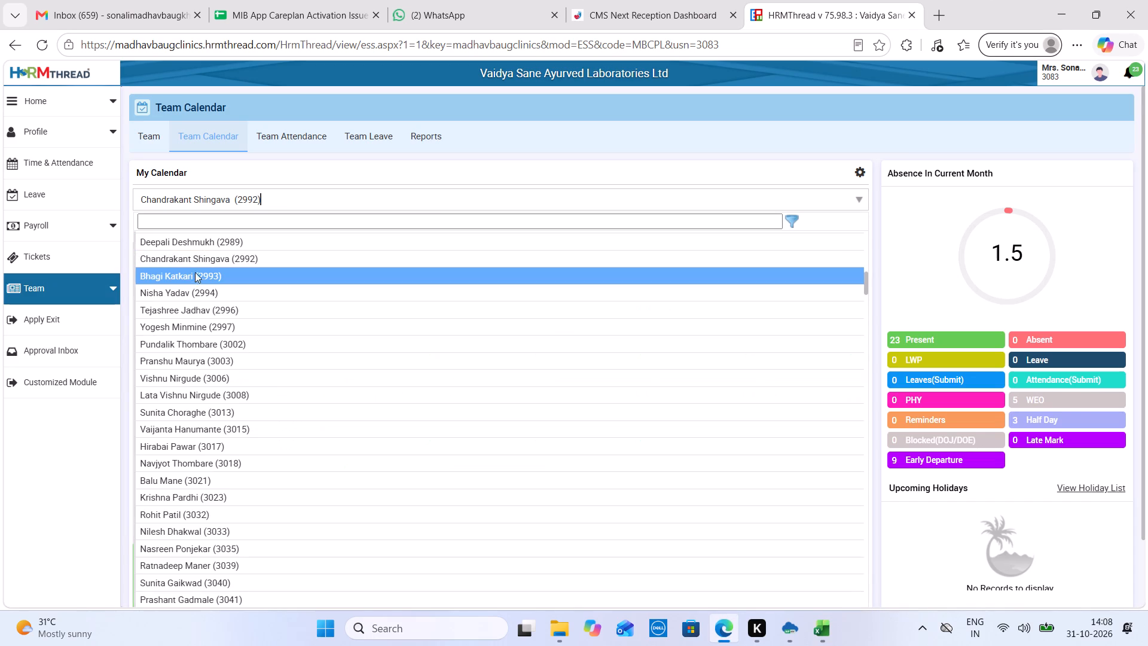
click(194, 279)
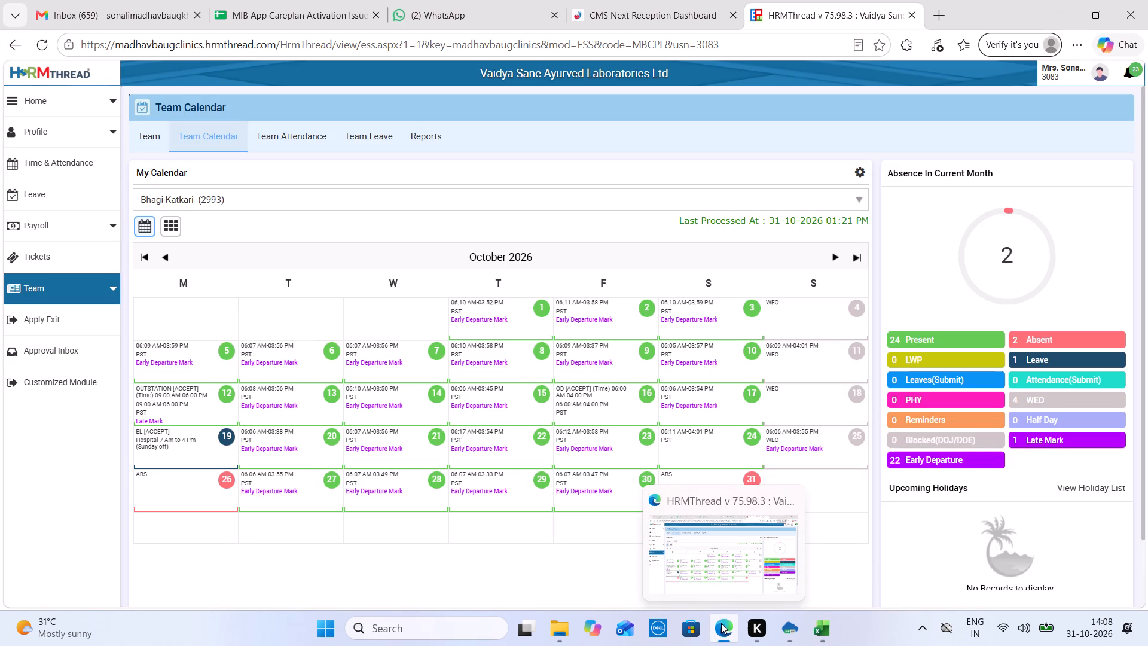
In Excel, mark Bhagi A for 26-Oct-26 and P for each day from 27-Oct-26 to 30-Oct-26.
click(721, 623)
key(a)
key(Tab)
key(p)
key(Tab)
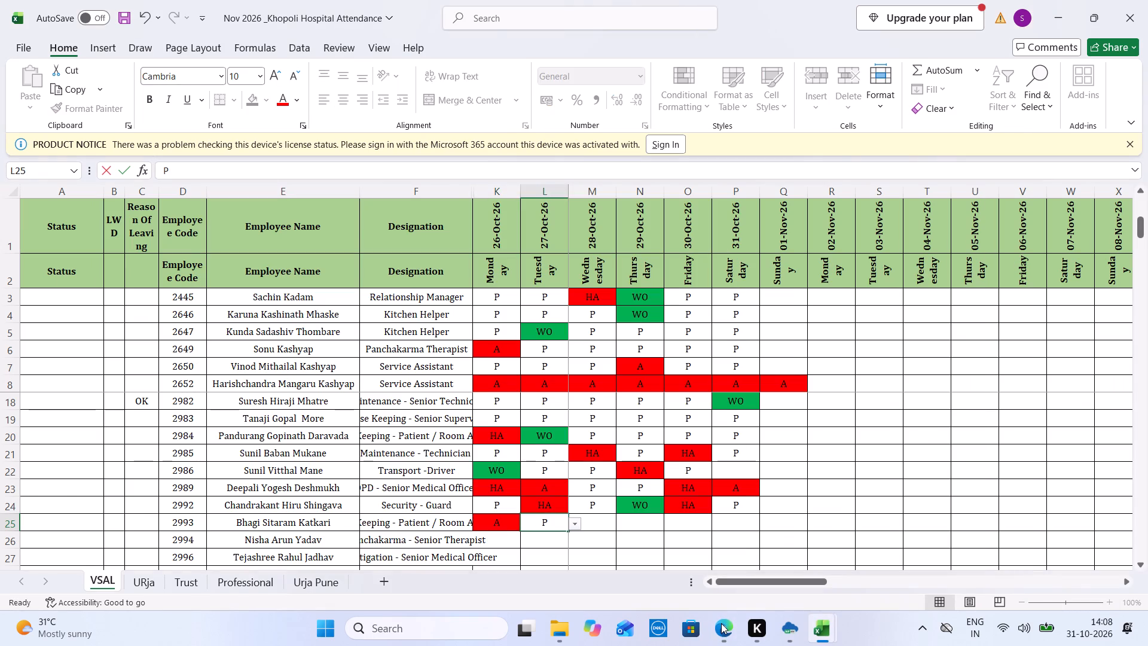
key(p)
key(Tab)
key(p)
key(Tab)
key(p)
key(Tab)
key(a)
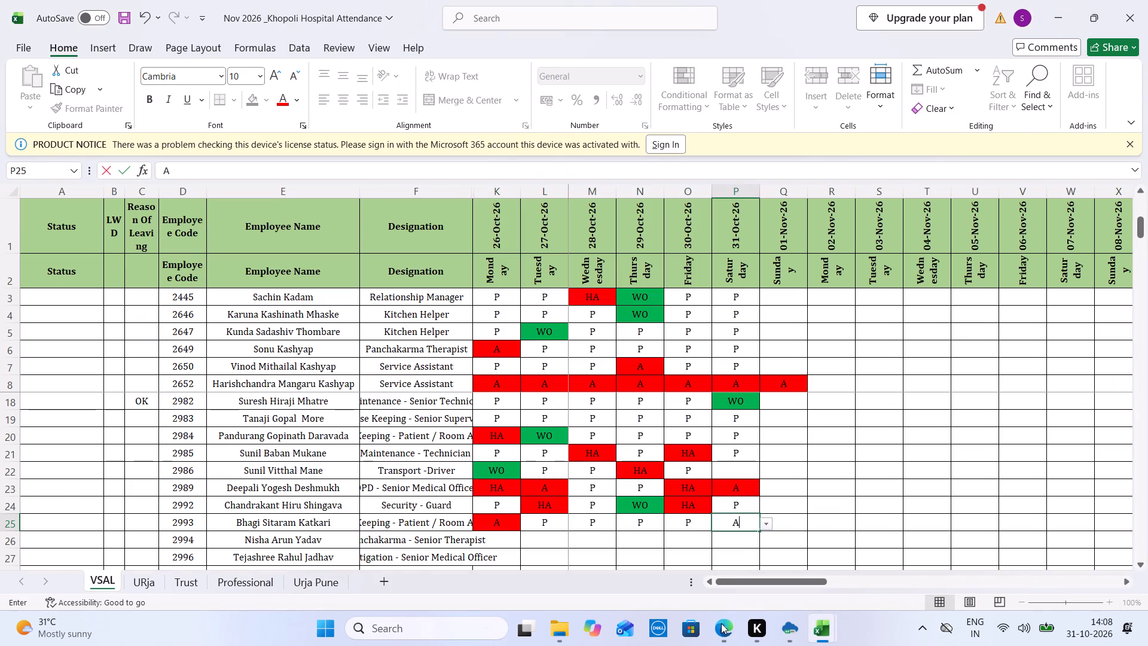
key(Tab)
key(Left)
key(Left)
key(Left)
key(Left)
key(Left)
key(Left)
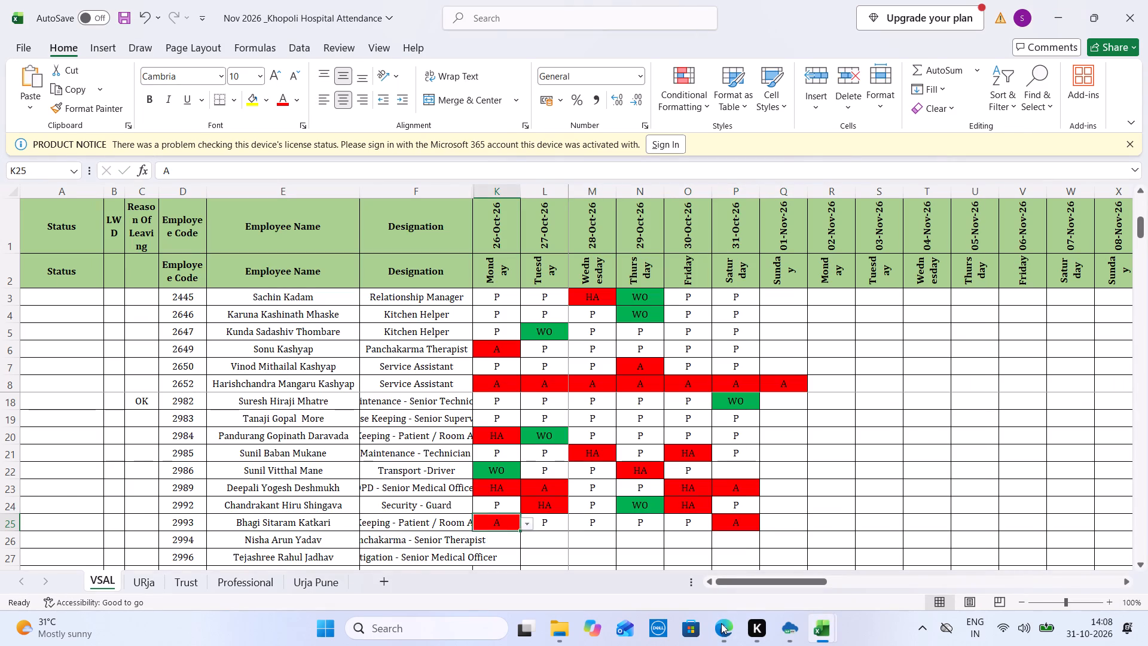
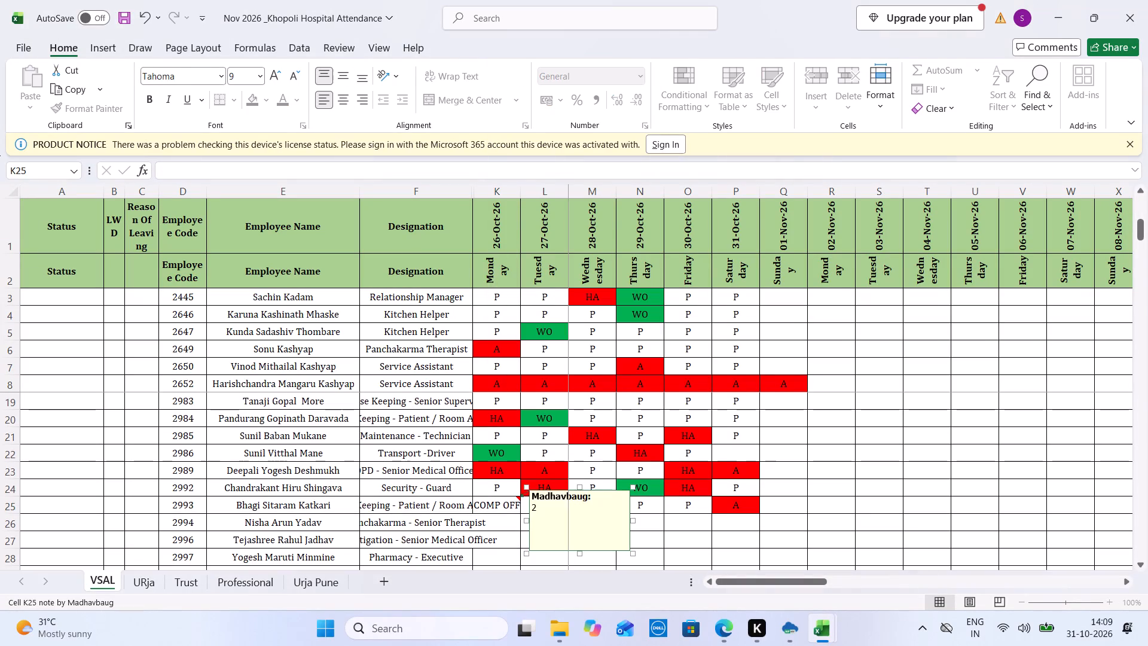
Complete the date 25-10-26 in the note attached to Bhagi's COMP OFF cell for 26-Oct-26.
text(-10-26)
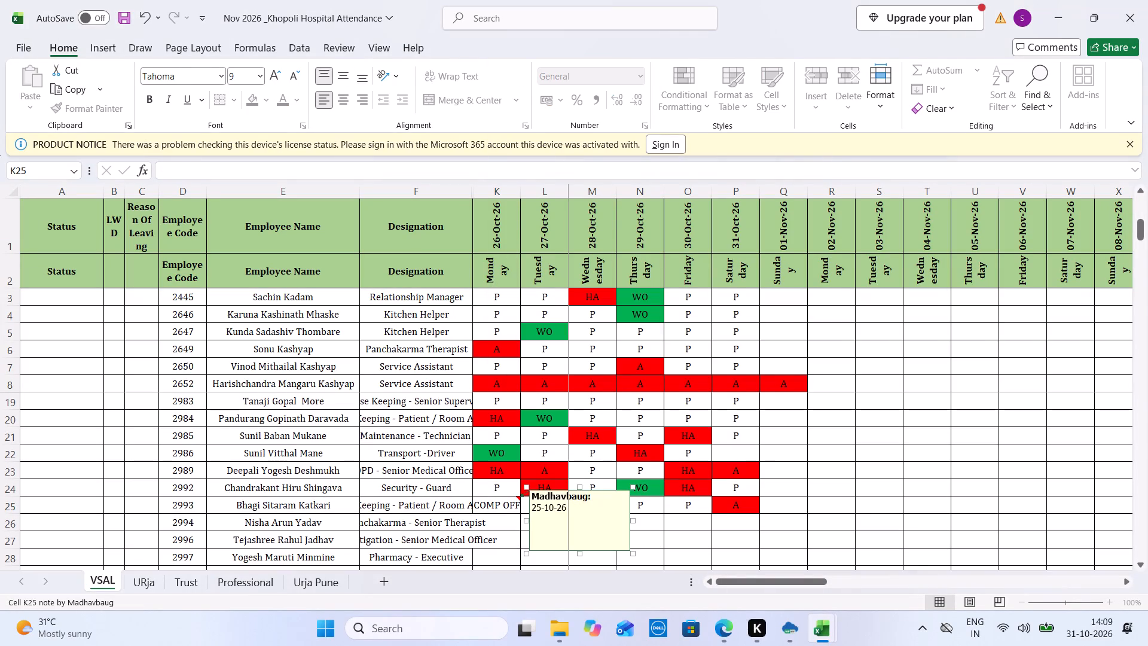
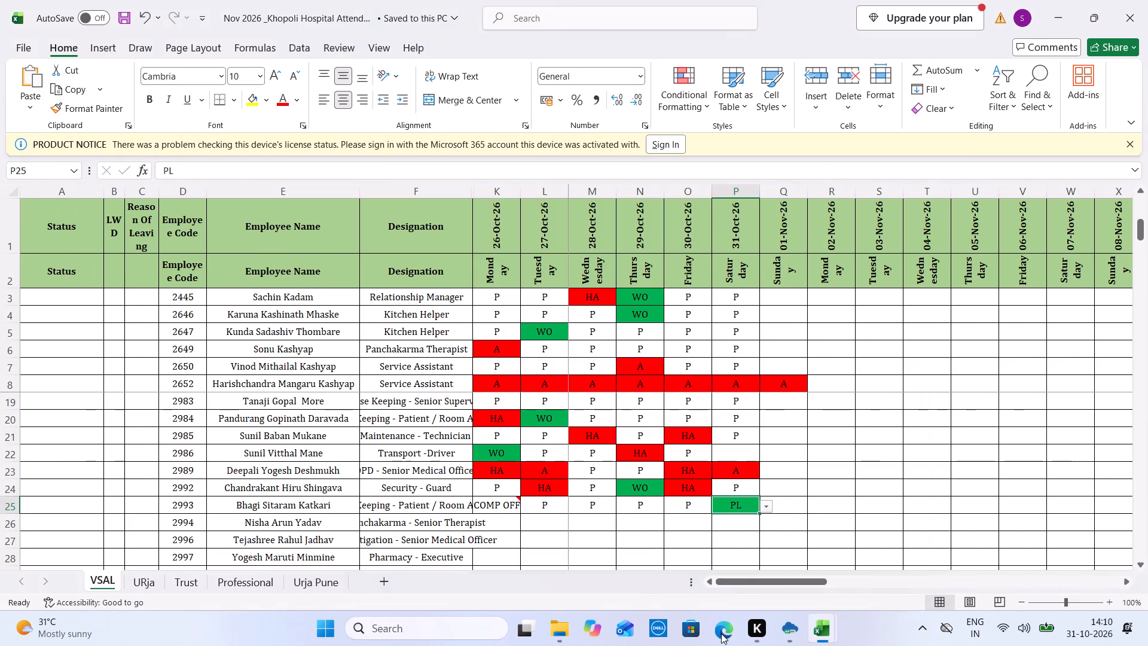
Check Nisha's team calendar and mark her P for every day from 26-Oct-26 to 31-Oct-26 in the VSAL sheet.
key(Down)
key(Left)
key(Left)
key(Left)
key(Left)
key(Left)
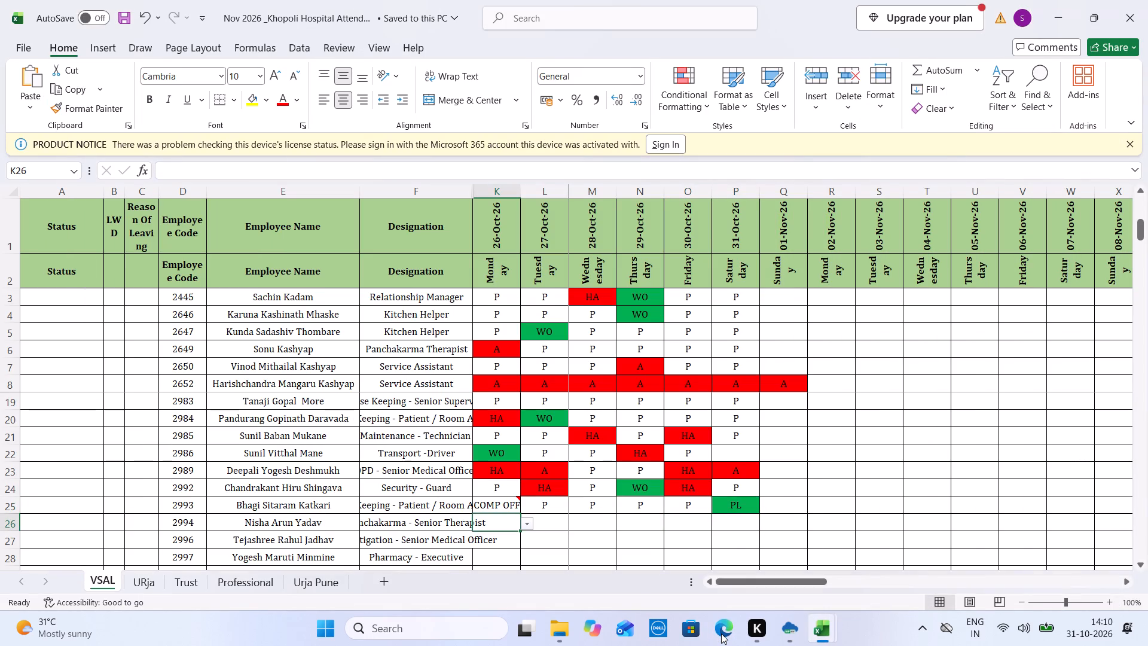
click(721, 633)
click(721, 633)
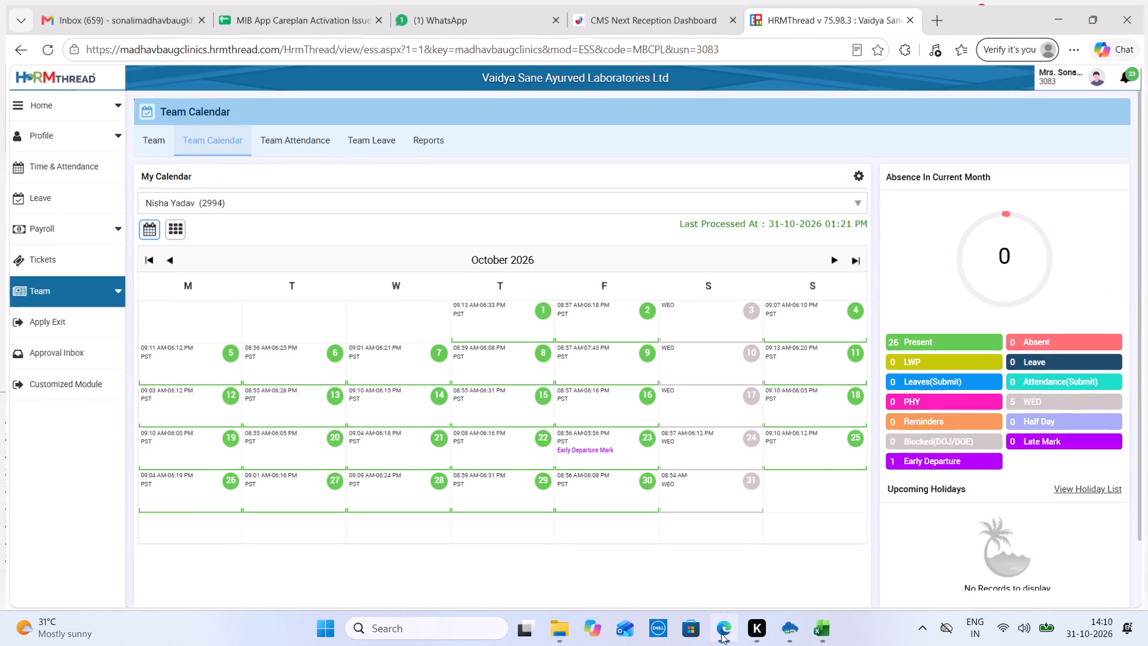
key(p)
key(Tab)
key(p)
key(Tab)
key(p)
key(Tab)
key(p)
key(Tab)
key(p)
key(Tab)
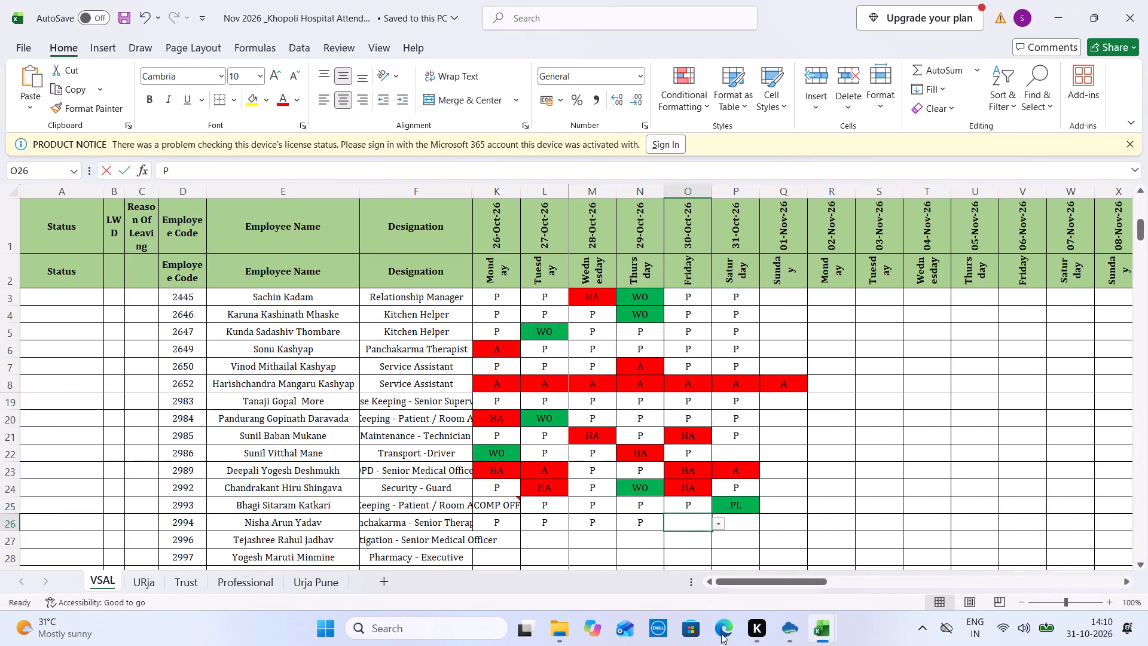
key(p)
key(Tab)
Switch to HRMThread and load Tejashree's October 2026 team calendar.
key(Down)
key(Left)
key(Left)
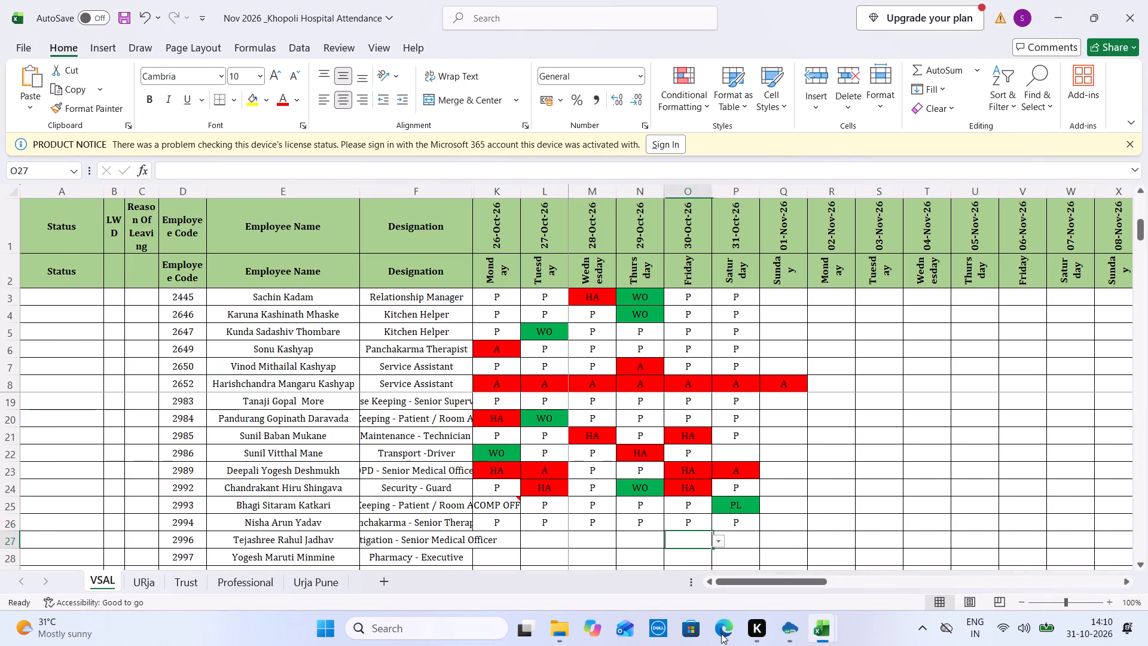
key(Left)
key(Left)
key(Left)
key(Left)
click(721, 633)
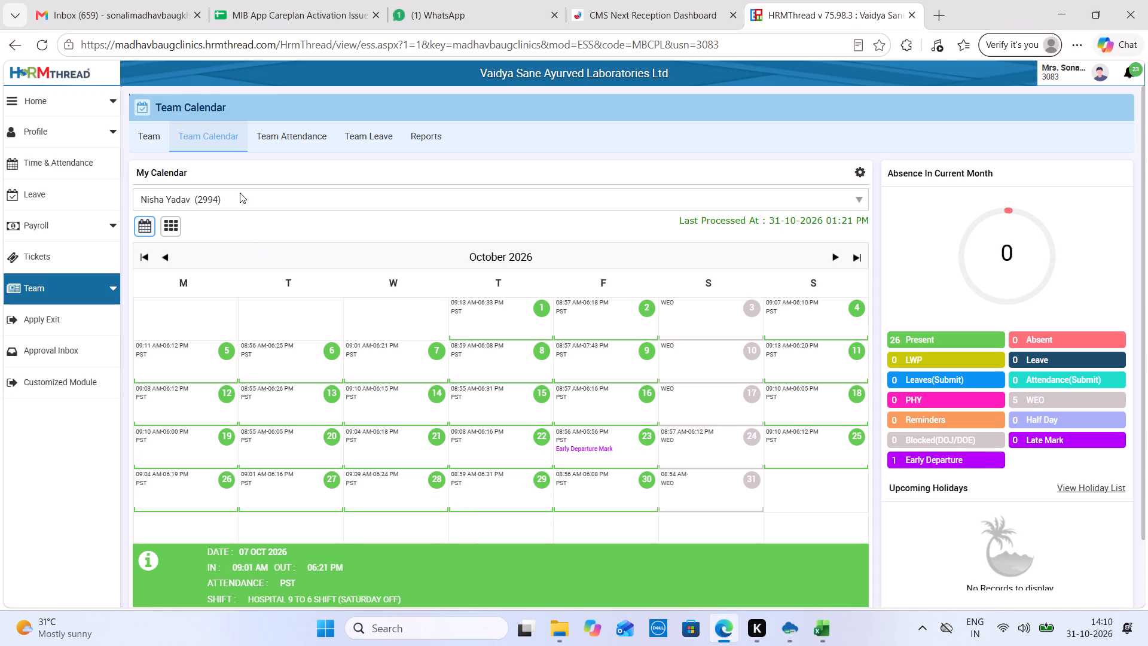
click(240, 193)
click(175, 281)
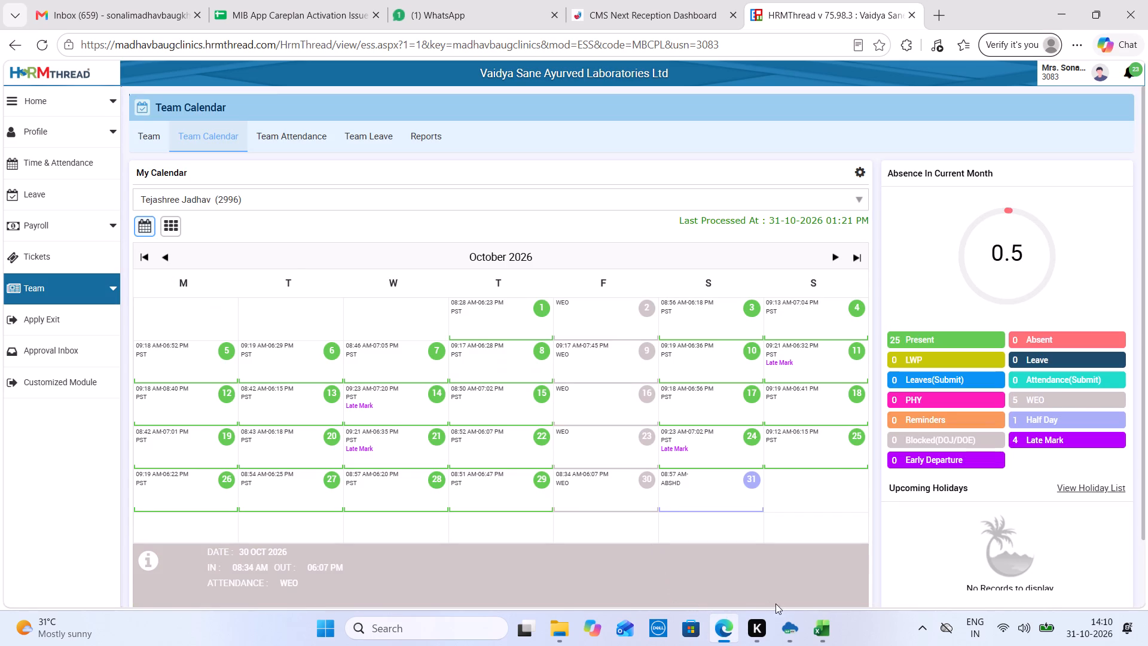
click(717, 622)
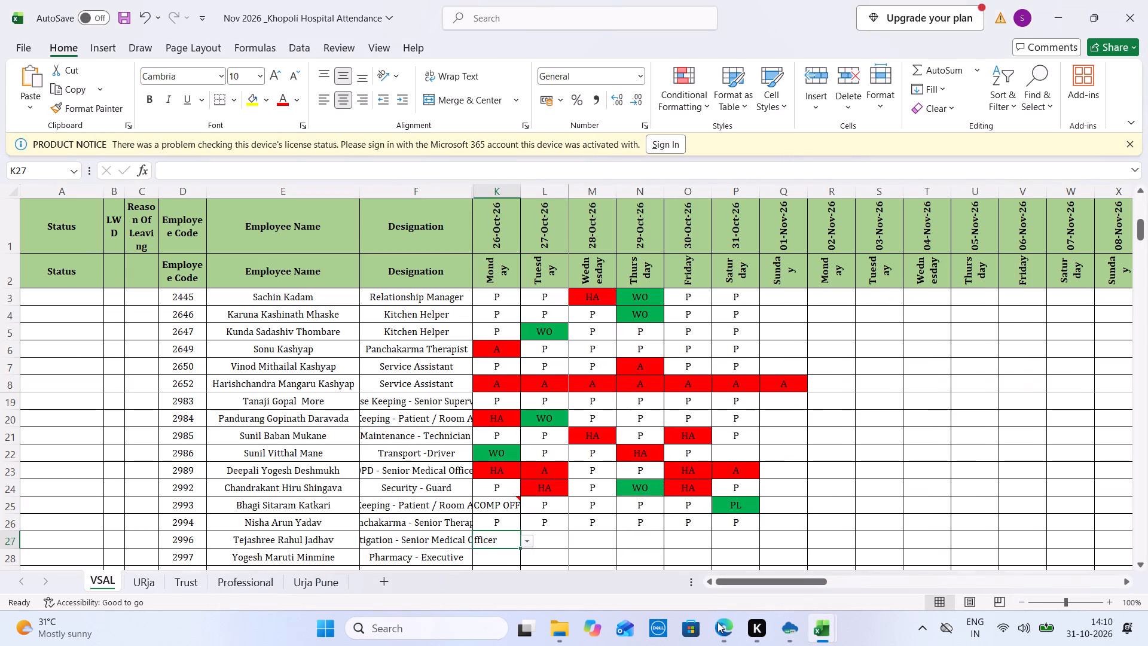
key(p)
key(Tab)
key(p)
key(Tab)
key(p)
key(Tab)
key(p)
key(Tab)
key(p)
key(Tab)
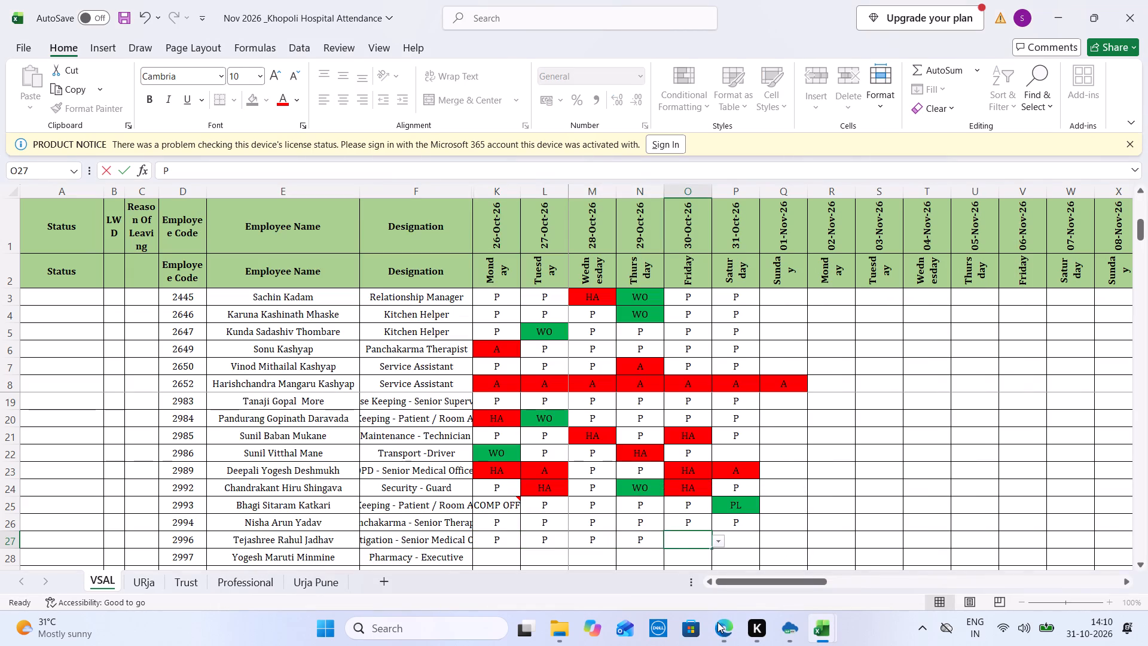
key(p)
Switch to HRMThread and load Yogesh's October 2026 team calendar.
key(Down)
key(Left)
key(Left)
key(Left)
key(Left)
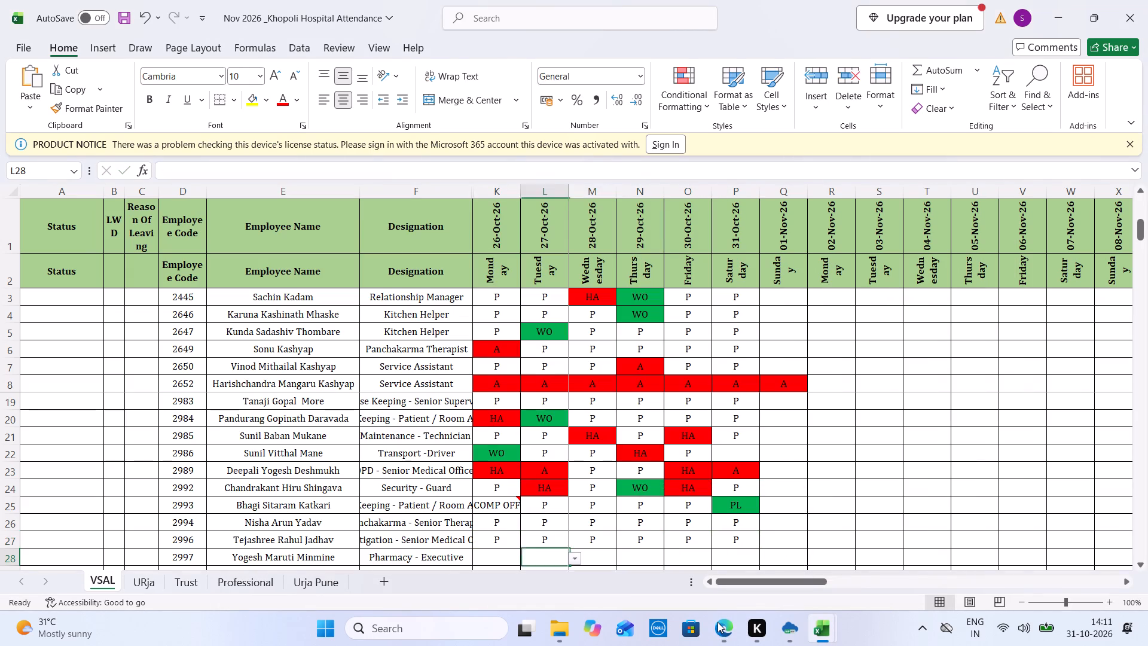
key(Left)
click(717, 622)
click(274, 197)
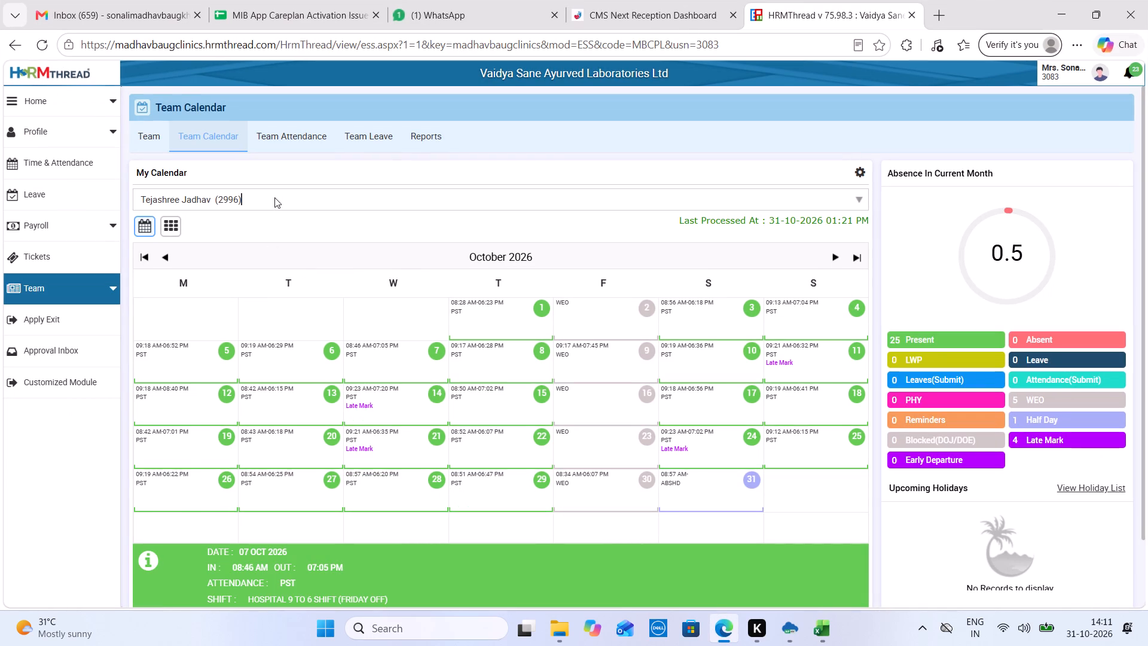
click(162, 278)
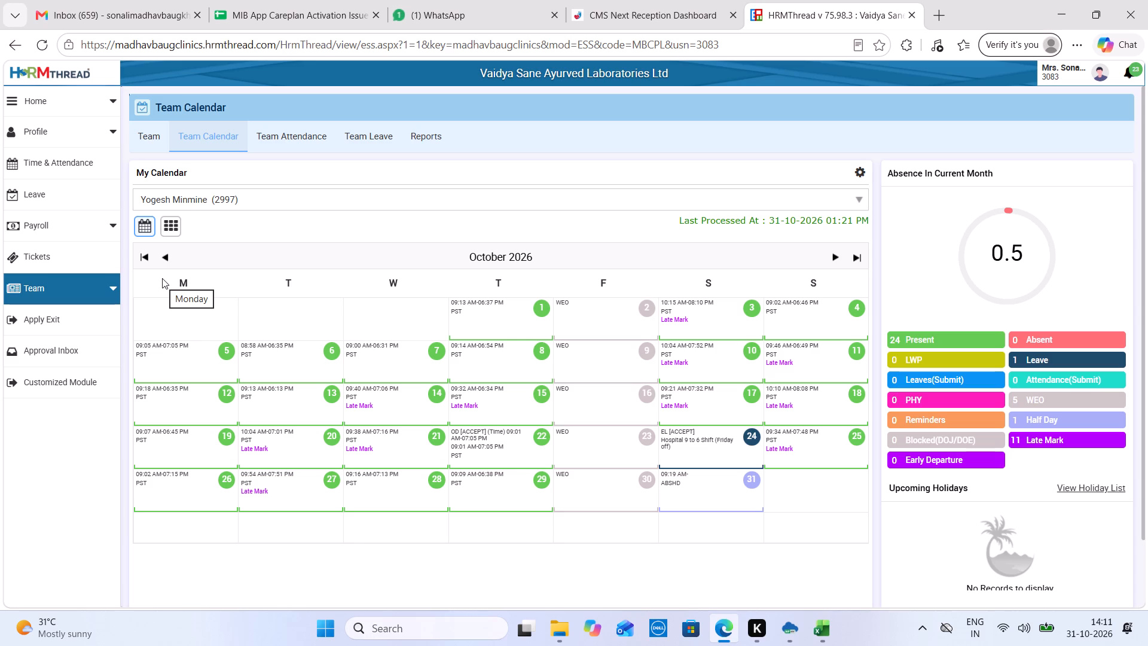
In the attendance workbook, mark Yogesh P for 26 to 29-Oct-26, WO for 30-Oct-26 and P for 31-Oct-26.
click(720, 639)
key(p)
key(Tab)
key(p)
key(Tab)
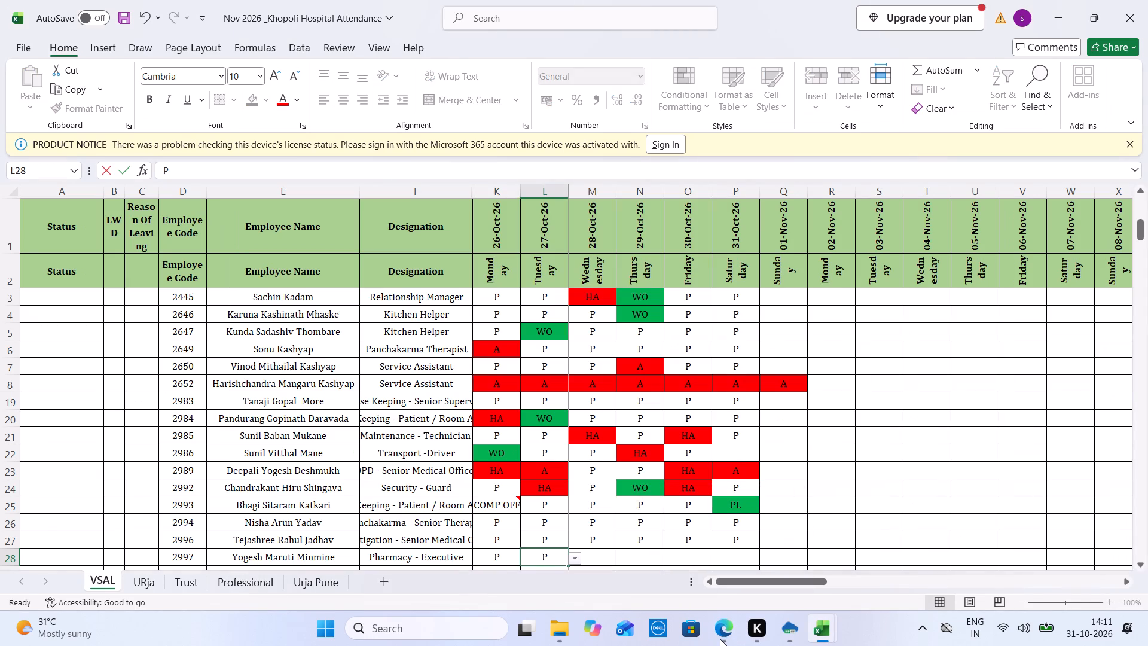
key(p)
key(Tab)
key(p)
key(Tab)
text(WO)
key(Tab)
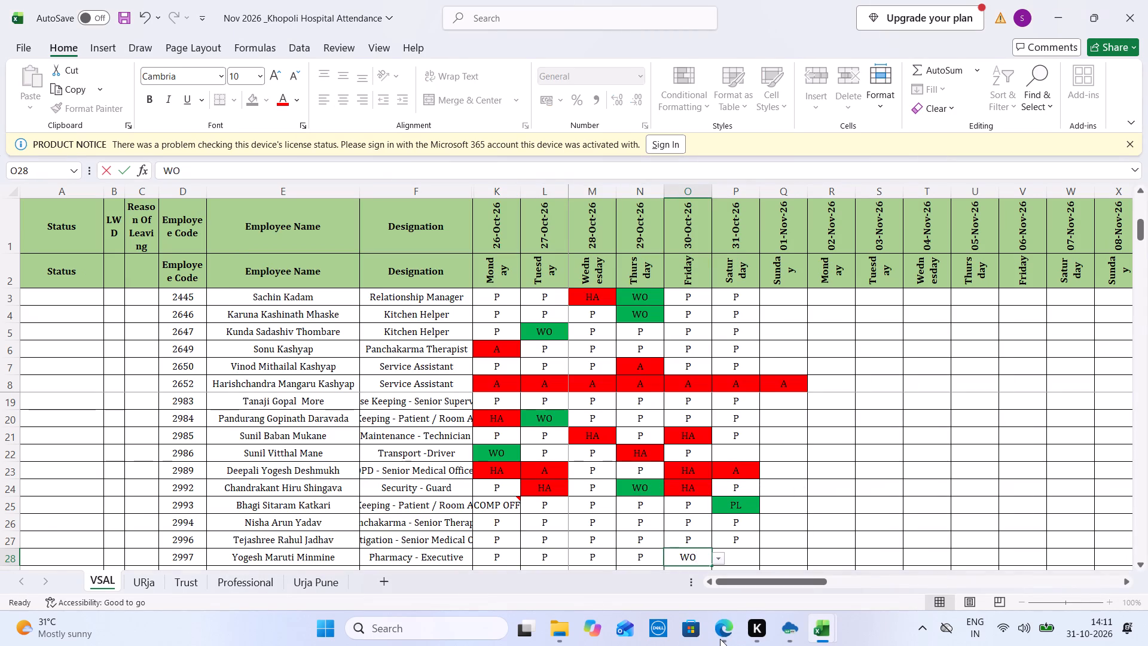
key(p)
Switch to HRMThread and load Pundalik's October 2026 team calendar.
key(Down)
key(Left)
key(Left)
key(Left)
key(Left)
key(Left)
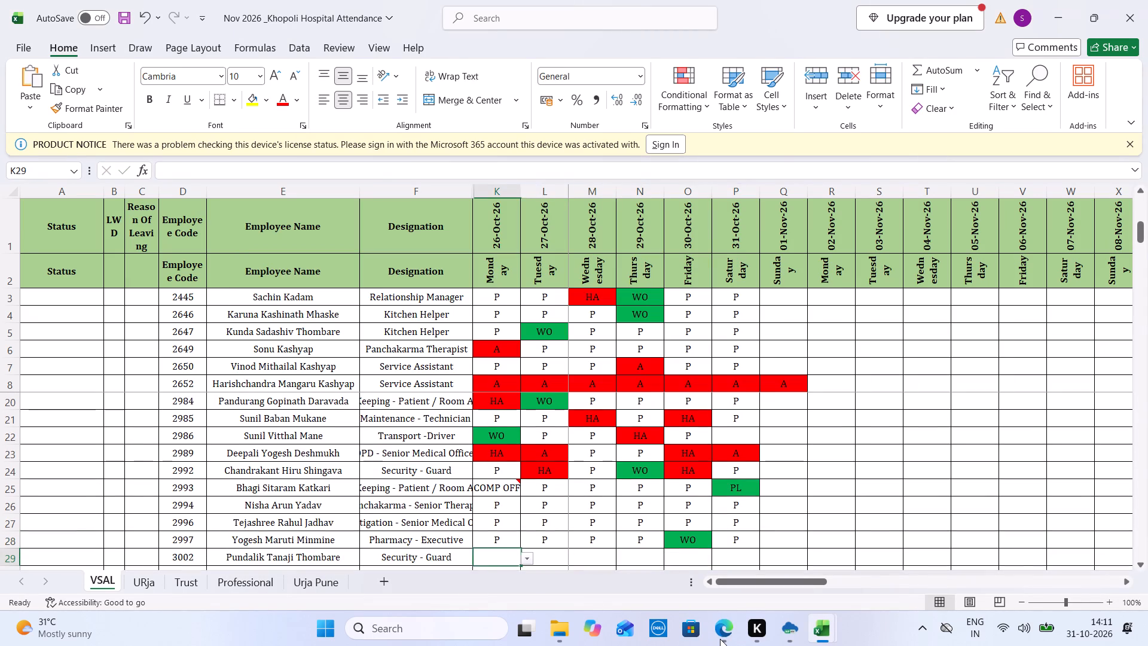
click(720, 639)
click(208, 206)
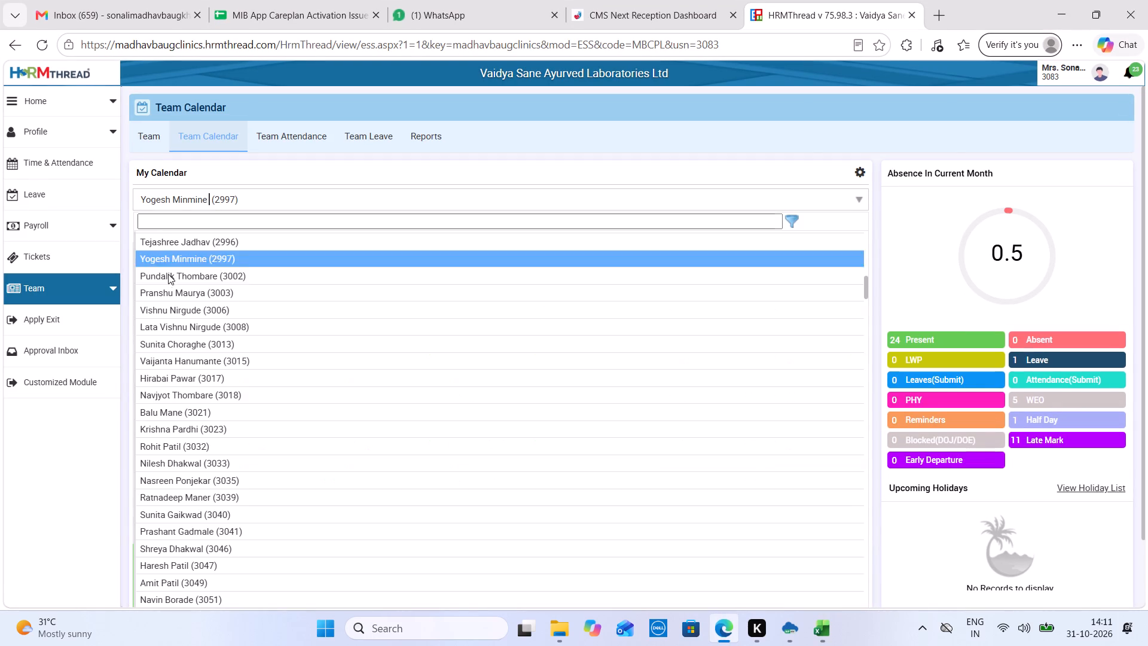
click(168, 277)
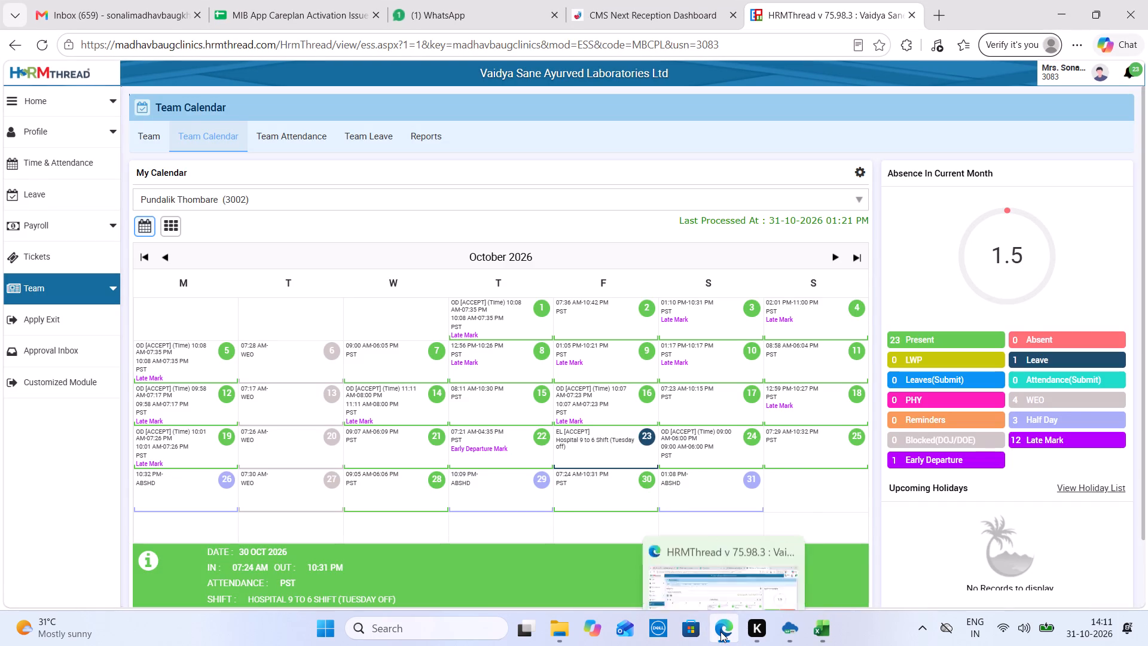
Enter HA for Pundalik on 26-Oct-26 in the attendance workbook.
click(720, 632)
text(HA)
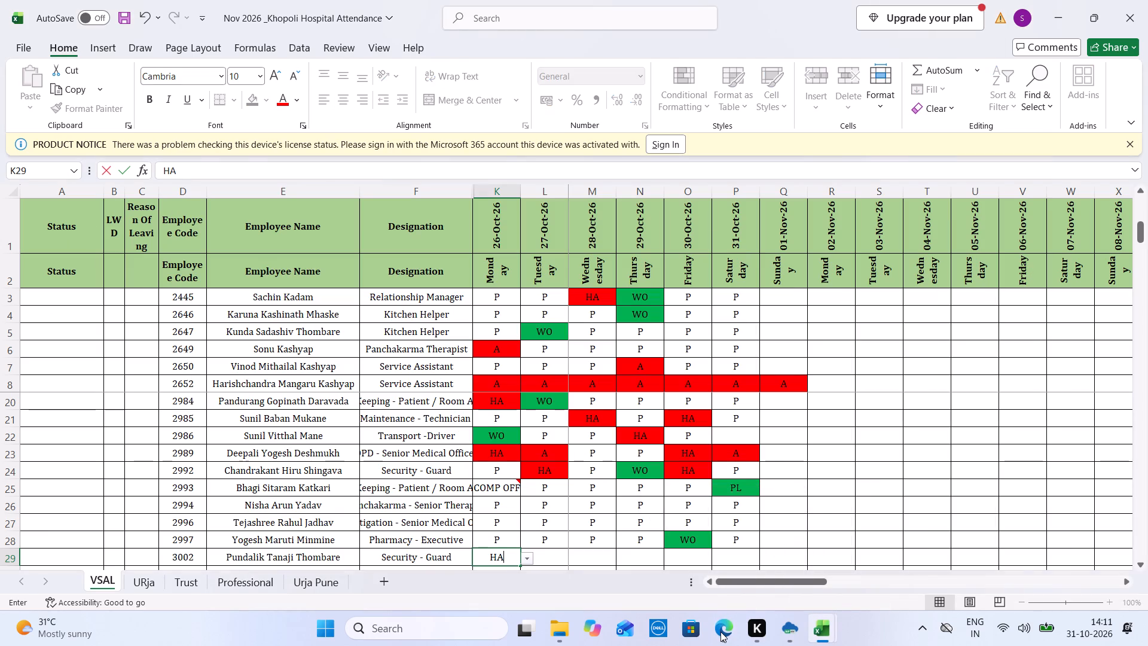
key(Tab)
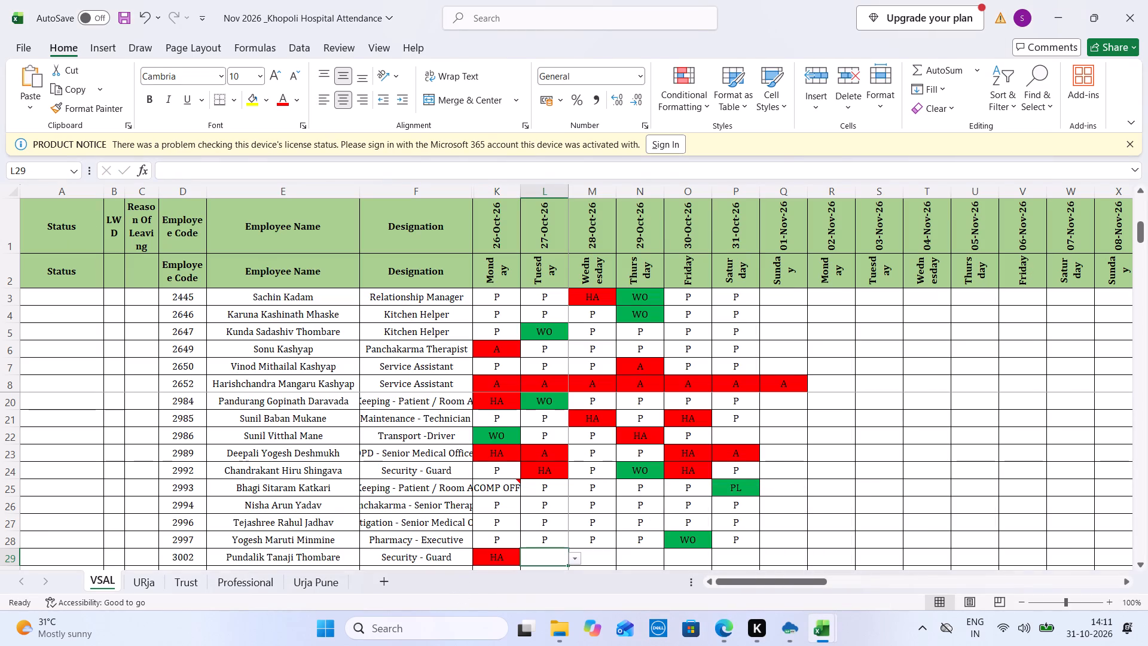
Add a note reading NIGHT to Pundalik's 26-Oct-26 attendance cell.
right_click(500, 557)
click(554, 429)
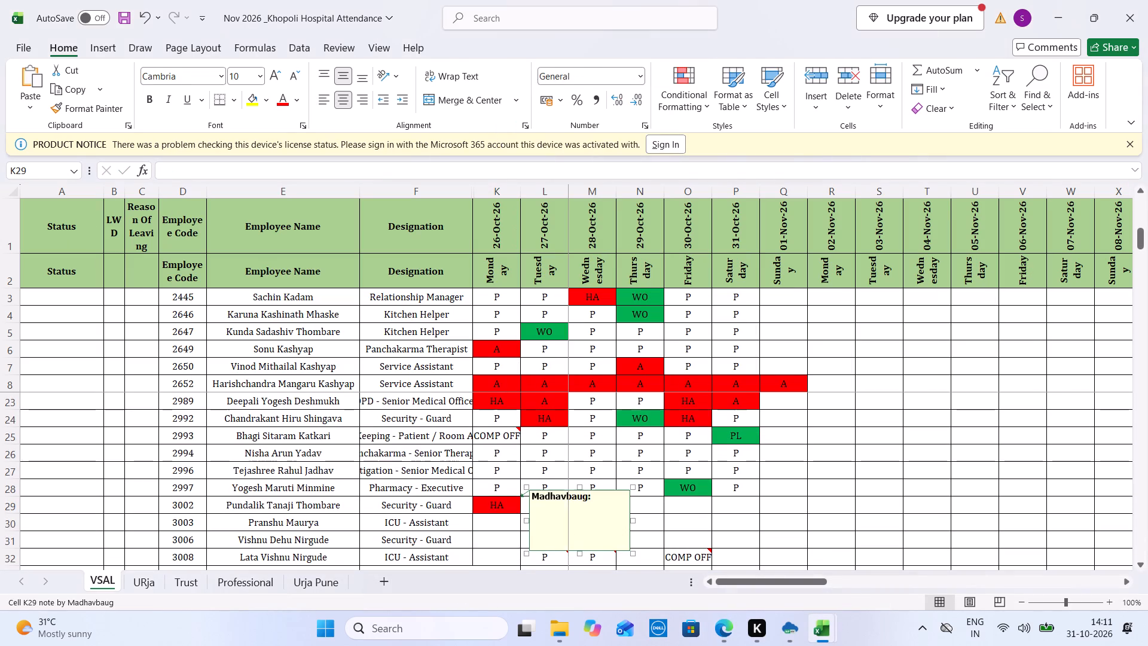
text(NIGHT)
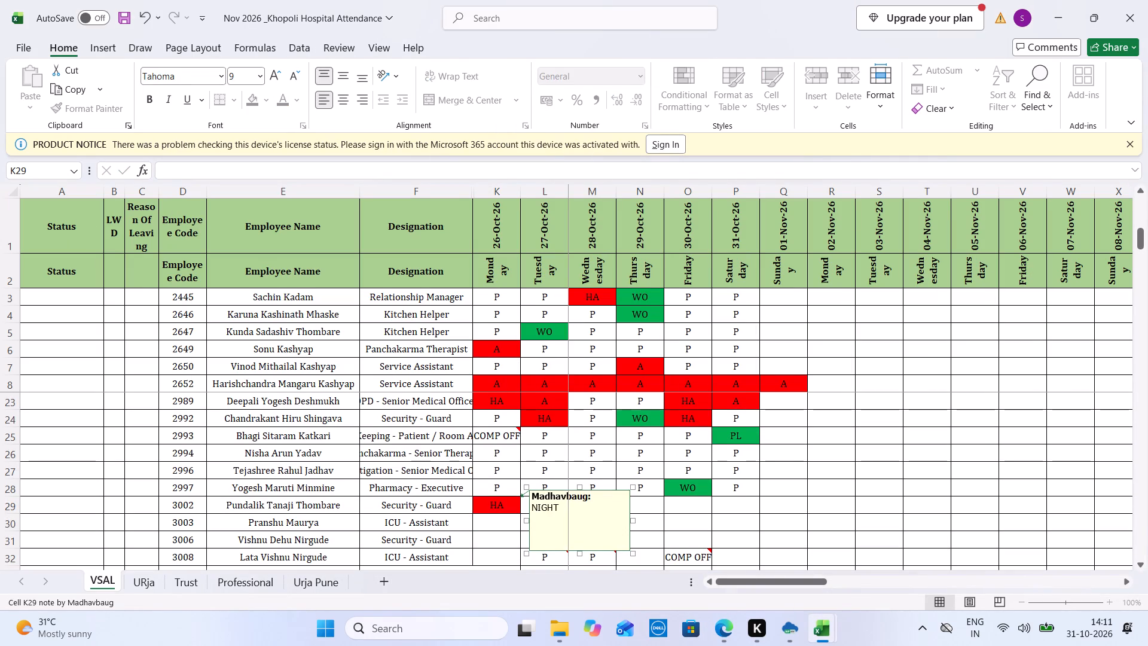
click(510, 503)
Mark Pundalik P for 26-Oct-26, WO for 27-Oct-26 and P for 28-Oct-26, checking against his team calendar.
key(p)
key(Tab)
key(w)
key(Tab)
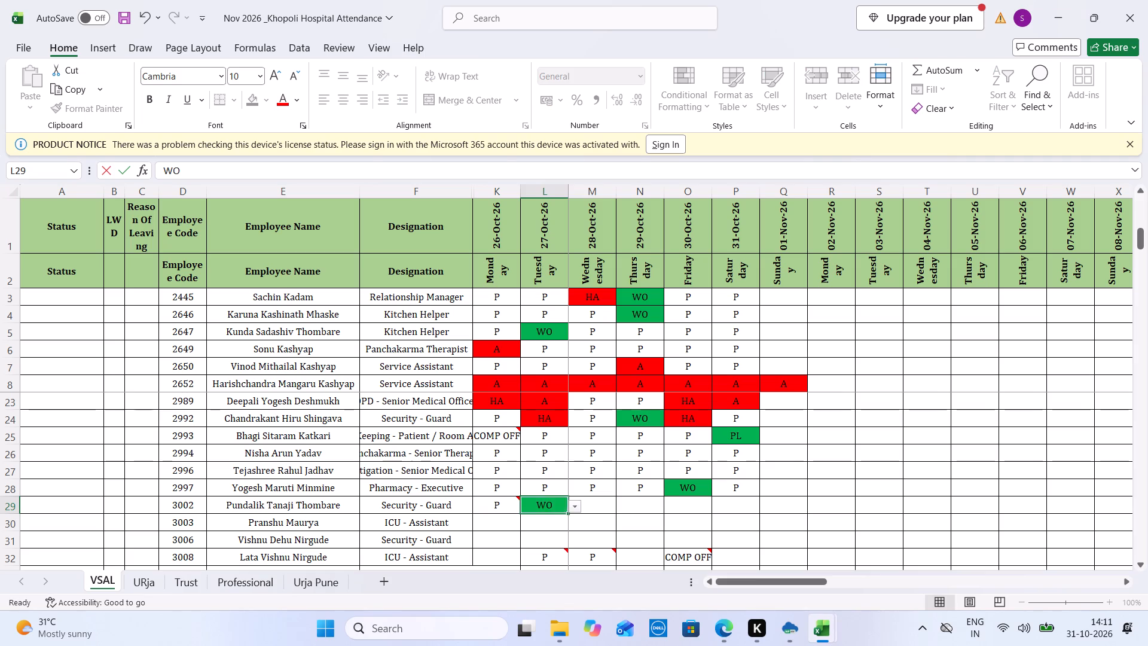
click(718, 632)
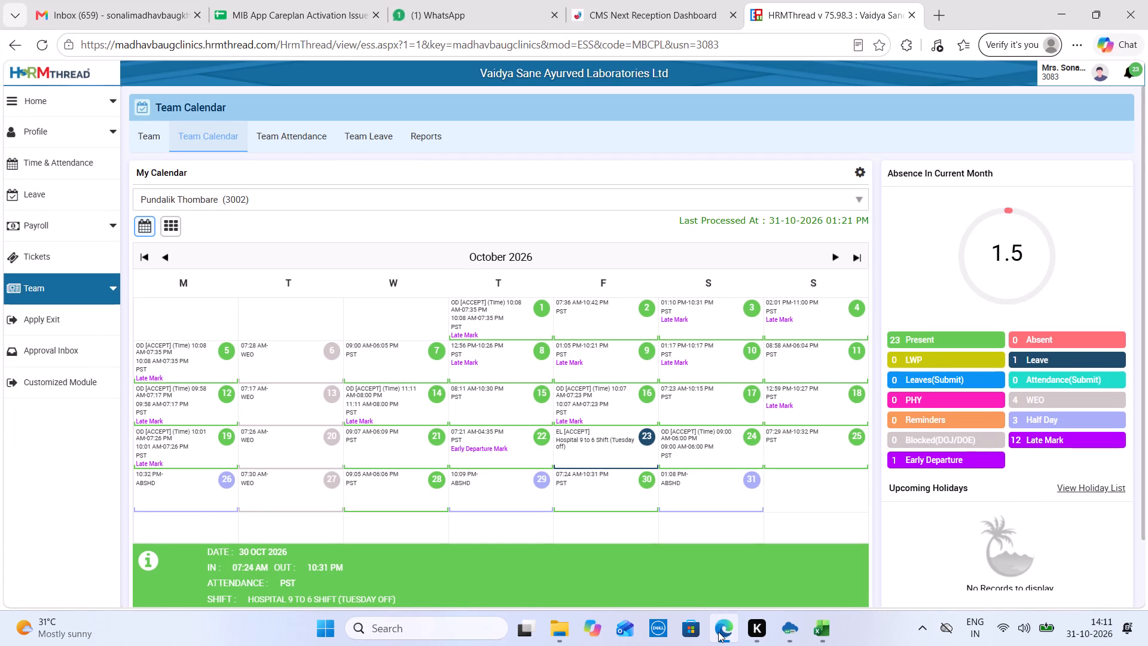
click(718, 632)
key(p)
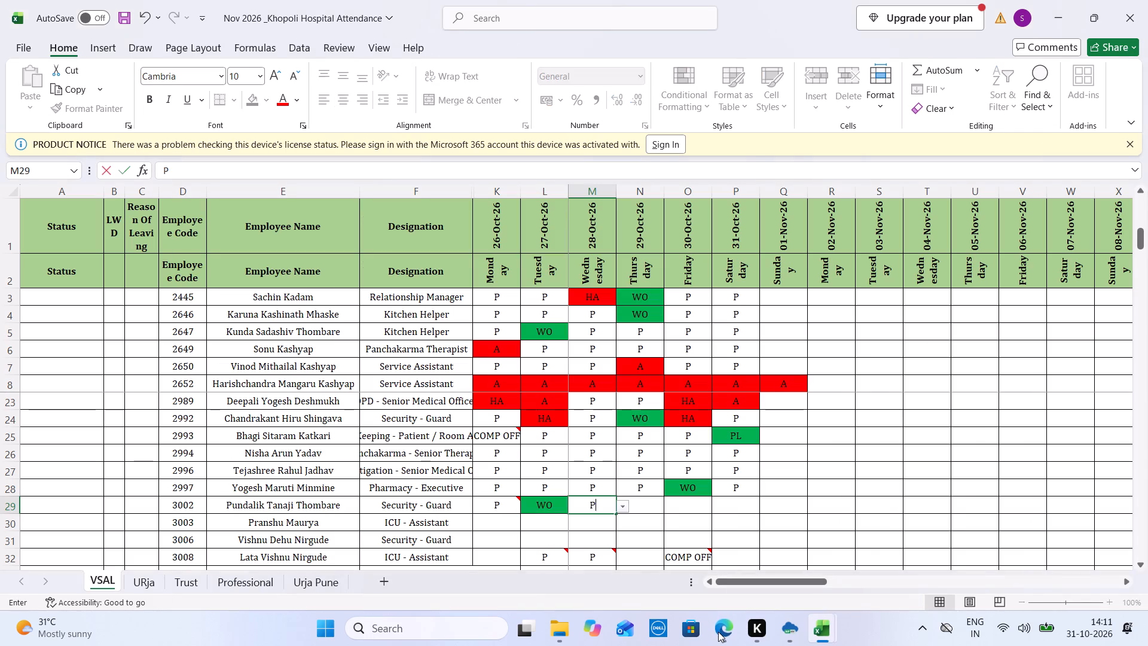
key(Tab)
click(718, 632)
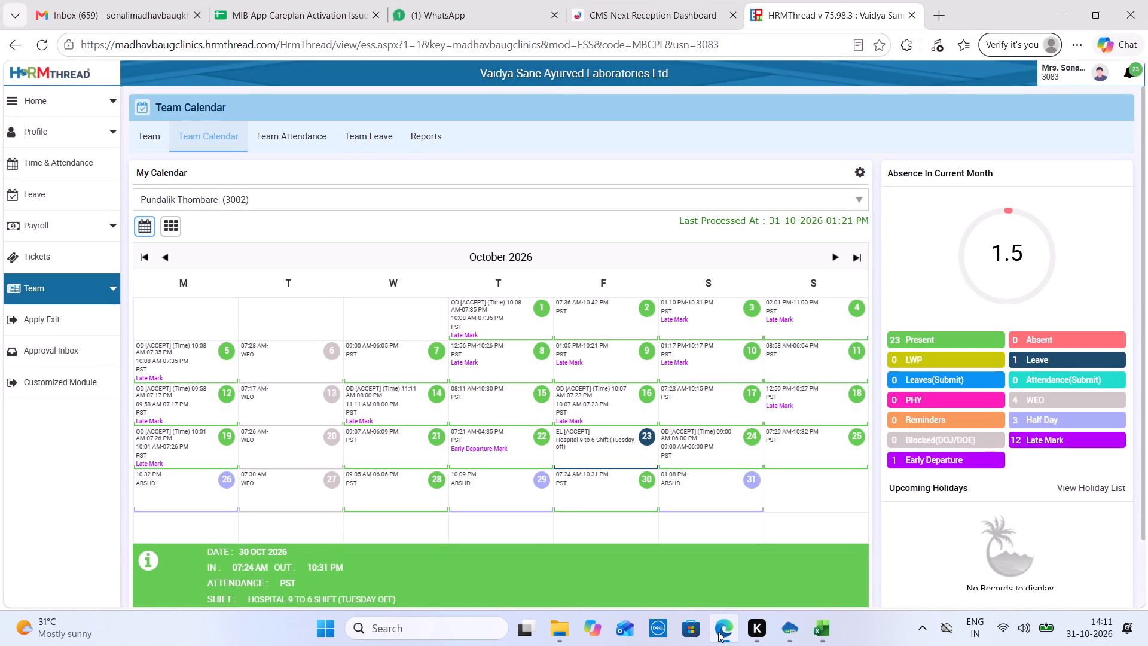
click(718, 632)
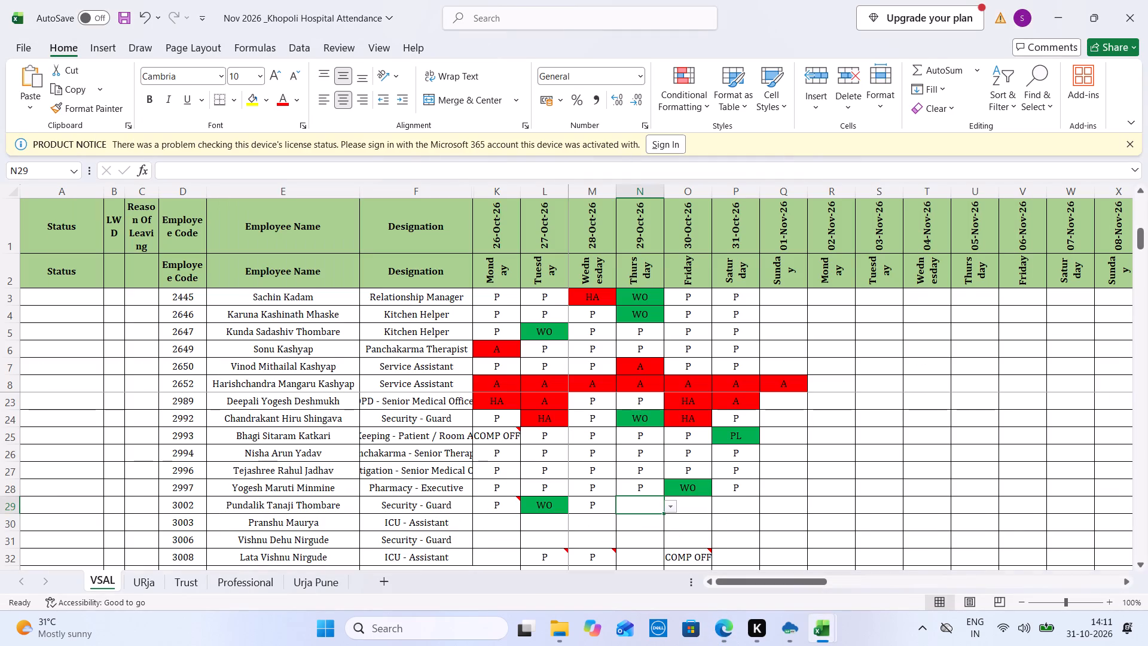
click(505, 503)
key(ctrl+c)
click(633, 505)
key(ctrl+v)
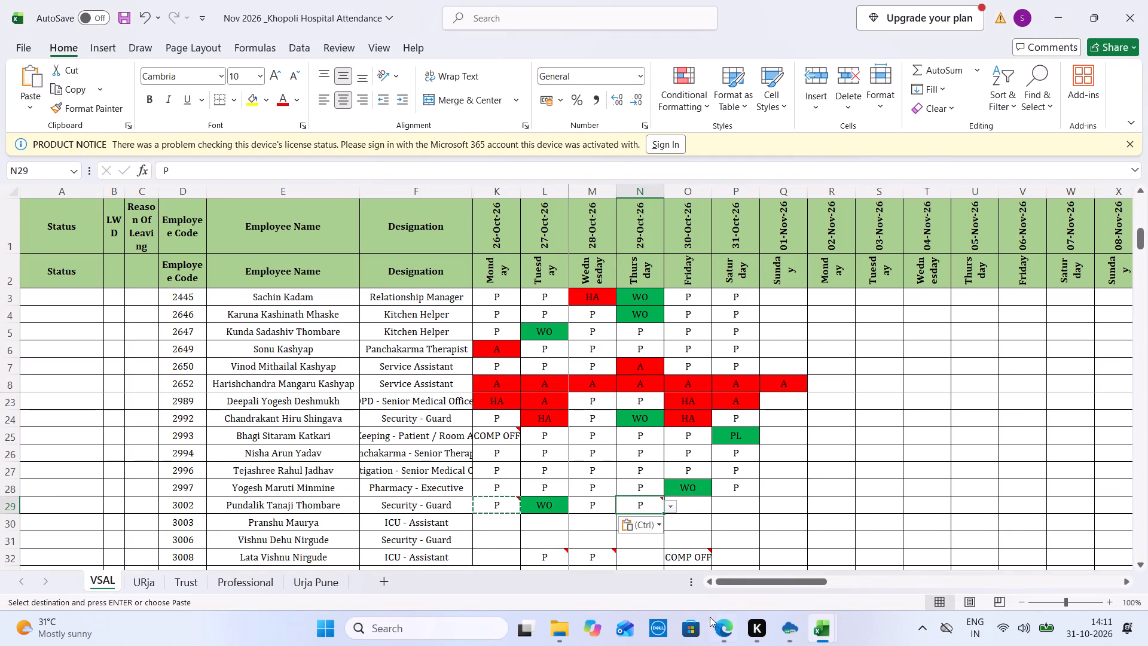
click(723, 627)
click(723, 627)
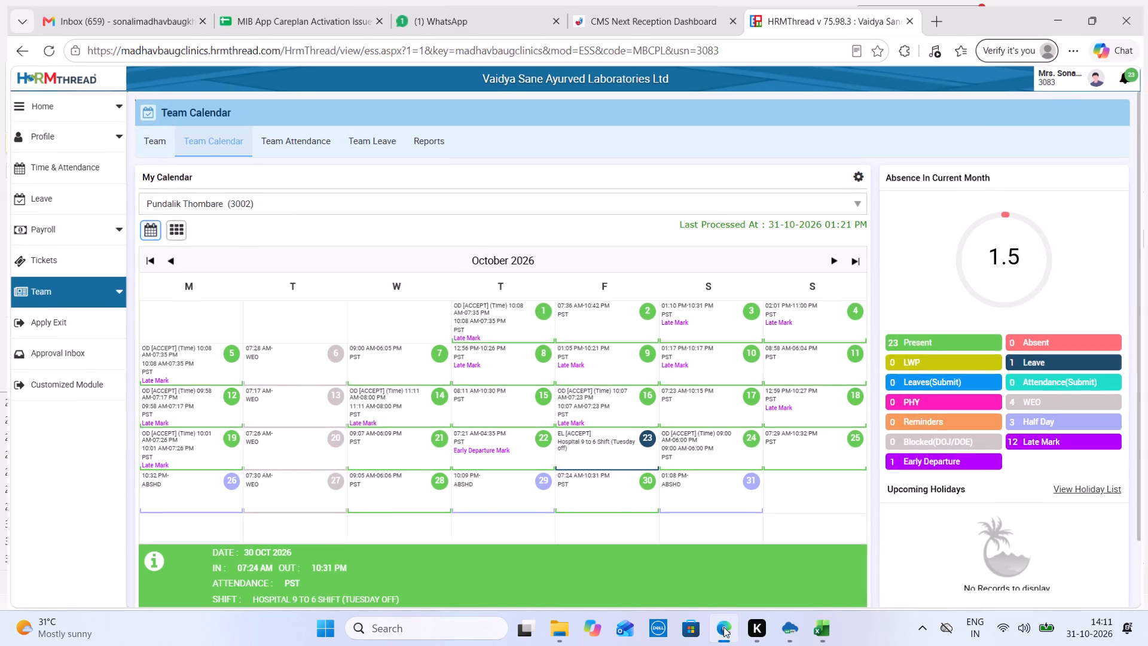
key(Tab)
key(p)
key(Tab)
key(p)
key(ctrl+s)
click(723, 627)
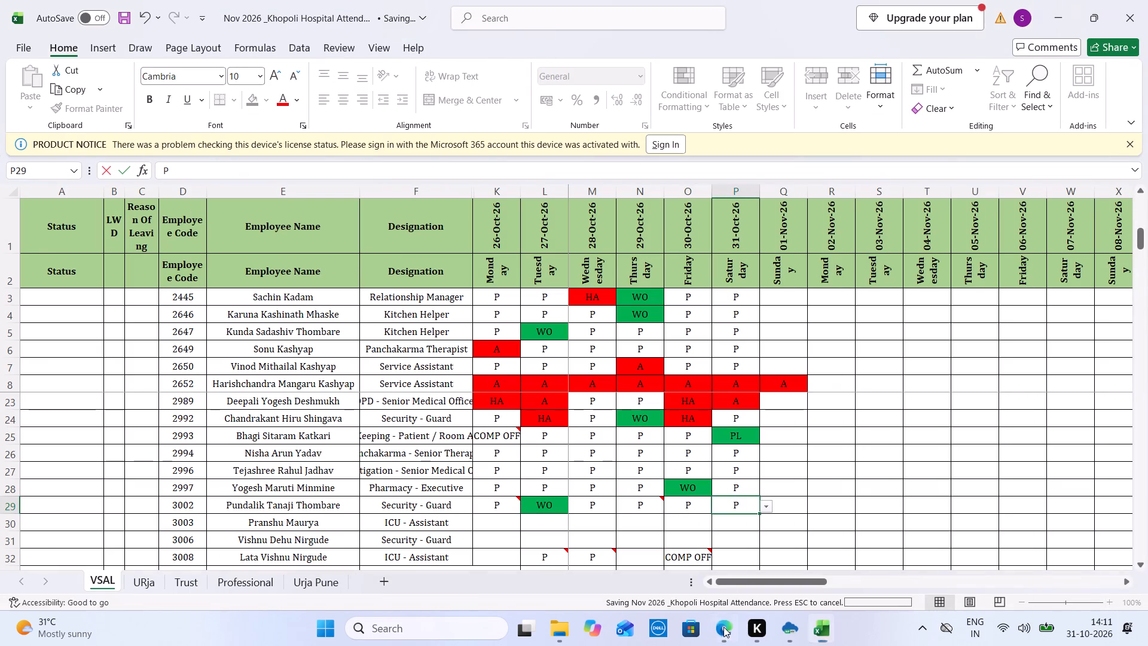
click(723, 627)
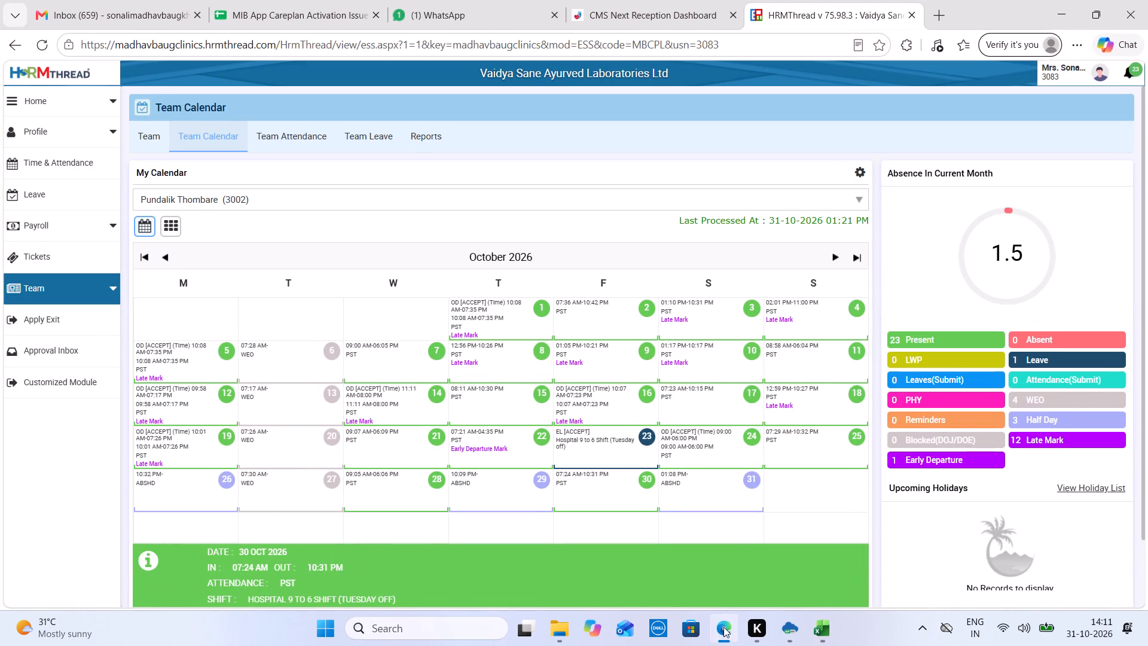
click(652, 506)
key(ctrl+c)
key(Right)
key(ctrl+v)
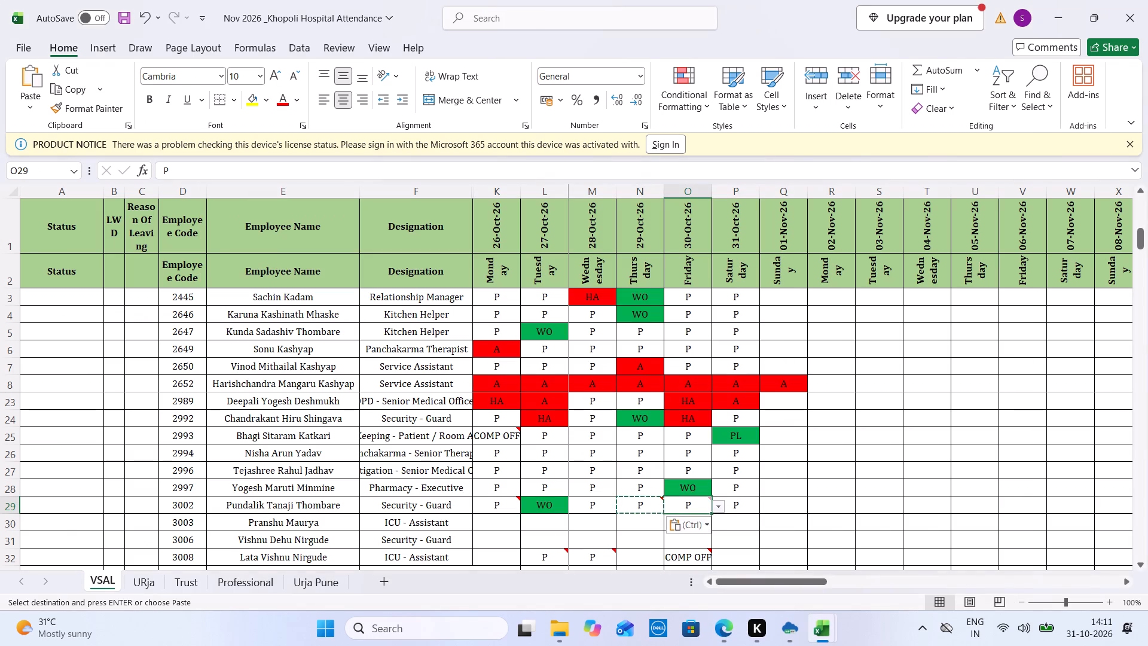
key(ctrl+s)
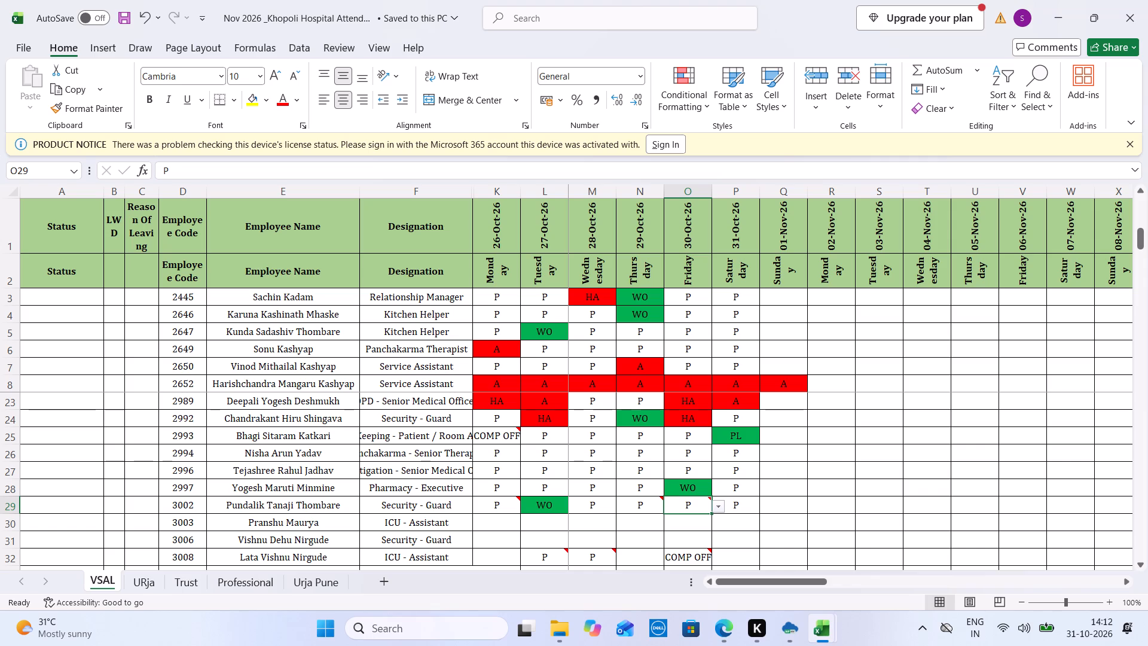
Switch back to the team calendar in HRMThread.
click(717, 634)
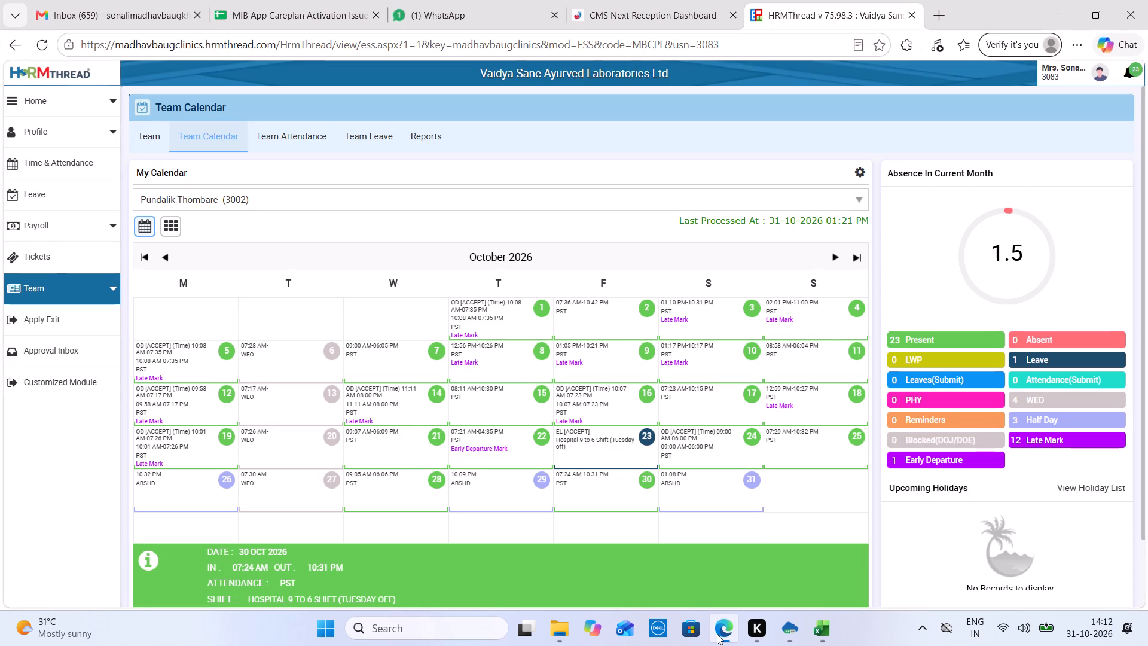
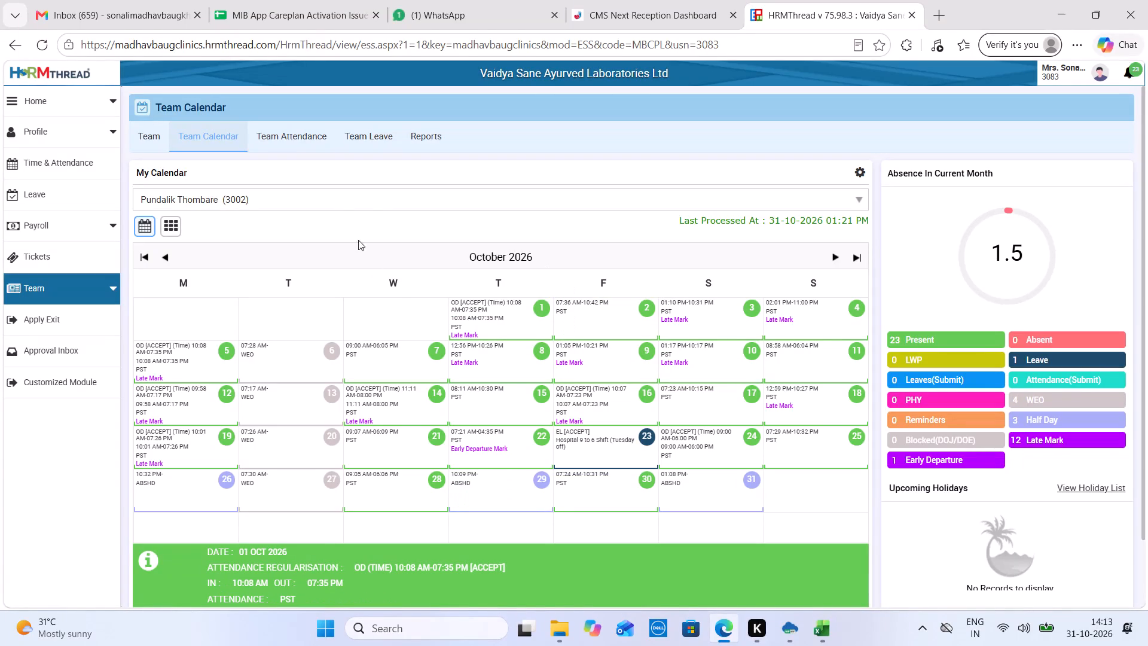
Open Pranshu's team calendar and mark P for 26-Oct-26 to 29-Oct-26 in Pranshu's row of the VSAL attendance sheet.
click(369, 202)
click(228, 270)
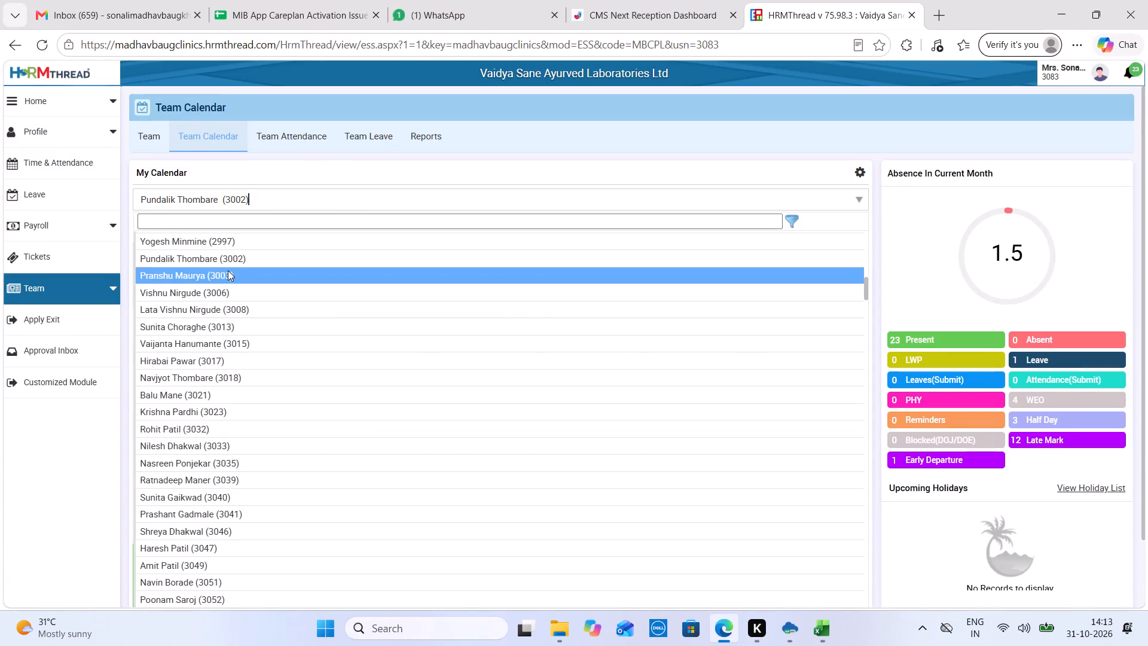
click(717, 632)
key(Down)
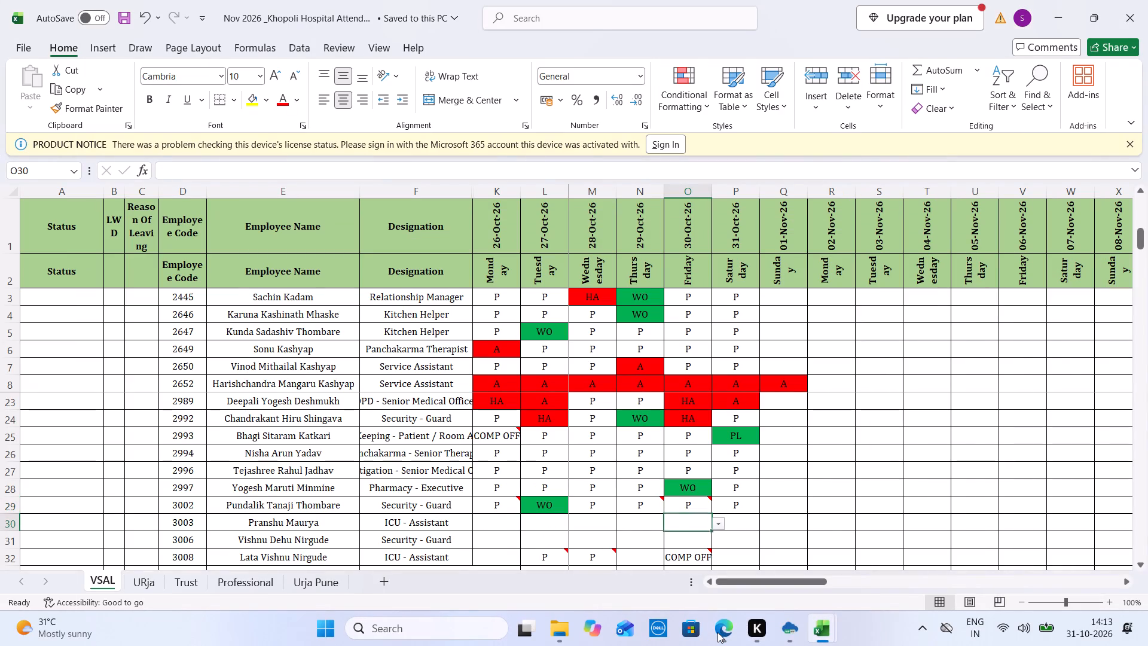
key(Left)
key(Left)
key(Left)
key(Left)
click(717, 632)
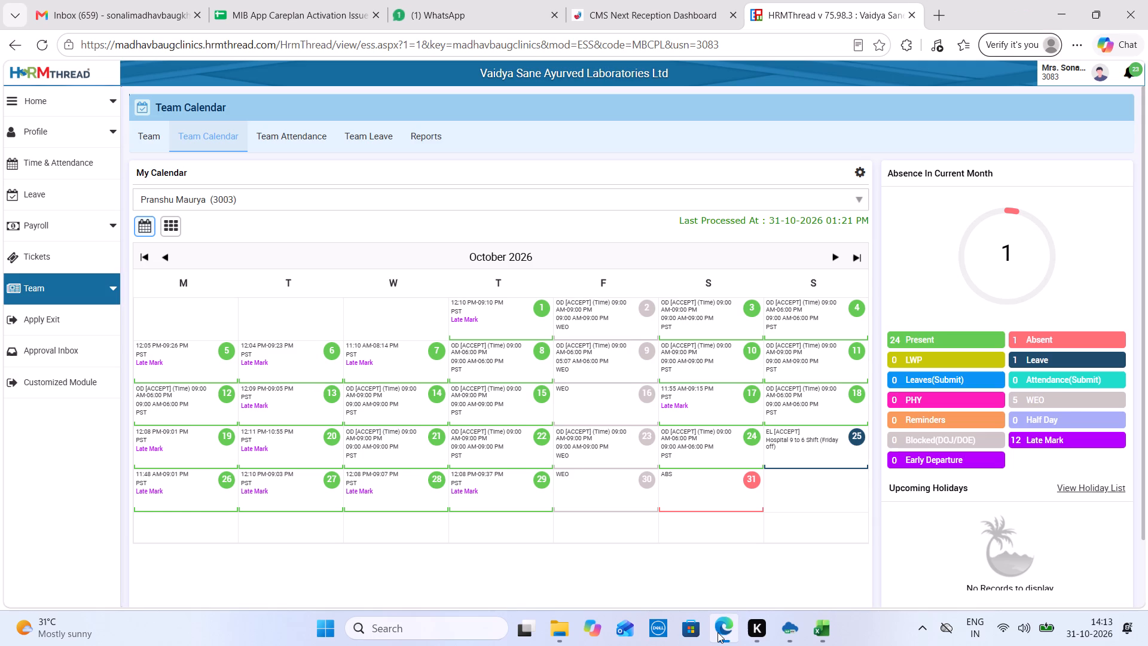
click(717, 632)
key(p)
key(Tab)
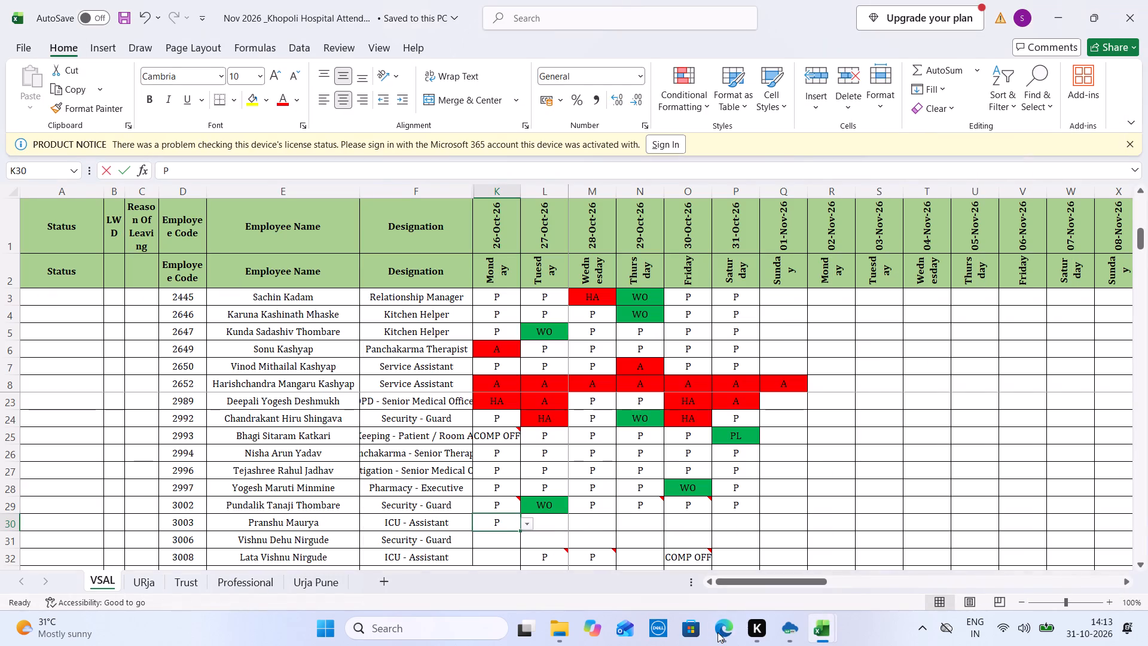
key(p)
key(Tab)
key(p)
key(Tab)
key(p)
key(Tab)
Mark Pranshu WO for 30-Oct-26 and A for 31-Oct-26.
text(WO)
key(Tab)
key(p)
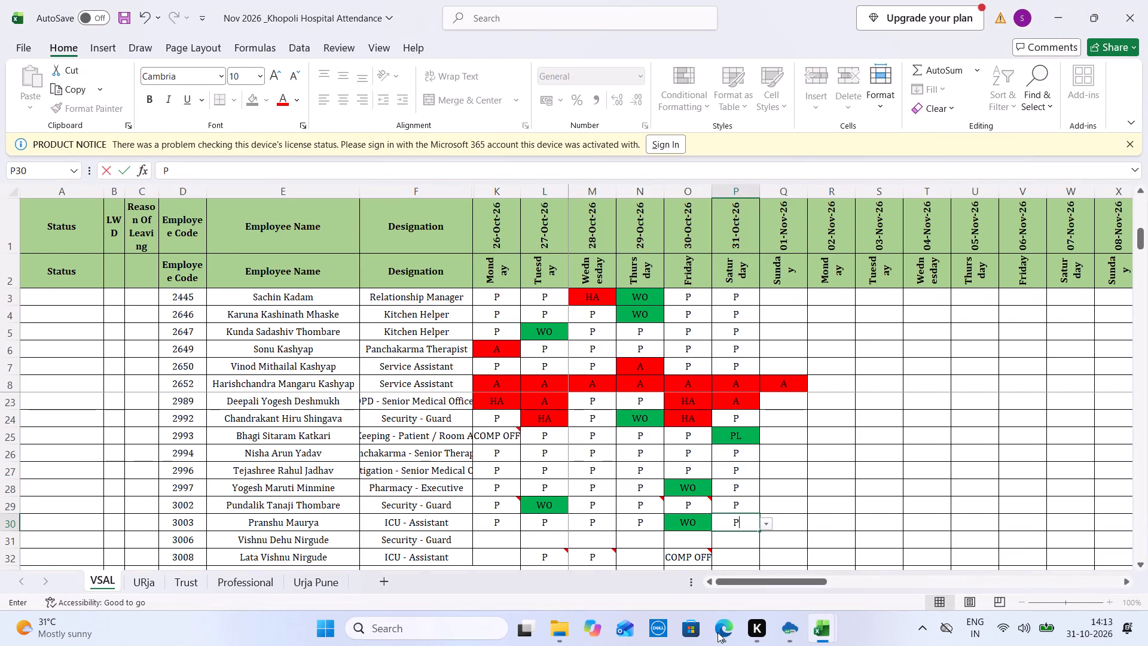
key(BackSpace)
key(a)
key(Left)
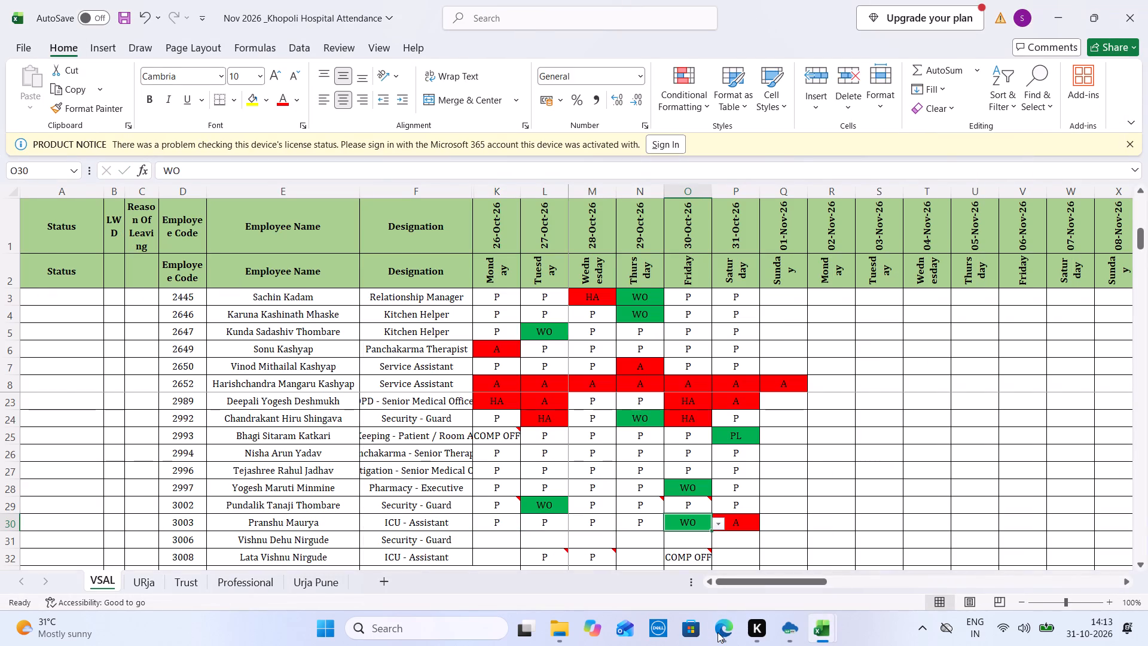
Open the team calendar of Vishnu, the security guard, and mark P for 26-Oct-26 and 27-Oct-26 in the attendance sheet.
key(Left)
key(Left)
key(Left)
key(Left)
key(Down)
click(717, 632)
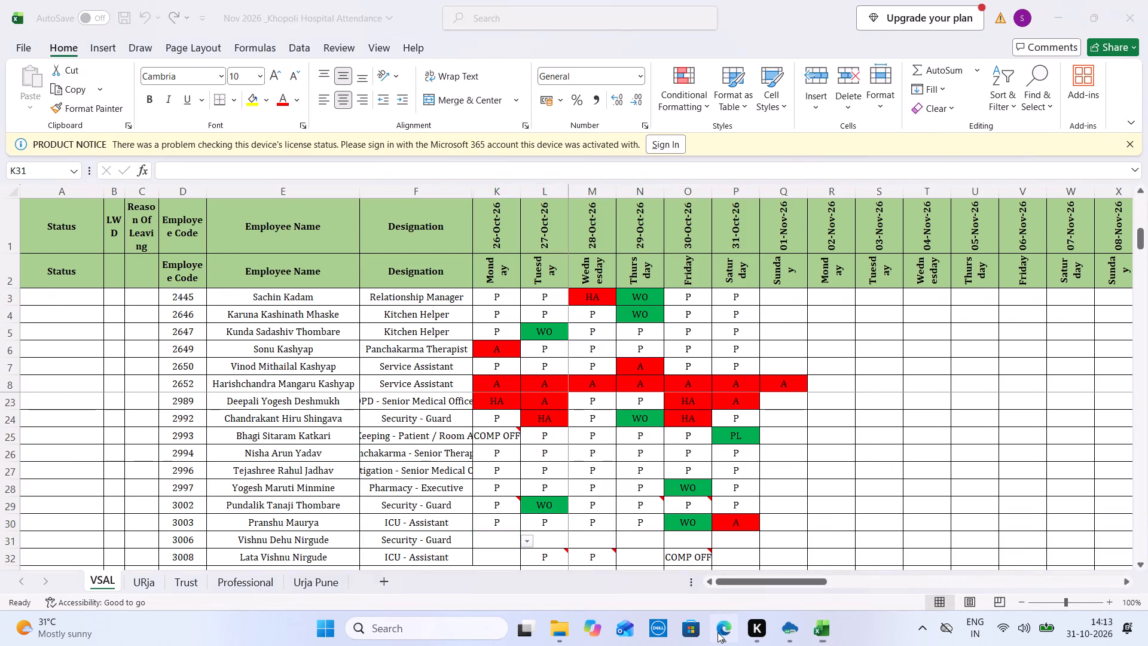
click(297, 195)
click(209, 274)
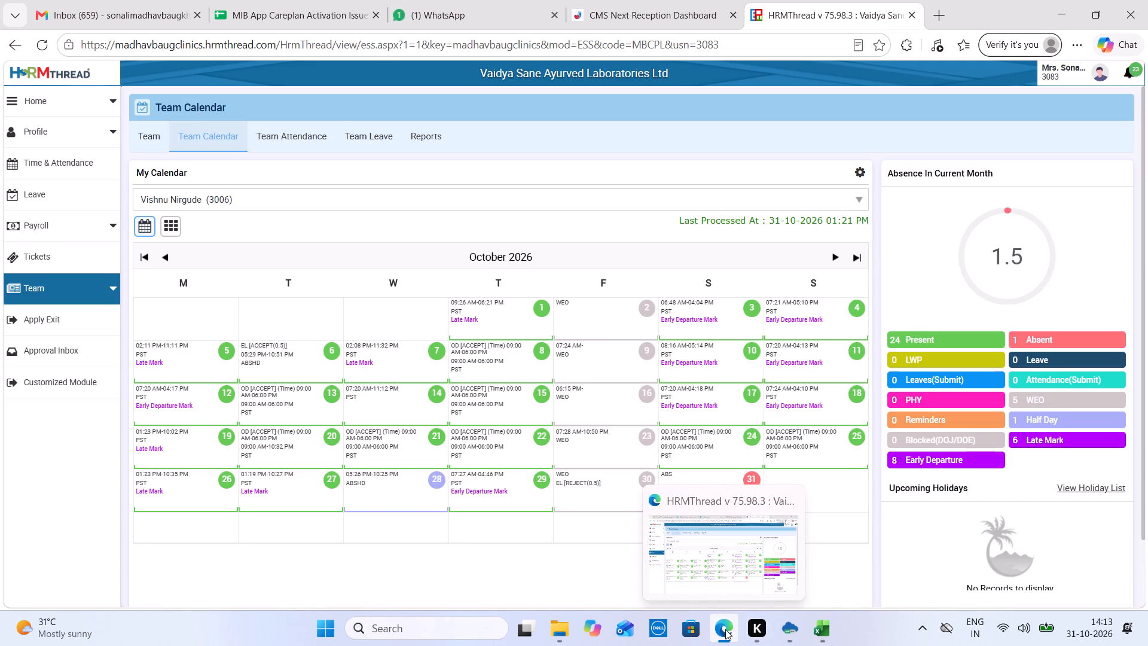
click(725, 629)
key(p)
key(Tab)
key(p)
key(Tab)
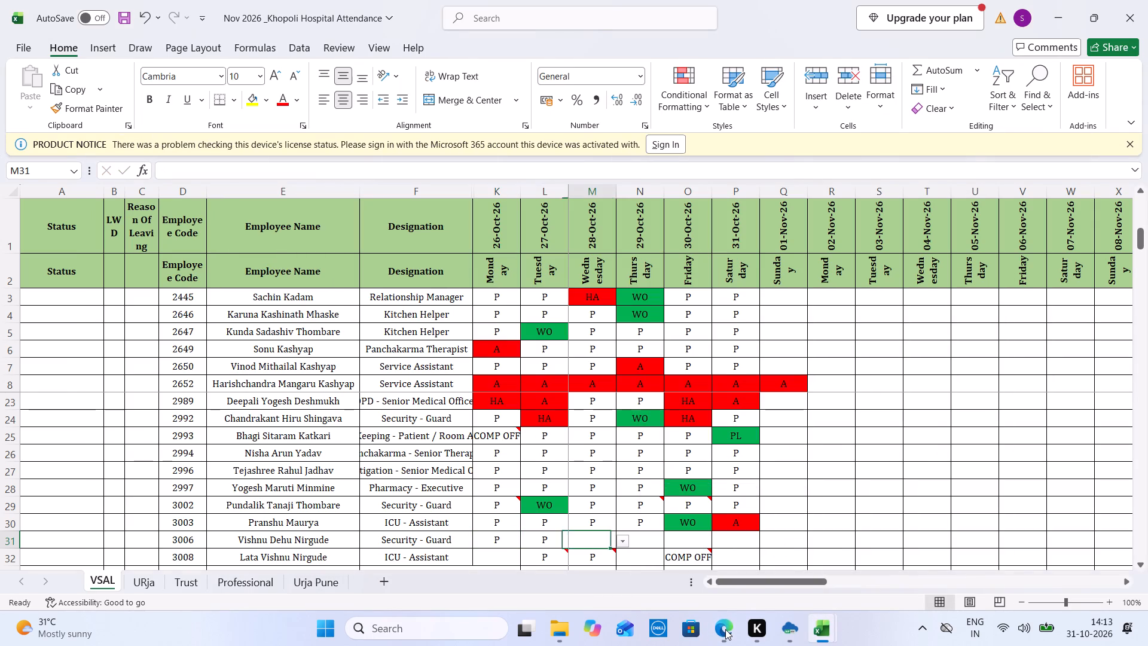
Recheck Vishnu's team calendar and mark HA for 28-Oct-26 and P for 29-Oct-26.
click(725, 629)
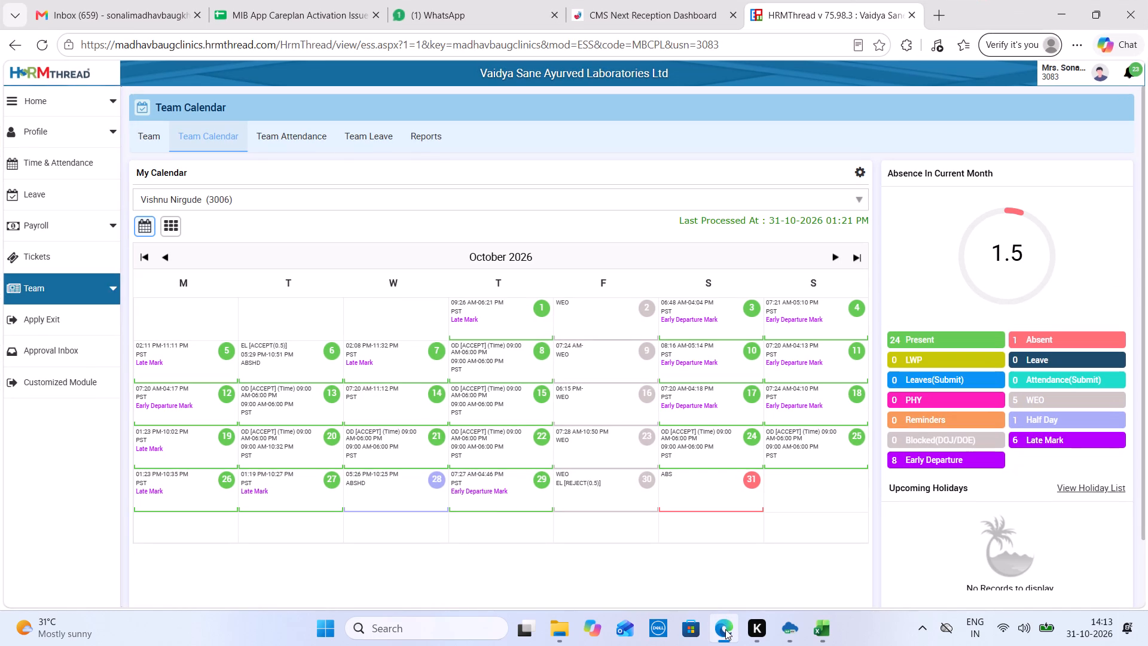
click(725, 629)
text(HA)
key(Tab)
key(p)
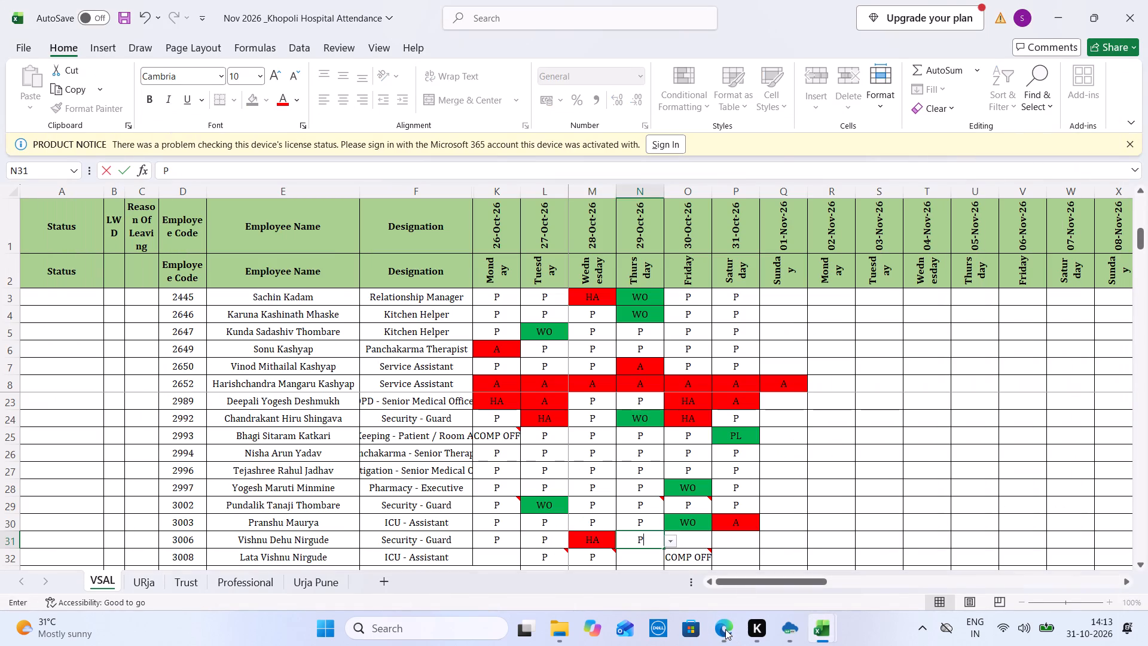
key(Tab)
Recheck Vishnu's team calendar, mark WO for 30-Oct-26 and A for 31-Oct-26, and save the workbook.
click(725, 629)
click(725, 629)
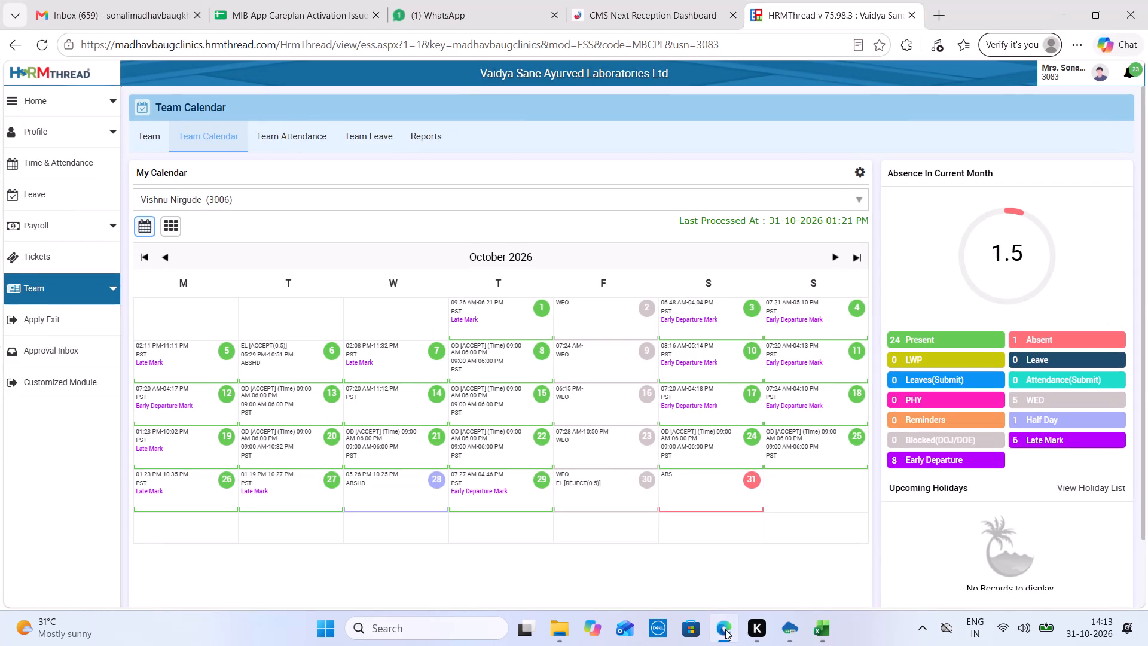
key(w)
key(Tab)
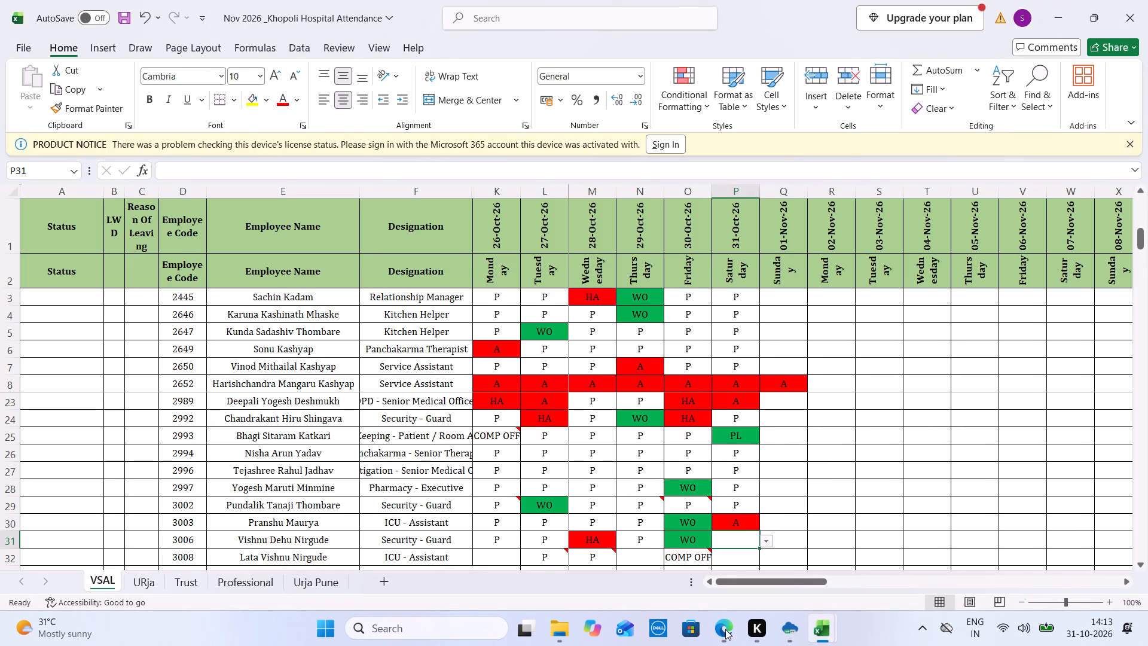
click(725, 629)
click(725, 629)
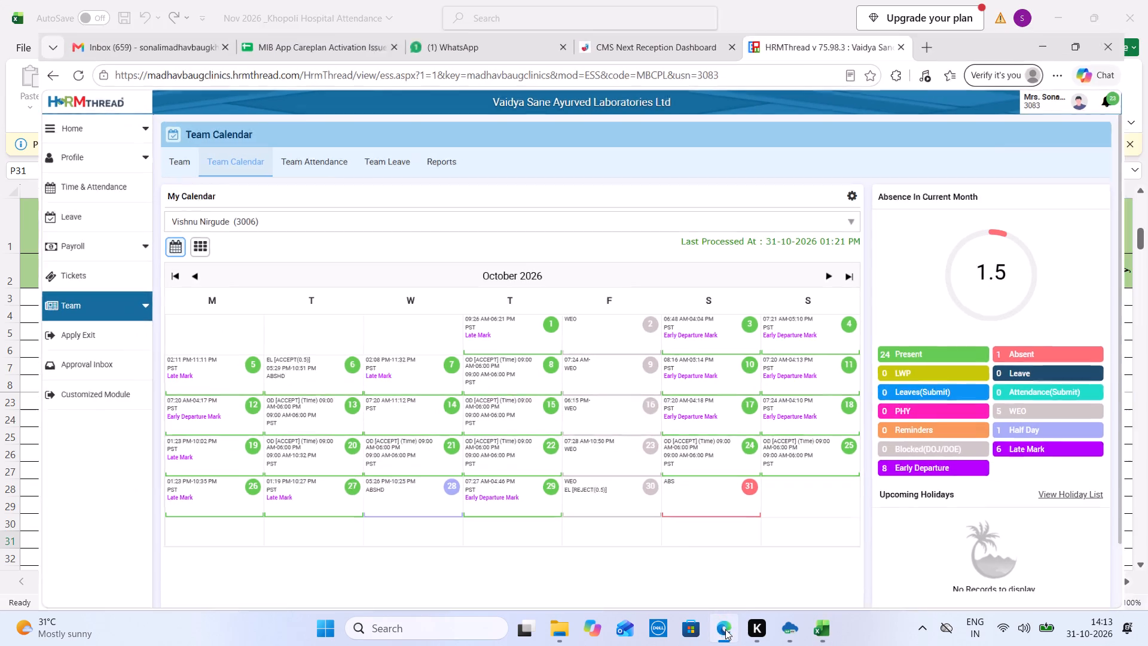
key(a)
key(Tab)
key(ctrl+s)
Open Lata's team calendar in HRMThread and mark P for 26-Oct-26 in Lata's attendance row.
key(Down)
key(Left)
key(Left)
key(Left)
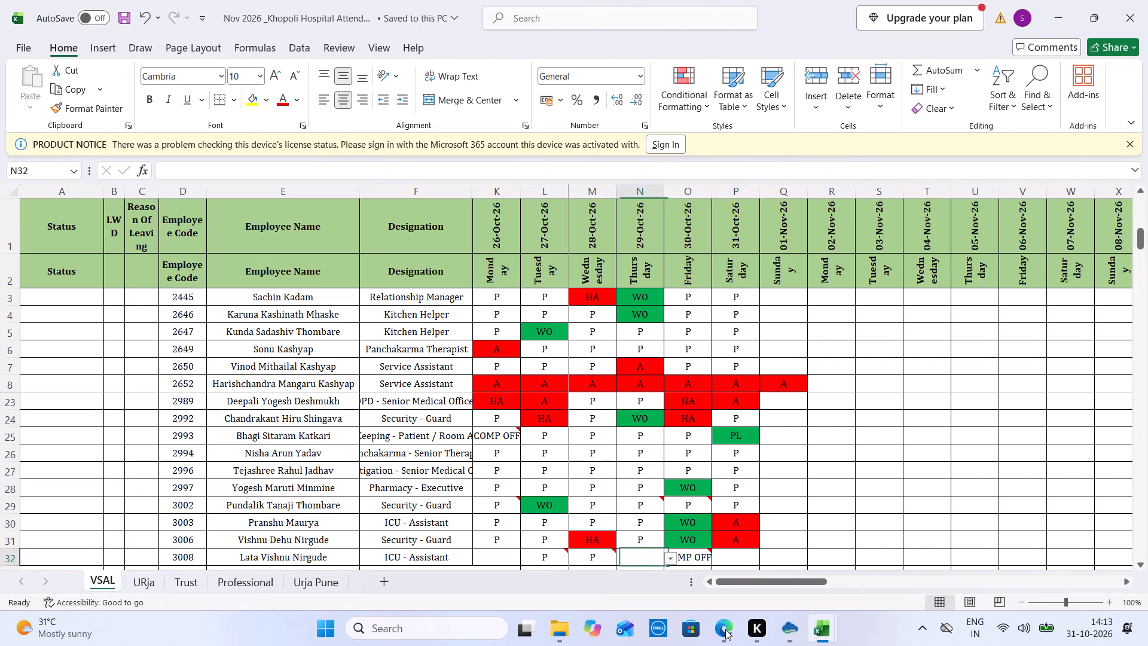
key(Left)
key(Left)
key(Left)
click(725, 629)
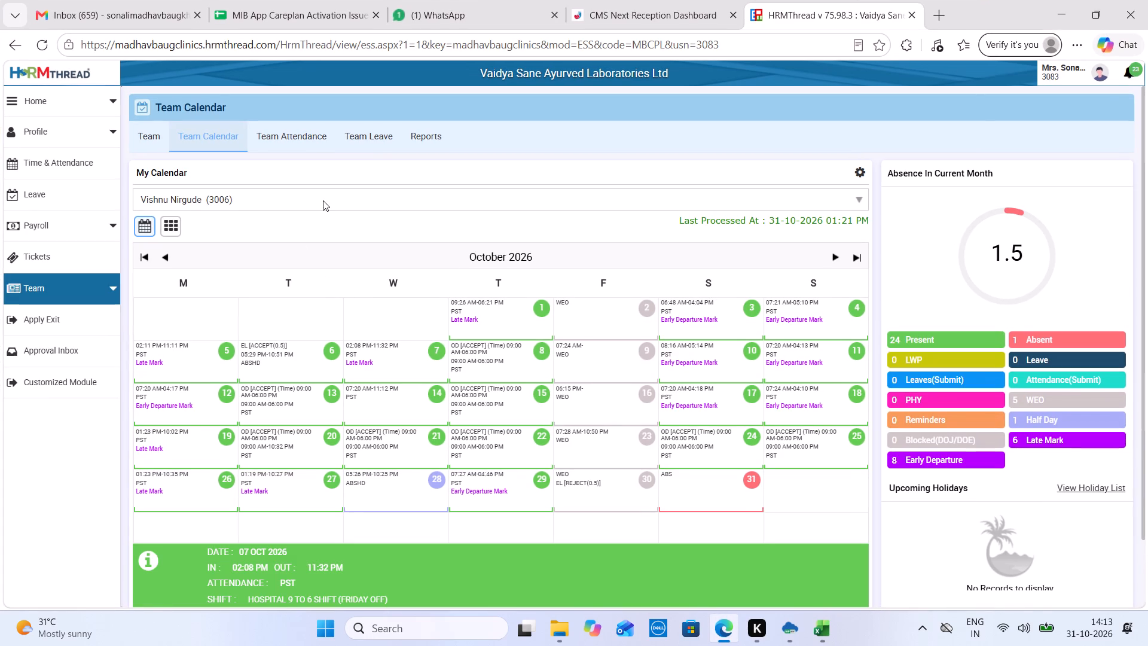
click(323, 200)
click(234, 282)
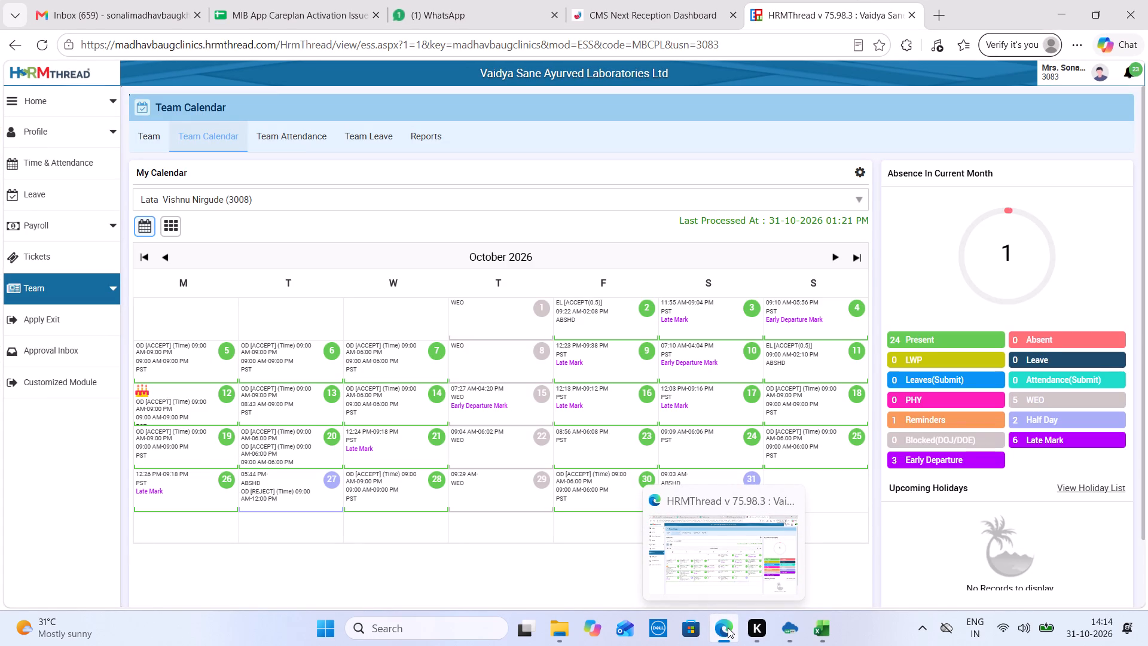
click(728, 627)
key(p)
key(Tab)
Recheck Lata's team calendar, mark WO for 29-Oct-26 and P for 31-Oct-26, and save the workbook.
key(Tab)
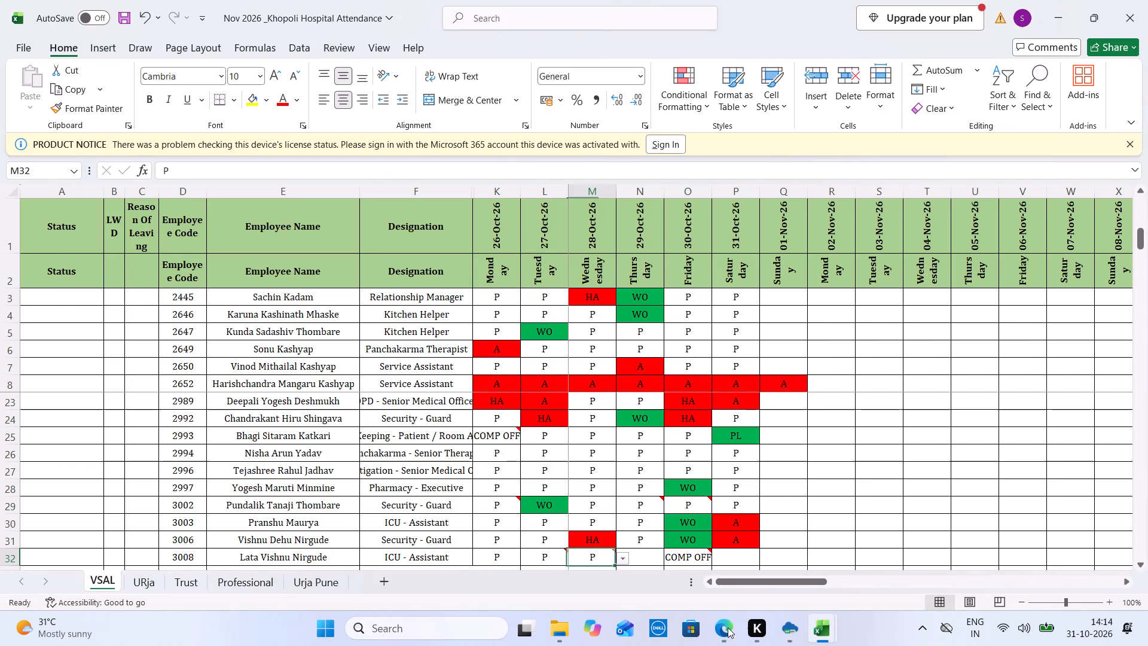
key(Tab)
click(728, 627)
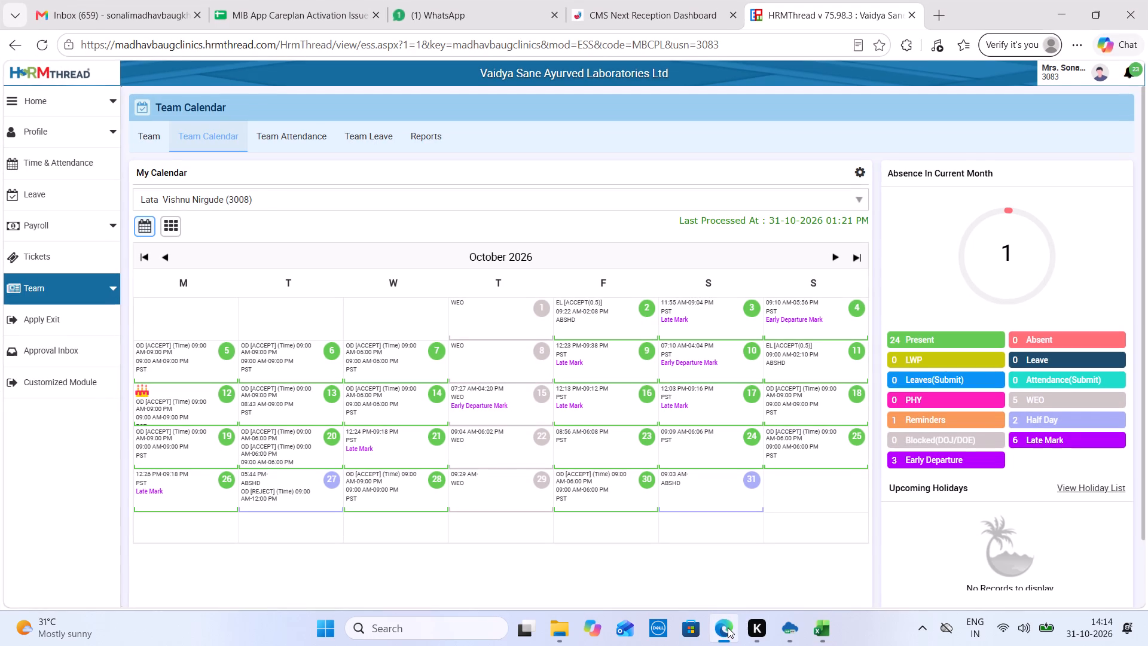
click(728, 627)
key(w)
key(Tab)
key(Tab)
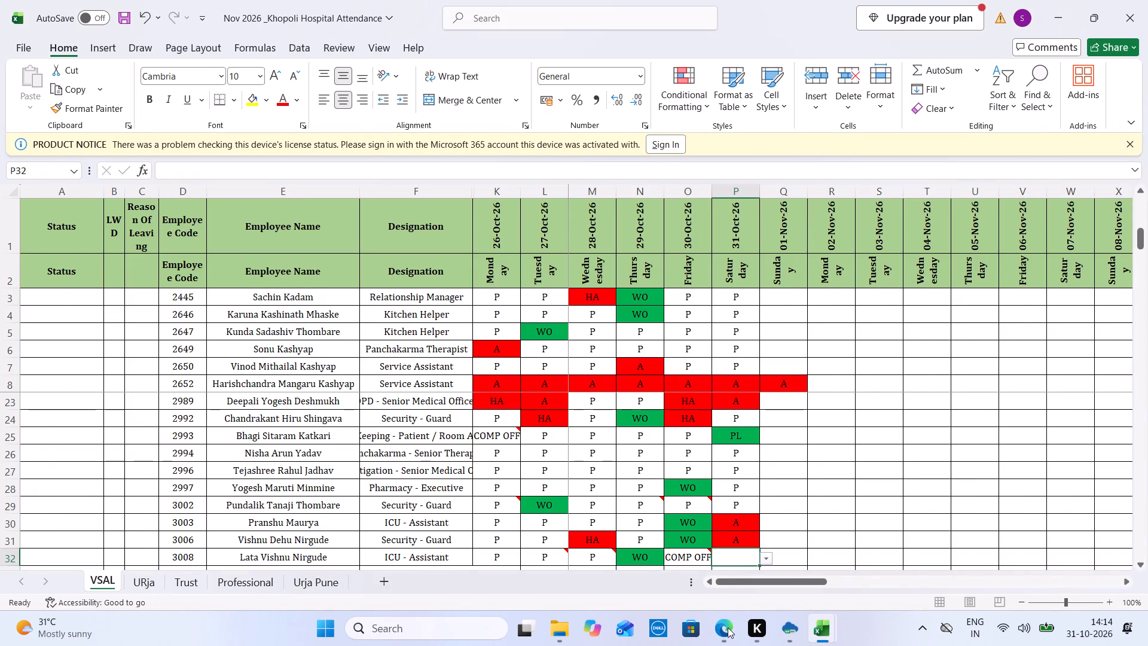
click(728, 627)
click(728, 627)
key(p)
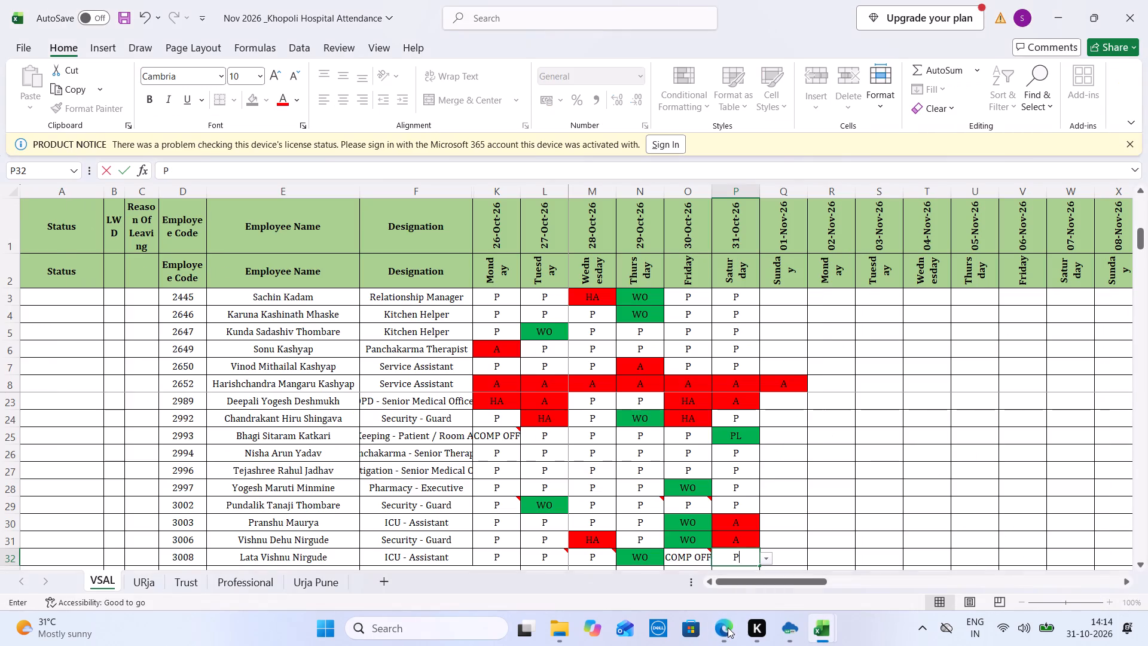
key(ctrl+s)
Open the team calendar of Sunita, the senior therapist, and mark P for 26-Oct-26 to 29-Oct-26 in the attendance sheet.
key(Down)
key(Left)
key(Left)
key(Left)
key(Left)
key(Left)
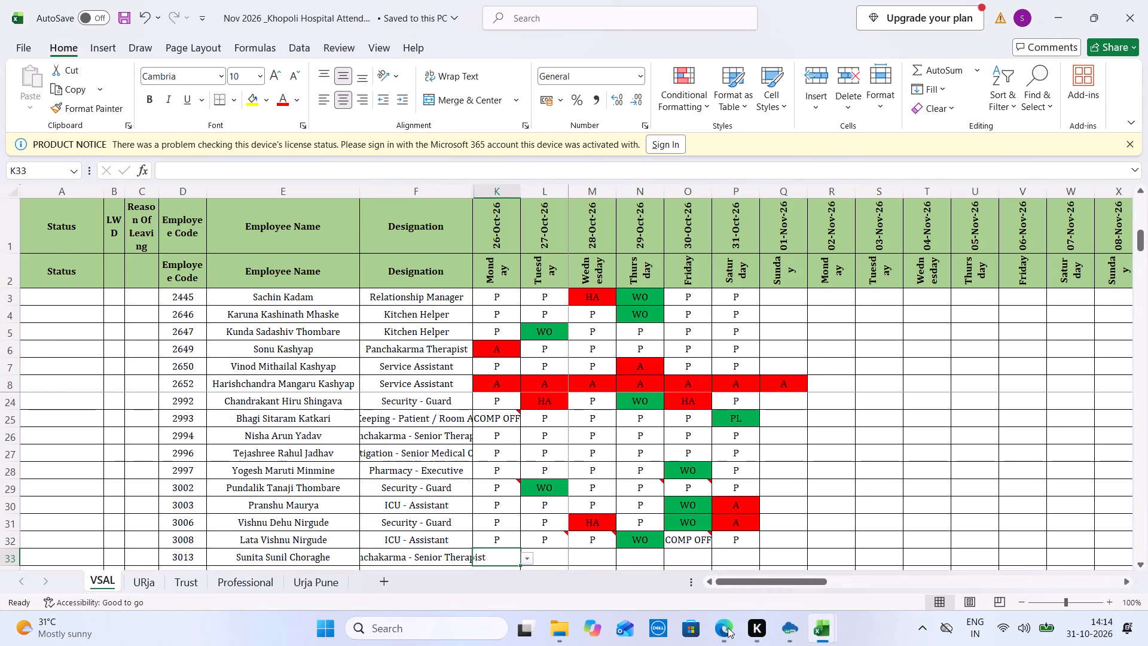
click(728, 627)
click(222, 193)
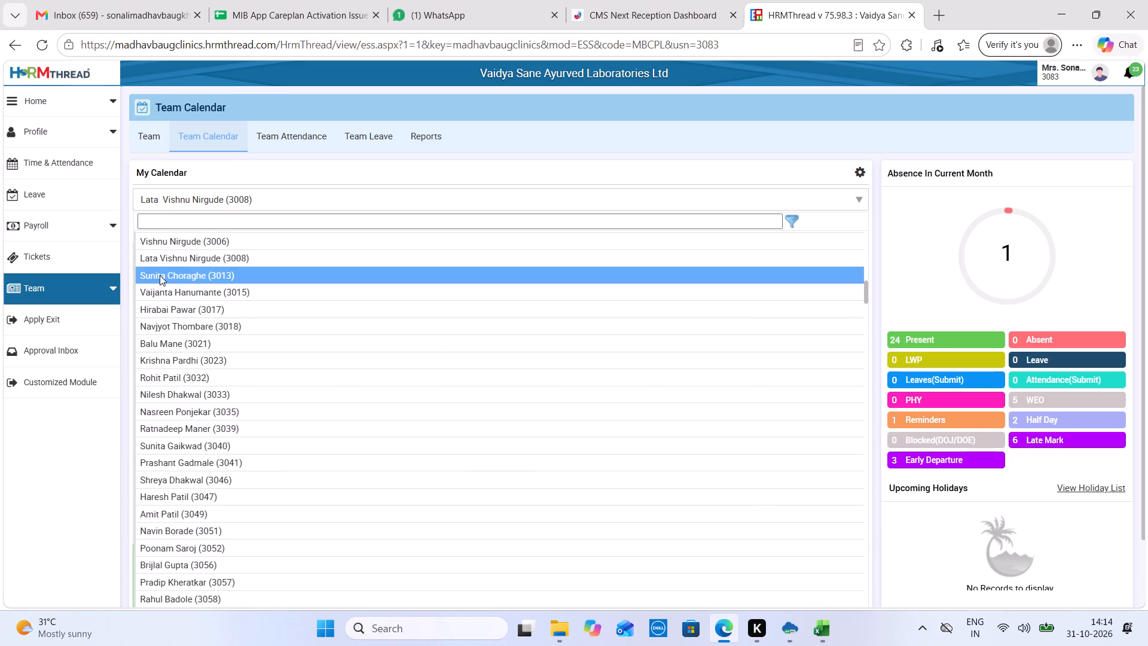
click(160, 275)
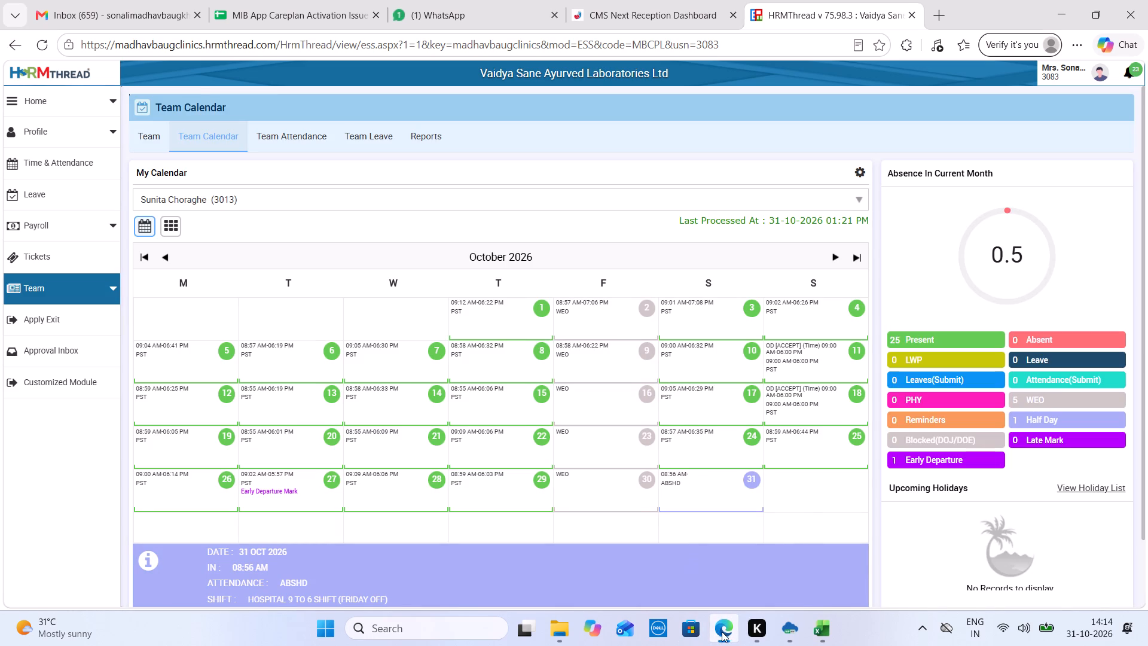
click(725, 632)
key(p)
key(Tab)
key(p)
key(Tab)
key(p)
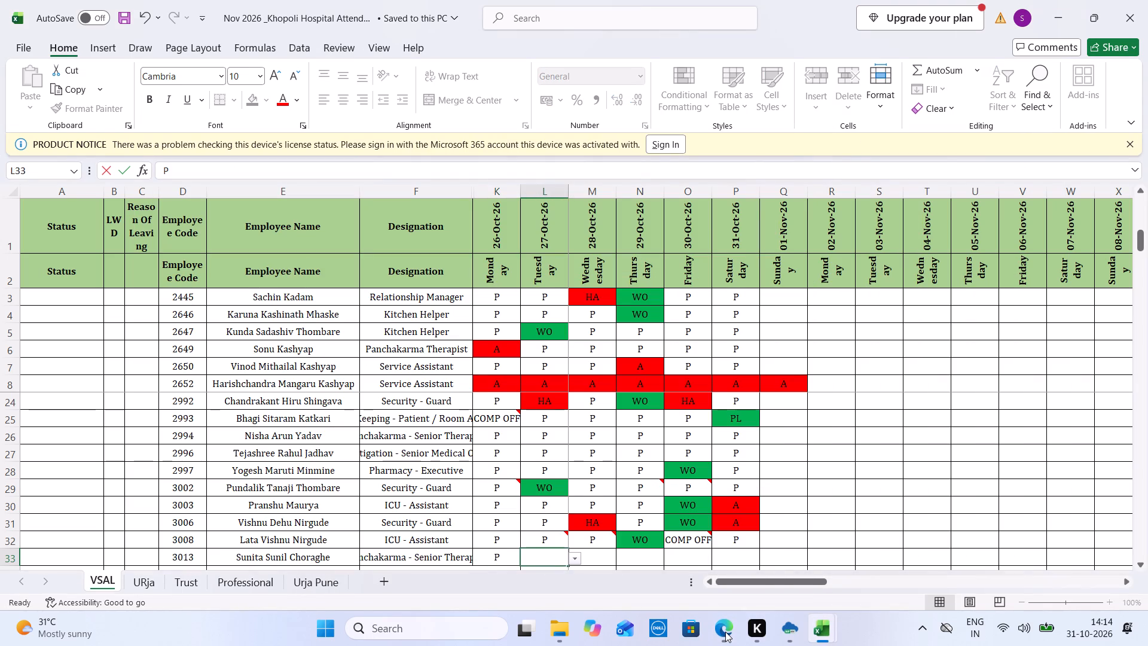
key(Tab)
key(p)
key(Tab)
Mark Sunita WO for 30-Oct-26 and P for 31-Oct-26.
key(w)
key(Tab)
key(p)
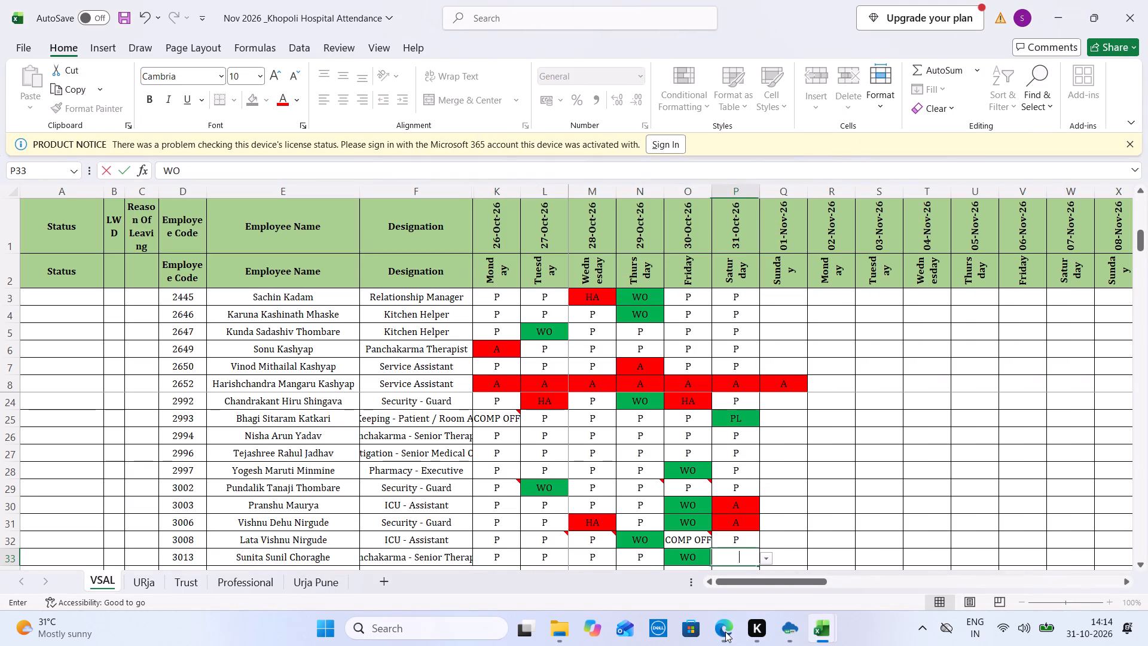
key(Down)
Open Vaijanta's team calendar and mark P for 26-Oct-26 and WO for 27-Oct-26 in Vaijanta's attendance row.
key(Left)
key(Left)
key(Left)
key(Left)
key(Left)
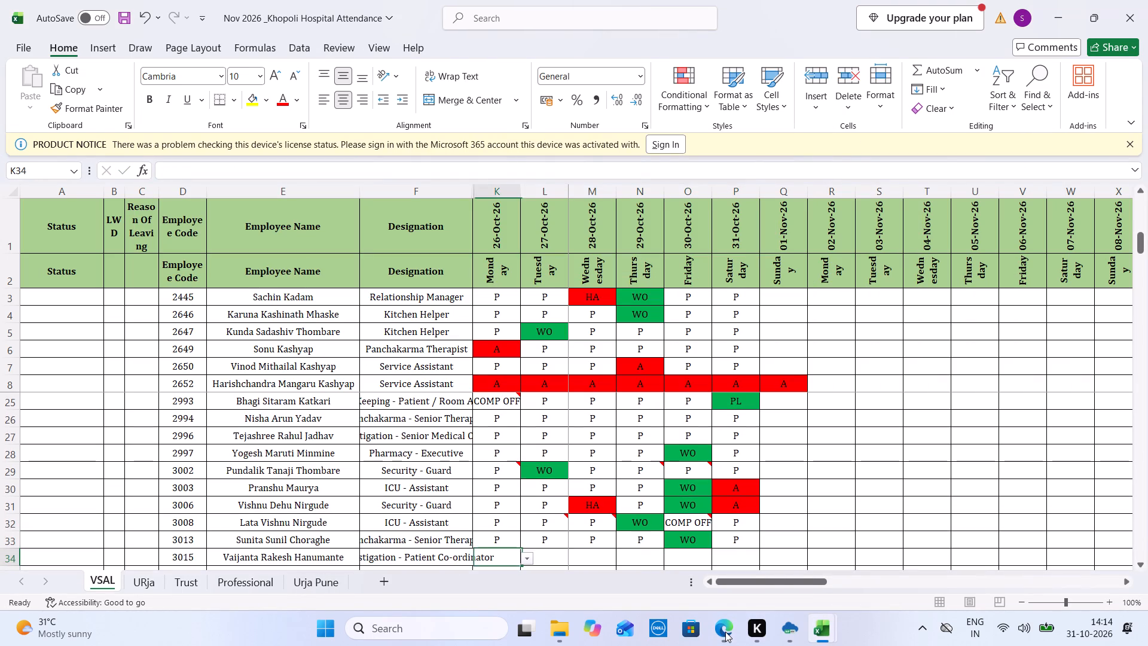
click(725, 632)
click(271, 205)
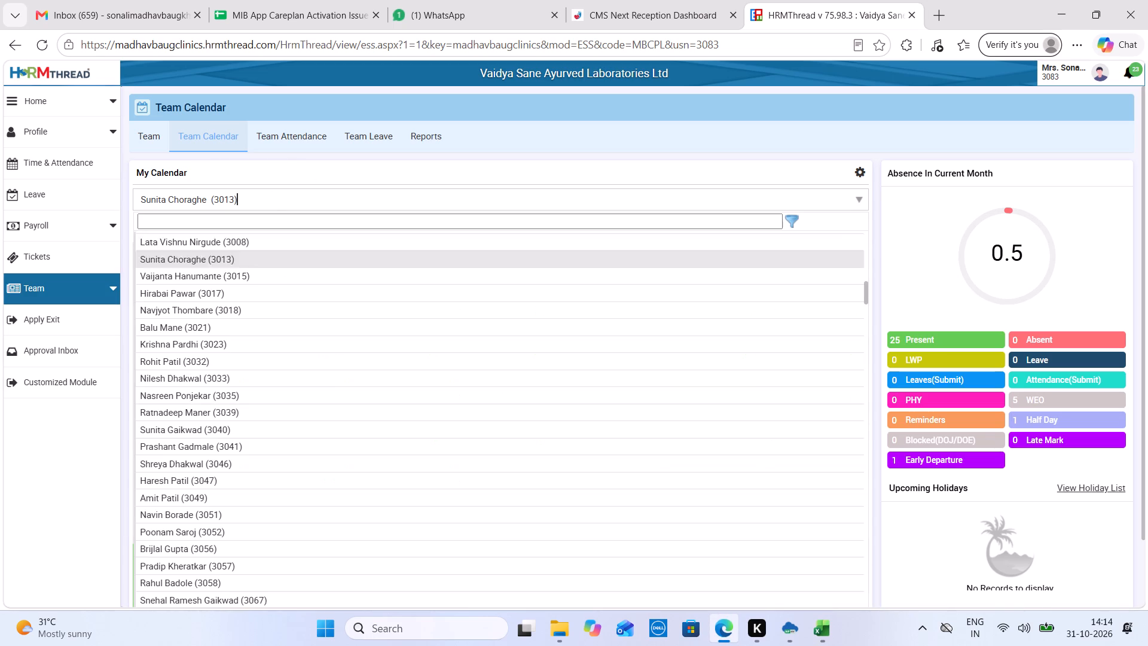
click(213, 282)
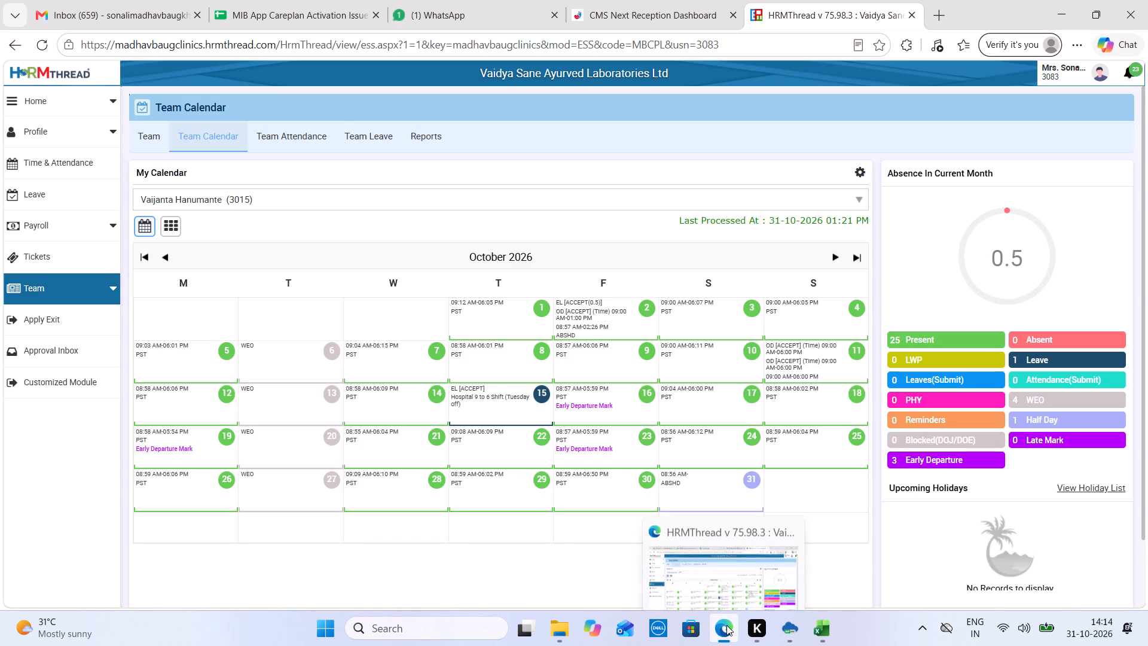
click(726, 625)
key(p)
key(Tab)
key(w)
key(Tab)
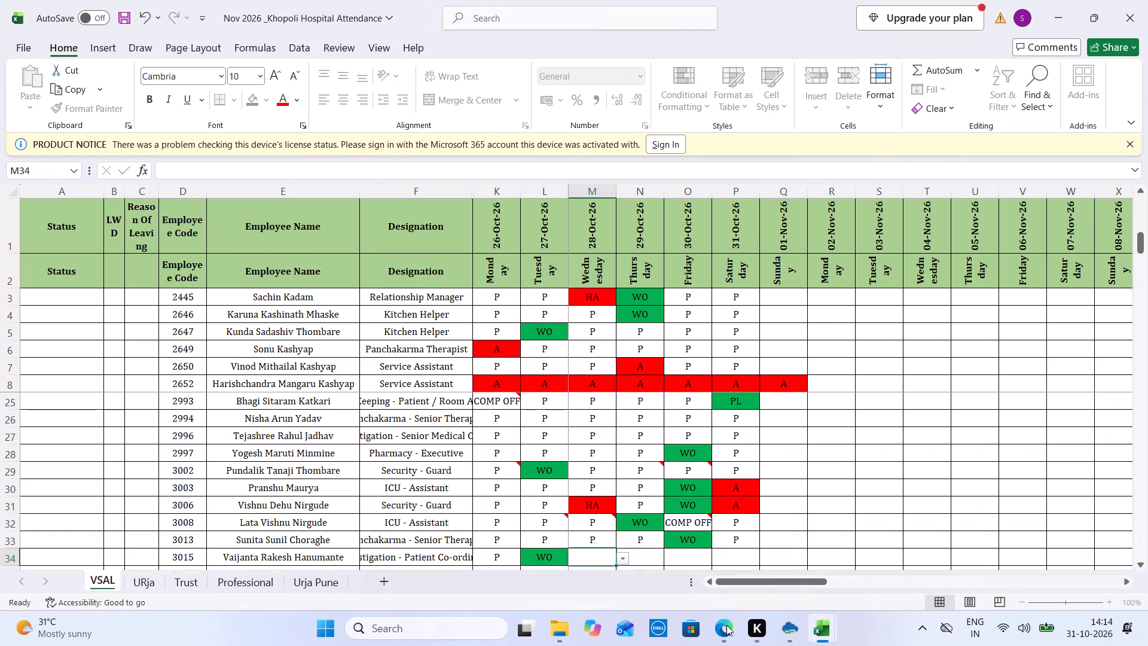
key(p)
key(Tab)
key(p)
key(Tab)
key(p)
key(Tab)
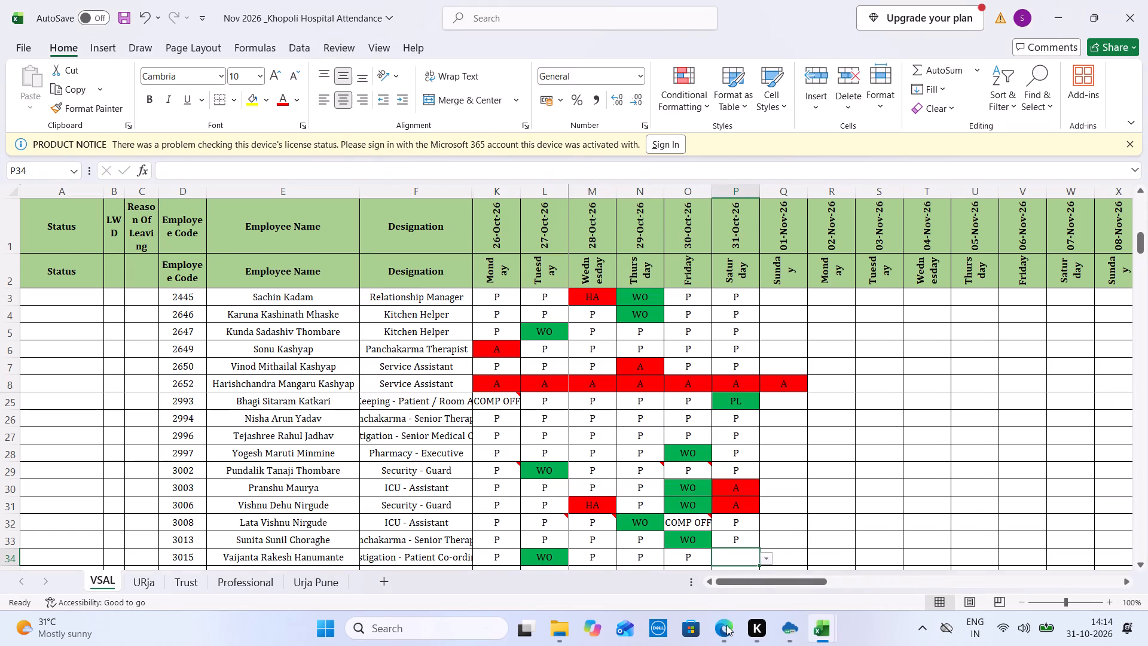
key(p)
key(Down)
Go to the 26-Oct-26 cell in Hirabai's attendance row and bring up Hirabai's October 2026 team calendar in HRMThread.
key(Left)
key(Left)
key(Left)
key(Left)
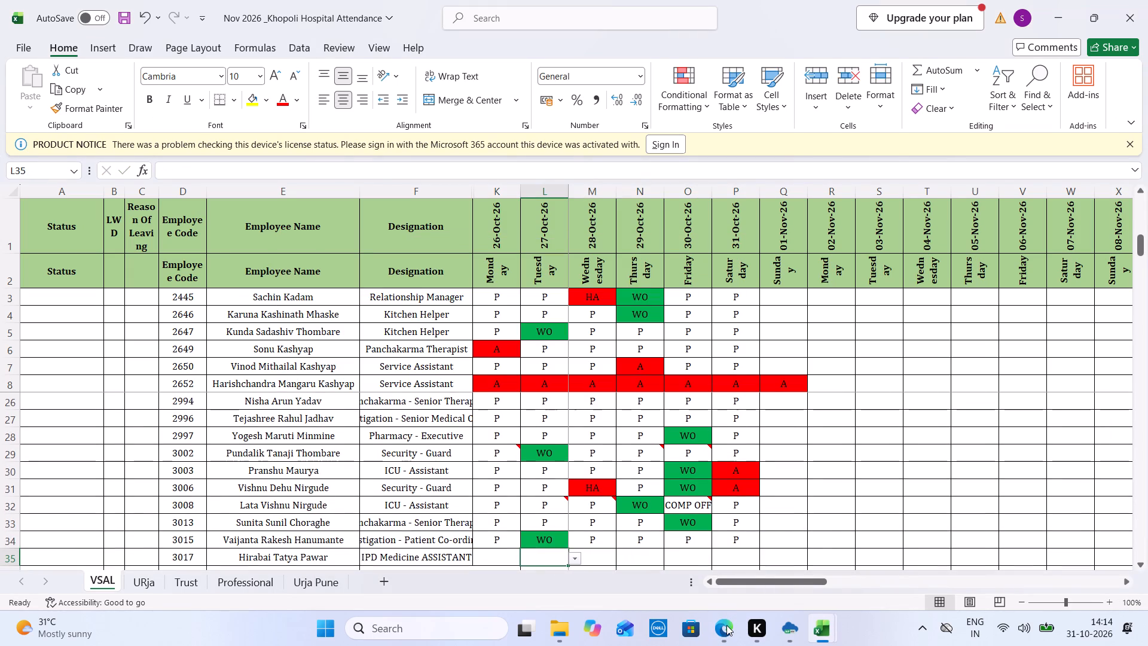
key(Left)
click(726, 625)
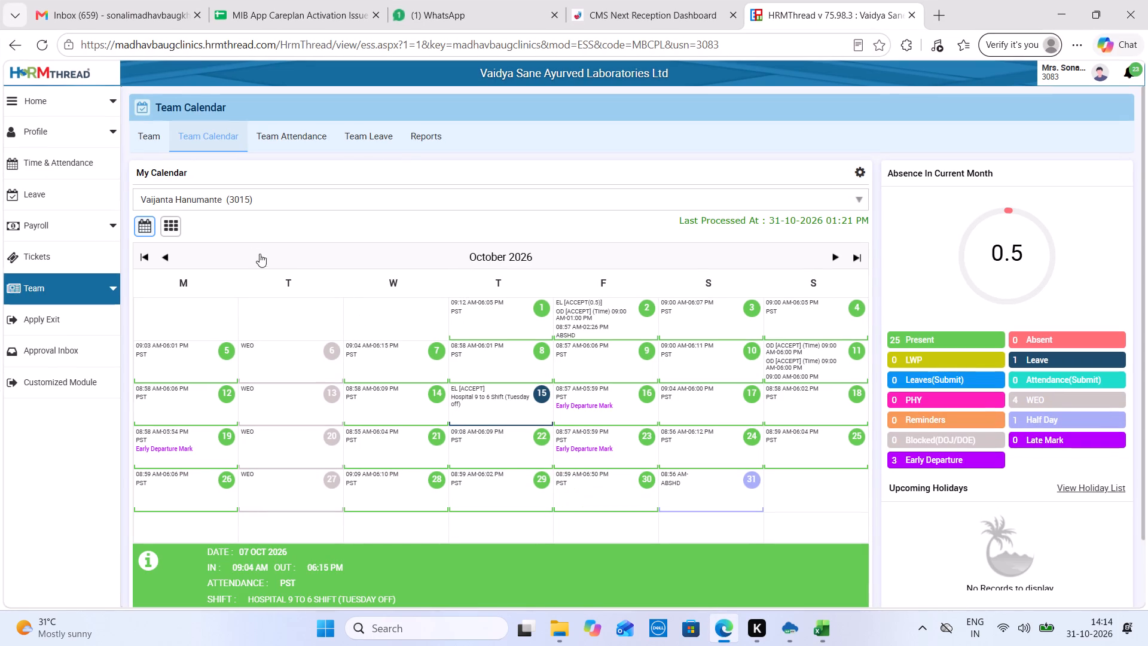
click(286, 197)
click(228, 280)
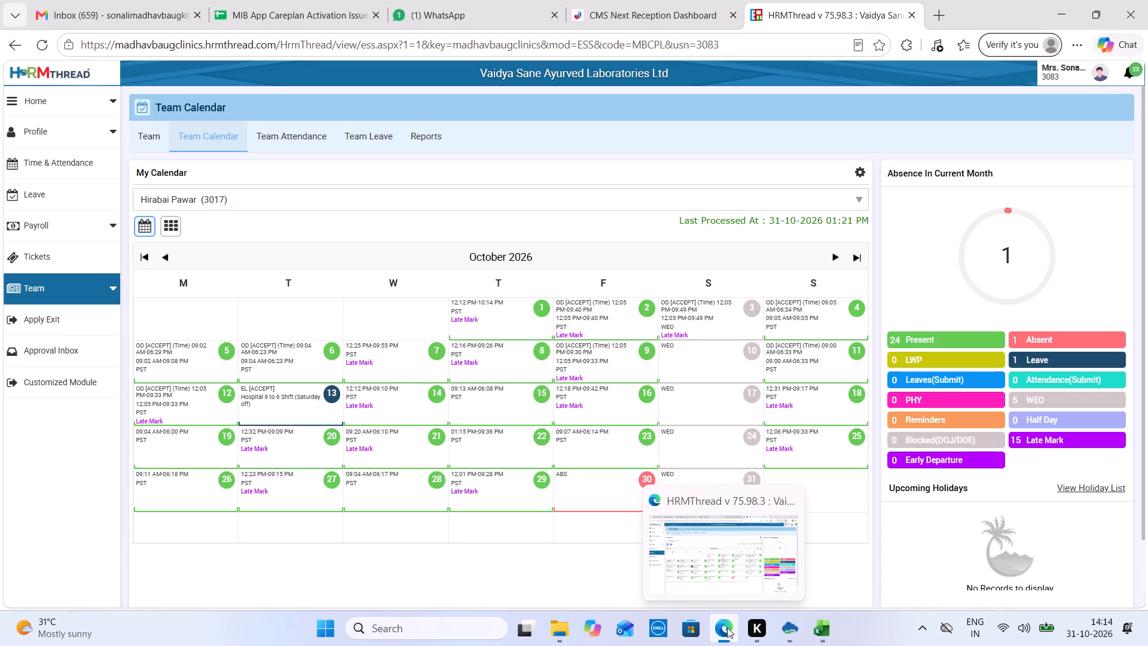
In the attendance sheet, mark Hirabai P for 26-Oct-26 to 29-Oct-26, A for 30-Oct-26 and WO for 31-Oct-26.
click(727, 627)
key(p)
key(Tab)
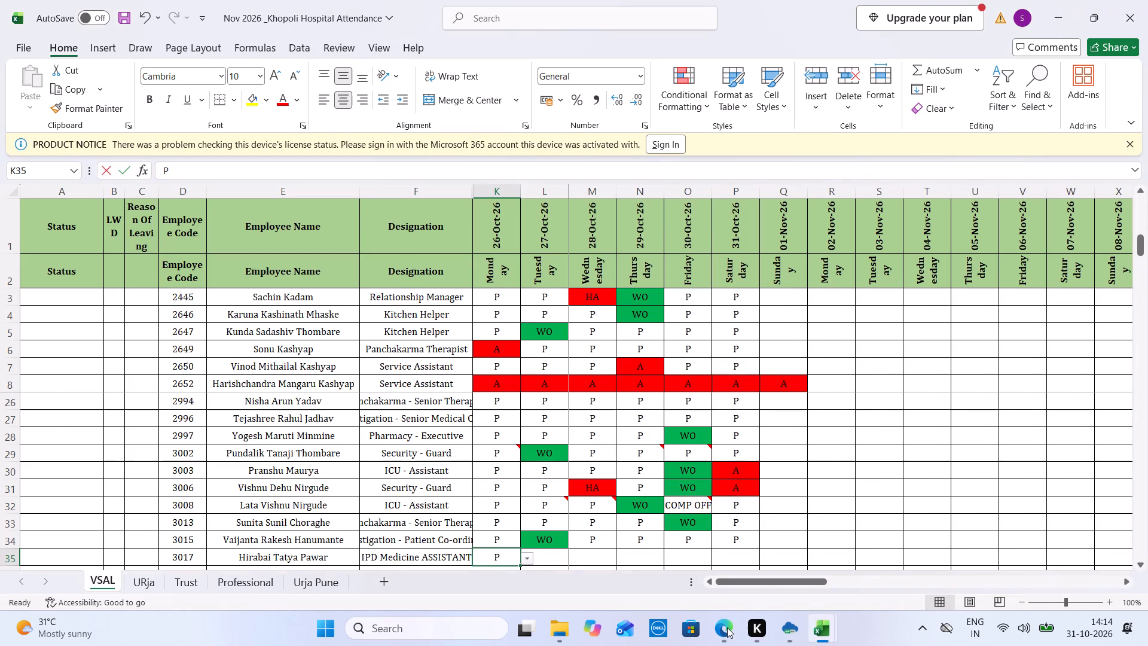
key(p)
key(Tab)
key(p)
key(Tab)
key(p)
key(Tab)
key(a)
key(Tab)
key(w)
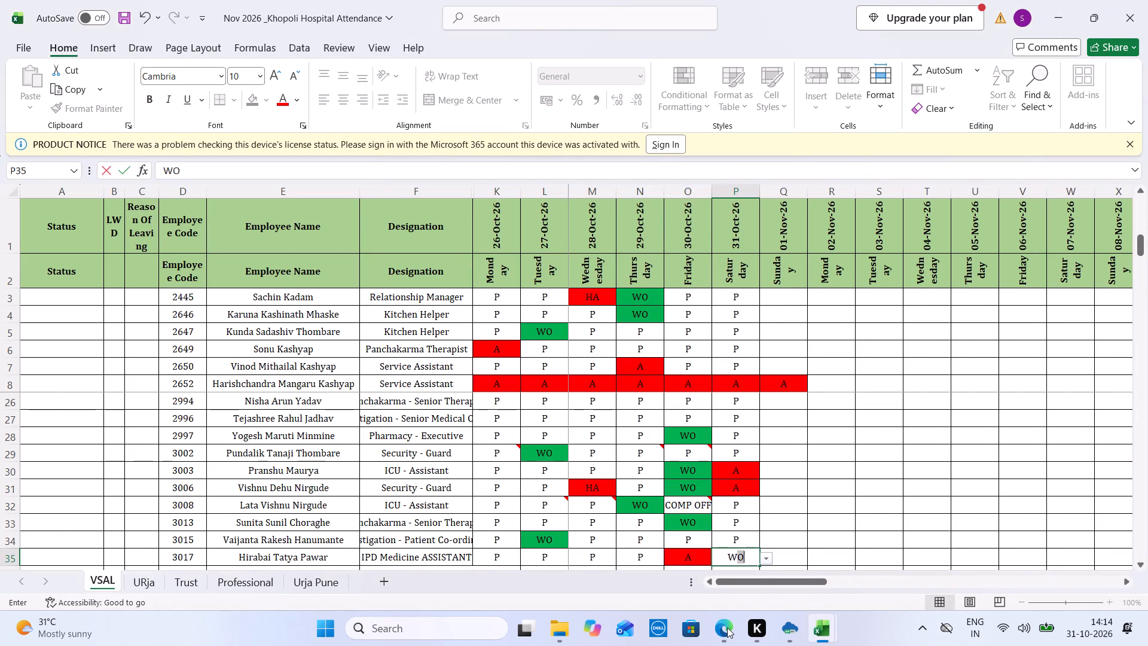
key(Down)
Go to the 26-Oct-26 cell in Navjyot's attendance row and bring up Navjyot's October 2026 team calendar in HRMThread.
key(Left)
key(Left)
key(Left)
key(Left)
key(Left)
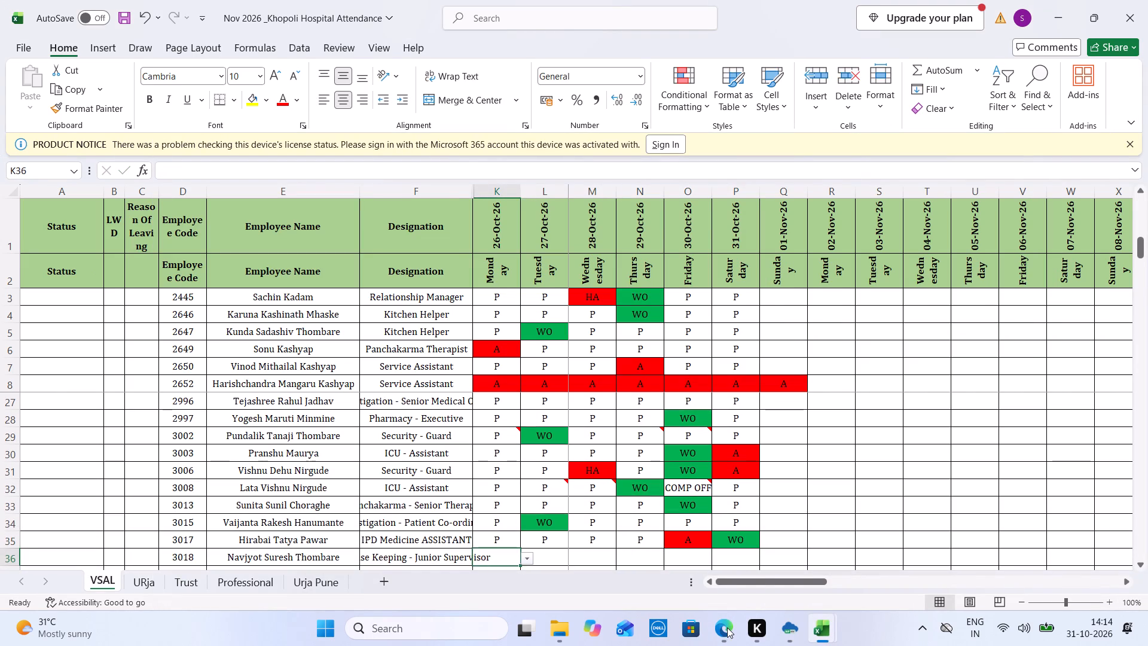
click(727, 627)
click(317, 198)
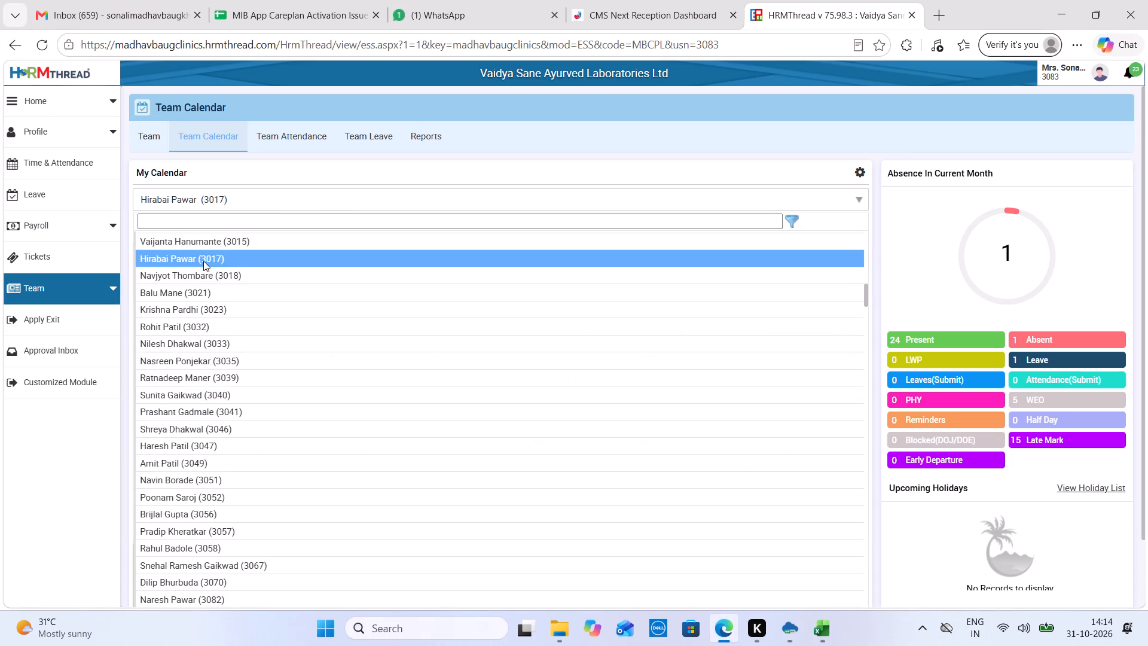
click(212, 278)
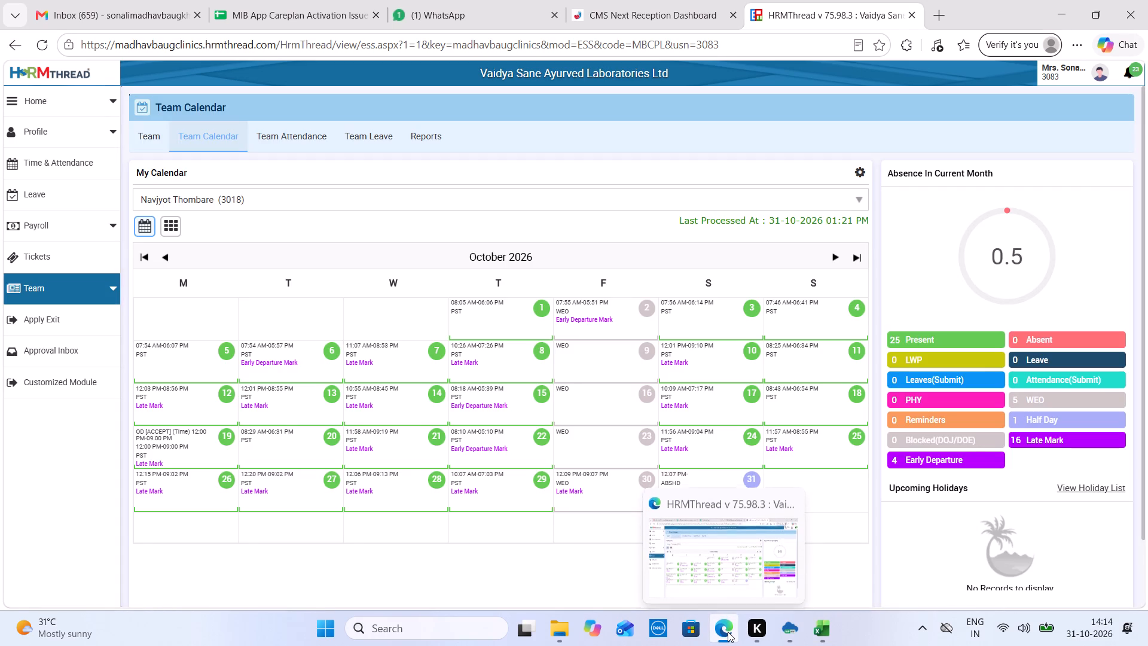
In the attendance sheet, mark Navjyot P for 26-Oct-26 to 31-Oct-26 and save the workbook.
click(728, 632)
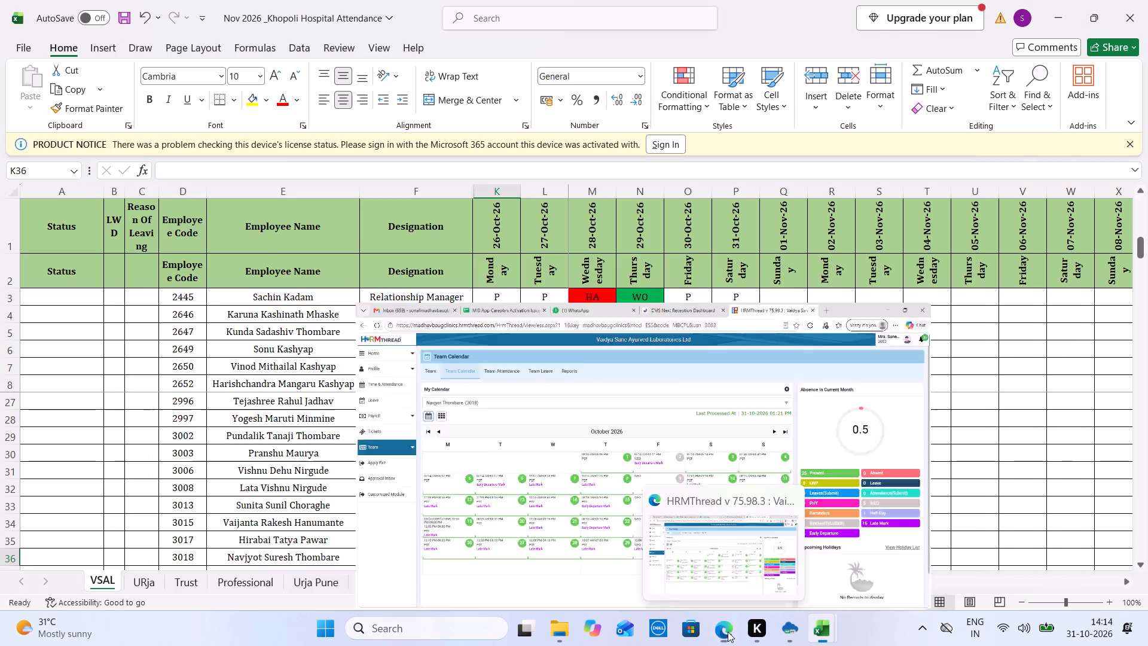
key(p)
key(Tab)
key(p)
key(Tab)
key(p)
key(Tab)
key(p)
key(Tab)
key(p)
key(Tab)
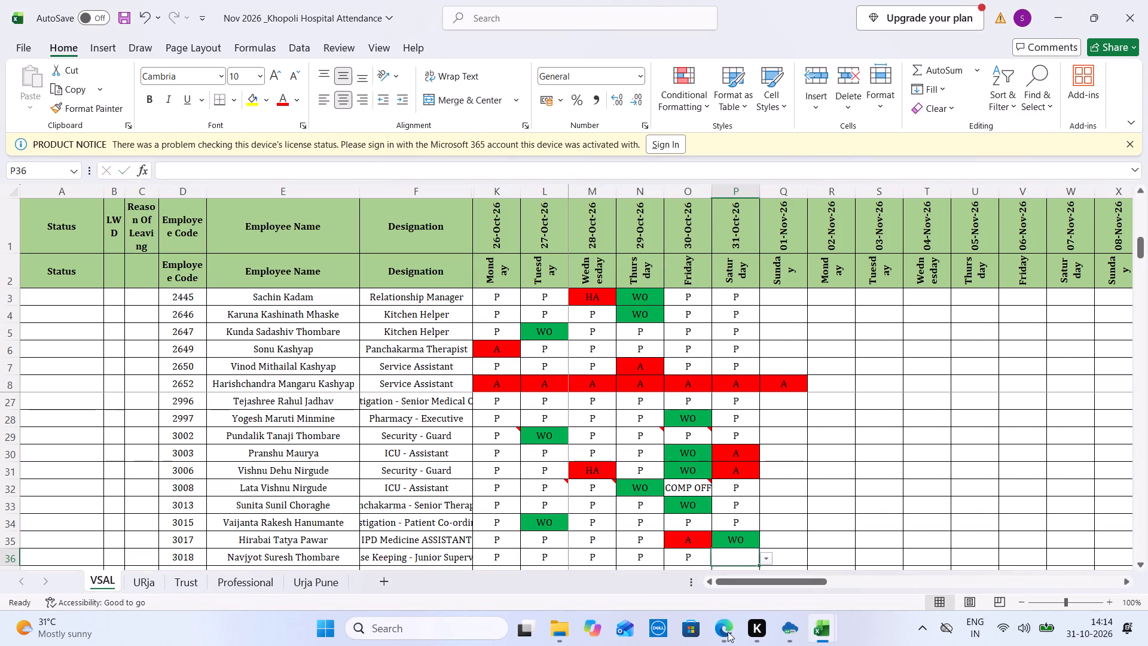
key(p)
key(ctrl+s)
Go to the 26-Oct-26 cell in the attendance row of Balu, the transport driver, and bring up Balu's team calendar in HRMThread.
key(Down)
key(Left)
key(Left)
key(Left)
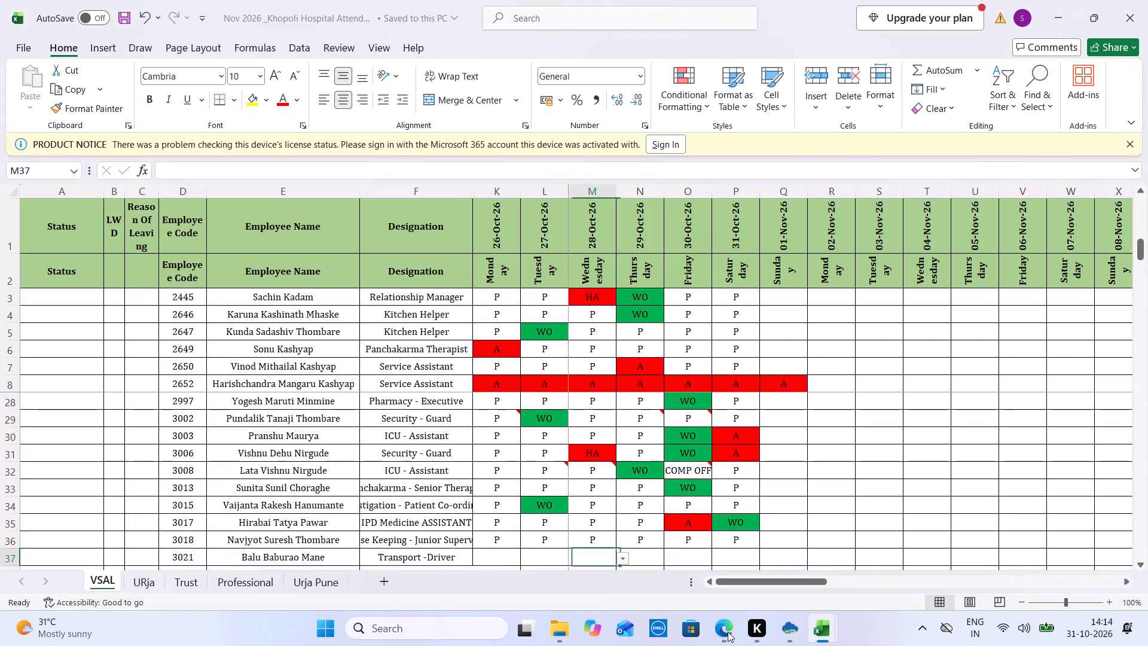
key(Left)
key(Left)
click(728, 632)
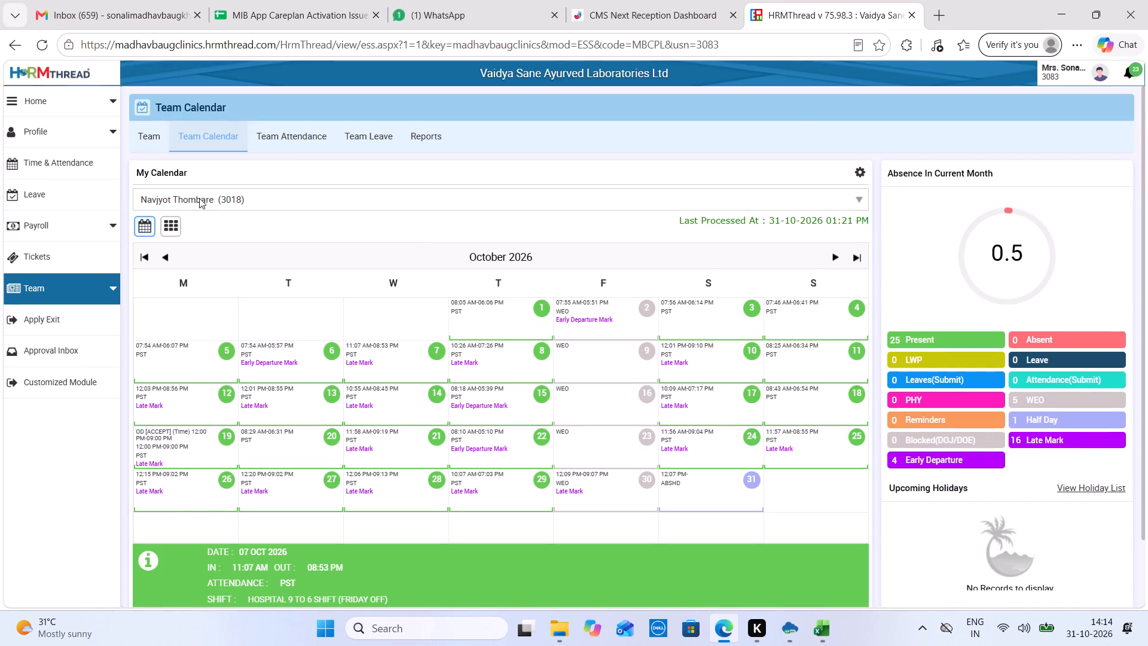
click(212, 199)
click(210, 275)
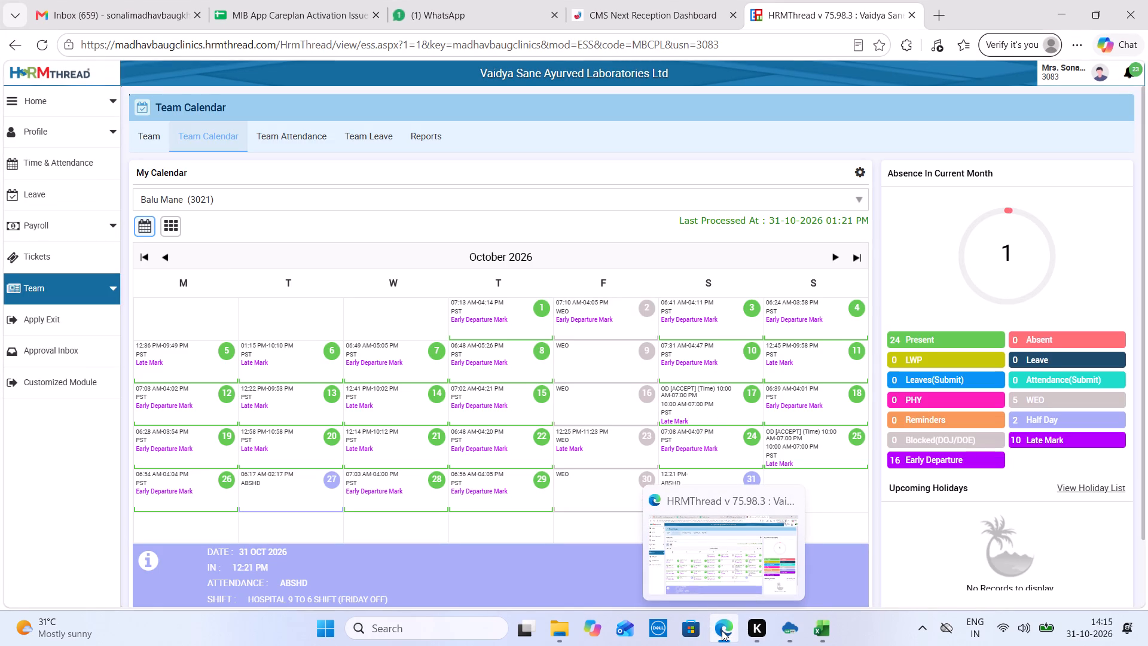
click(722, 630)
key(p)
key(Tab)
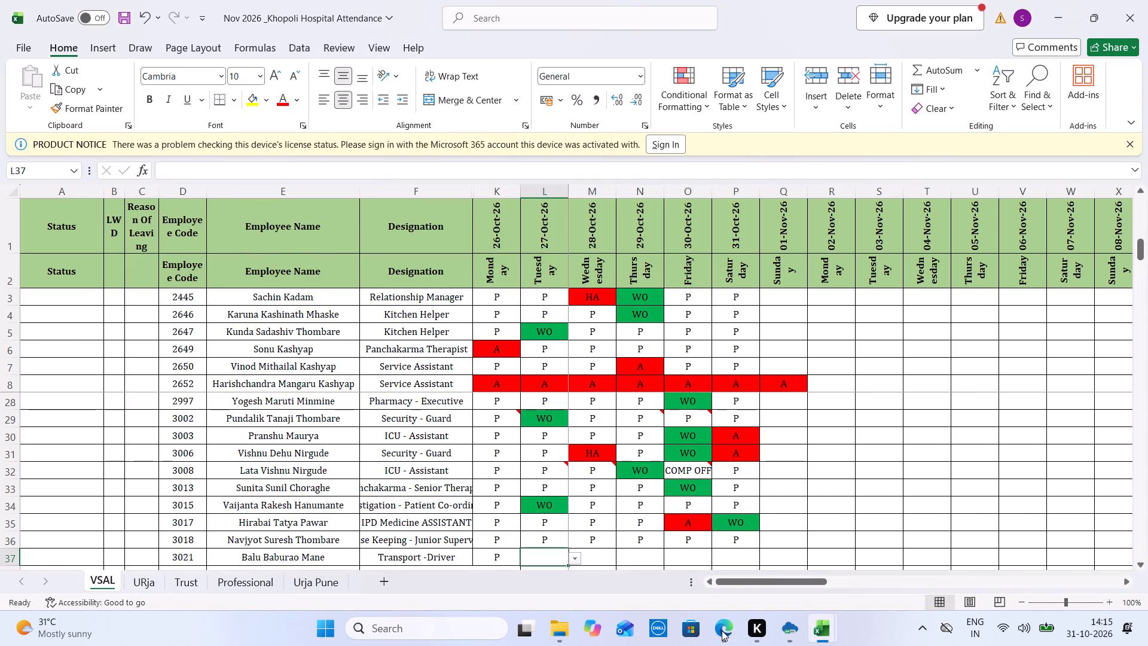
click(722, 630)
click(722, 630)
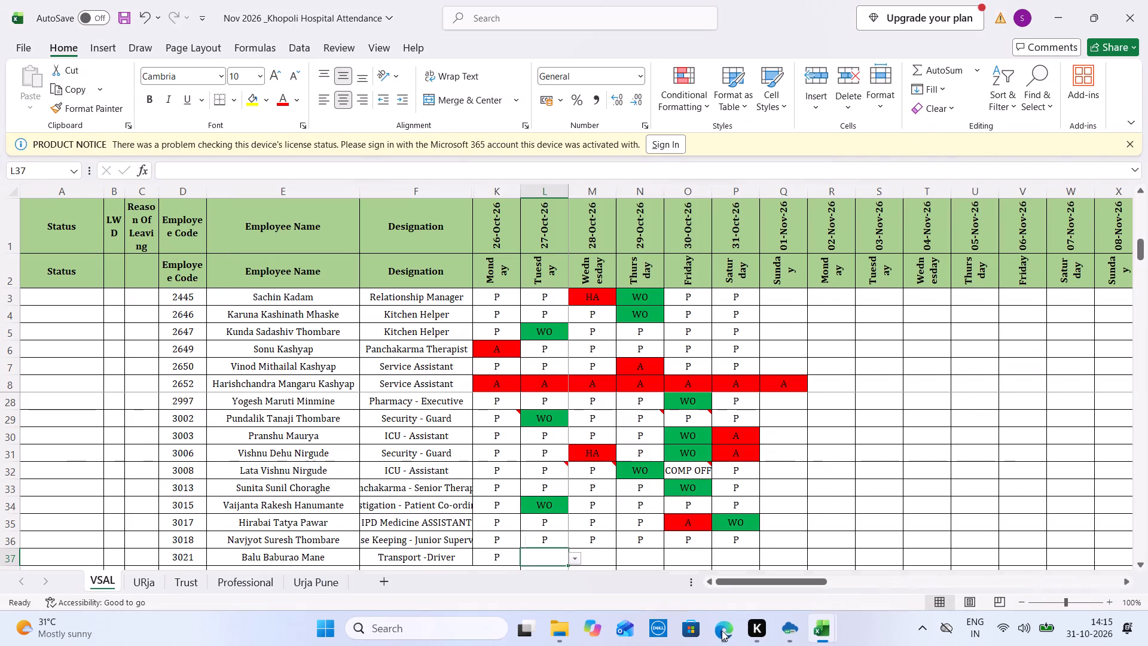
In the attendance sheet, mark Balu HA for 27-Oct-26, P for 28, 29 and 31-Oct-26, and WO for 30-Oct-26, and save the workbook.
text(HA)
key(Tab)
click(722, 630)
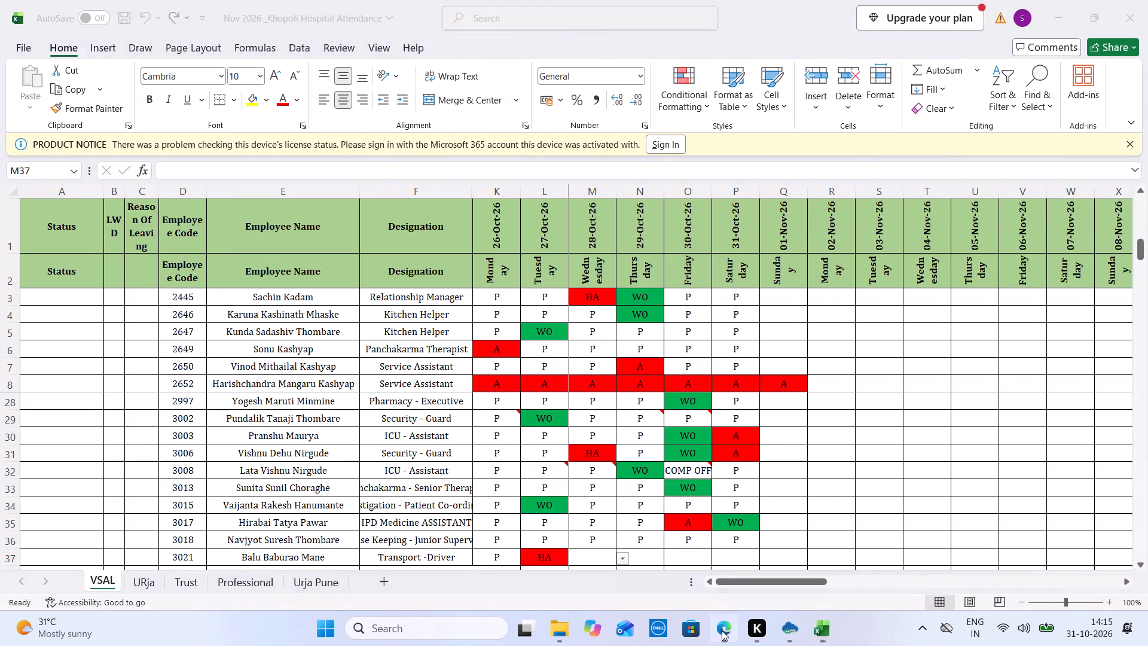
click(722, 630)
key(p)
key(Tab)
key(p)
key(Tab)
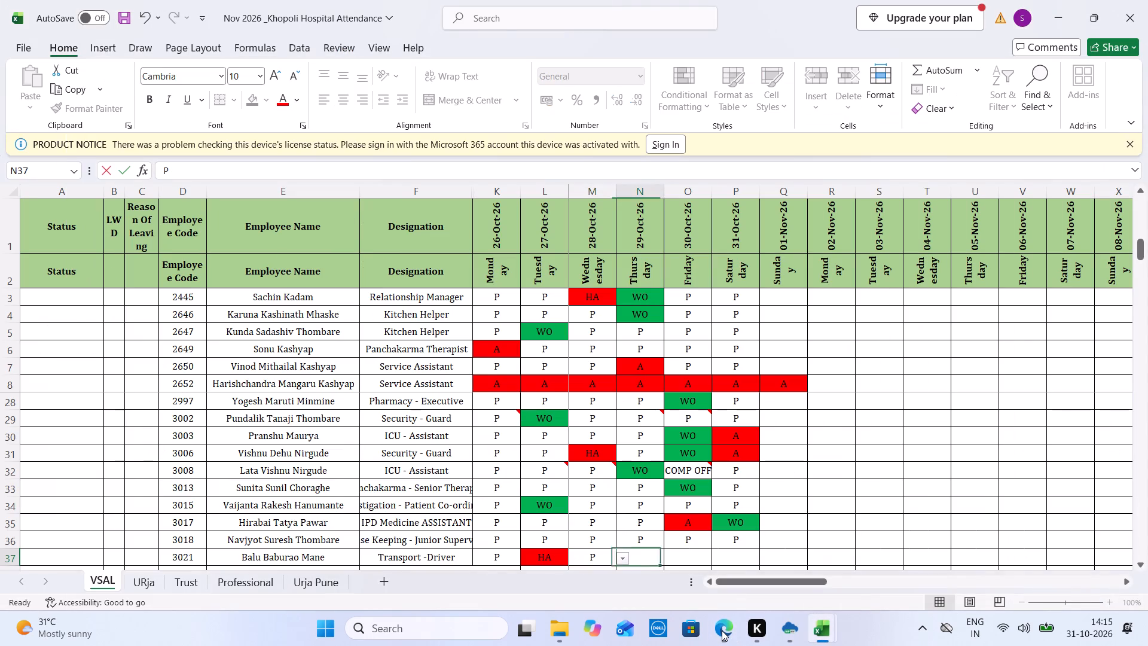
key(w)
key(Tab)
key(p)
key(ctrl+s)
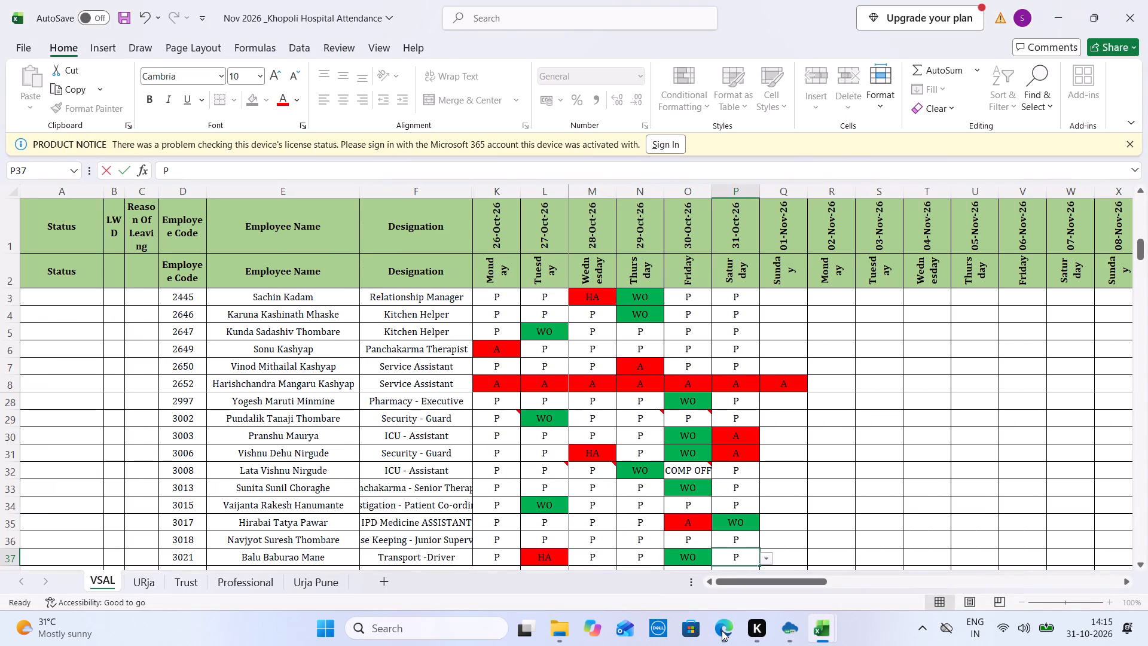
click(722, 630)
click(722, 630)
Move to the attendance row of Krishna, the patient/room attendant, directly below Balu's row.
key(Down)
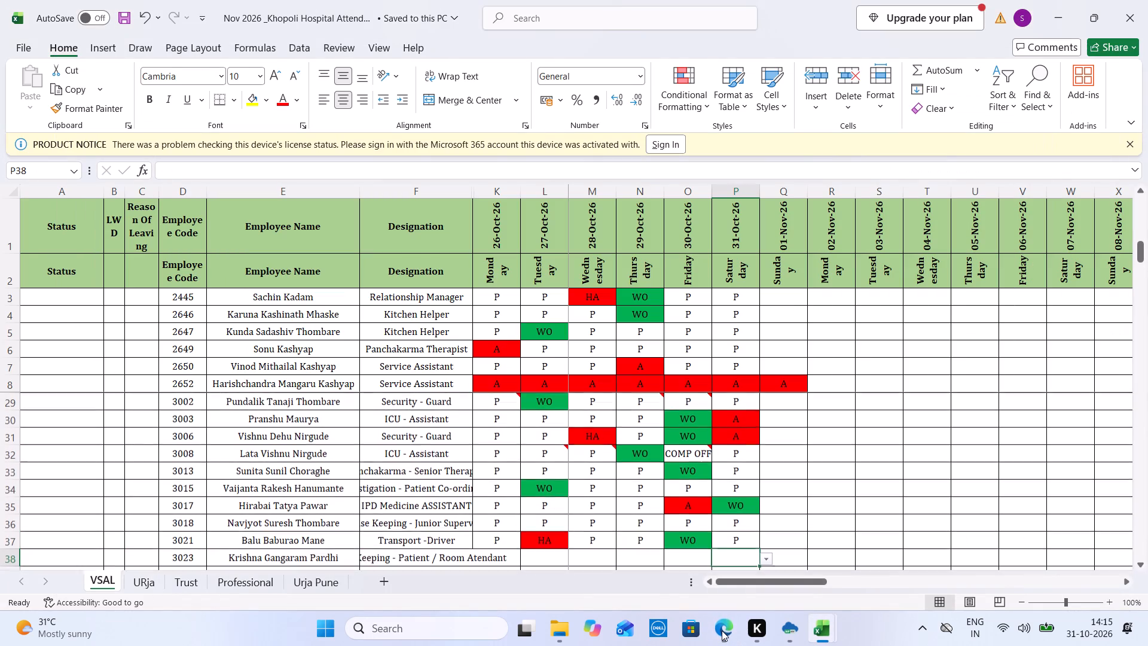
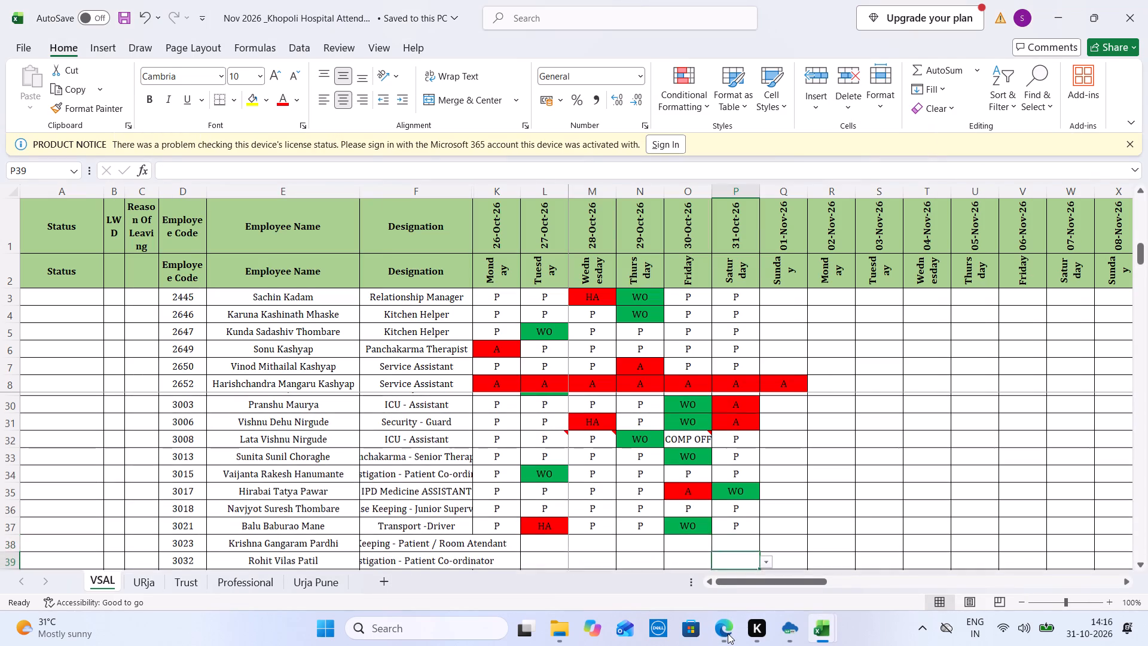
key(Left)
key(Left)
key(Left)
key(Left)
key(Left)
key(Up)
click(728, 633)
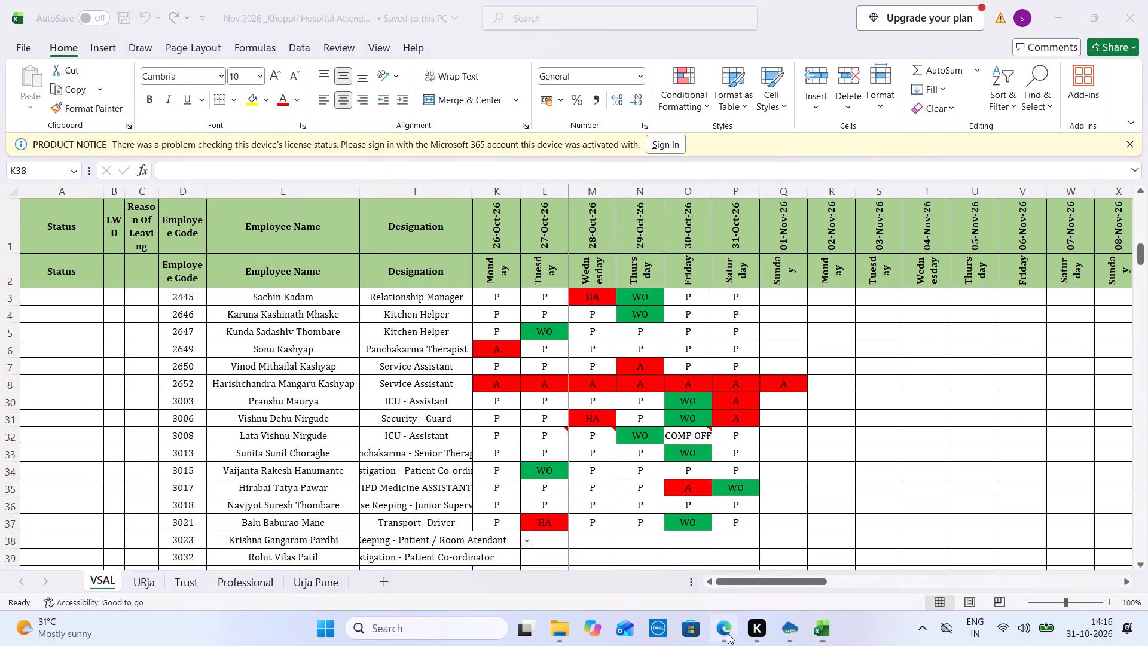
click(728, 633)
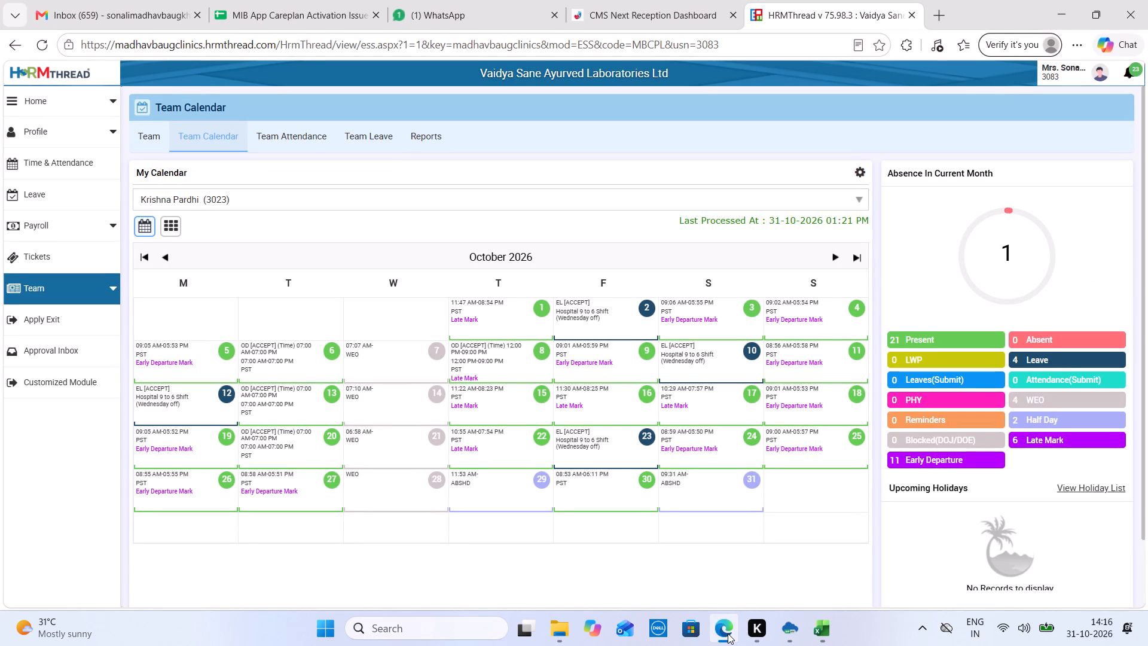
key(p)
key(Tab)
key(p)
key(Tab)
text(WO)
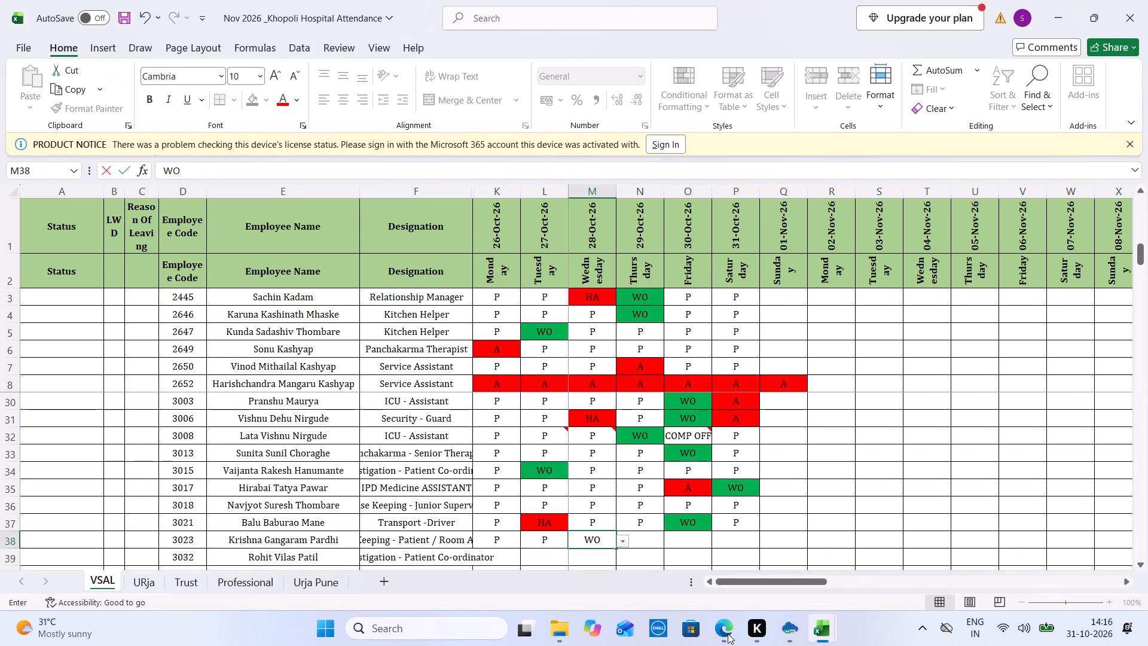
key(Tab)
Recheck Krishna's team calendar, mark Krishna HA for 29-Oct-26 and P for 30 and 31-Oct-26, and save the workbook.
click(728, 633)
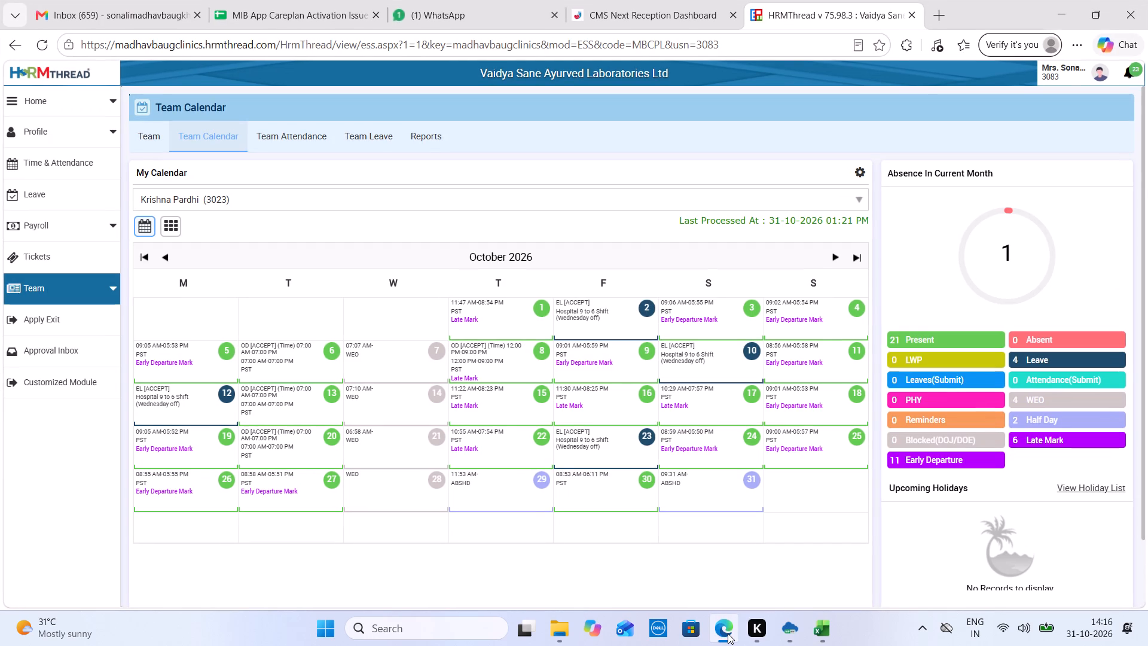
click(728, 633)
text(HA)
key(Tab)
key(p)
key(Tab)
key(p)
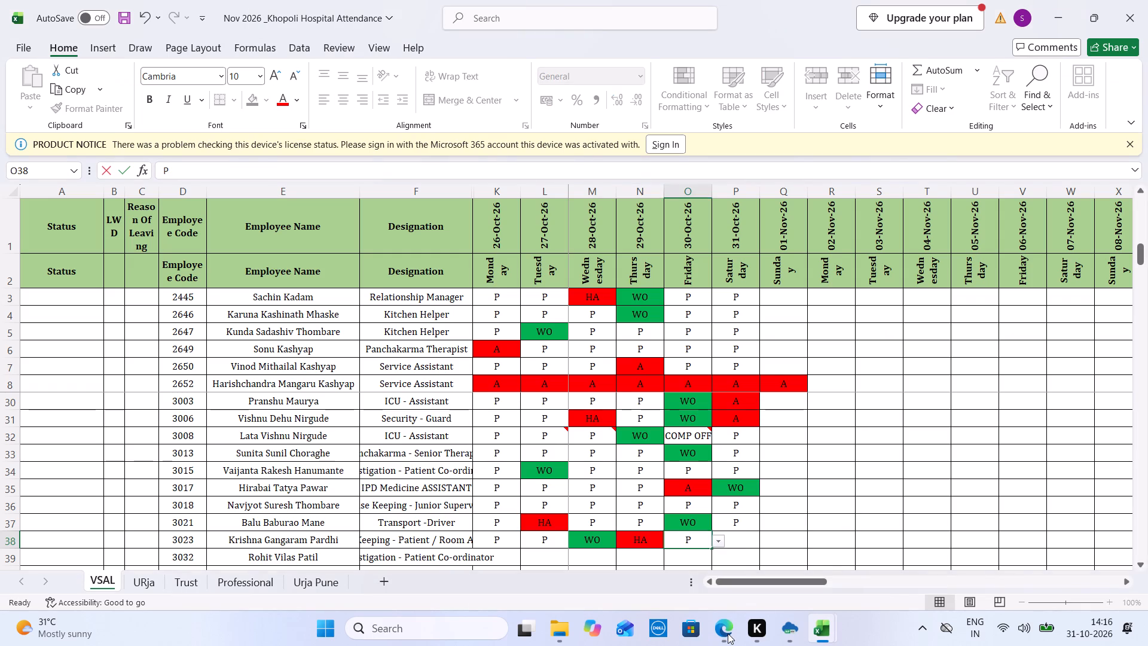
key(ctrl+s)
Go to the 26-Oct-26 cell in Rohit's attendance row and bring up Rohit's October 2026 team calendar in HRMThread.
key(Down)
key(Left)
key(Left)
key(Left)
key(Left)
key(Left)
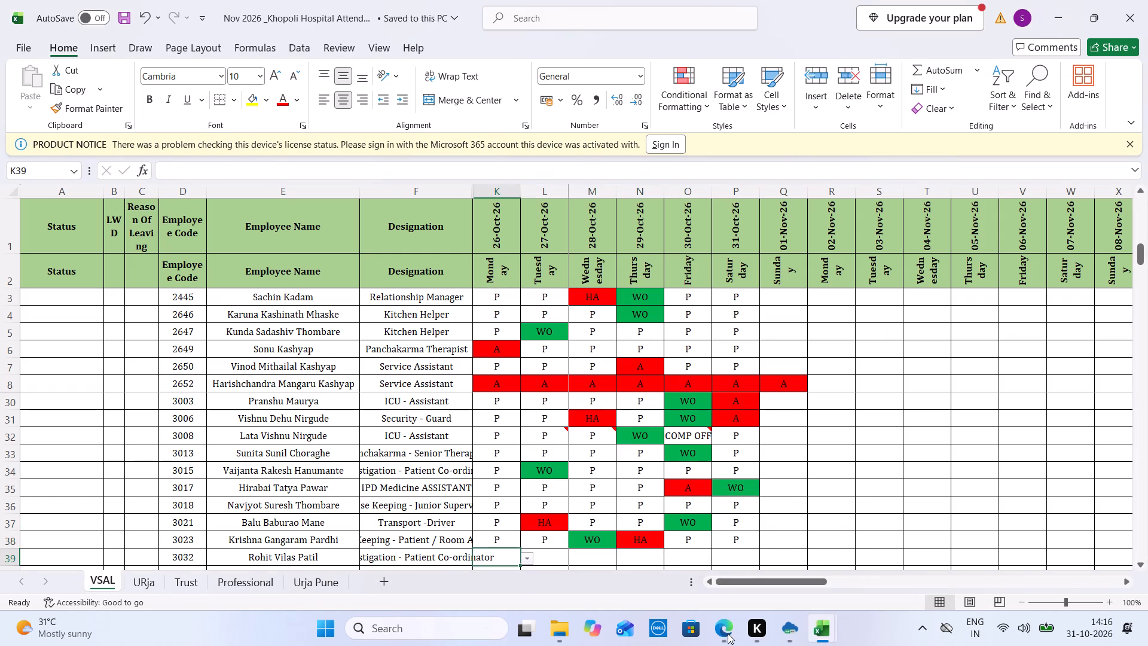
click(728, 633)
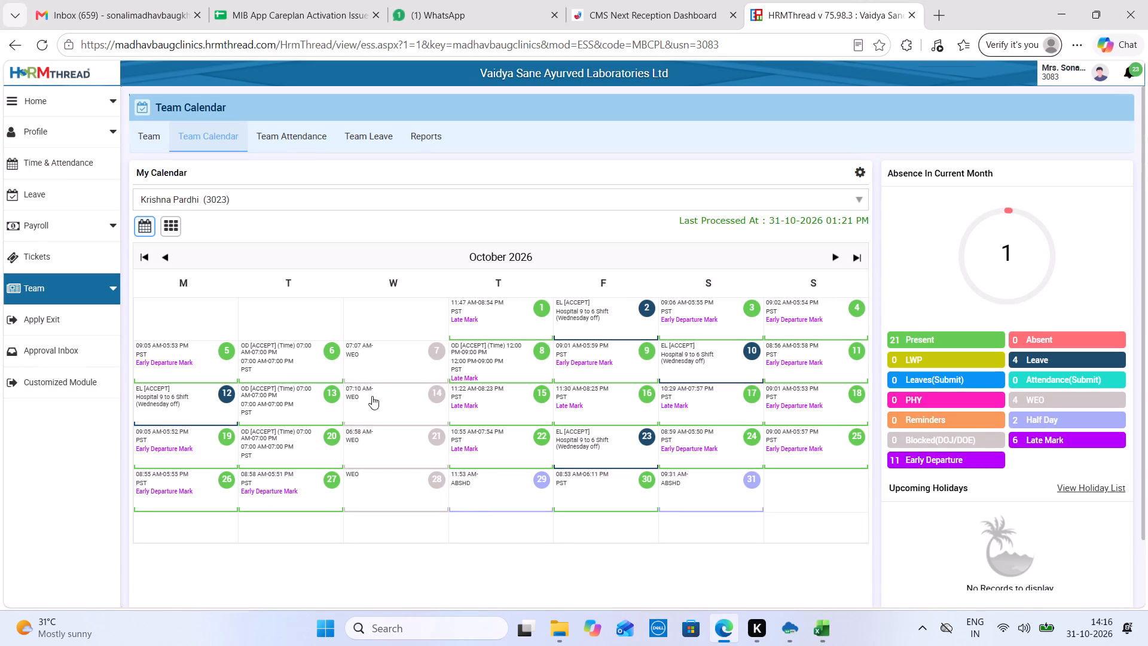
click(289, 193)
click(207, 280)
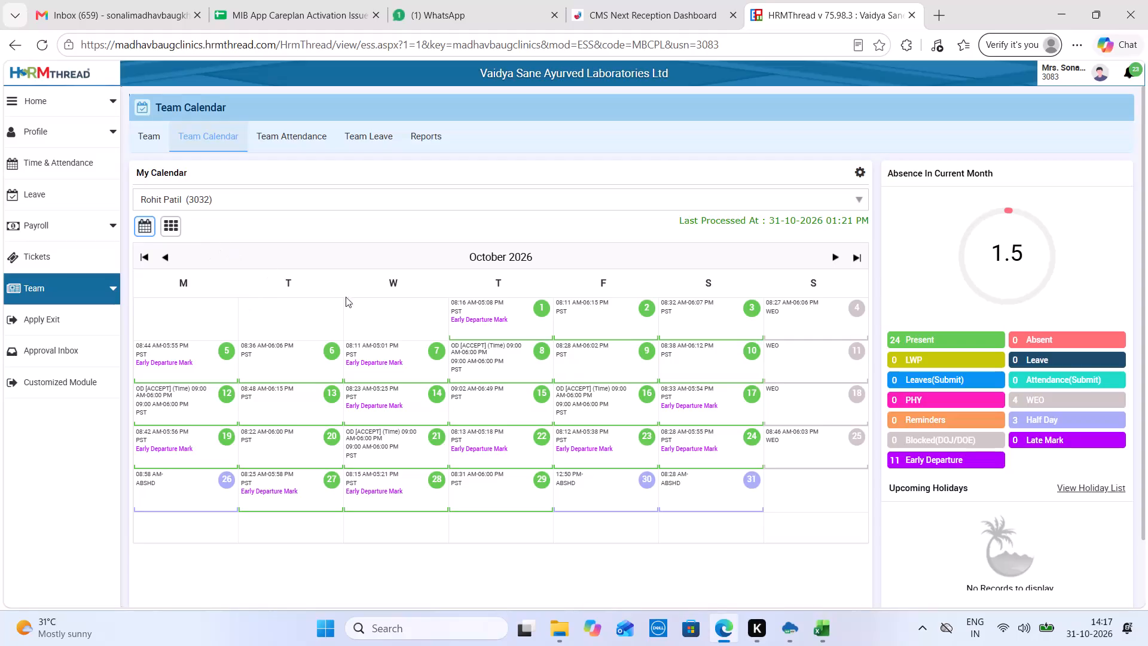
click(734, 632)
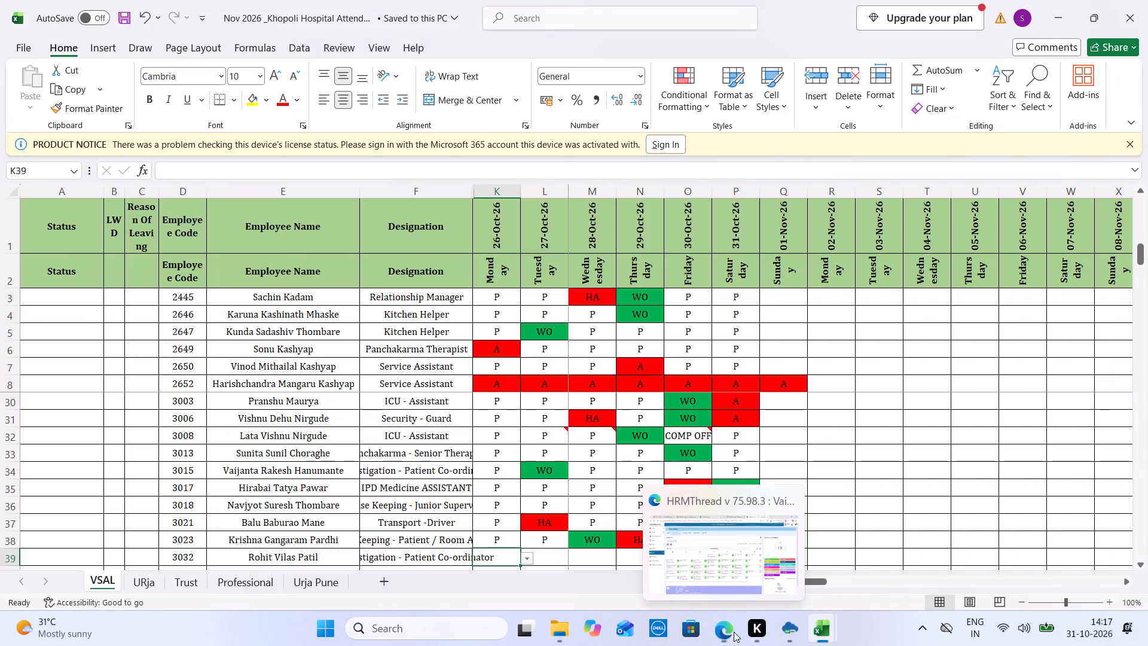
click(734, 632)
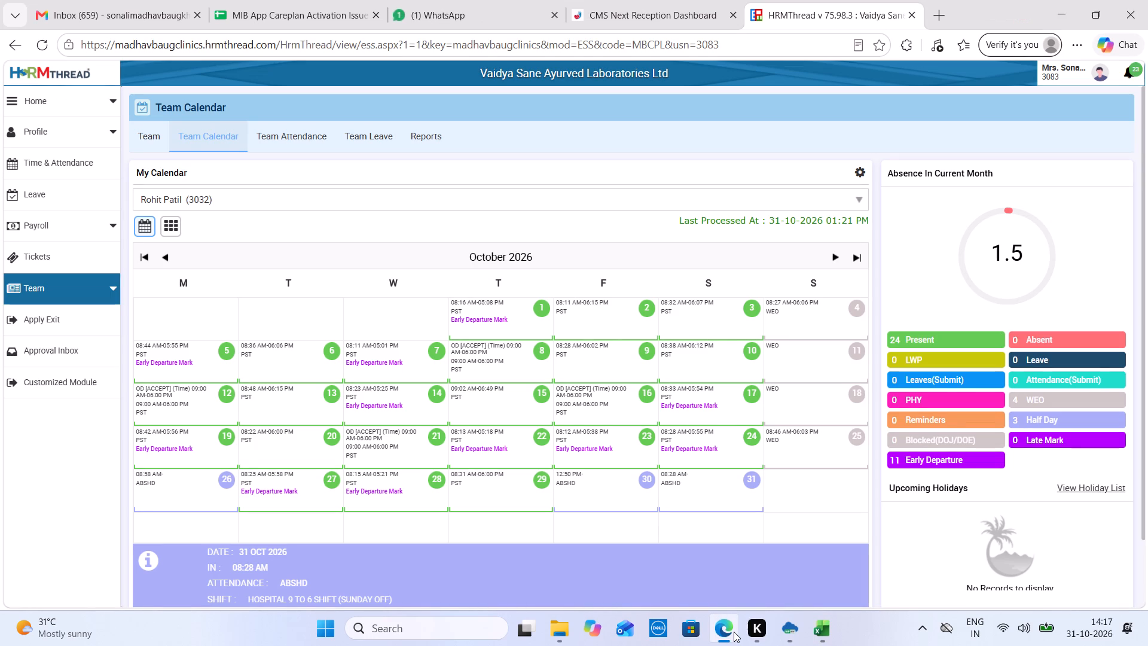
click(734, 632)
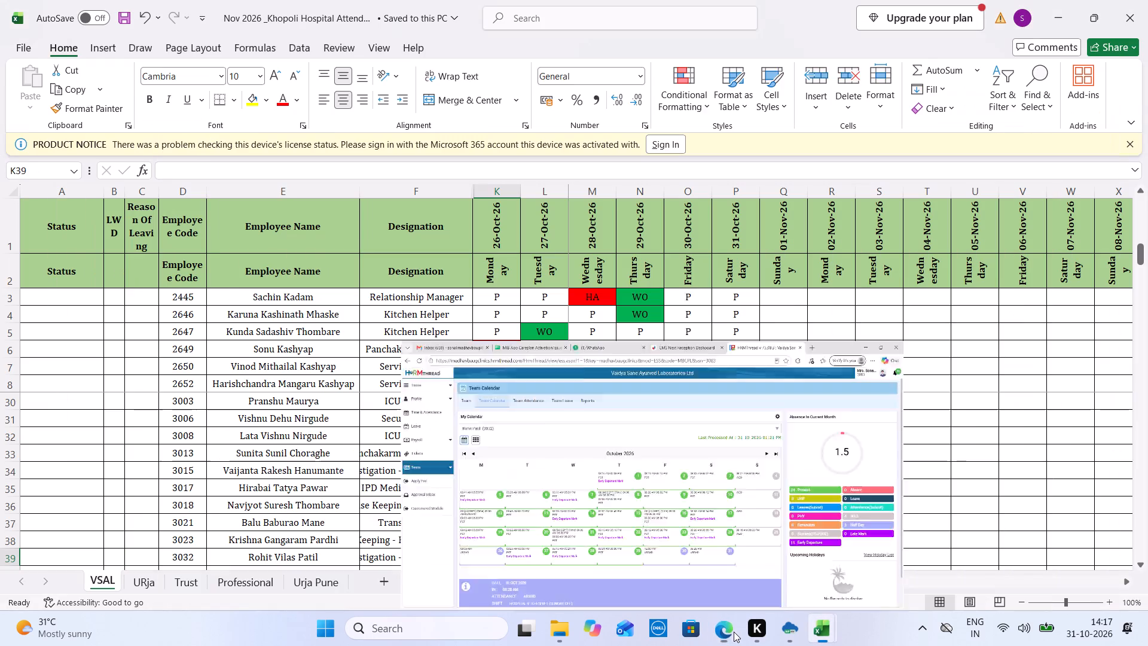
text(HA)
key(Tab)
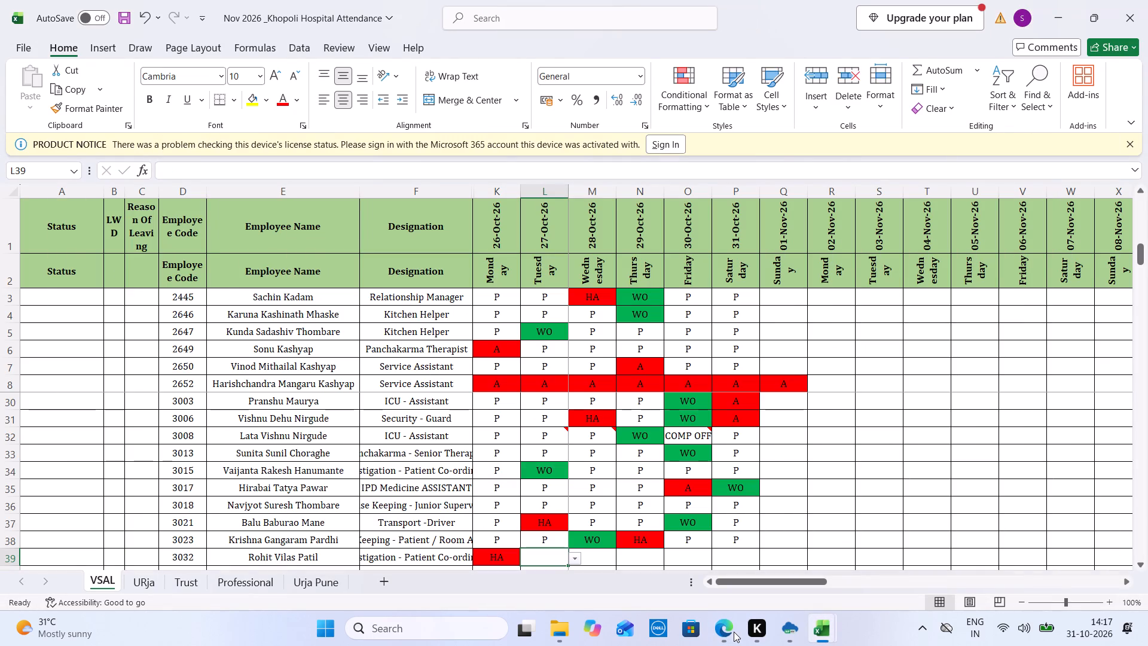
Following the team calendar, mark Rohit P for 27 to 29-Oct-26, HA for 30-Oct-26 and P for 31-Oct-26.
click(734, 632)
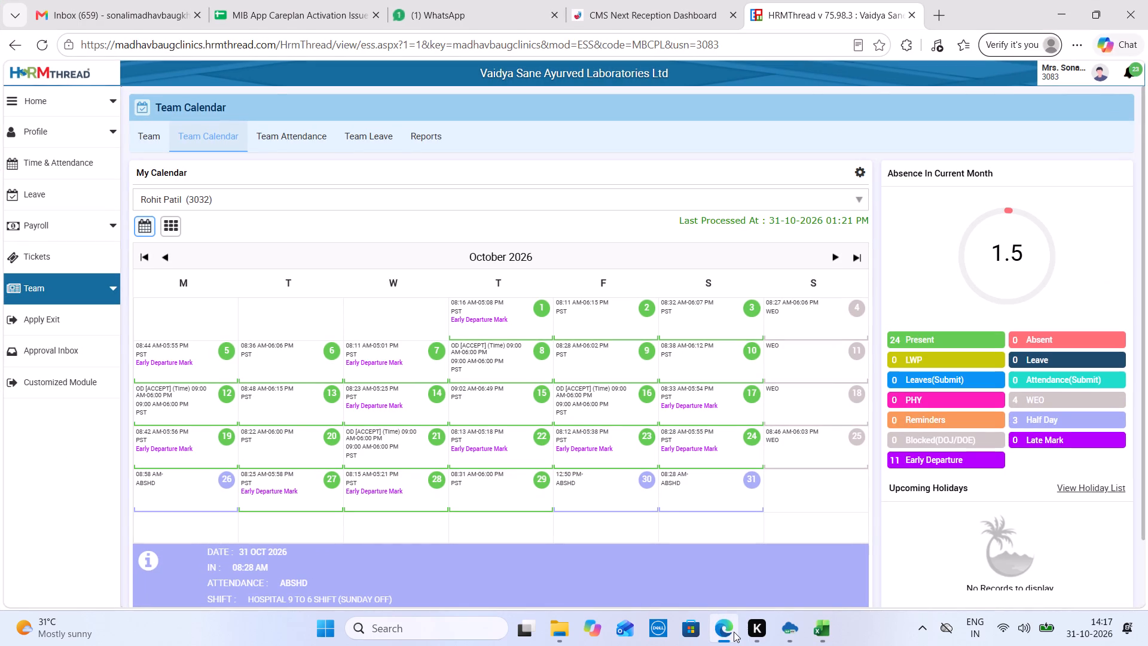
click(734, 632)
key(p)
key(Tab)
key(p)
key(Tab)
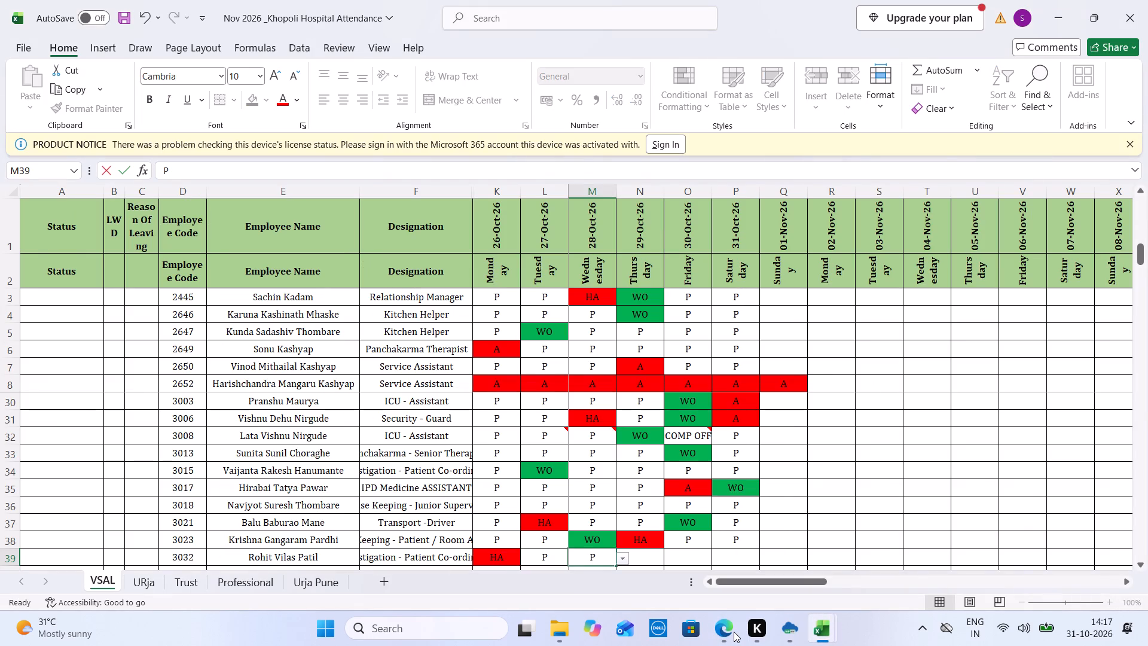
key(p)
key(Tab)
text(HA)
key(Tab)
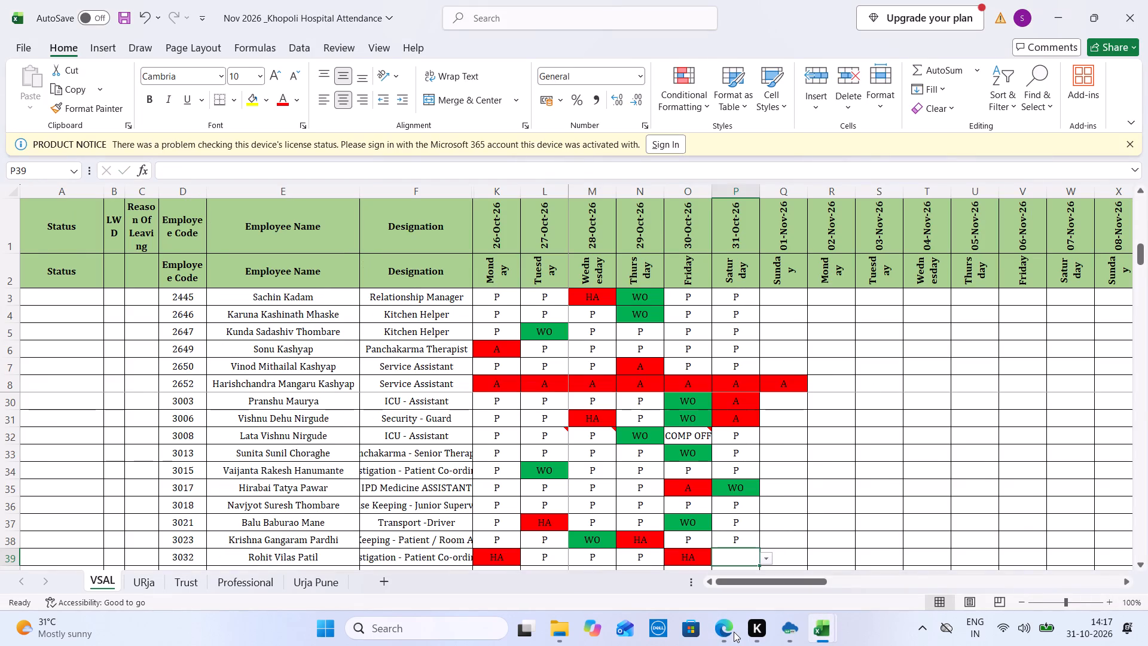
click(734, 632)
click(734, 632)
key(p)
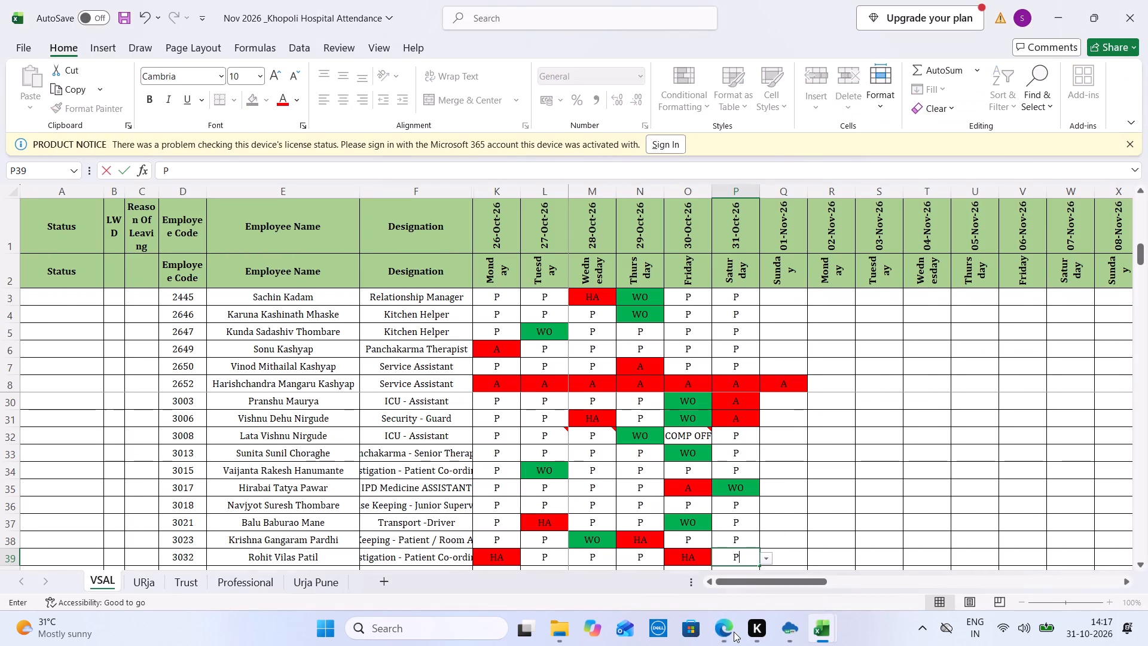
Go to the 26-Oct-26 cell in Nilesh's attendance row and bring up Nilesh's October 2026 team calendar in HRMThread.
key(Left)
key(Down)
key(Left)
key(Left)
key(Left)
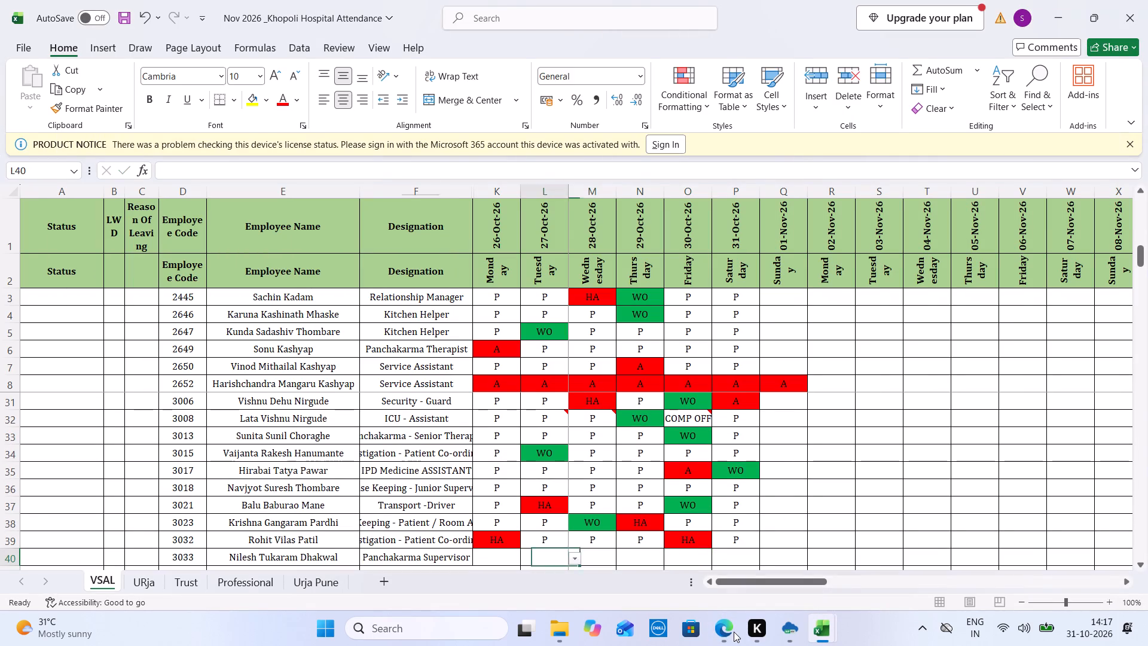
key(Left)
click(734, 632)
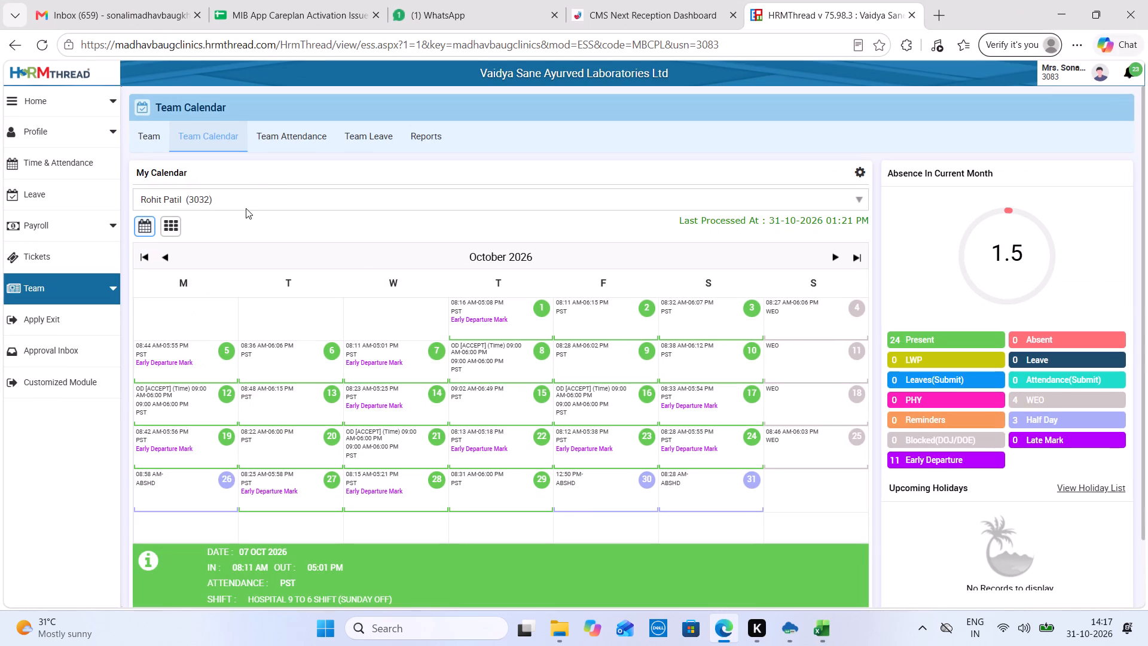
click(268, 203)
click(171, 282)
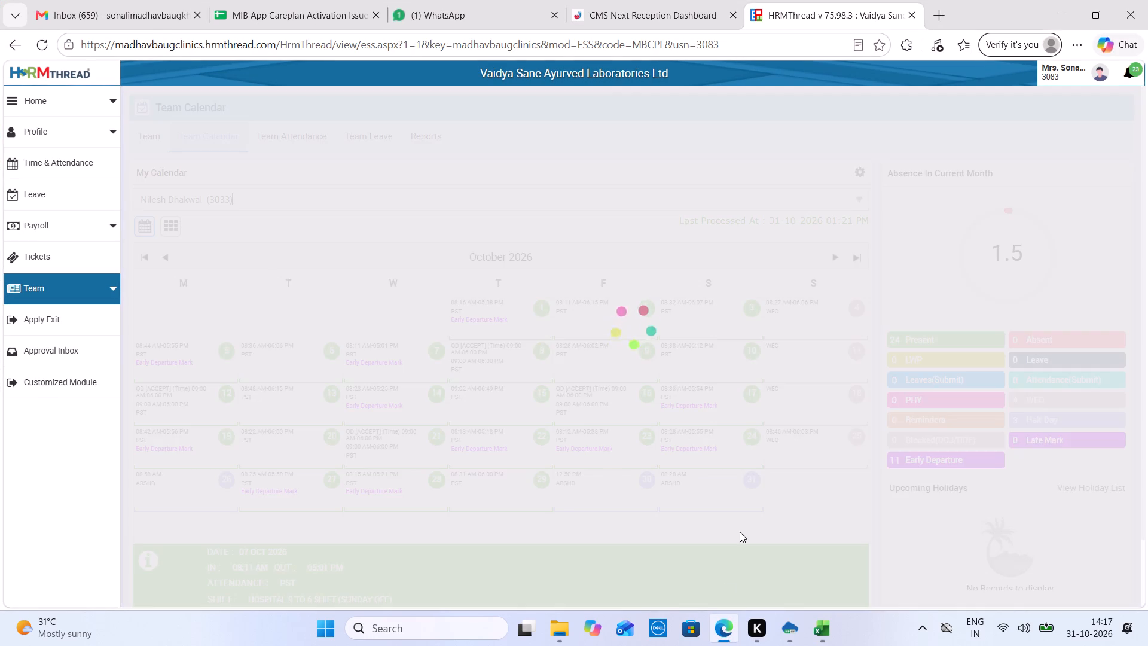
click(721, 635)
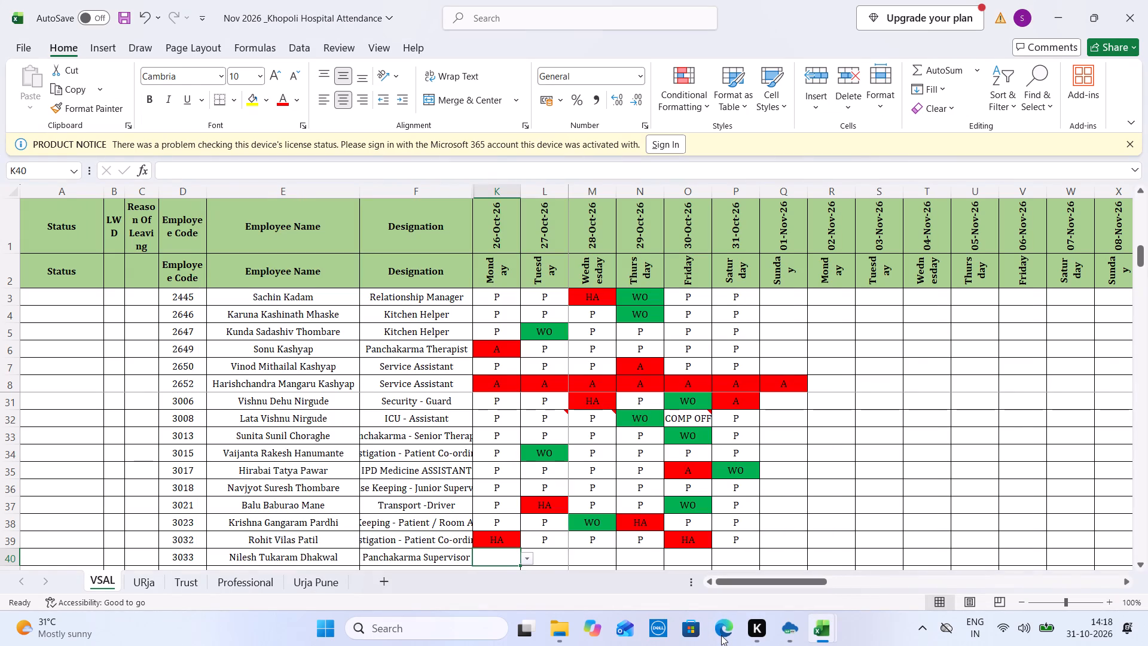
click(721, 635)
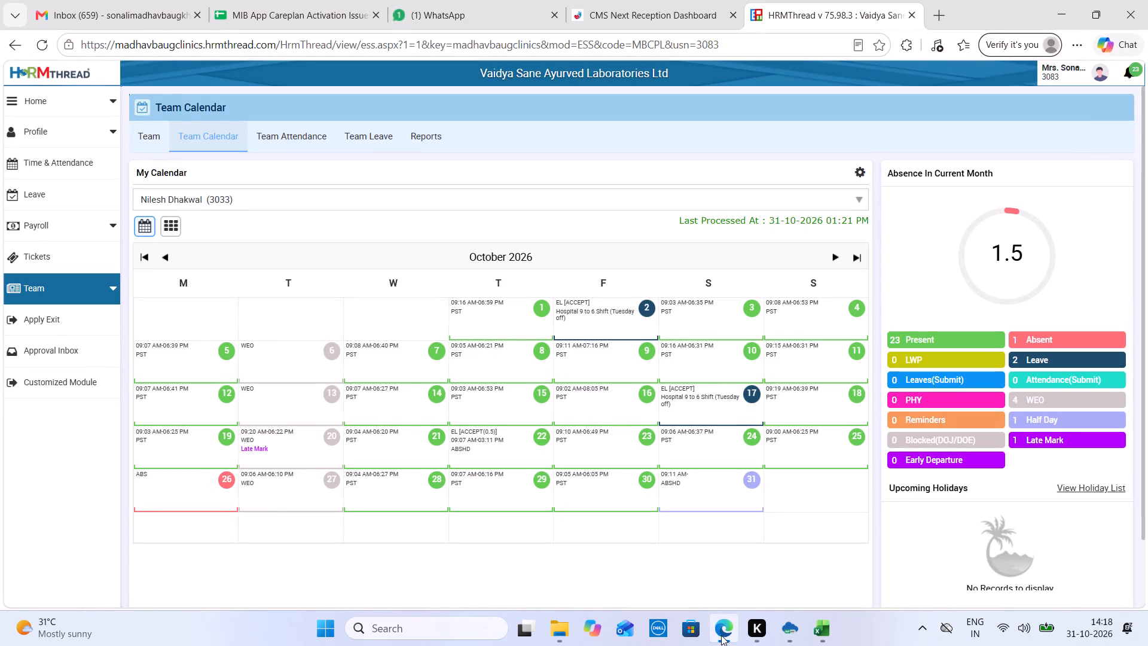
In the attendance sheet, mark Nilesh A for 26-Oct-26 and P for 27-Oct-26 to 31-Oct-26.
click(721, 635)
key(a)
key(Tab)
key(p)
key(Tab)
key(p)
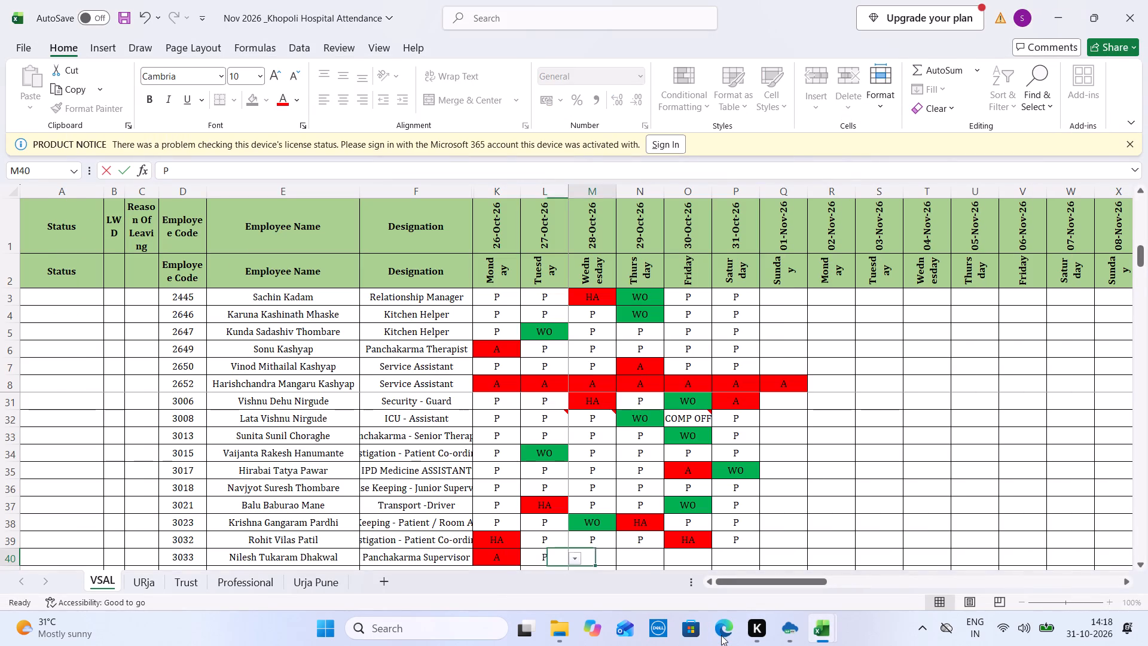
key(Tab)
key(p)
key(Tab)
key(p)
key(Tab)
key(p)
key(Tab)
Go to the 26-Oct-26 cell in Nasreen's attendance row and bring up Nasreen's team calendar in HRMThread.
key(Down)
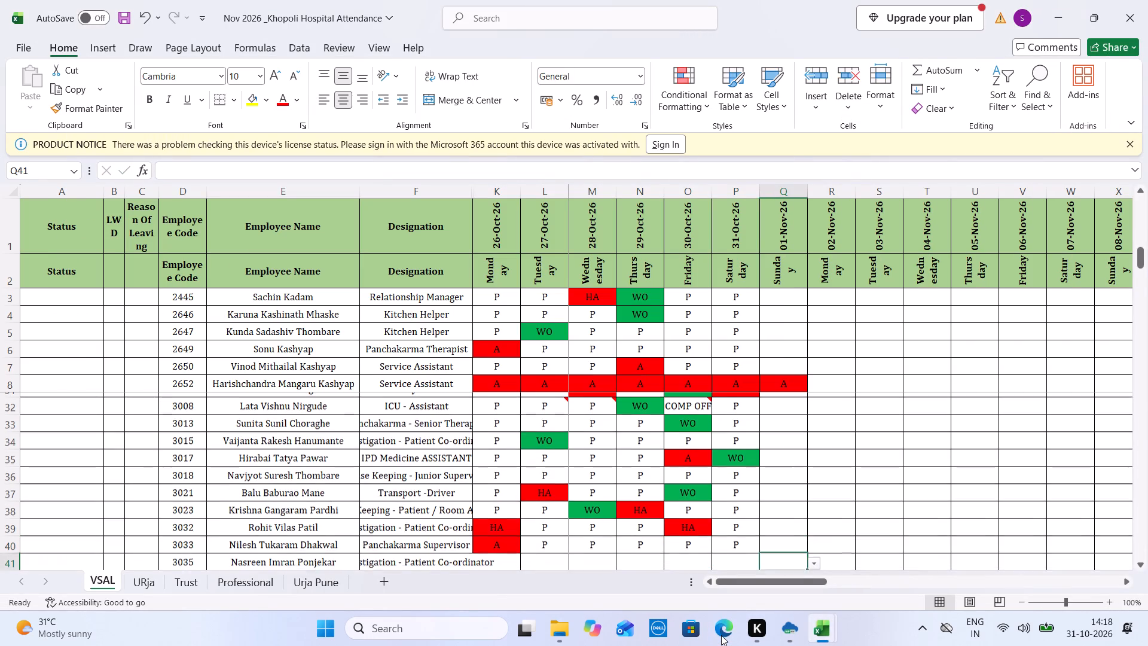
key(Left)
key(Left)
key(Left)
key(Left)
key(Left)
key(Left)
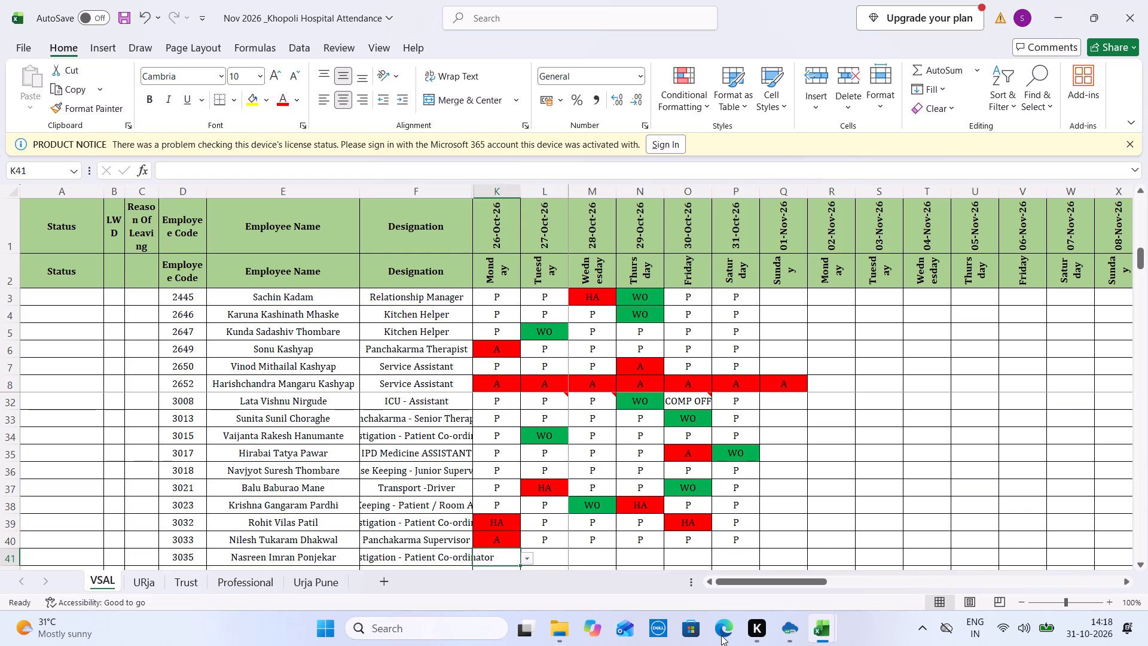
click(721, 635)
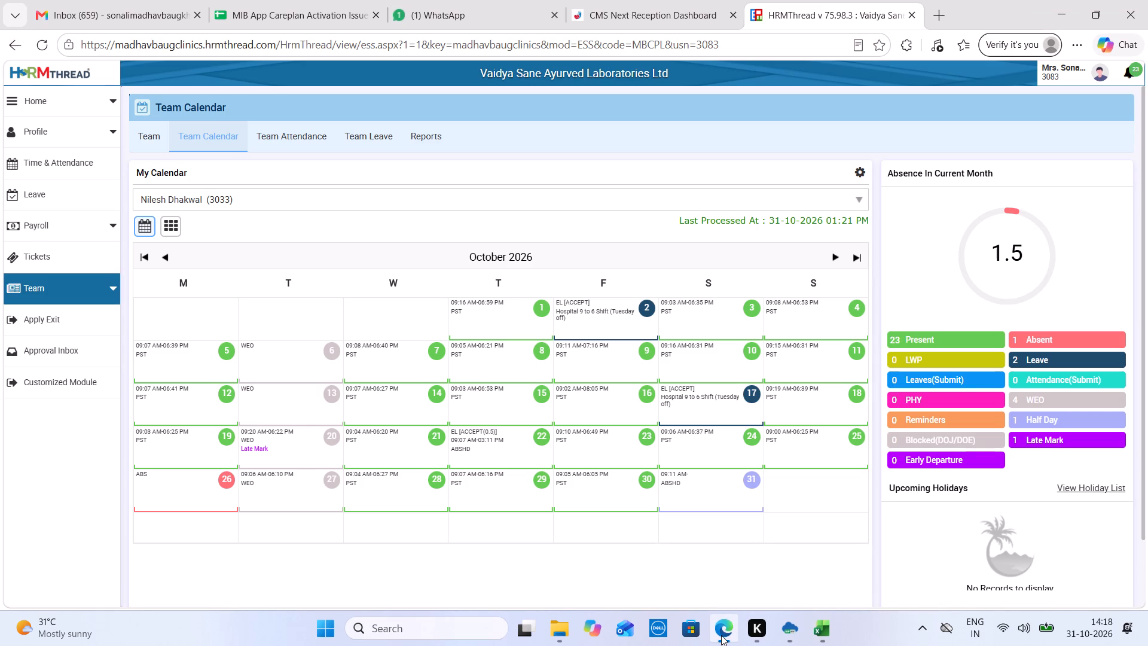
click(721, 635)
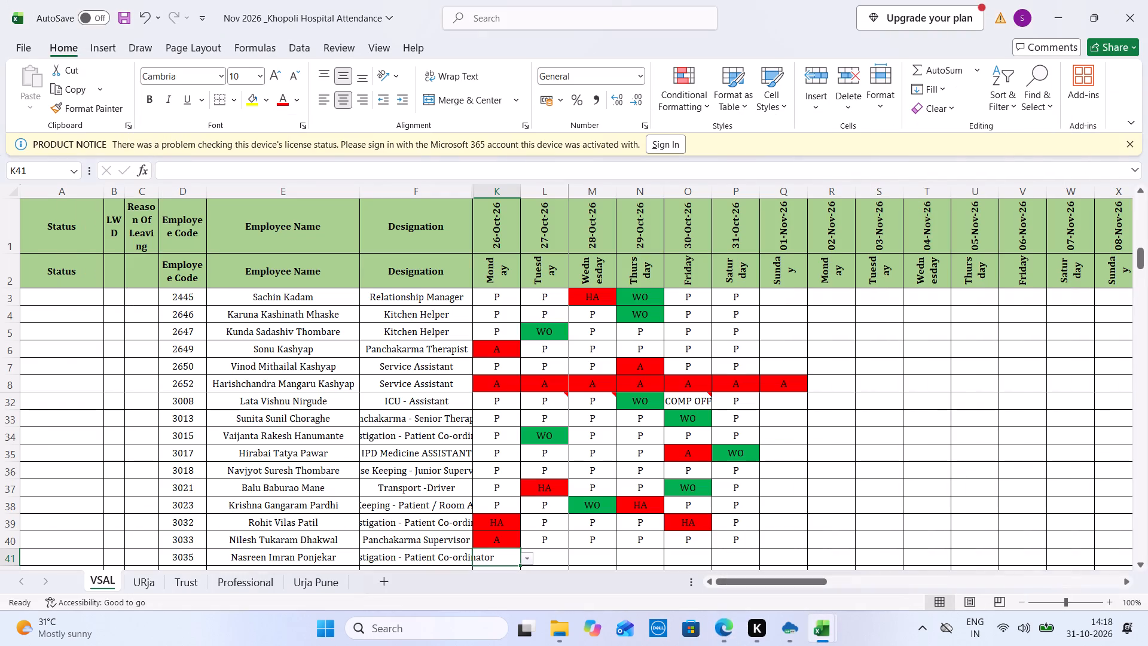
click(734, 627)
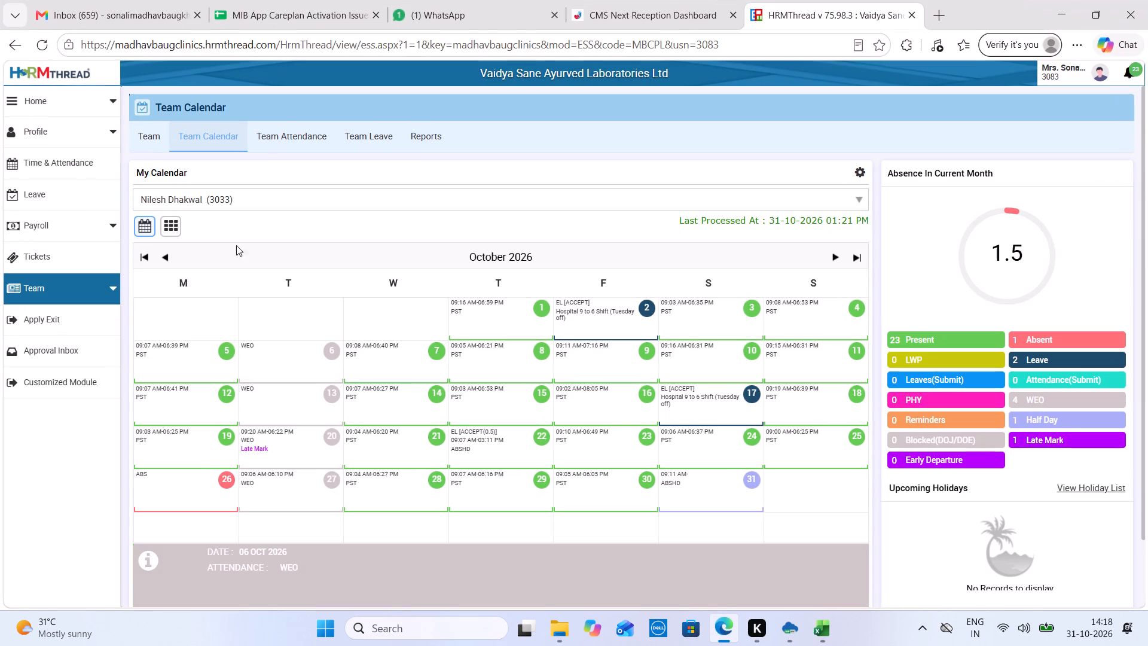
click(235, 198)
click(189, 276)
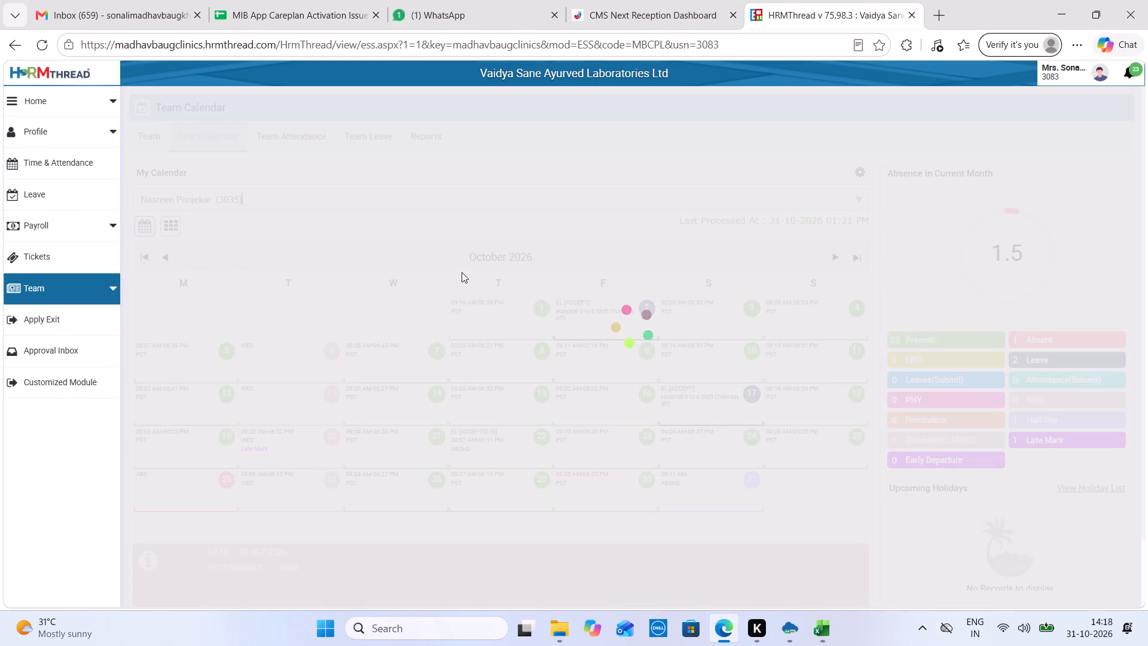
In the attendance sheet, mark Nasreen P for 26 to 29-Oct-26, WO for 30-Oct-26 and P for 31-Oct-26.
click(731, 626)
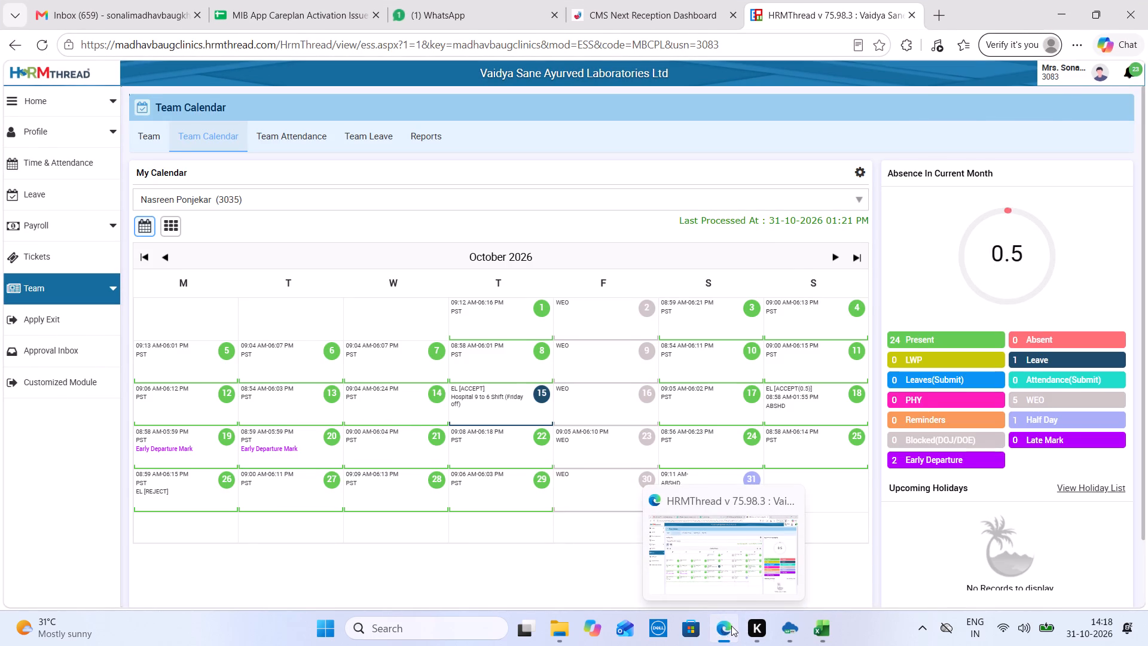
key(p)
key(Tab)
key(p)
key(Tab)
key(p)
key(Tab)
key(p)
key(Tab)
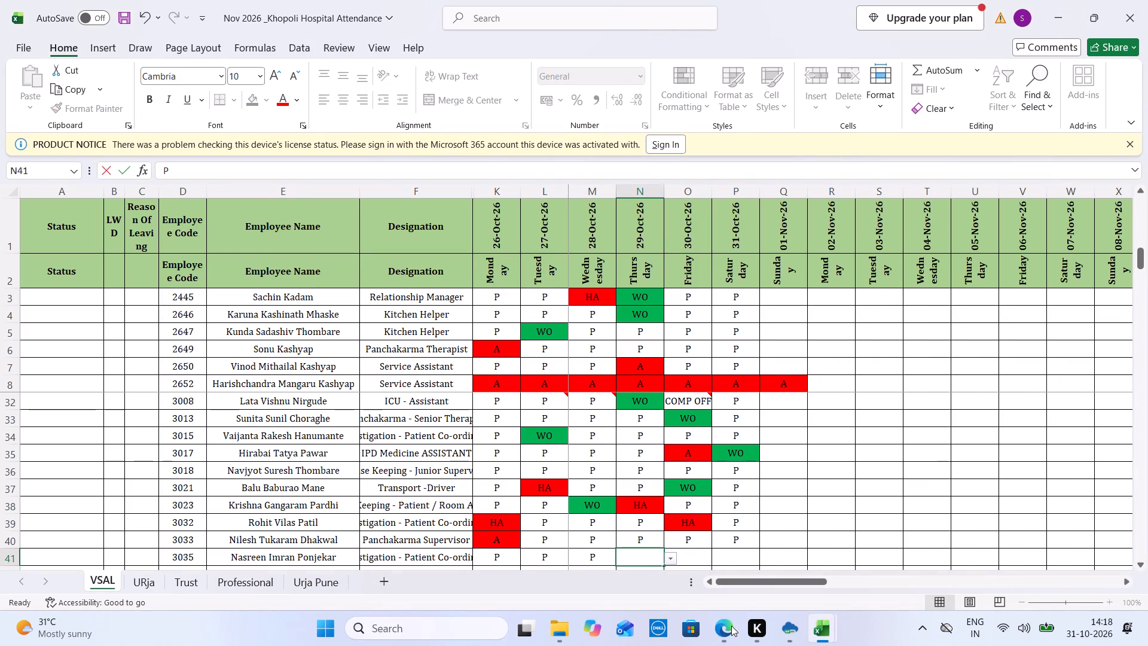
key(w)
key(Tab)
key(p)
Go to the 26-Oct-26 cell in Ratnadeep's attendance row and bring up Ratnadeep's October 2026 team calendar in HRMThread.
key(Down)
key(Left)
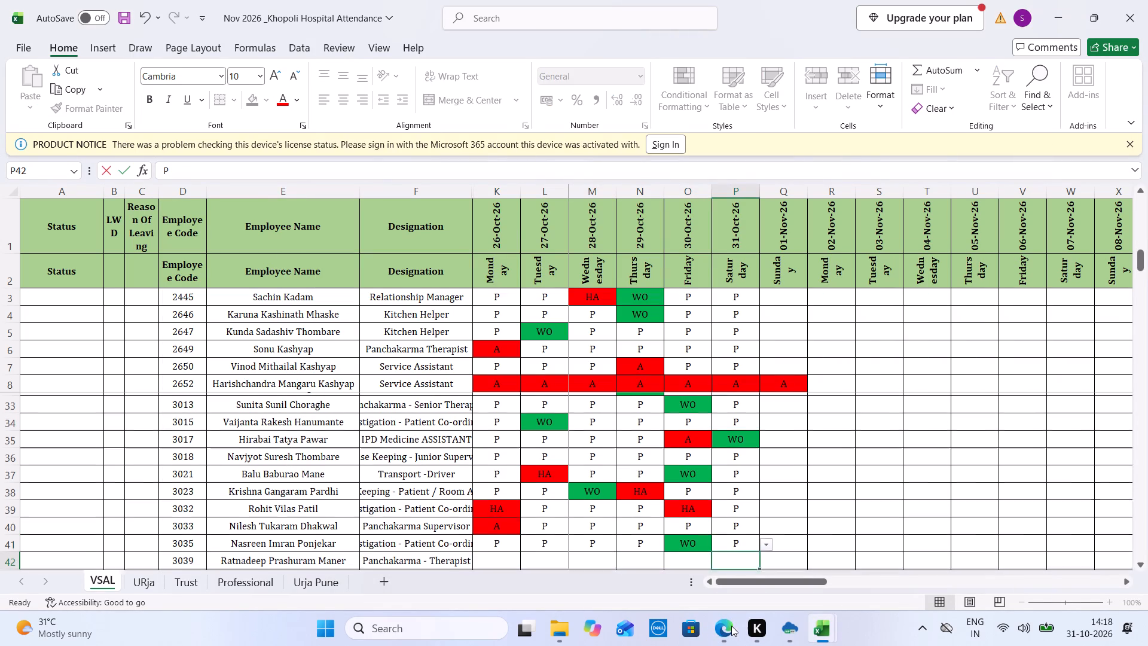
key(Left)
key(Left)
key(Left)
key(Left)
click(731, 626)
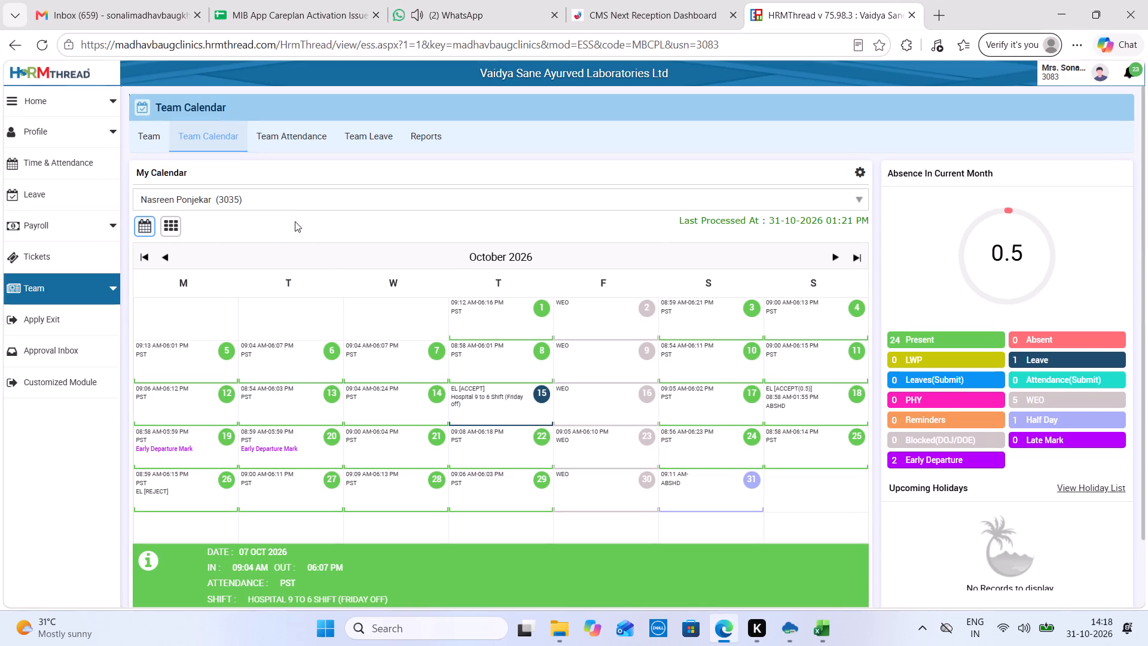
click(301, 204)
click(239, 276)
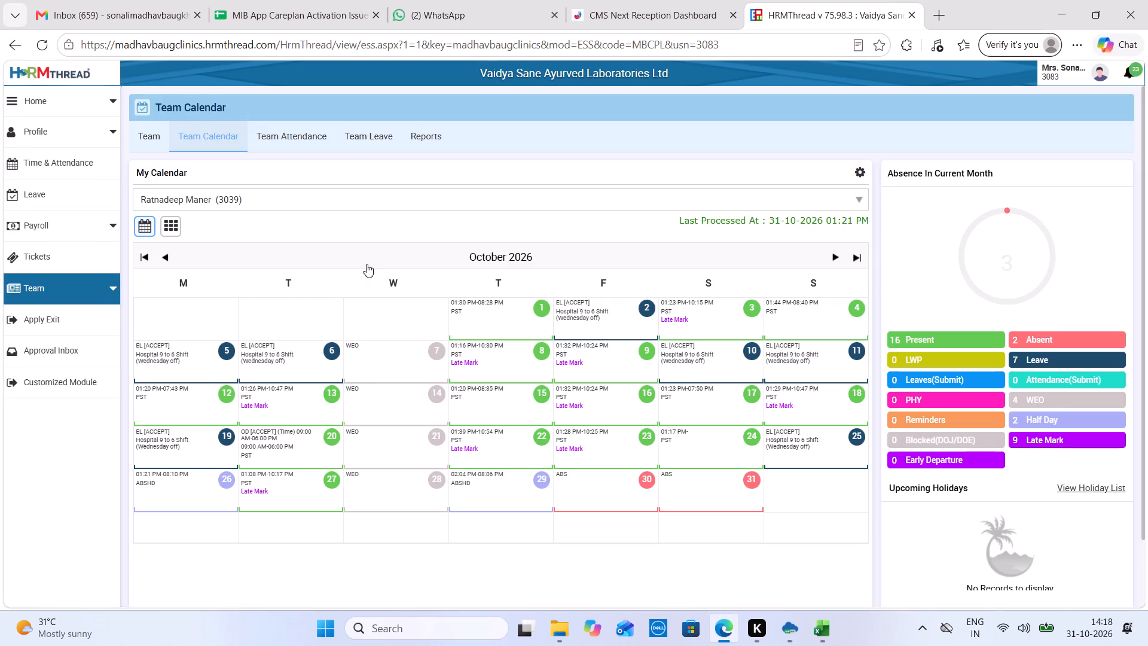
In the attendance sheet, mark Ratnadeep HA for 26-Oct-26, P for 27, WO for 28, HA for 29 and A for 30-Oct-26.
click(730, 623)
text(HA)
key(Tab)
key(p)
key(Tab)
key(w)
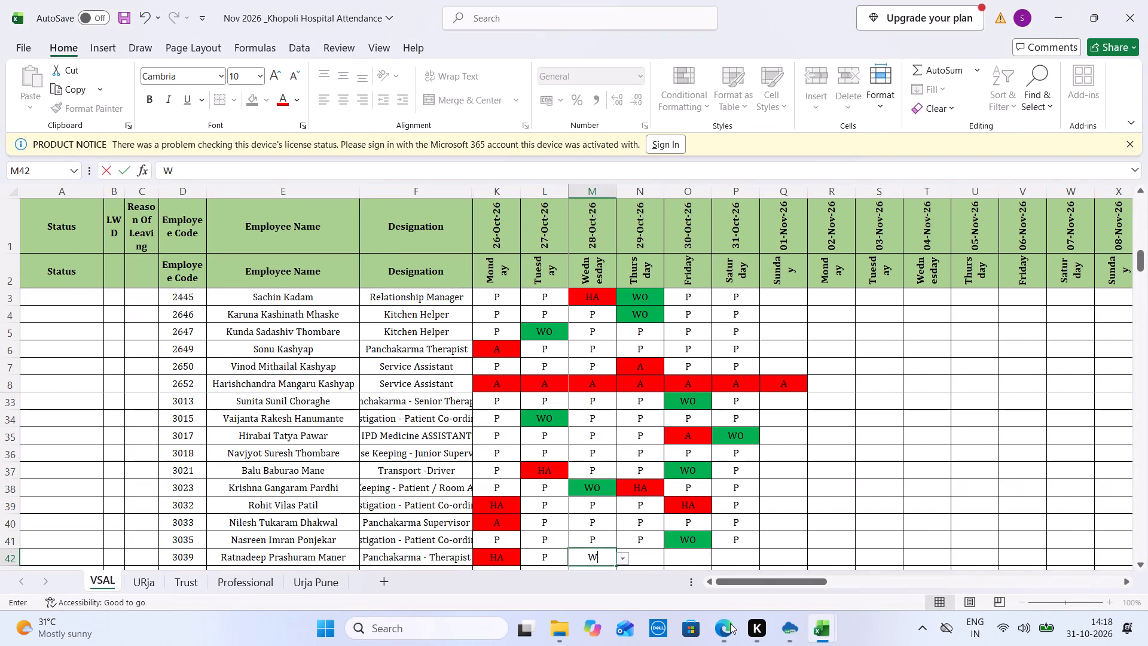
key(Tab)
key(Return)
text(WO)
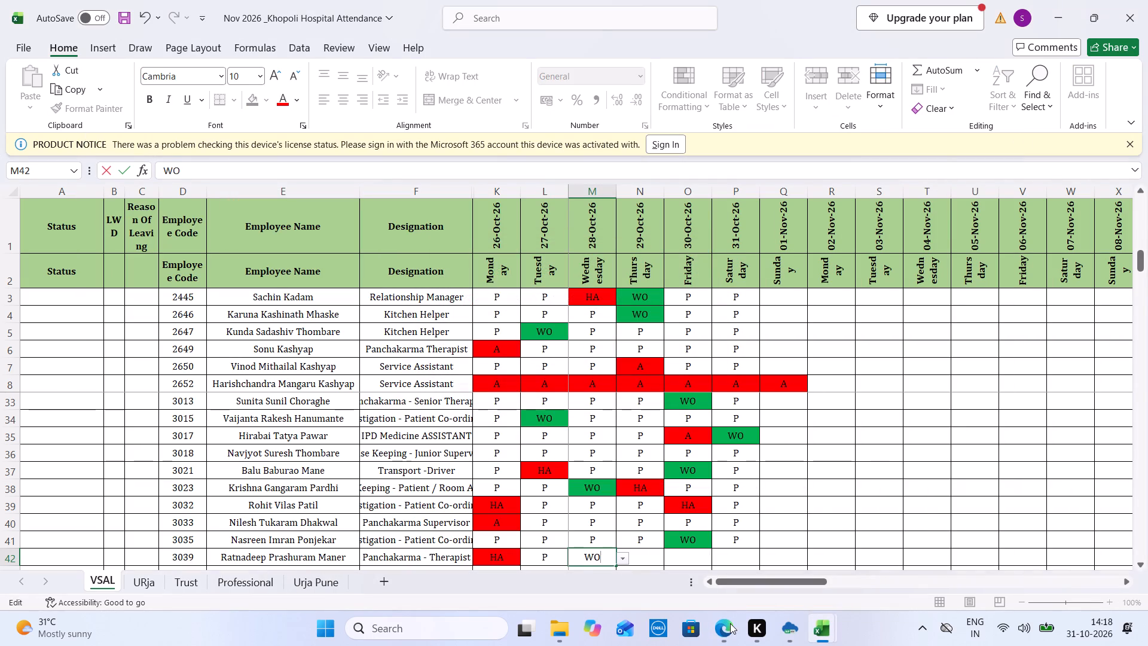
key(Tab)
click(730, 623)
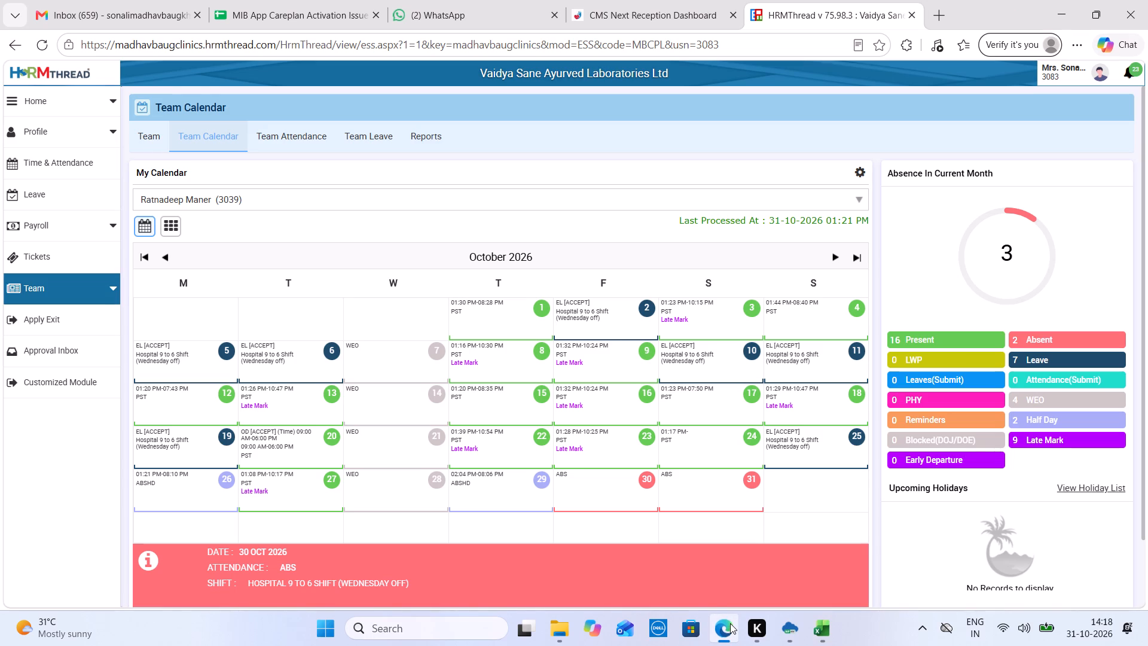
click(730, 623)
text(HA)
key(Tab)
key(a)
key(Tab)
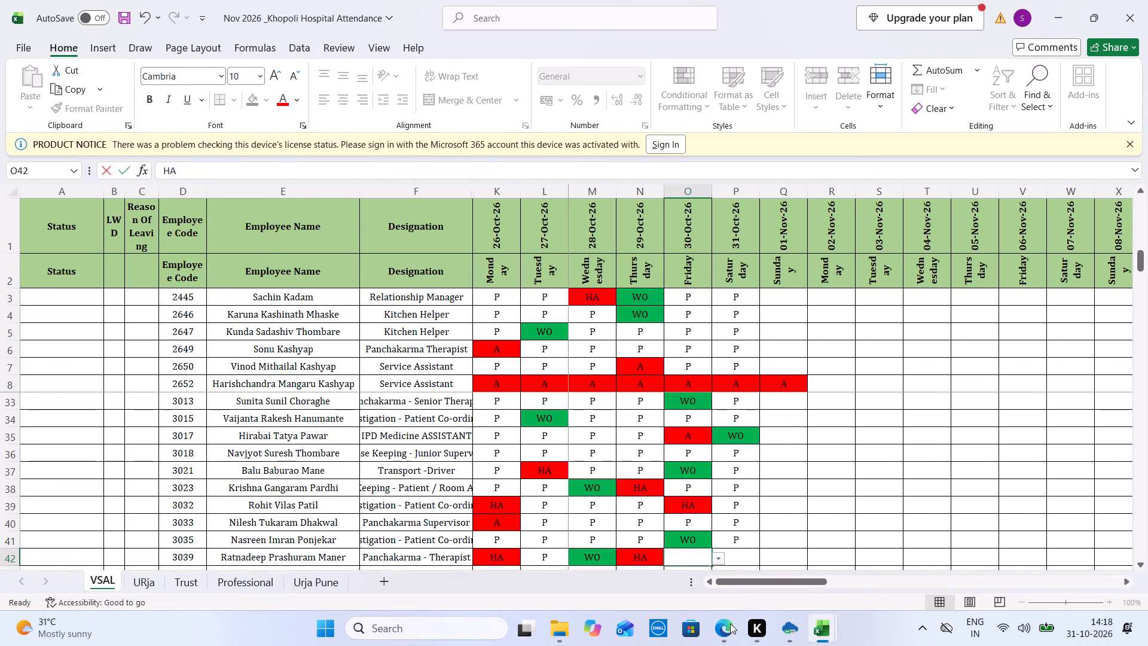
key(Down)
key(Left)
key(Left)
key(Left)
key(Left)
key(Left)
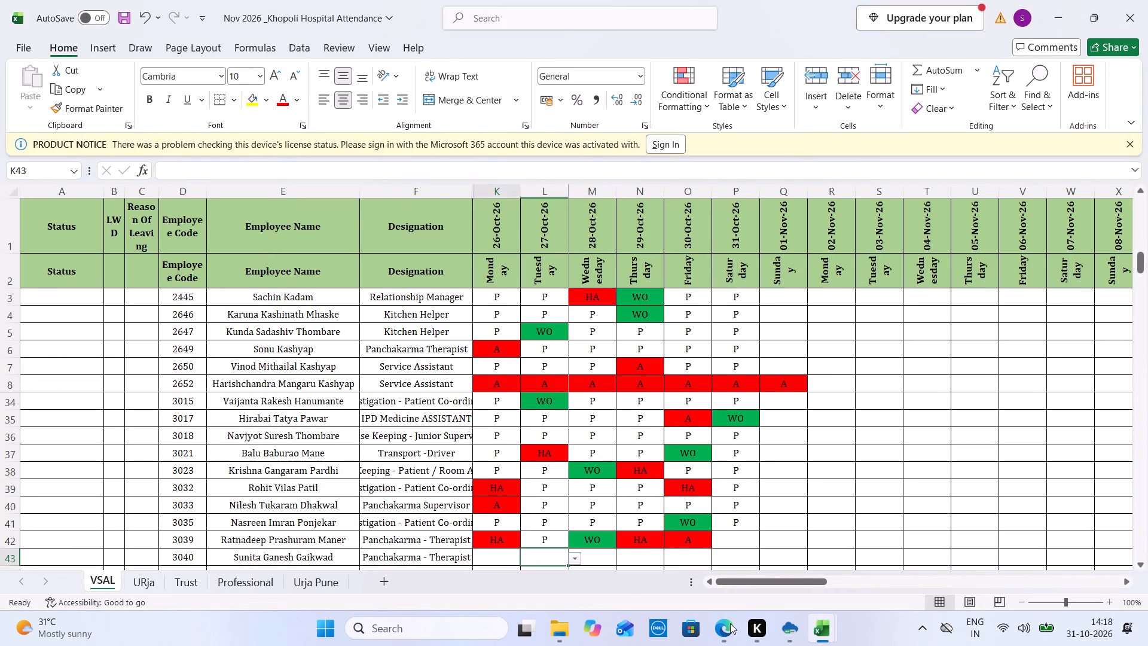
click(730, 623)
click(273, 191)
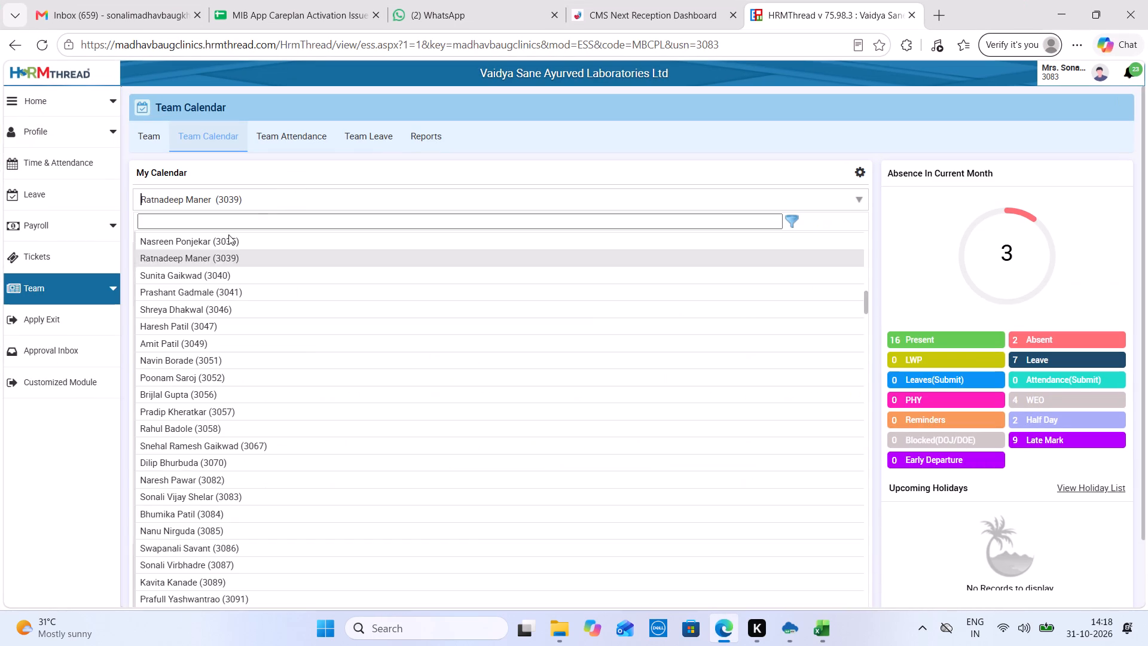
click(227, 270)
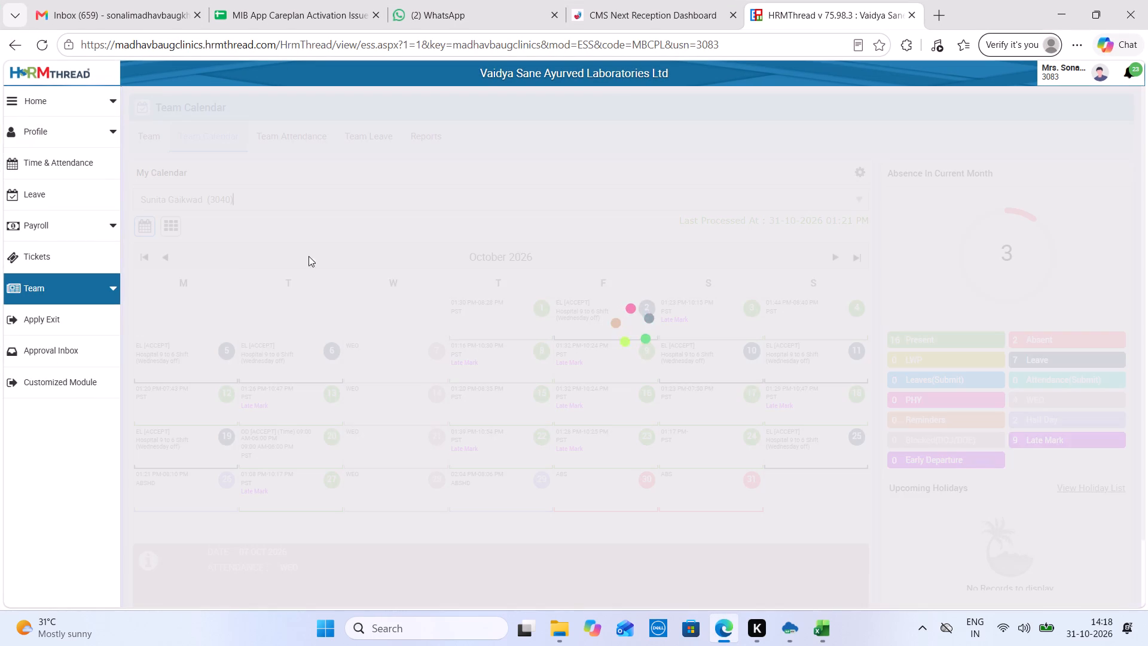
click(723, 626)
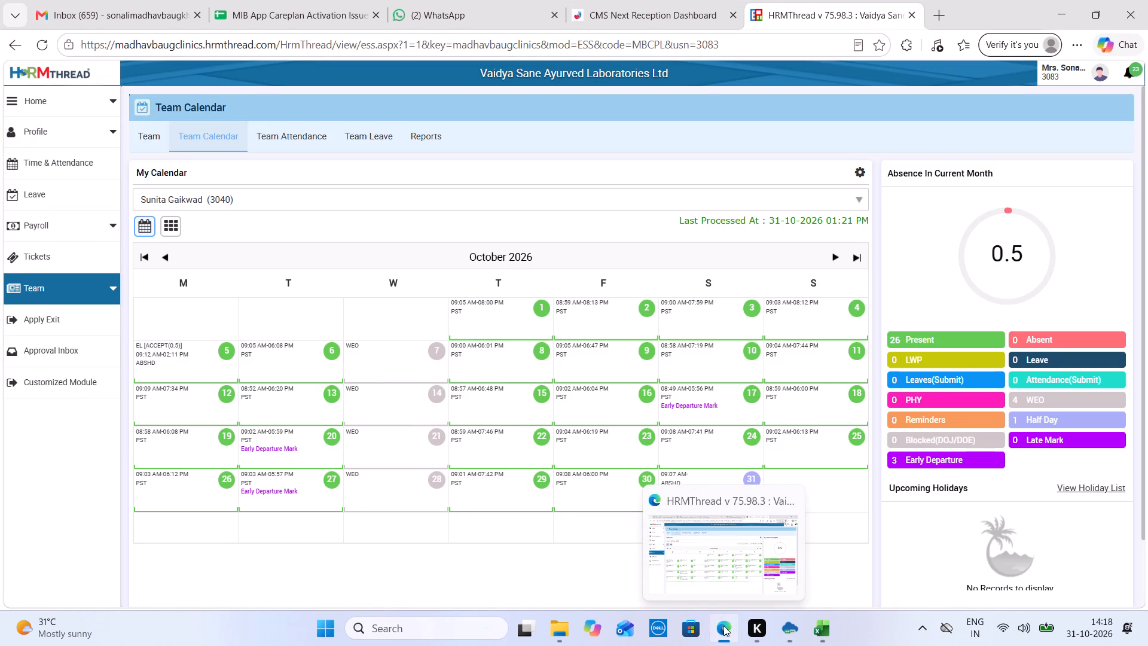
key(p)
key(Tab)
key(p)
key(Tab)
key(w)
key(Tab)
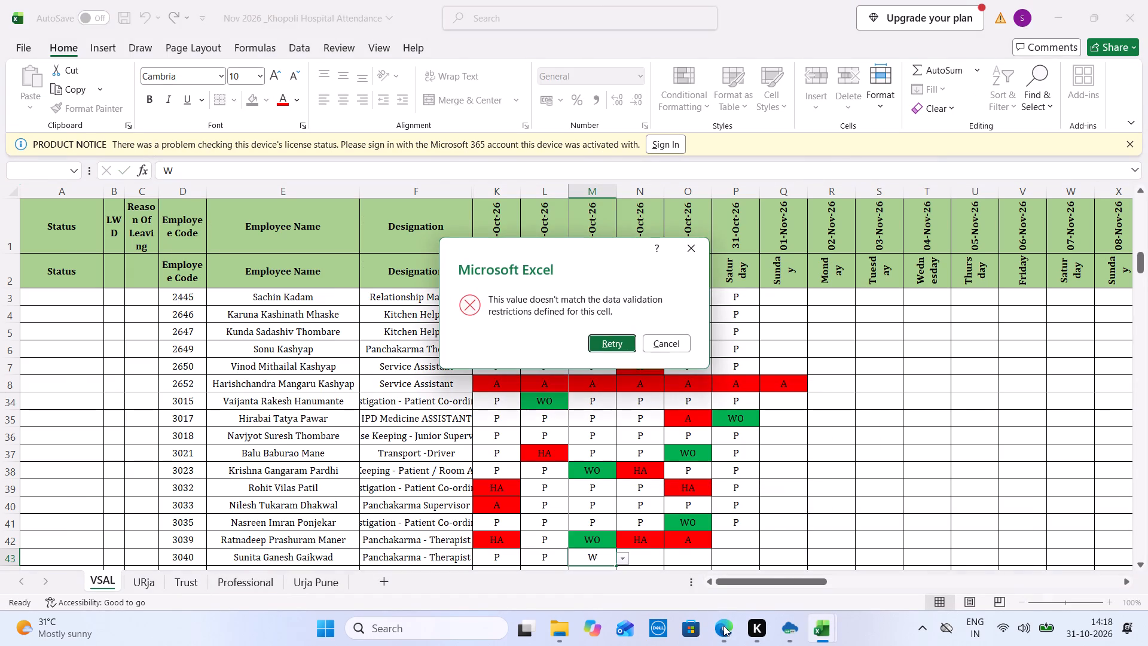
key(Return)
text(WO)
key(Tab)
key(p)
key(Tab)
key(p)
key(Tab)
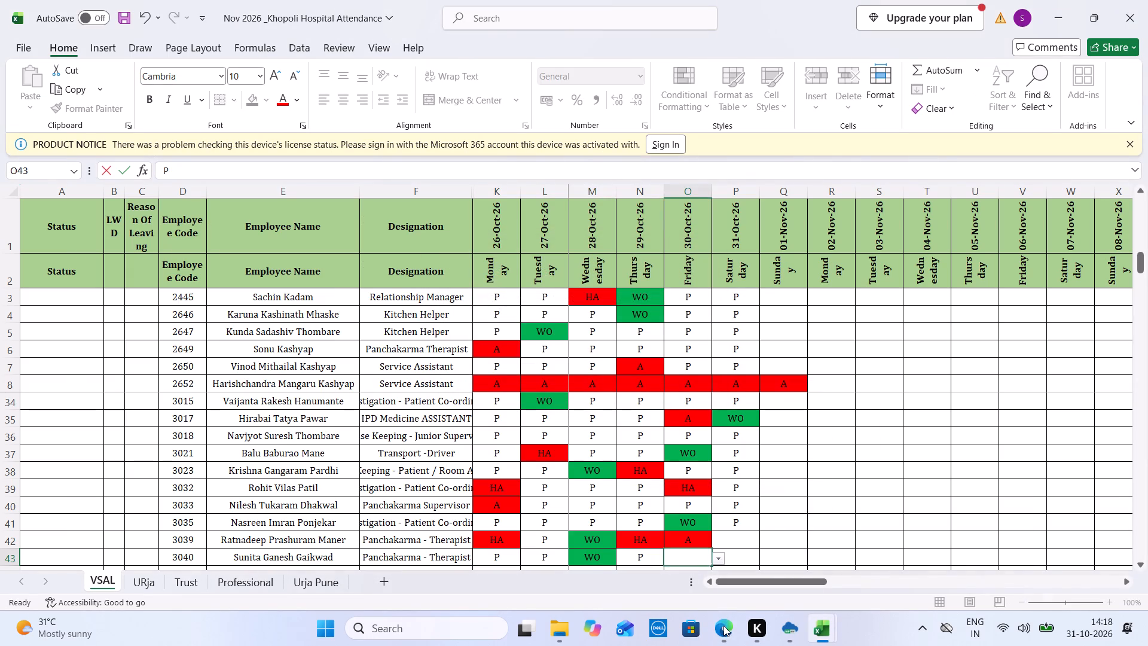
key(p)
click(723, 626)
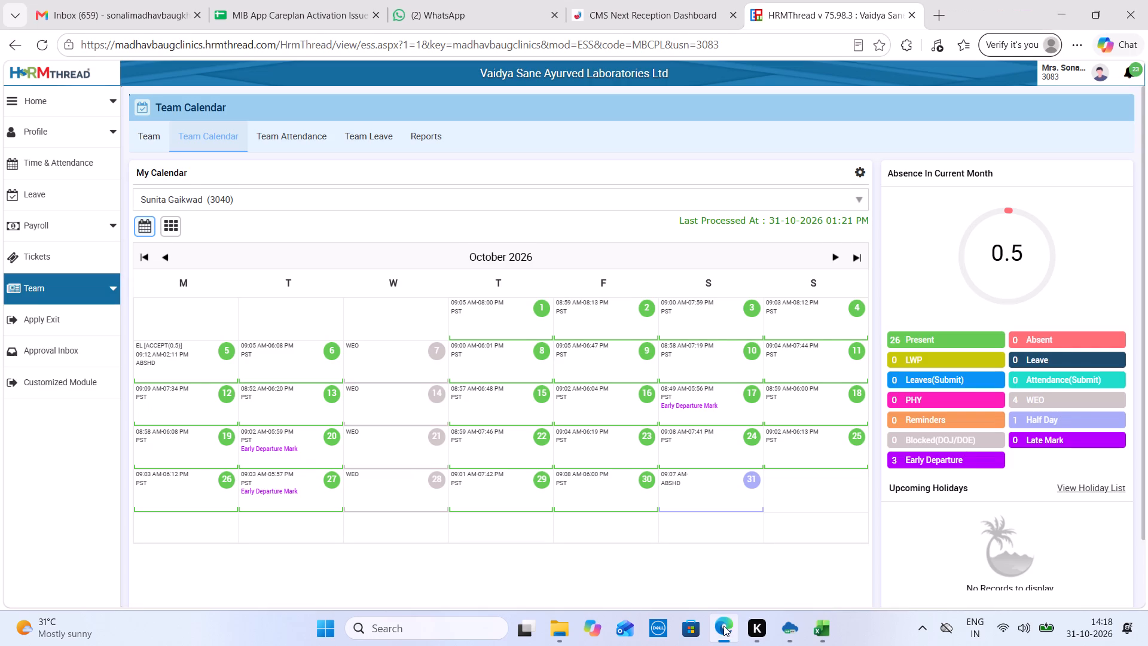
click(723, 626)
Go to the 26-Oct-26 cell in Prashant's attendance row and bring up Prashant's October 2026 team calendar in HRMThread.
key(Down)
key(Left)
key(Left)
key(Left)
key(Left)
key(Left)
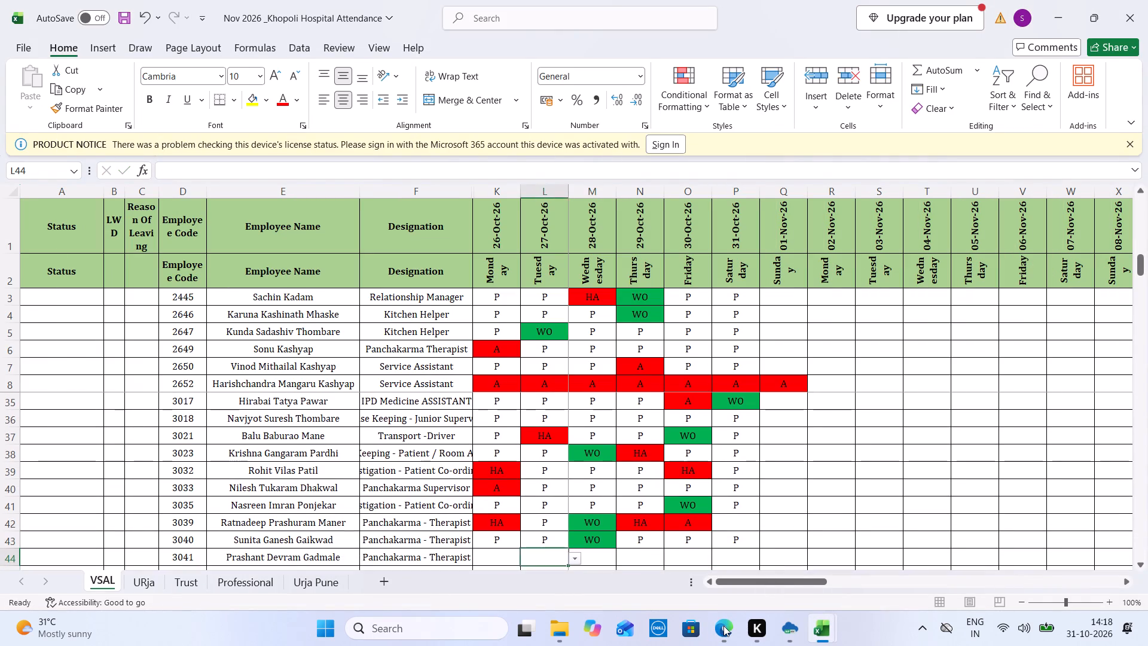
click(723, 626)
click(220, 193)
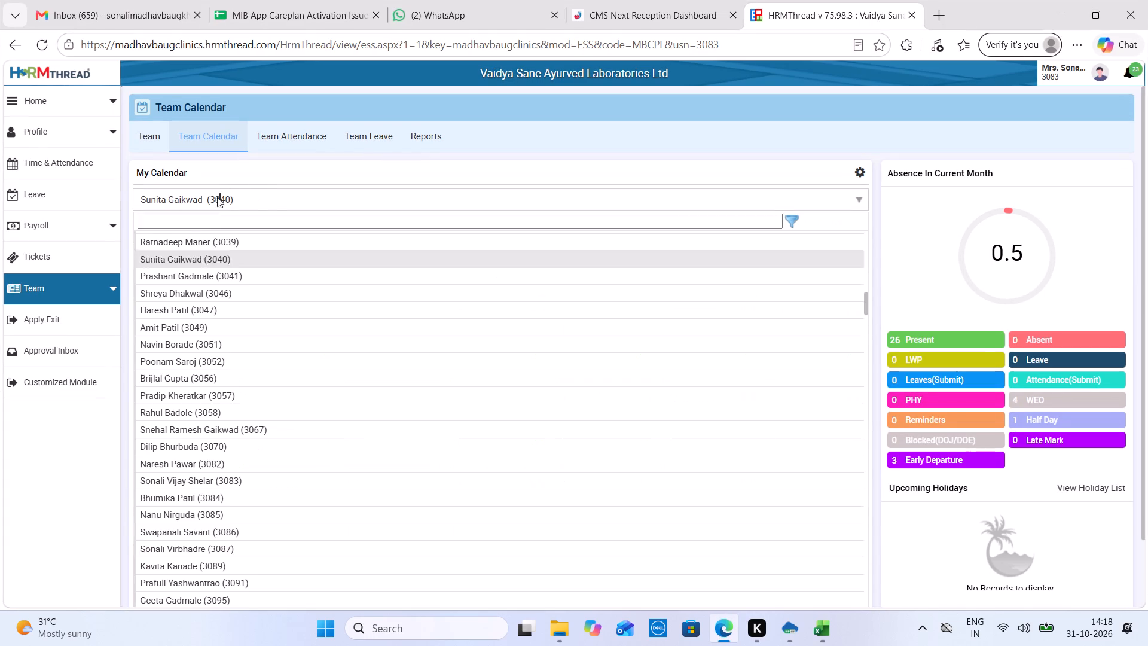
click(193, 279)
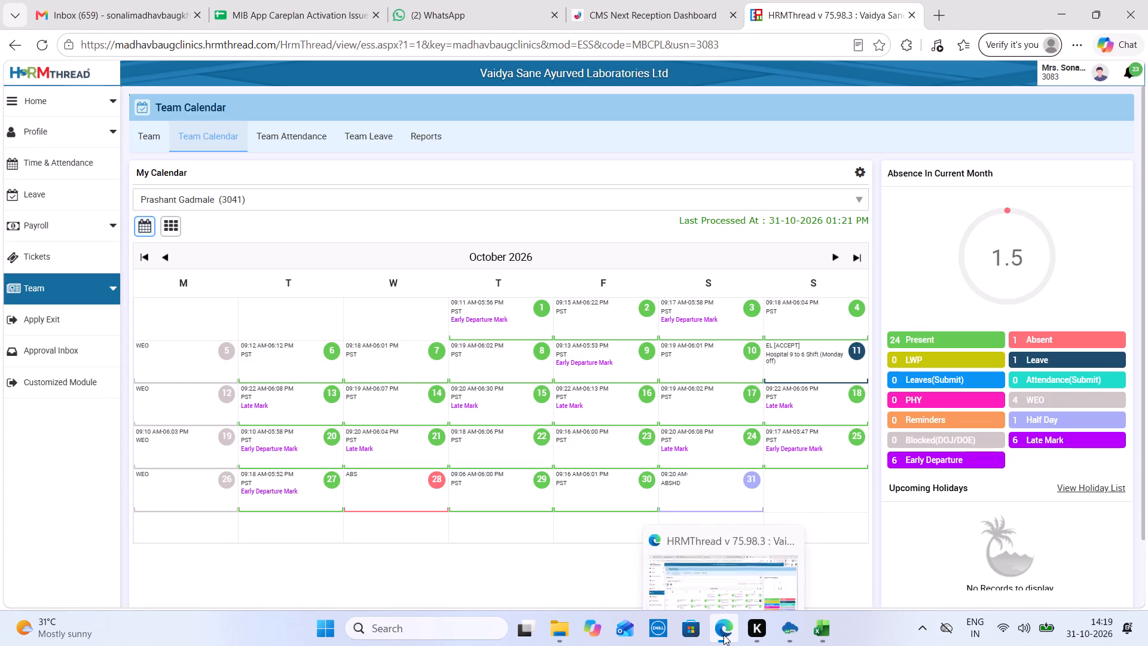
In the attendance sheet, mark Prashant WO for 26-Oct-26, P for 27, A for 28 and P for 29 to 31-Oct-26, and save the workbook.
click(723, 635)
text(WO)
key(Tab)
key(p)
key(Tab)
key(a)
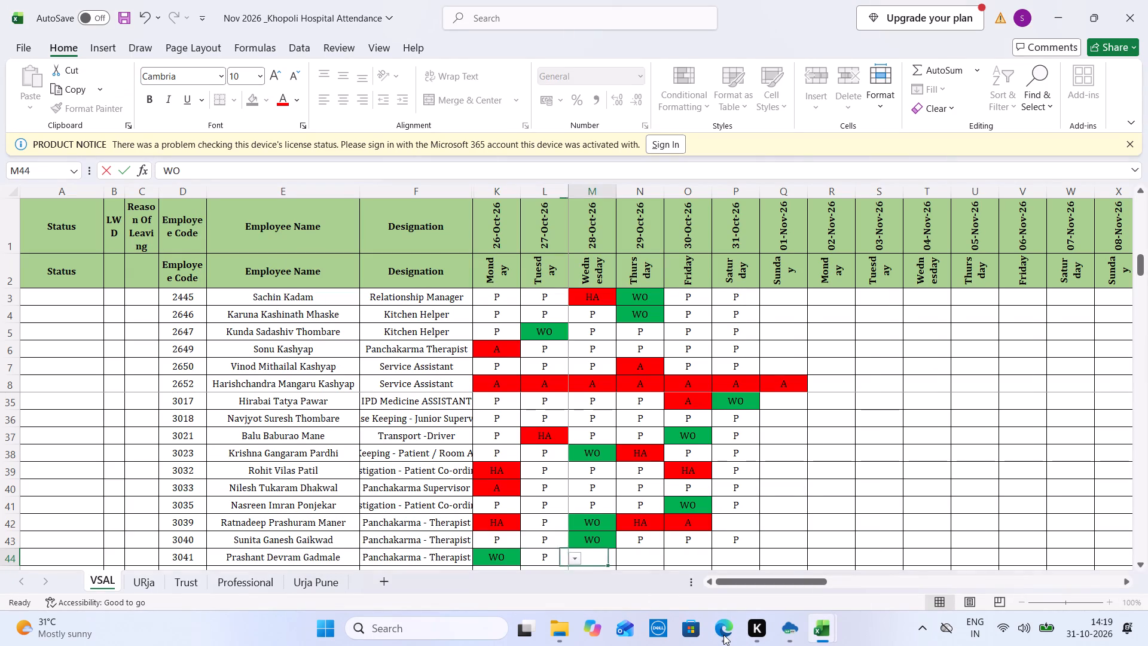
key(Tab)
click(723, 635)
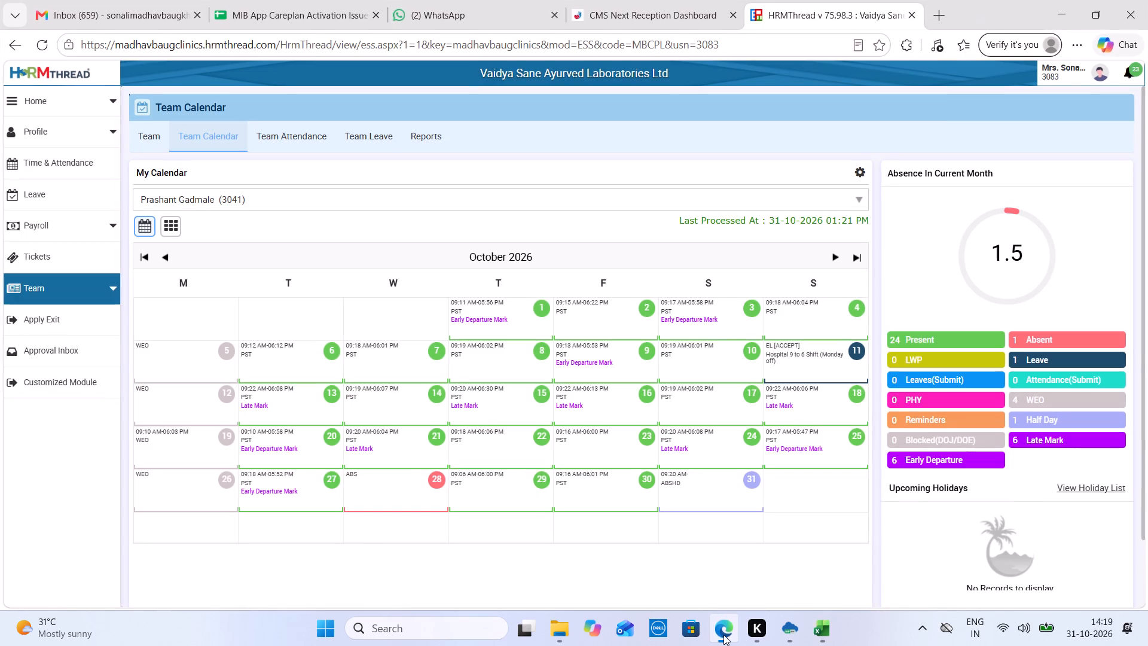
click(723, 635)
key(p)
key(Tab)
key(p)
key(Tab)
key(p)
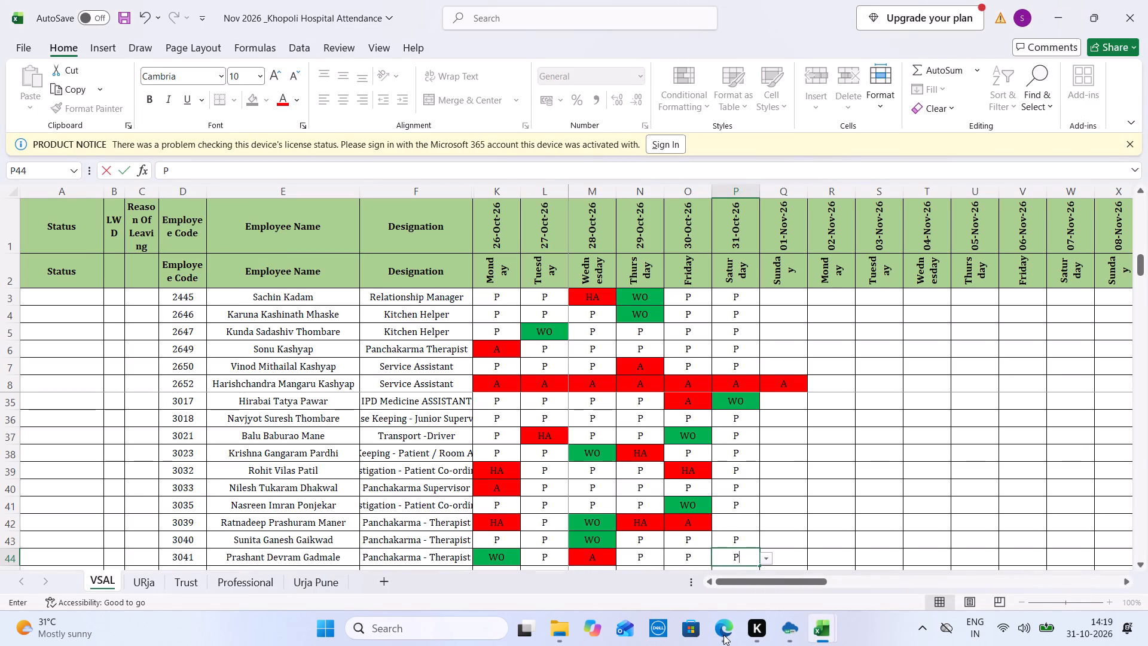
key(ctrl+s)
Go to the 26-Oct-26 cell in Shreya's attendance row and bring up Shreya's October 2026 team calendar in HRMThread.
key(Down)
key(Left)
key(Left)
key(Left)
key(Left)
key(Left)
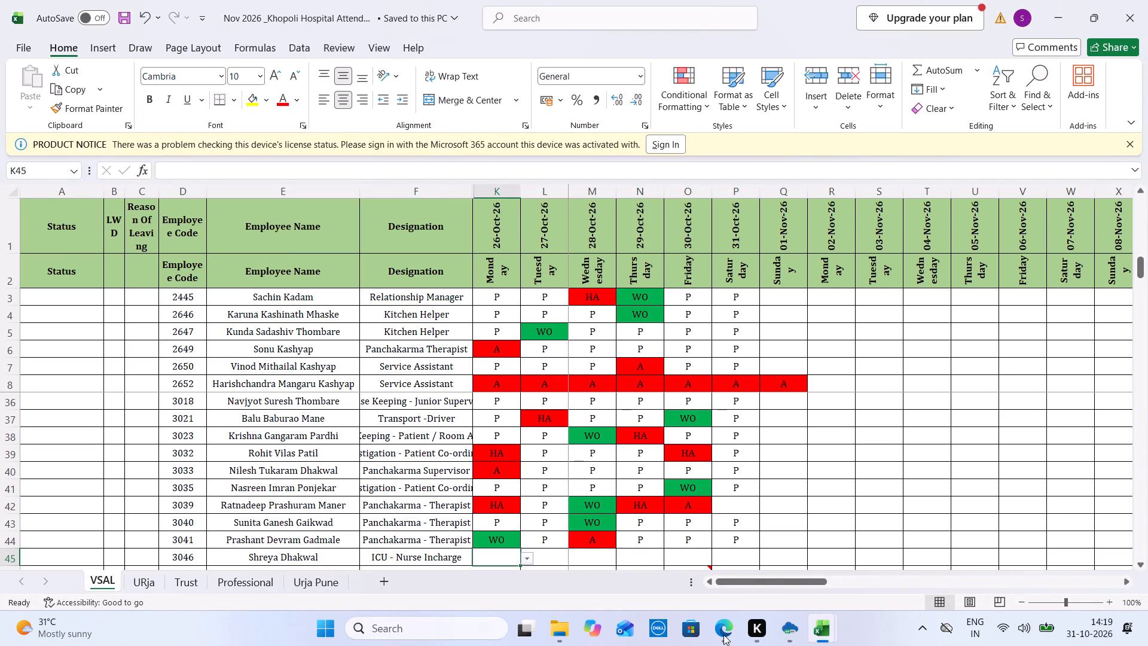
click(723, 635)
click(303, 202)
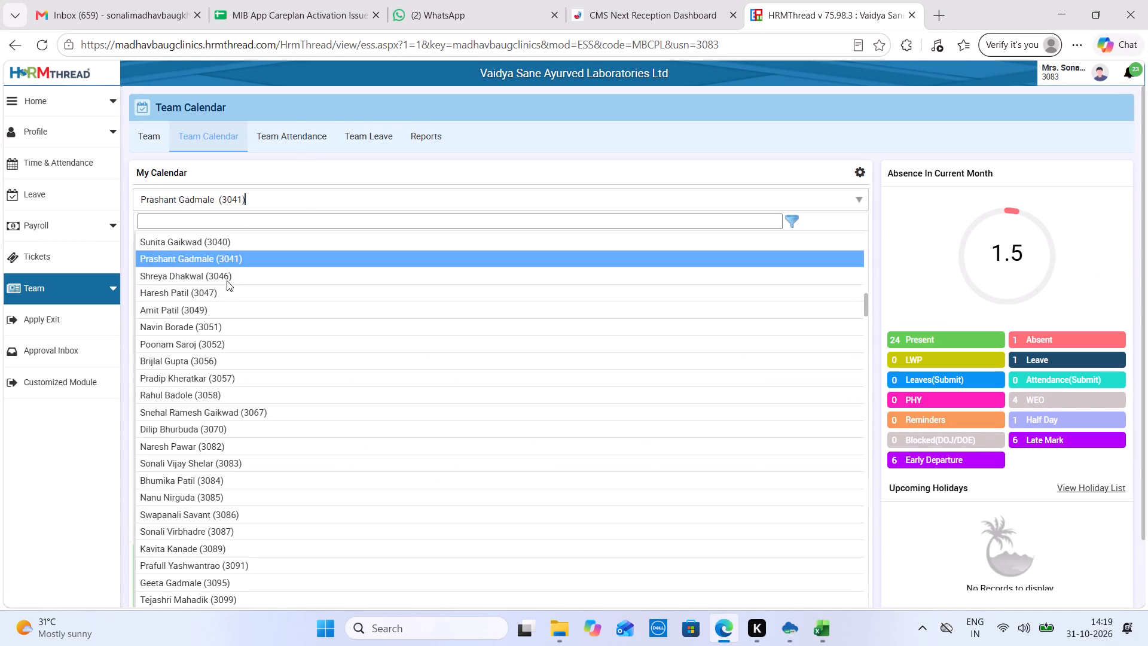
click(227, 281)
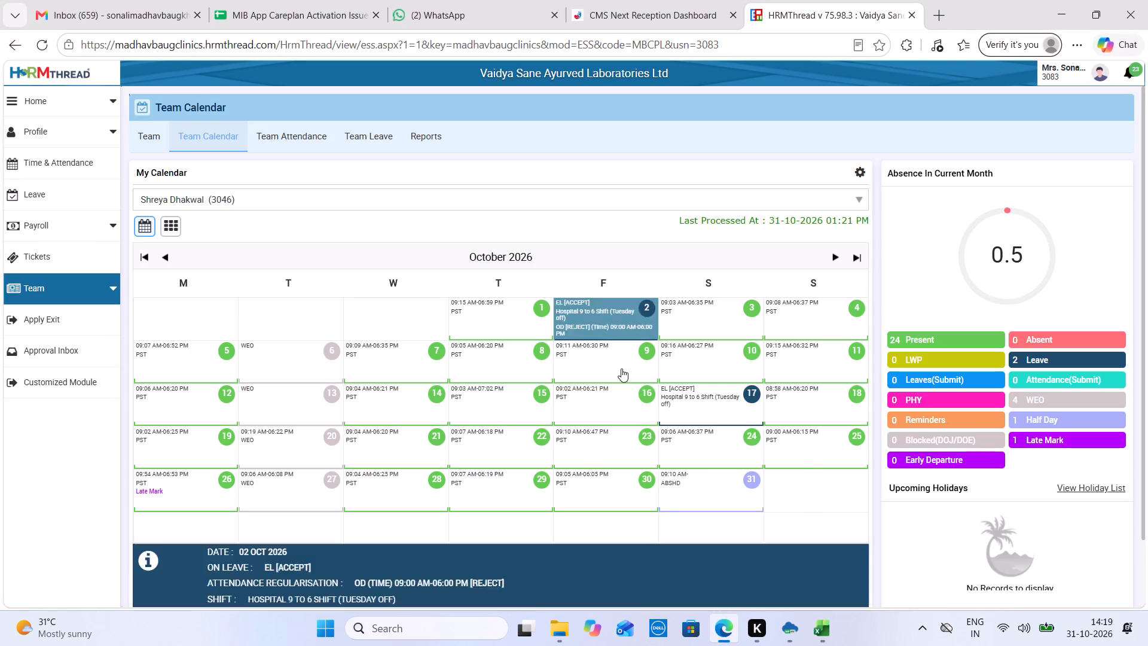
In the attendance sheet, mark Shreya P for every day from 26-Oct-26 to 31-Oct-26.
click(728, 636)
key(p)
key(Tab)
key(p)
key(Tab)
key(p)
key(Tab)
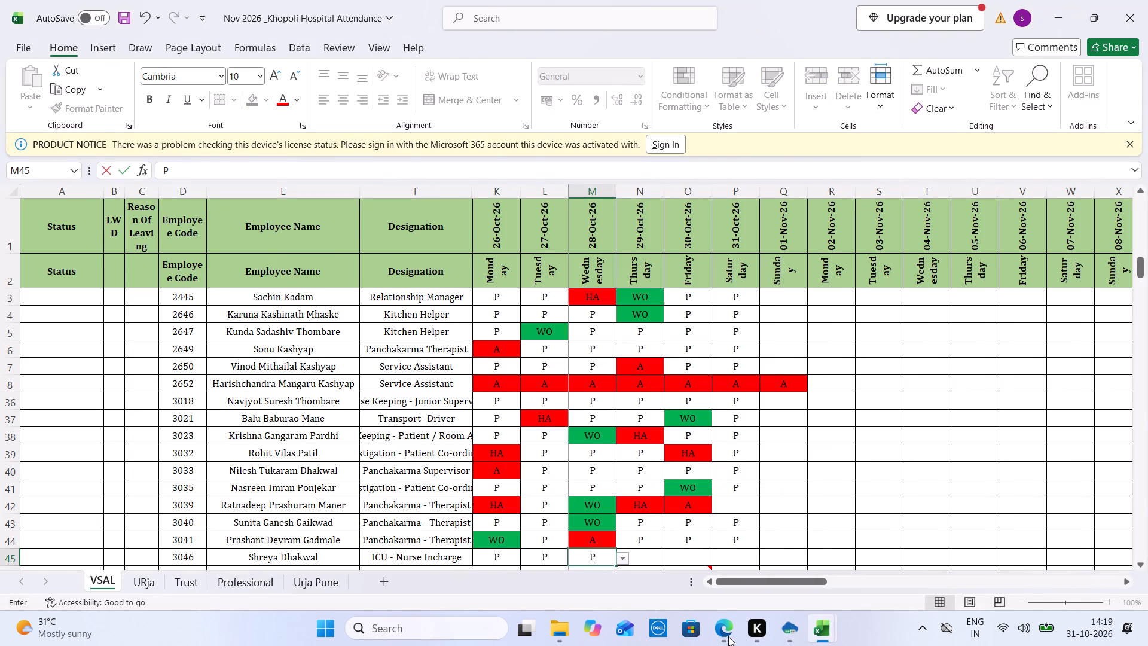
key(p)
key(Tab)
key(p)
key(Tab)
key(p)
Go to the 26-Oct-26 cell in Haresh's attendance row and bring up Haresh's October 2026 team calendar in HRMThread.
key(Down)
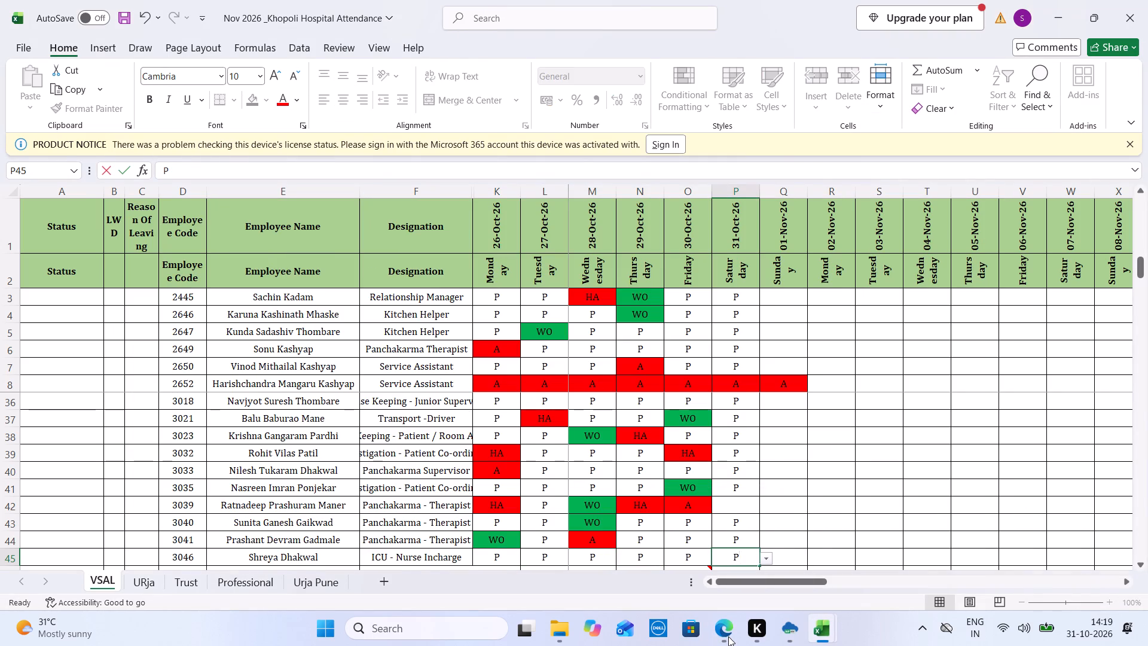
key(Left)
key(Left)
key(Left)
key(Left)
key(Left)
click(728, 636)
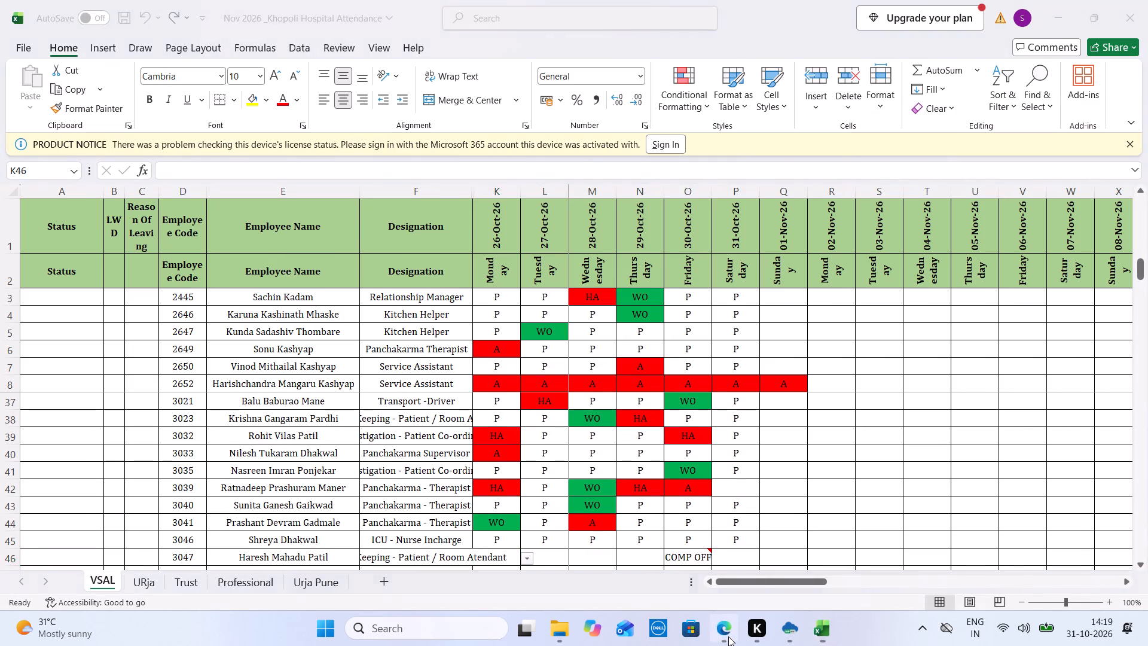
click(251, 197)
click(202, 278)
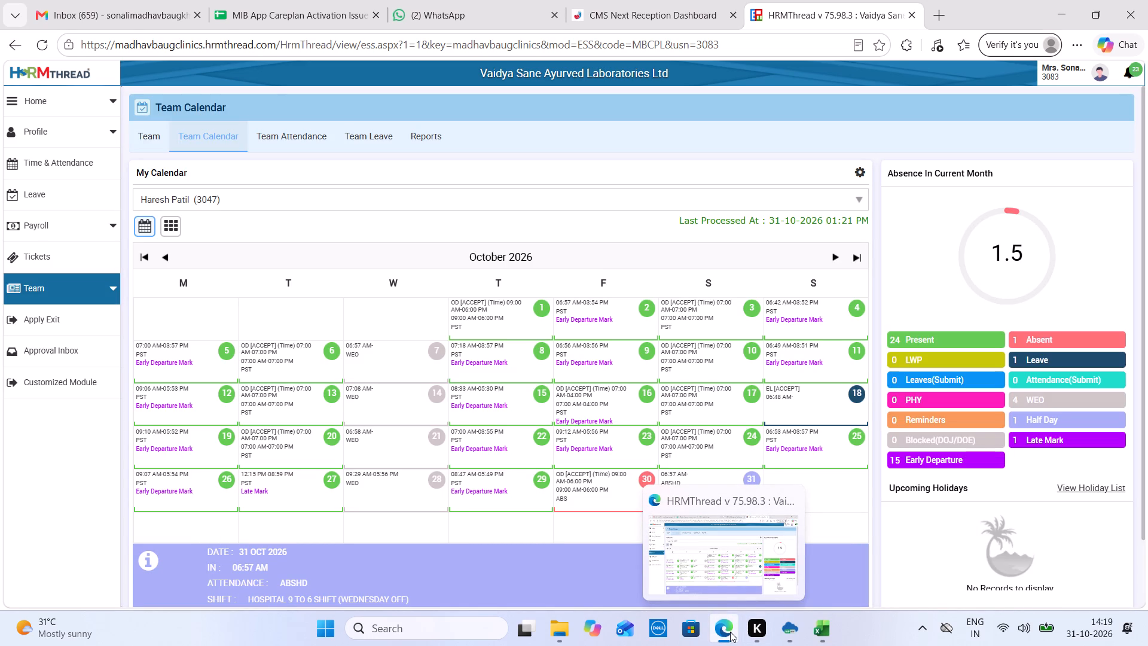
click(730, 632)
key(p)
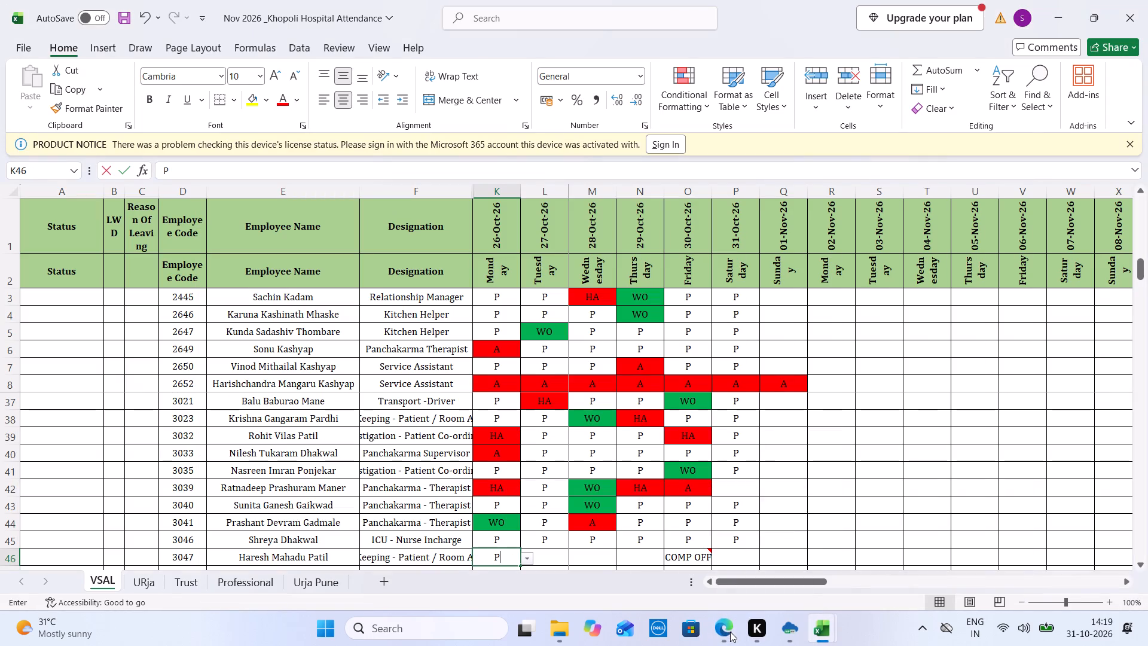
key(Tab)
key(p)
key(Tab)
key(p)
key(Tab)
key(p)
key(Tab)
key(Tab)
key(p)
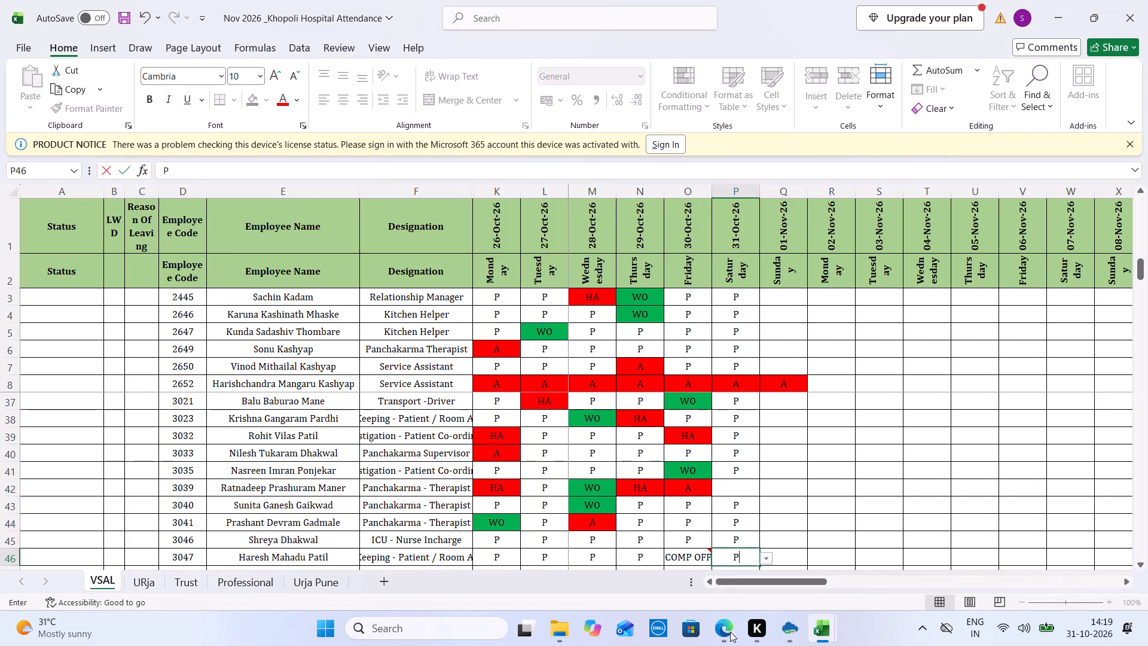
key(ctrl+s)
Go to the 26-Oct-26 cell in Amit's attendance row and bring up Amit's October 2026 team calendar in HRMThread.
key(Down)
key(Left)
key(Left)
key(Left)
key(Left)
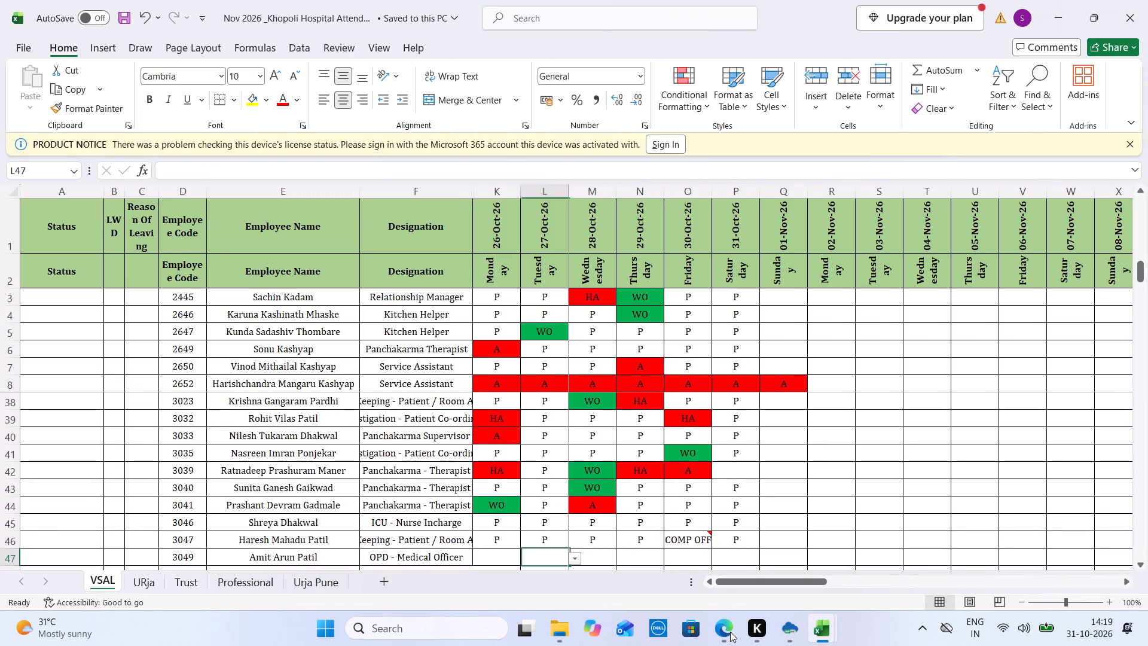
key(Left)
click(730, 632)
click(268, 195)
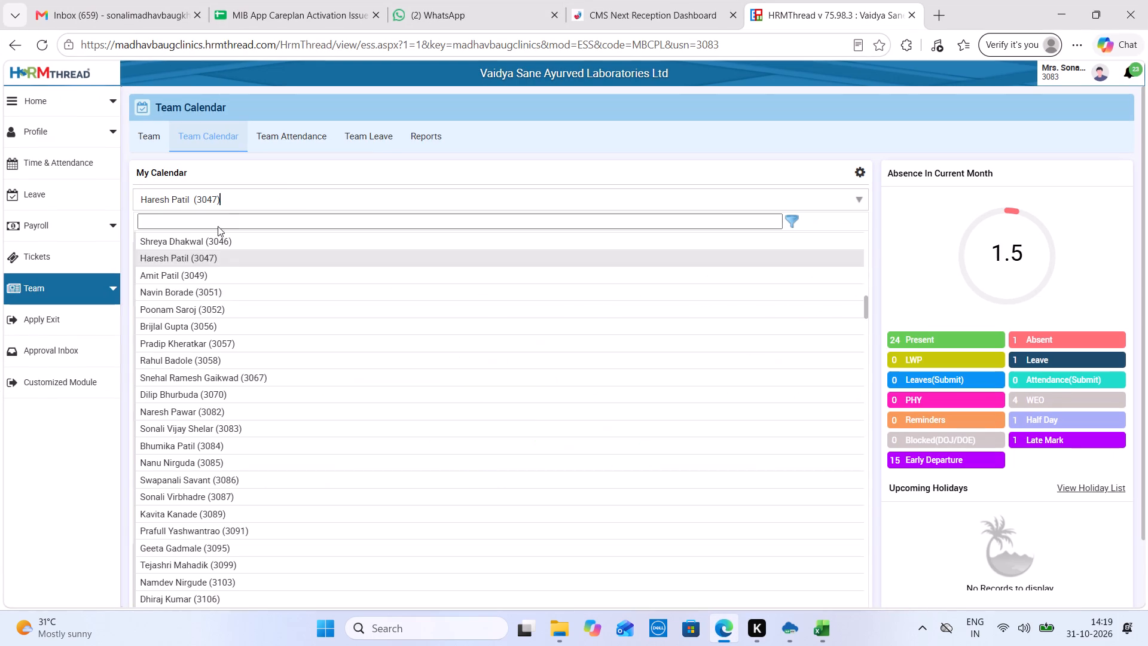
click(203, 282)
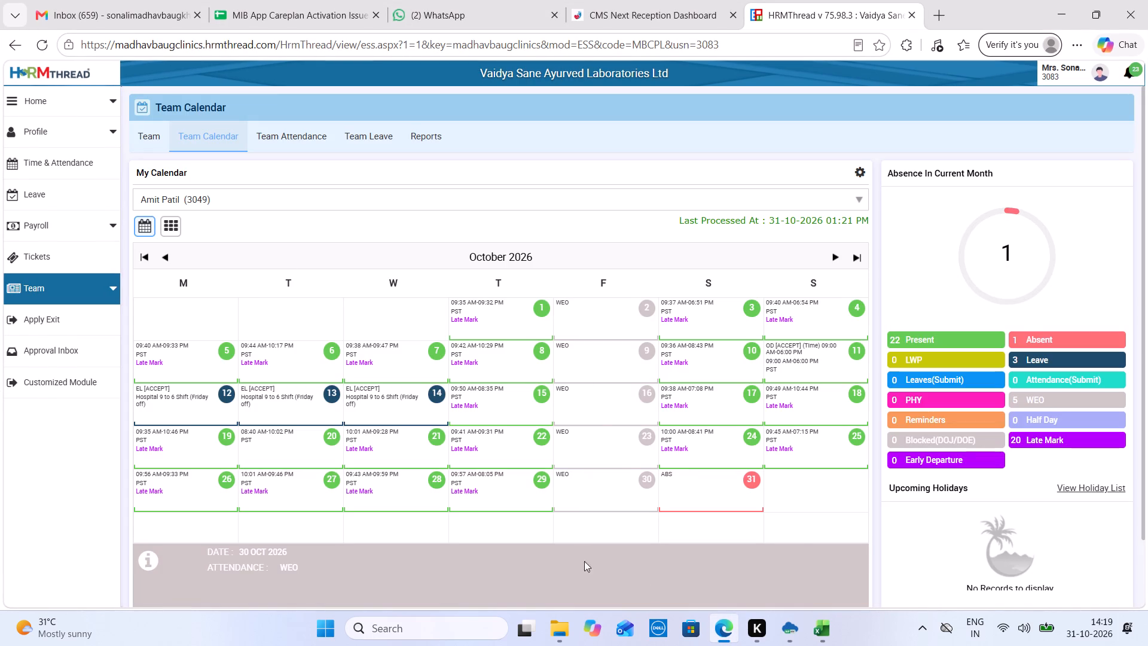
In the attendance sheet, mark Amit P for 26 to 29-Oct-26, WO for 30-Oct-26 and A for 31-Oct-26.
click(727, 631)
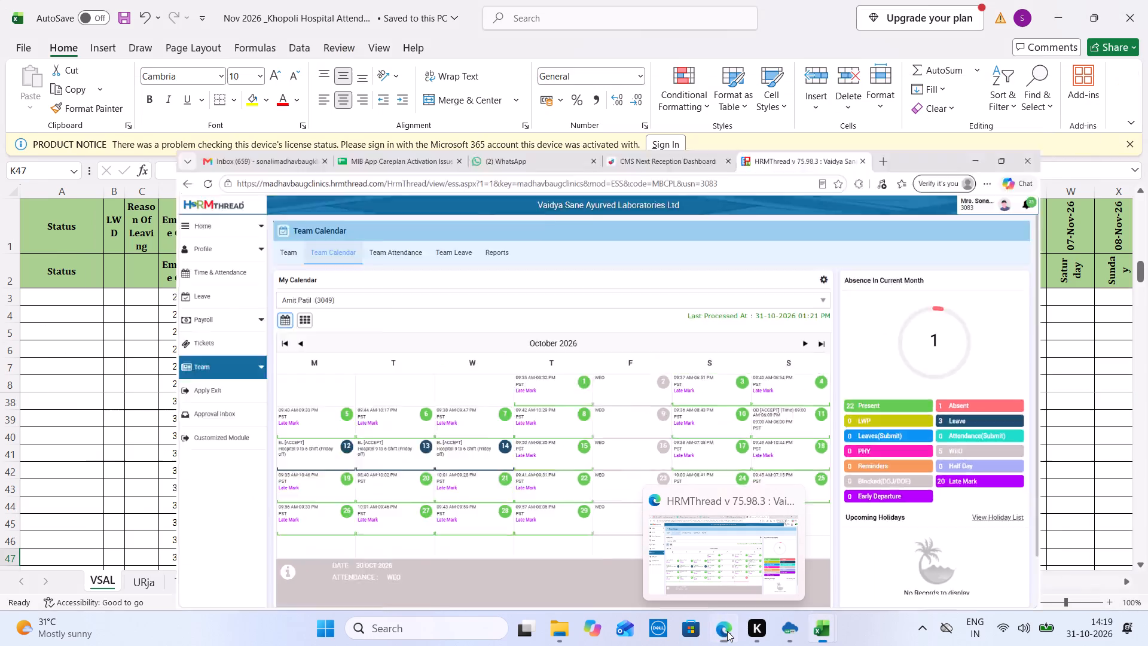
key(p)
key(Tab)
key(p)
key(Tab)
key(p)
key(Tab)
key(p)
key(Tab)
key(w)
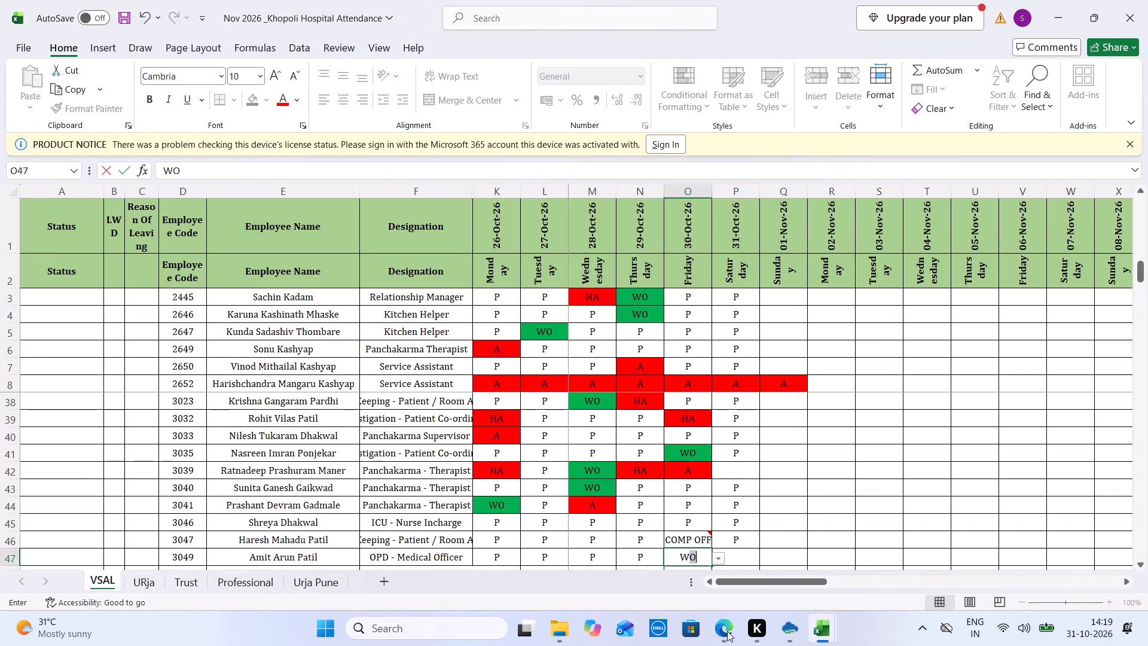
key(Tab)
key(a)
key(Tab)
Go to the 26-Oct-26 cell in Navin's attendance row and bring up Navin's October 2026 team calendar in HRMThread.
key(Down)
key(Left)
key(Left)
key(Left)
key(Left)
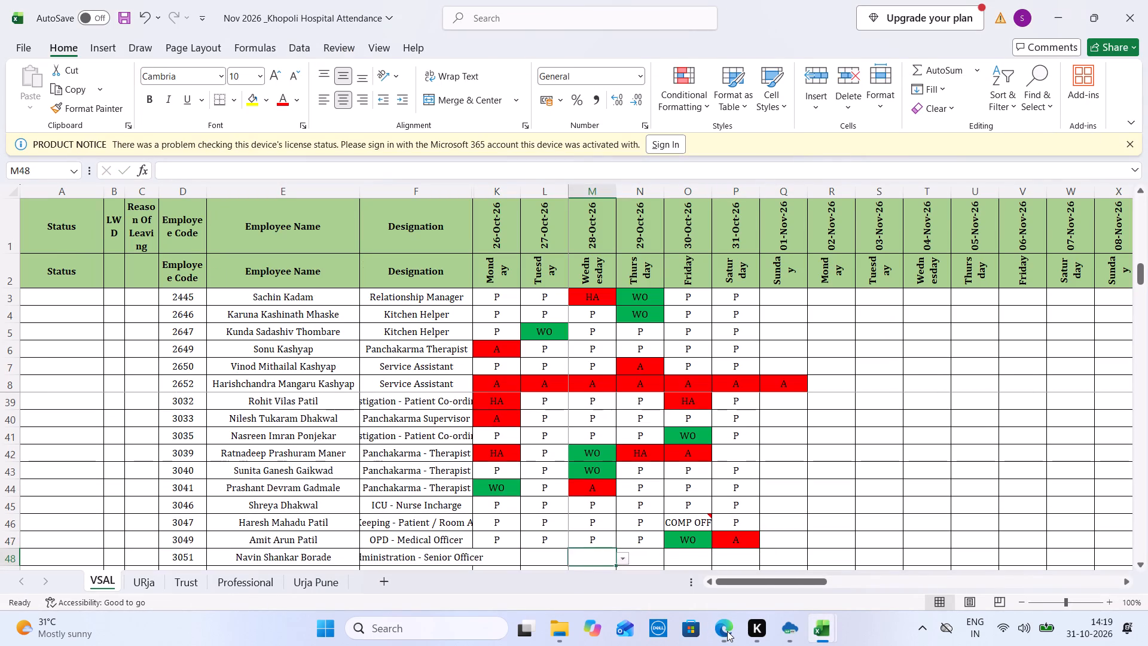
key(Left)
key(Left)
click(727, 631)
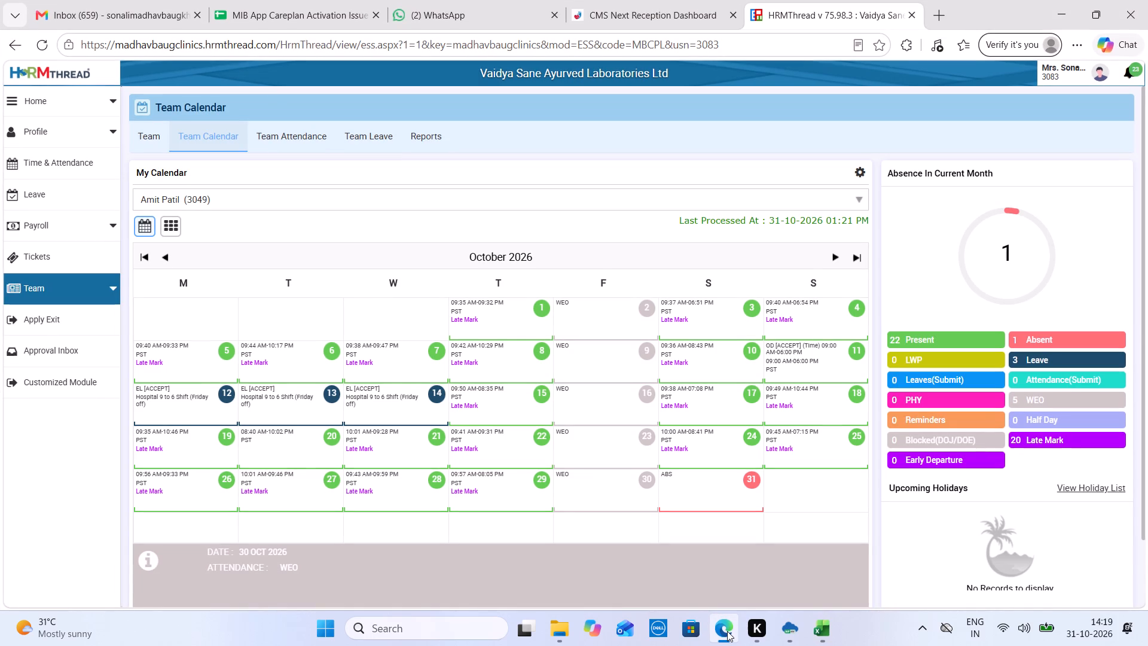
click(374, 196)
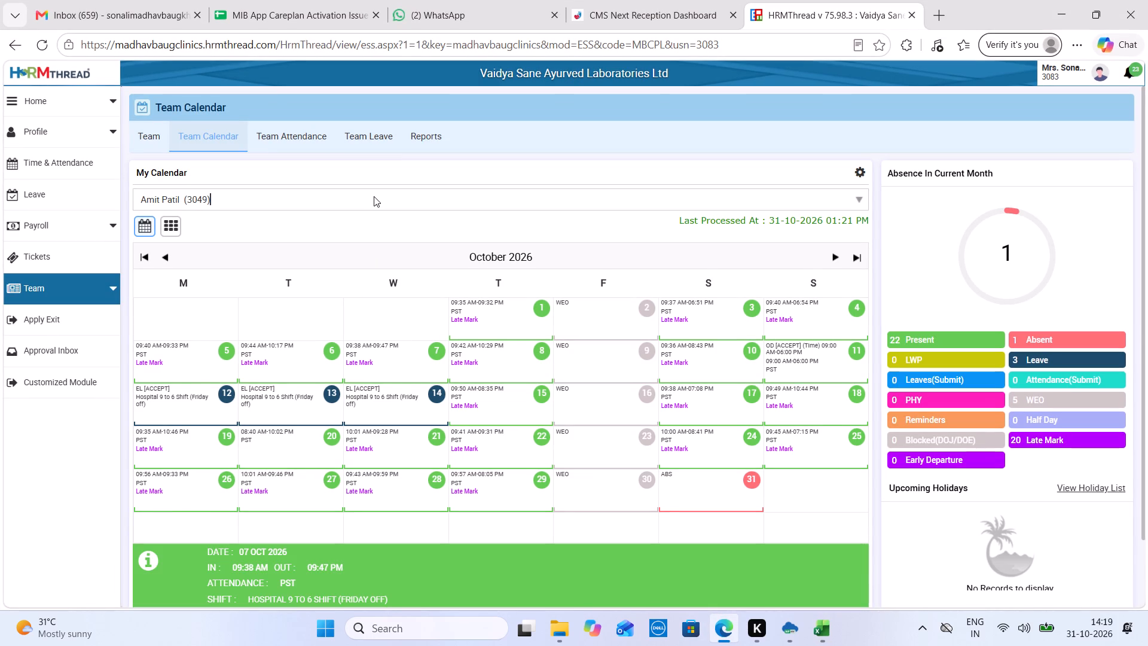
click(235, 279)
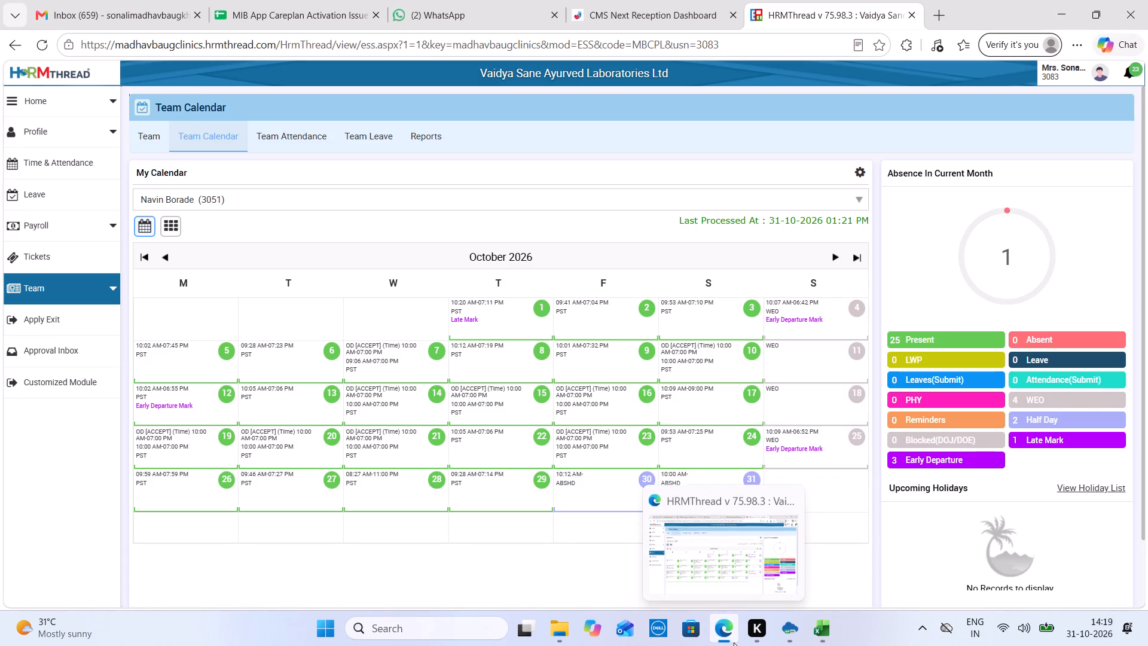
In the attendance sheet, mark Navin P for 26 to 29-Oct-26, HA for 30-Oct-26 and P for 31-Oct-26.
click(722, 635)
key(p)
key(Tab)
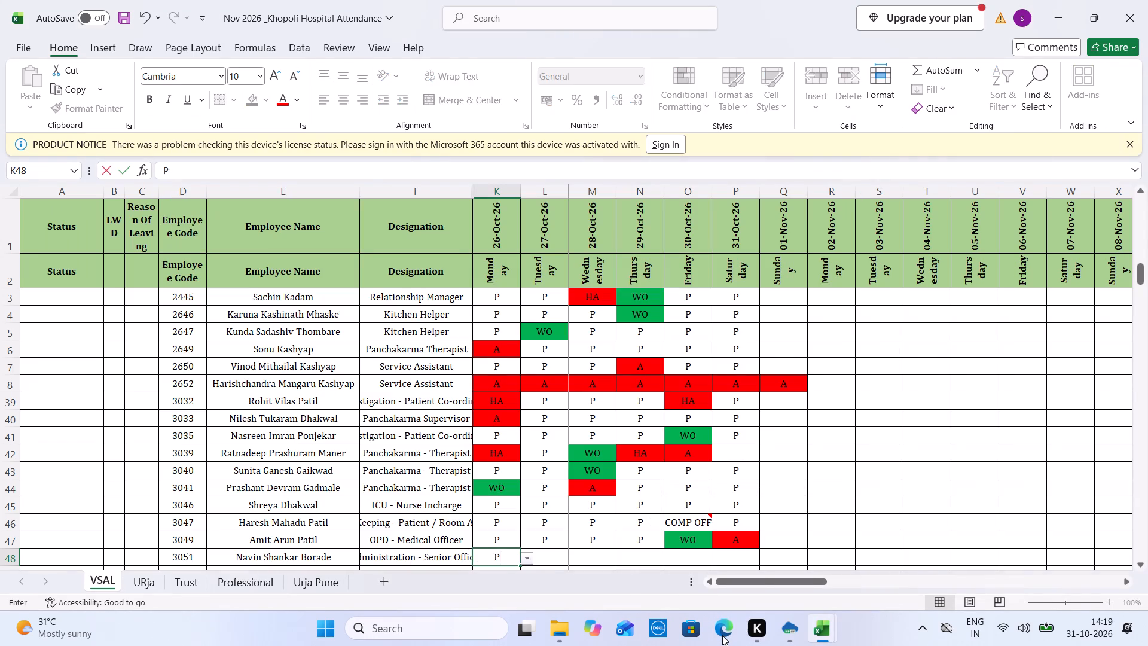
key(p)
key(Tab)
key(p)
key(Tab)
key(p)
key(Tab)
text(HA)
key(Tab)
key(p)
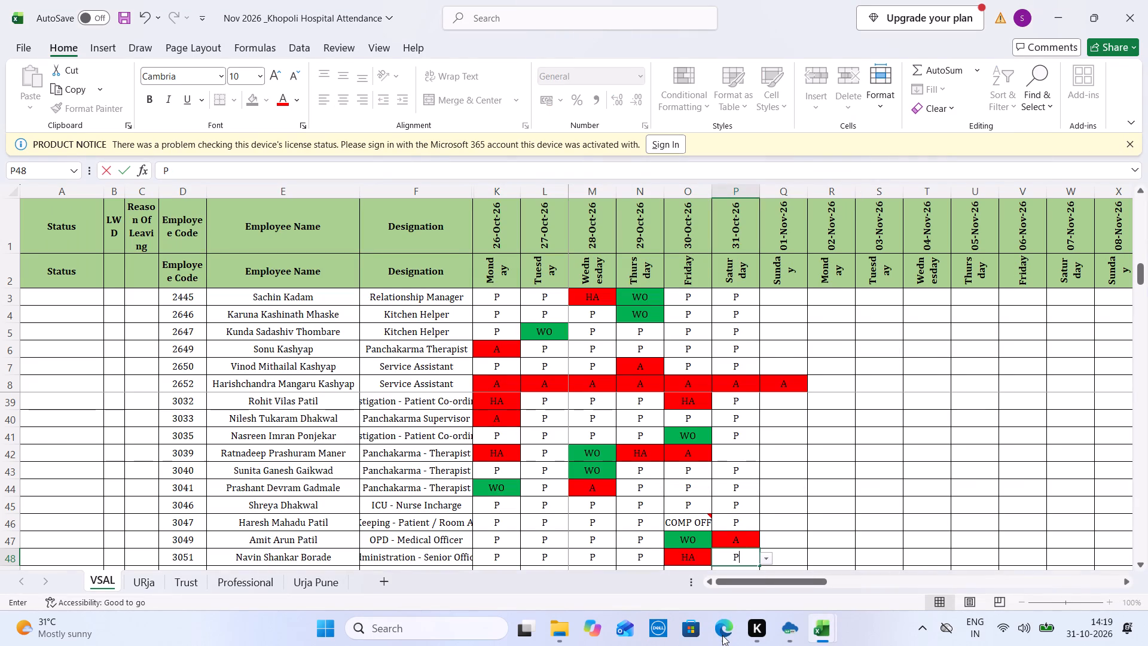
Go to the 26-Oct-26 cell in Poonam's attendance row and bring up Poonam's October 2026 team calendar in HRMThread.
key(Down)
key(Left)
key(Left)
key(Left)
key(Left)
key(Left)
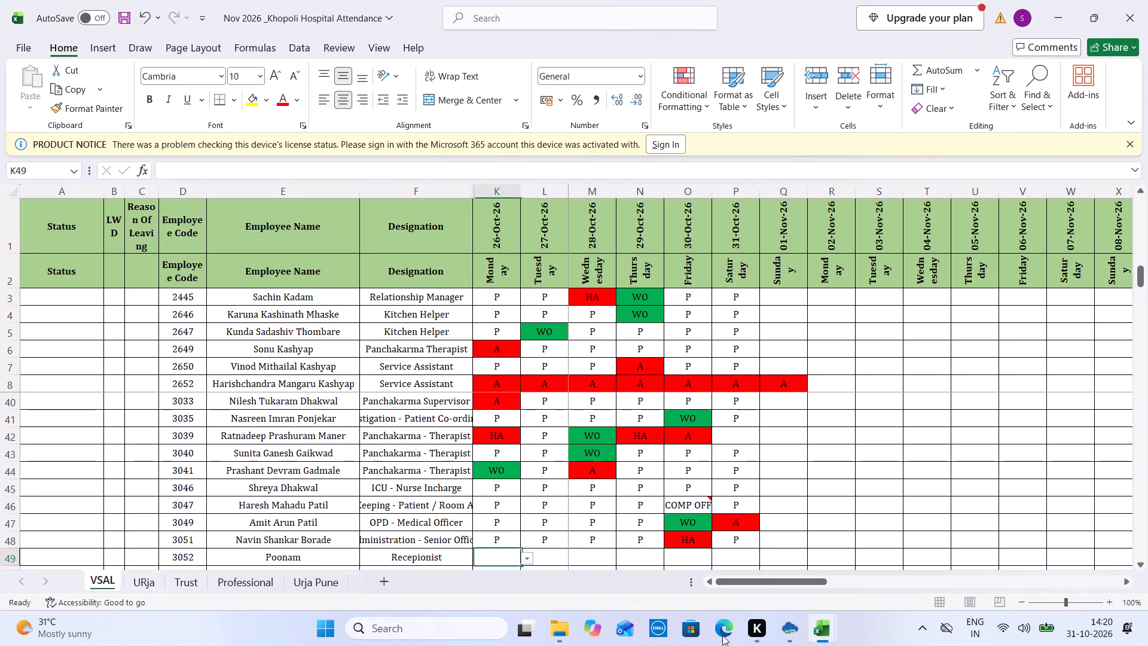
click(722, 635)
click(237, 207)
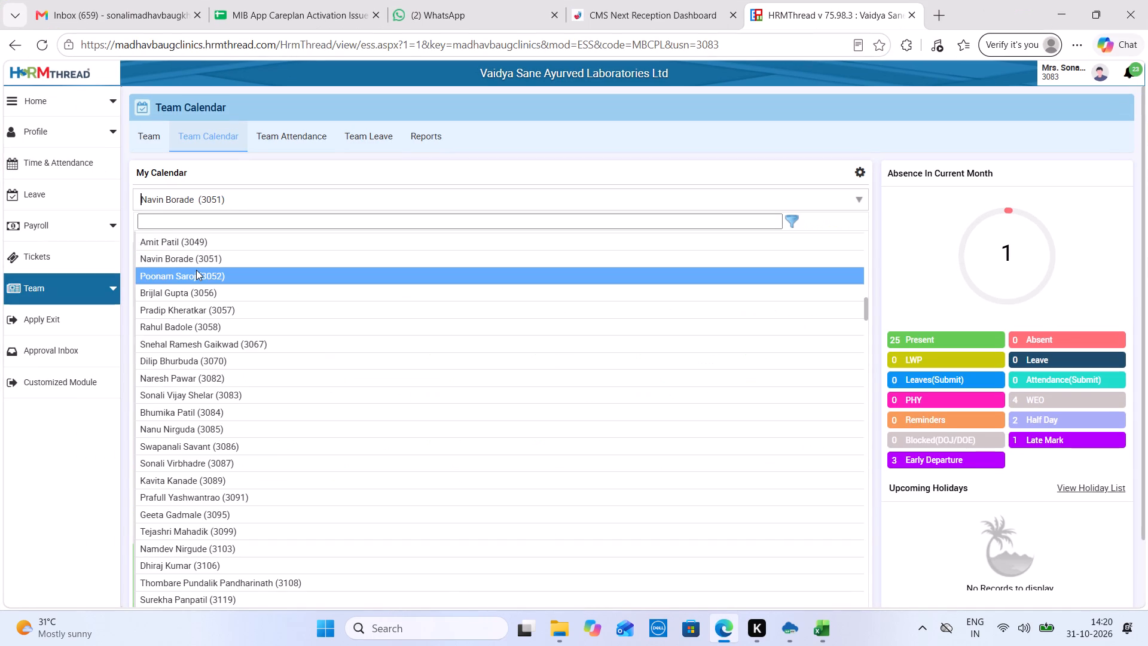
click(196, 270)
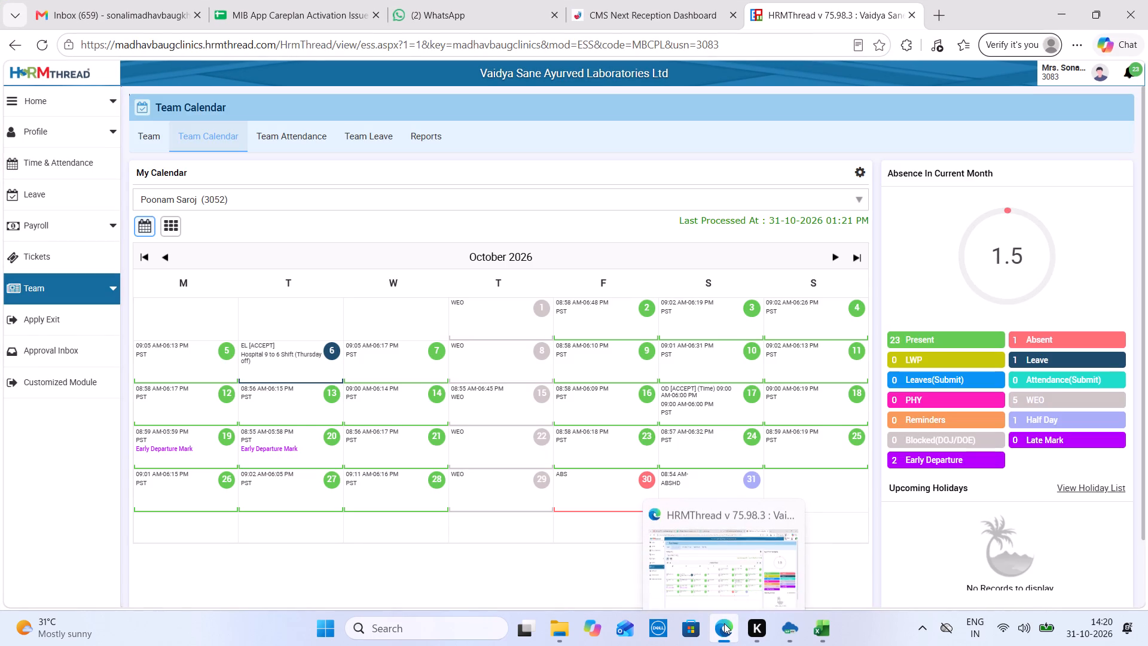
In the attendance sheet, mark Poonam P for 26 to 28-Oct-26, WO for 29-Oct-26, A for 30-Oct-26 and P for 31-Oct-26.
click(724, 623)
key(p)
key(Tab)
key(p)
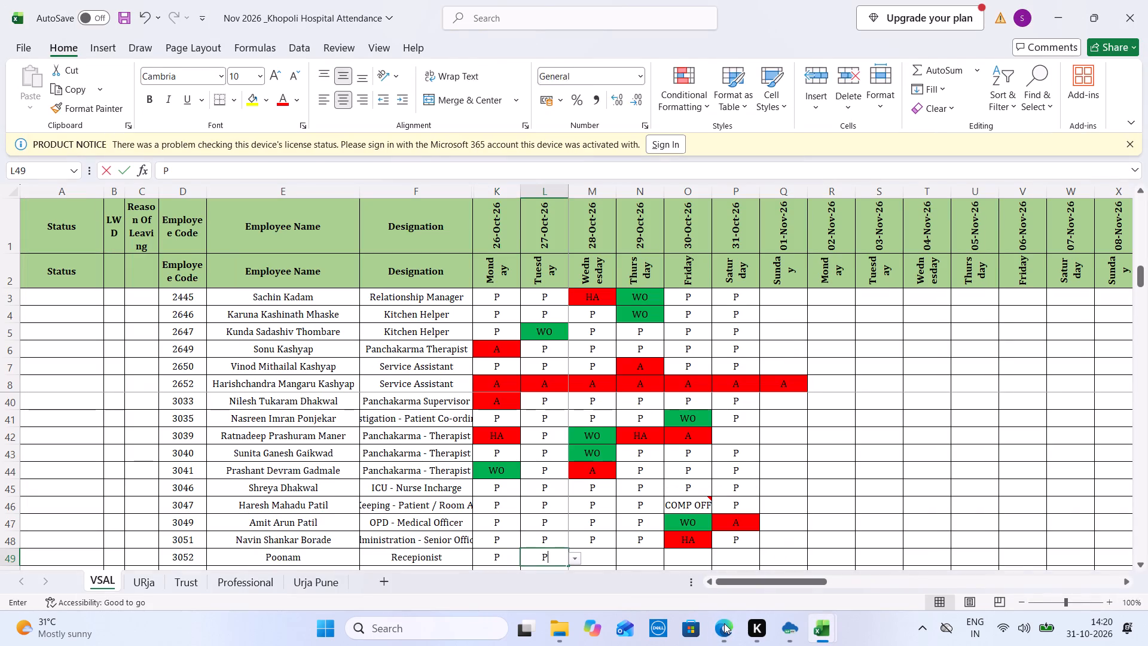
key(Tab)
key(p)
key(Tab)
key(w)
key(Tab)
key(a)
key(Tab)
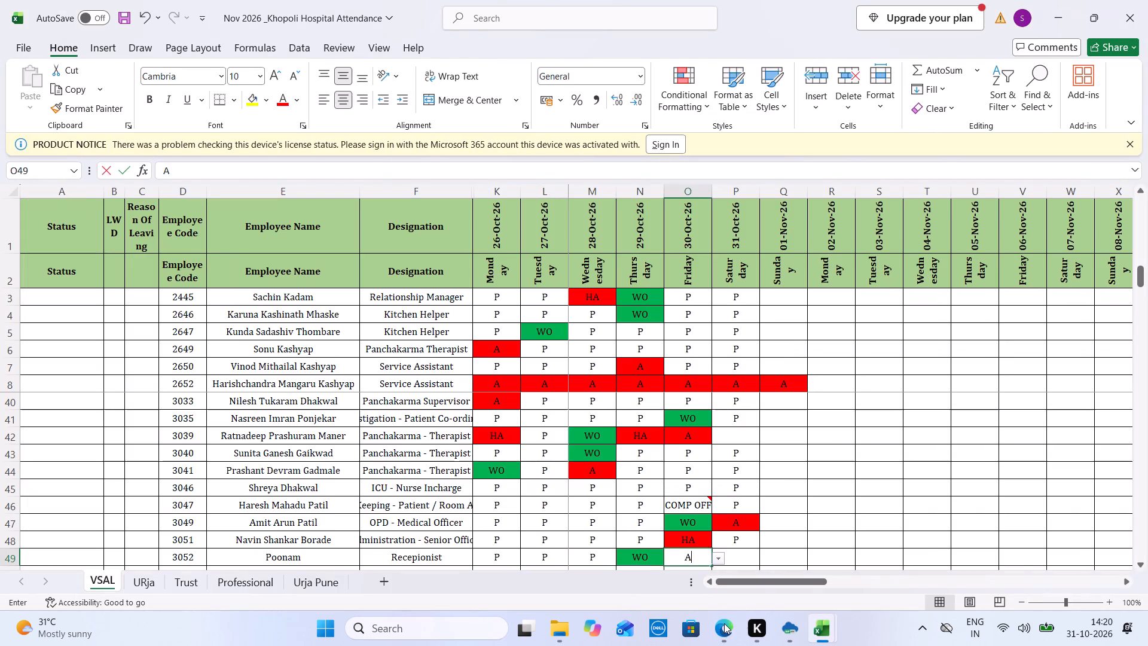
key(p)
click(724, 623)
click(724, 623)
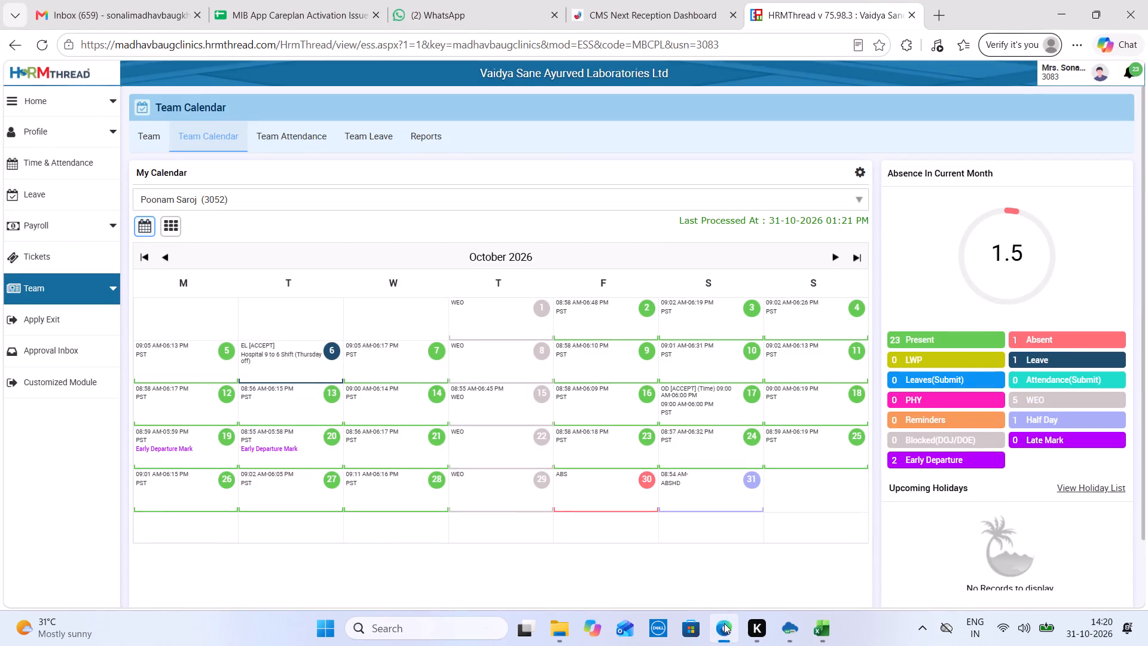
Go to the 26-Oct-26 cell in Brijlal's attendance row and bring up Brijlal's October 2026 team calendar in HRMThread.
key(Down)
key(Left)
key(Left)
key(Left)
key(Left)
key(Left)
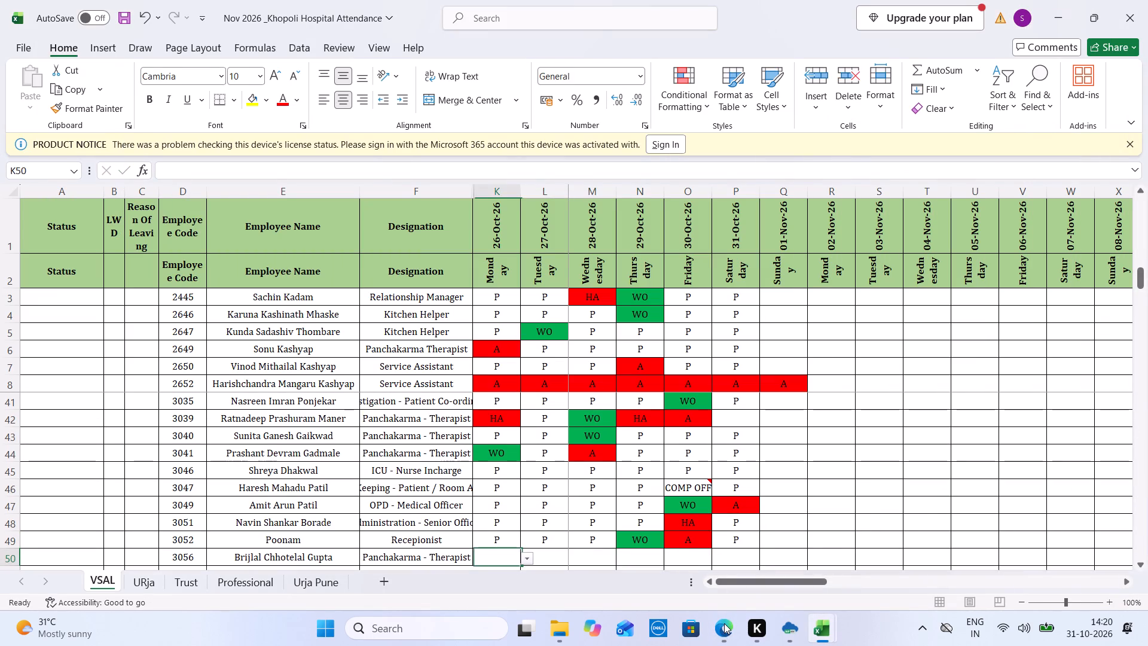
click(724, 623)
click(324, 194)
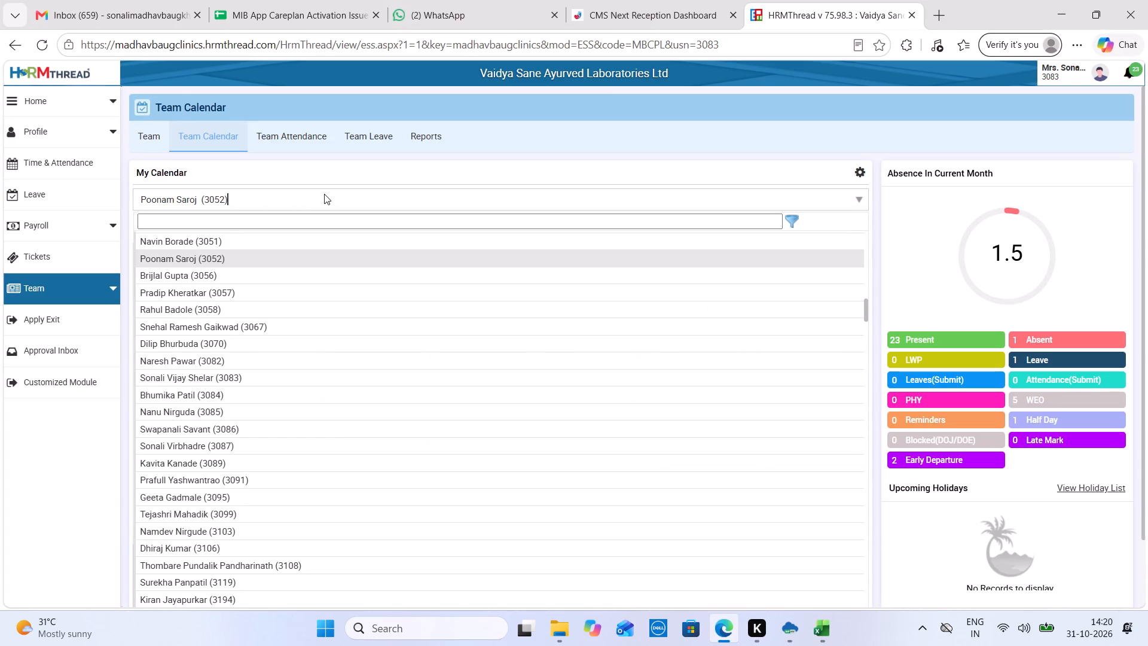
click(203, 269)
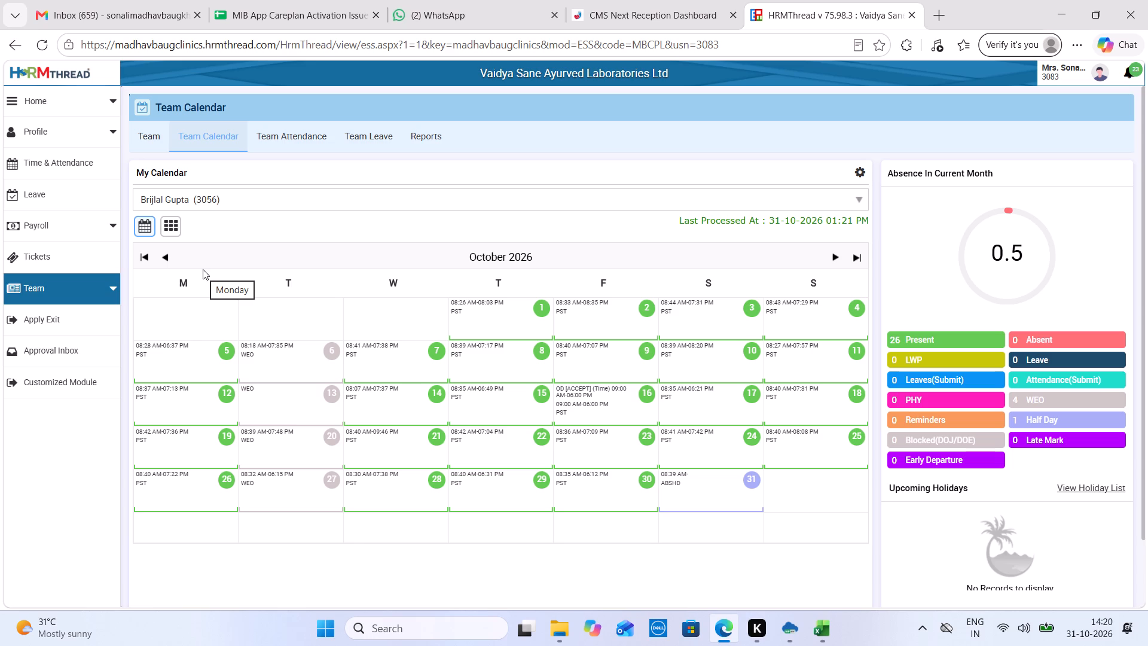
In the attendance sheet, mark Brijlal P for every day from 26 to 31-Oct-26.
click(733, 631)
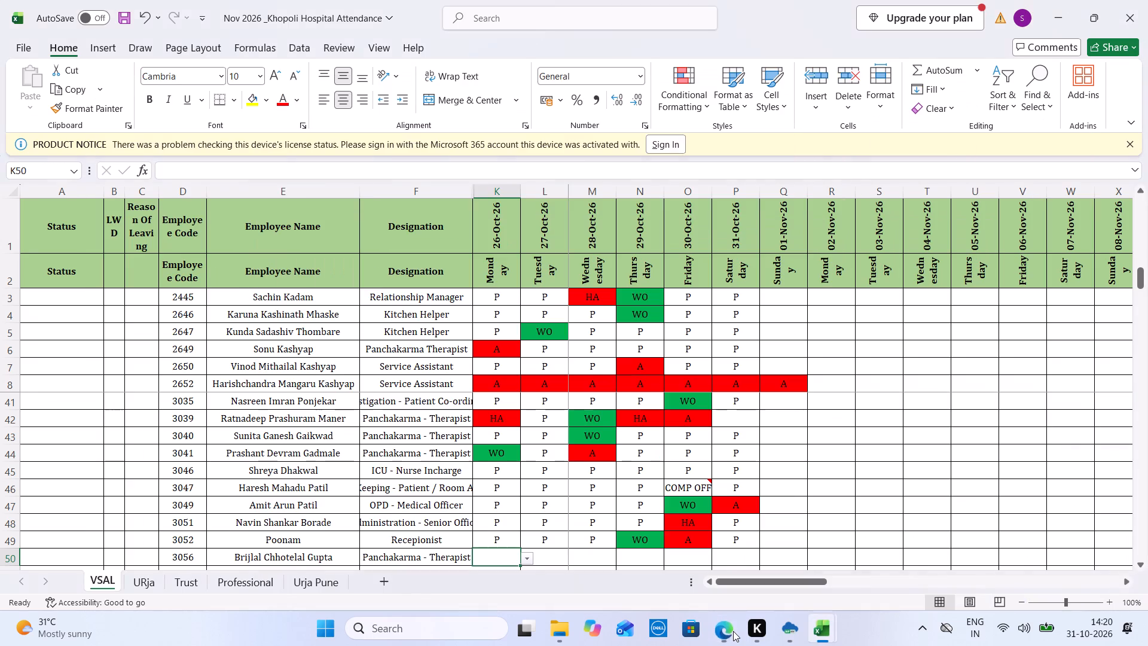
click(733, 631)
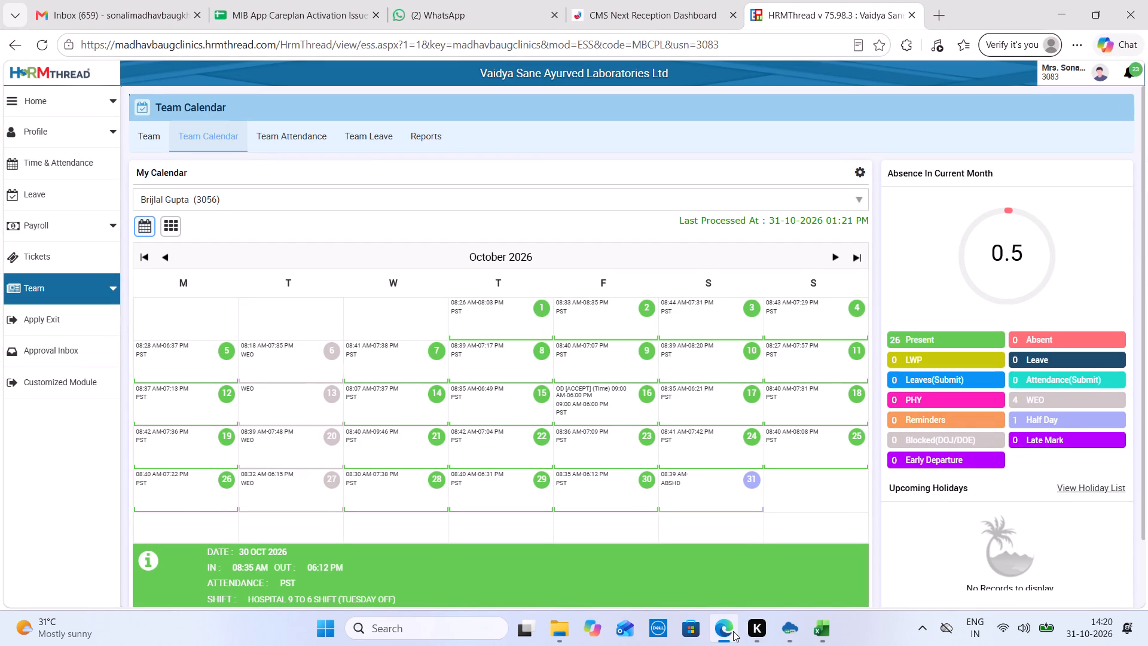
click(733, 631)
key(p)
key(Tab)
key(p)
key(Tab)
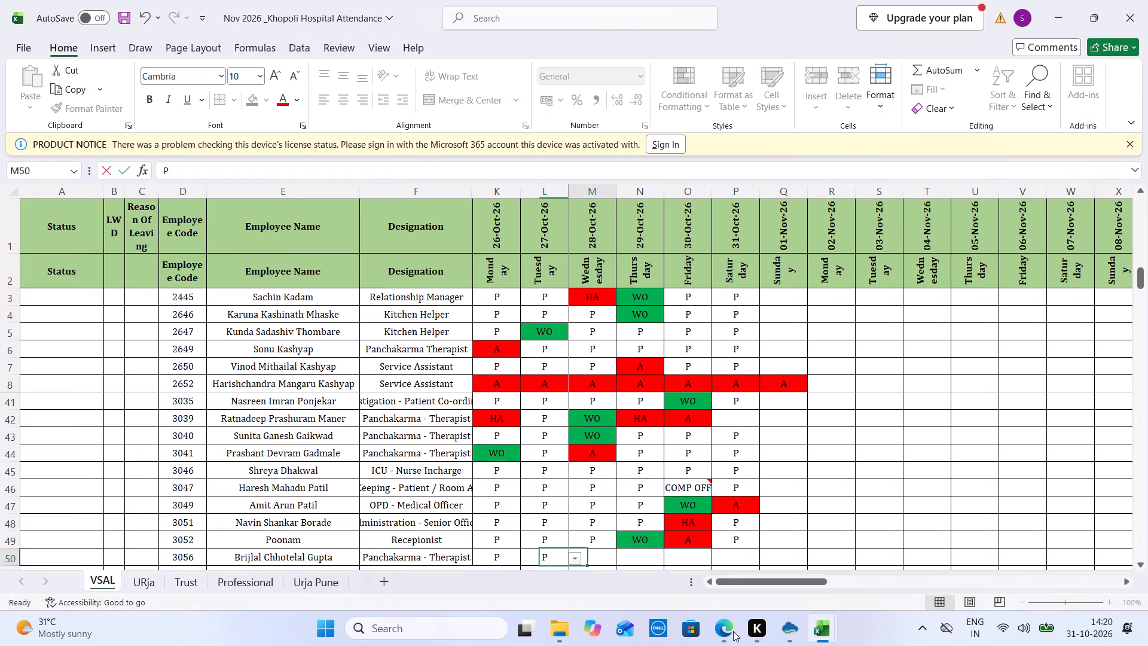
key(p)
key(Tab)
key(p)
key(Tab)
key(p)
key(Tab)
key(p)
Go to the 26-Oct-26 cell in Pradip's attendance row and bring up Pradip's October 2026 team calendar in HRMThread.
key(Down)
key(Left)
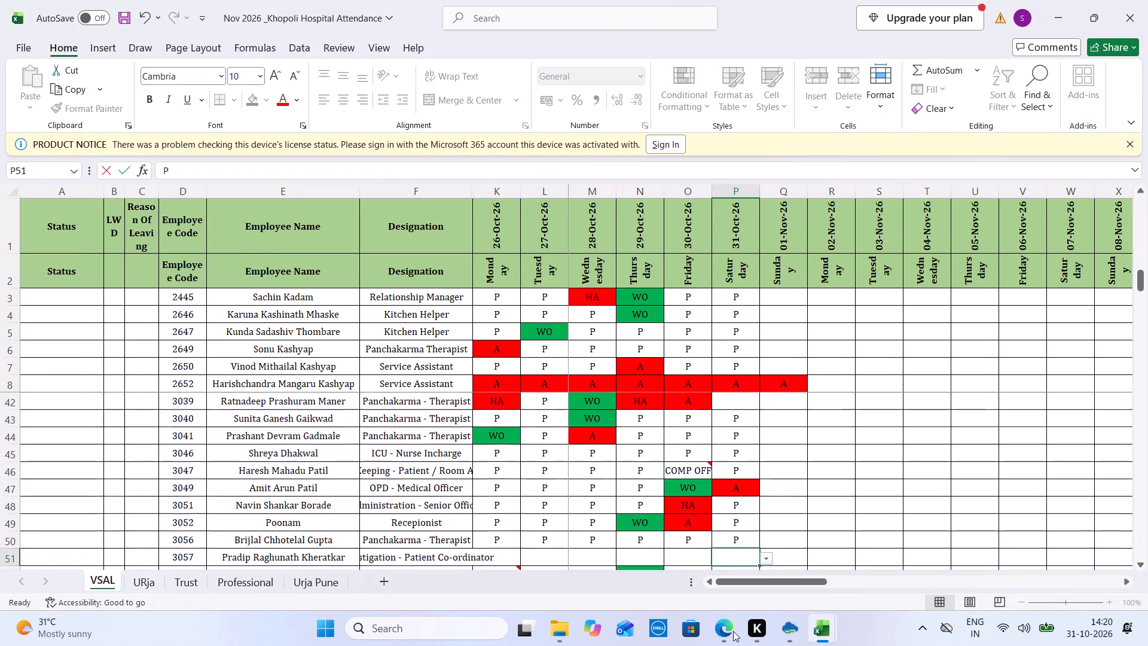
key(Left)
key(Left)
key(Left)
key(Left)
click(733, 631)
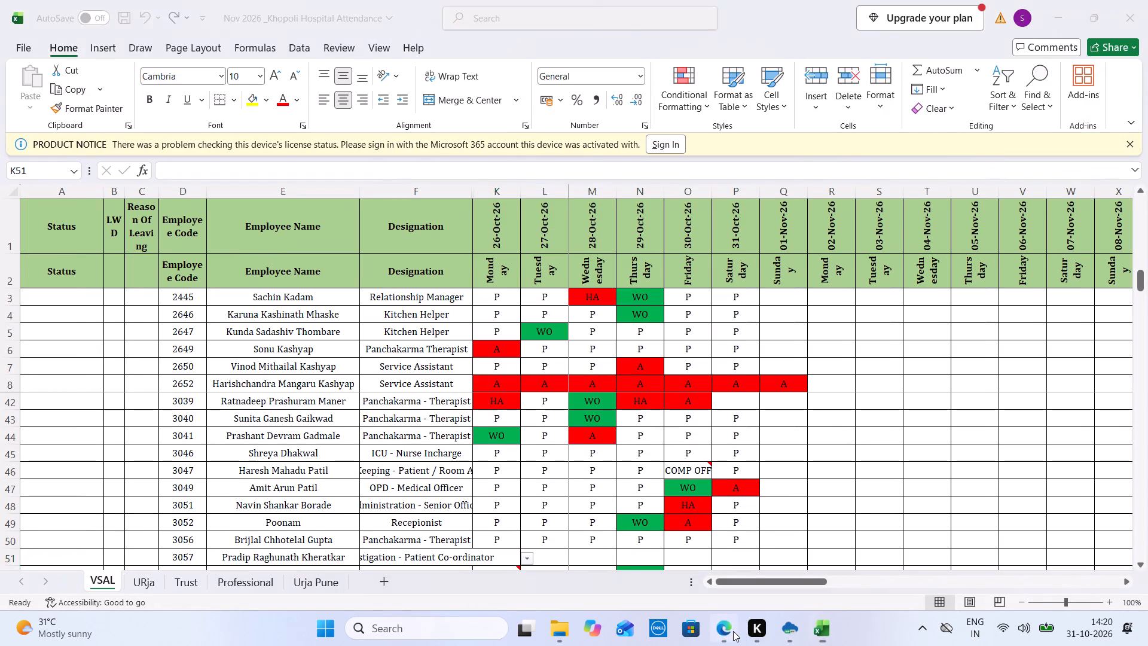
click(312, 201)
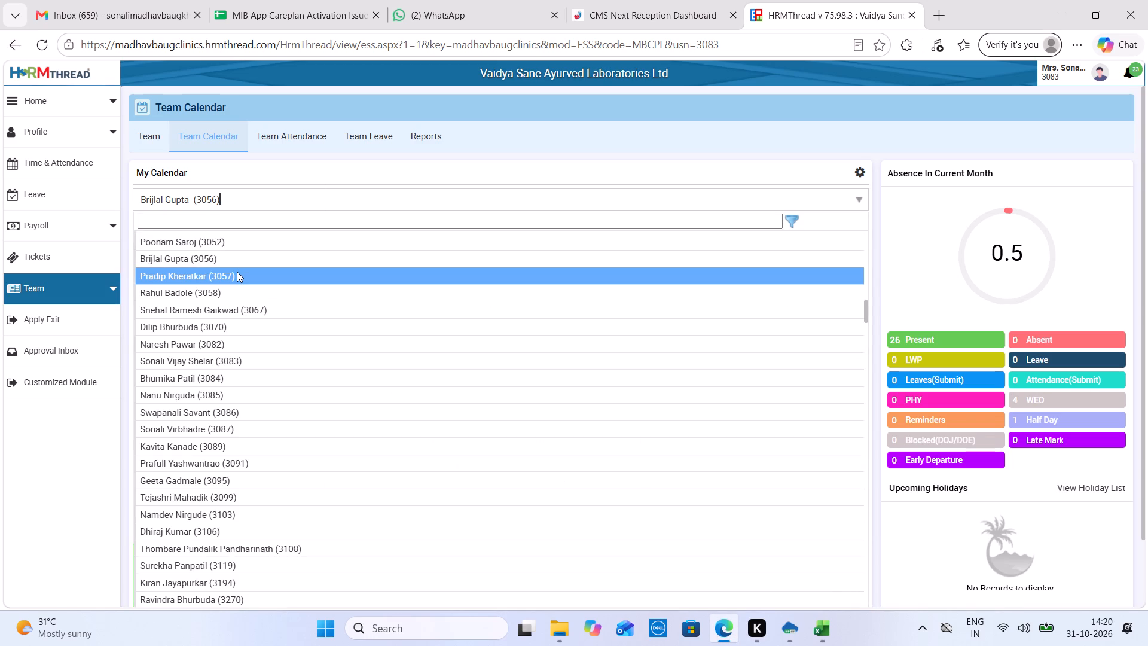
click(237, 272)
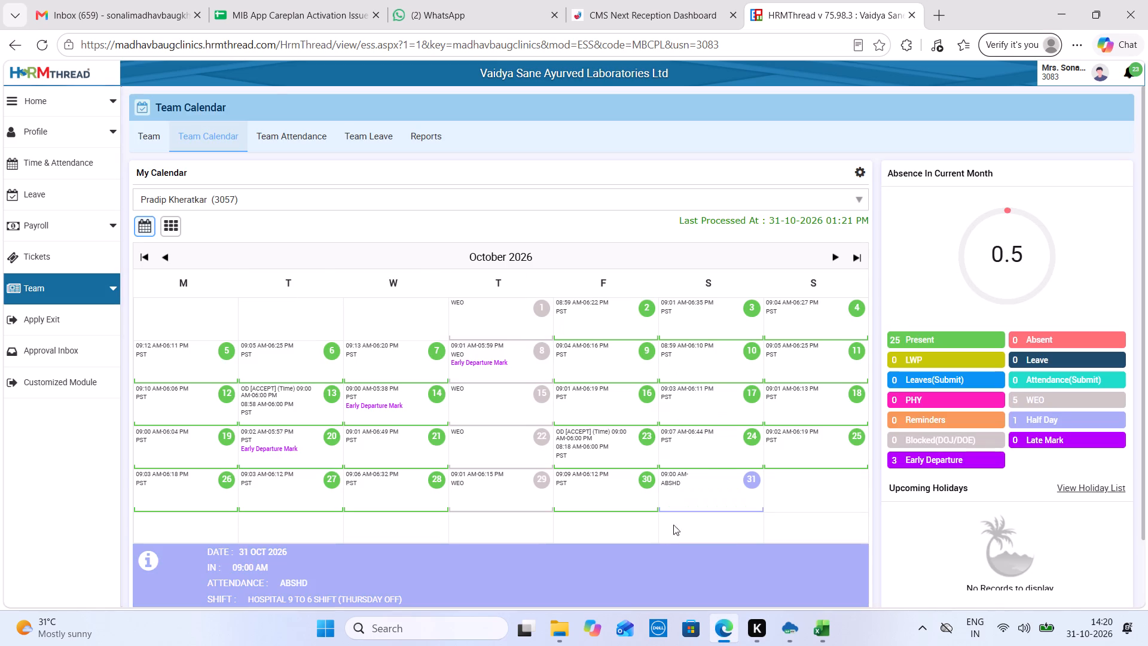
click(726, 635)
click(726, 635)
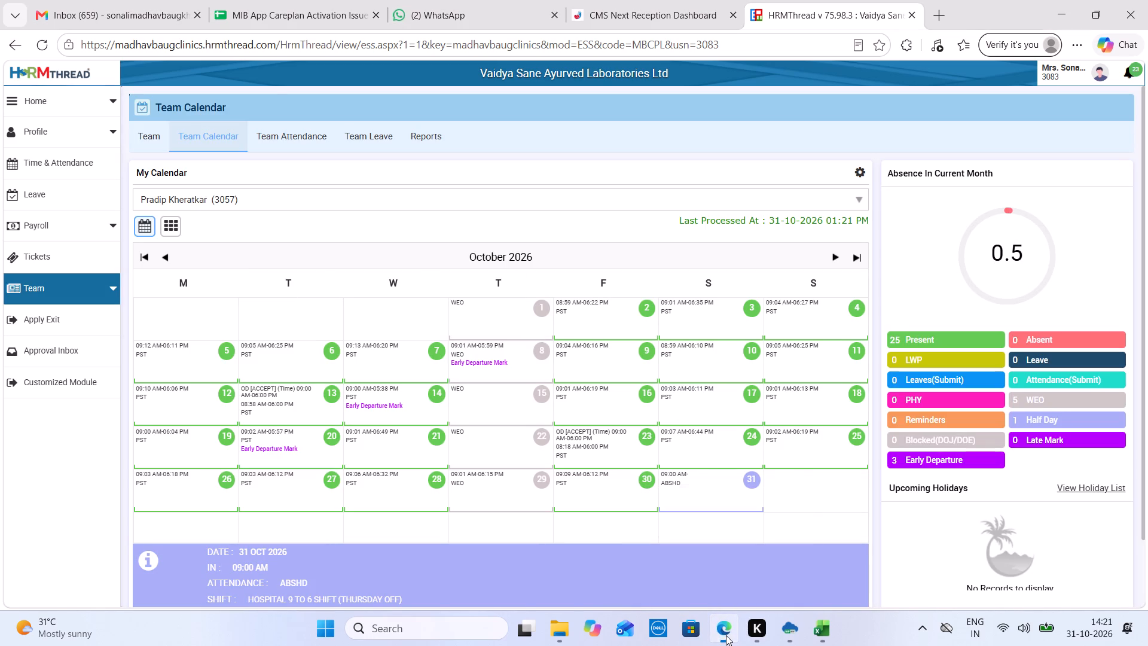
click(726, 635)
click(726, 635)
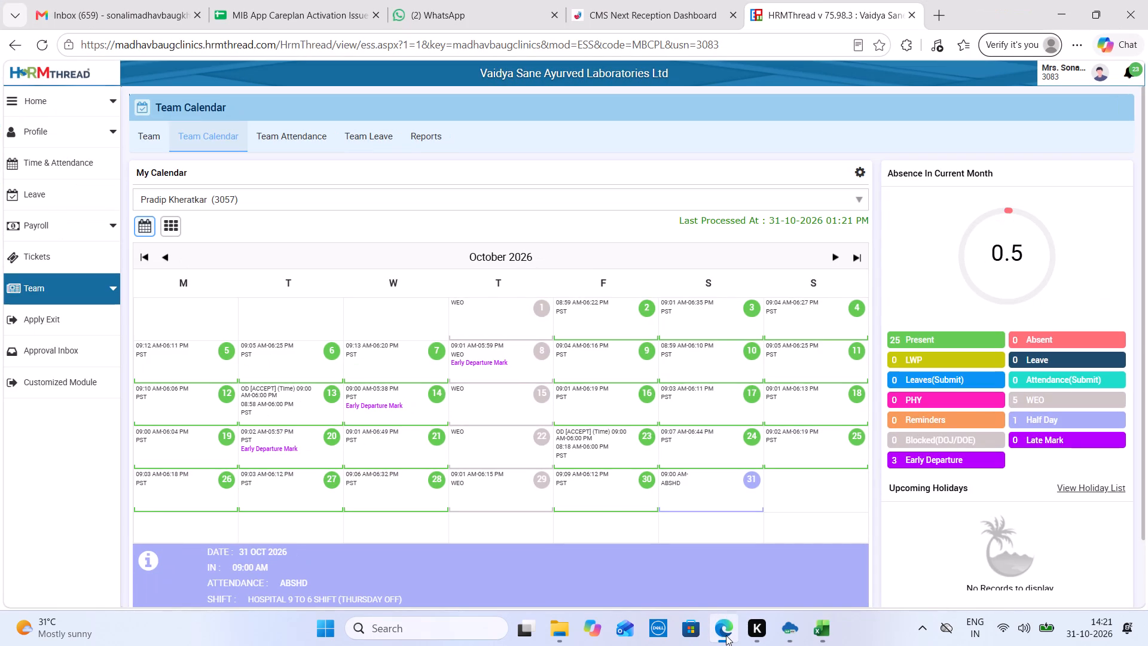
click(726, 635)
key(p)
key(Tab)
key(p)
key(Tab)
key(p)
key(Tab)
key(p)
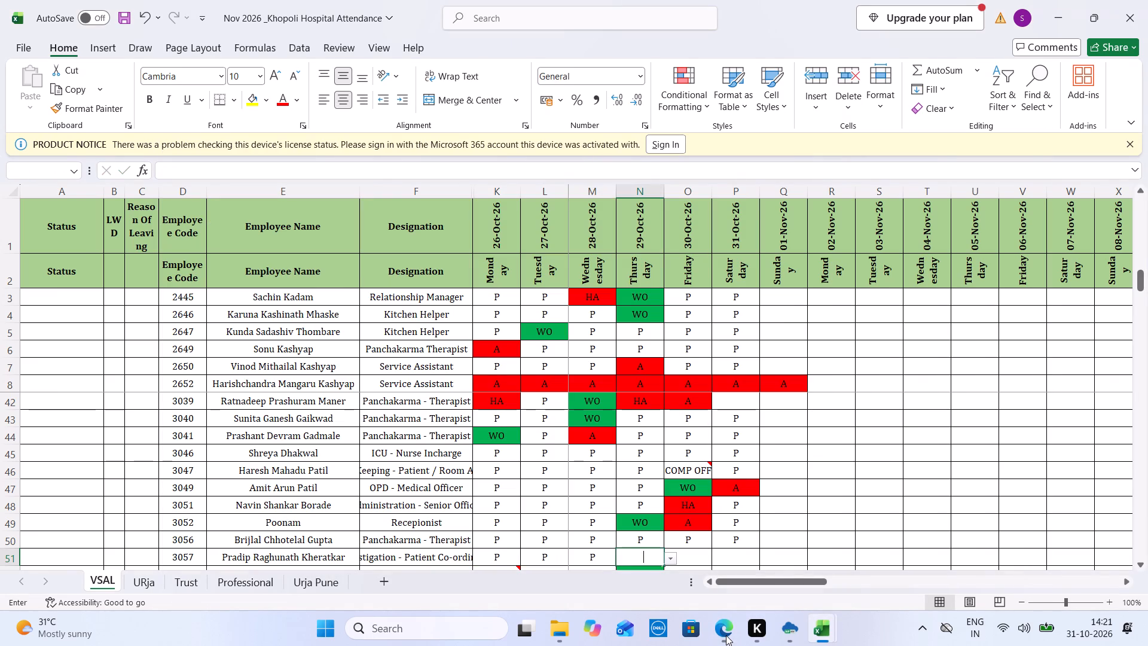
key(Tab)
key(p)
key(Tab)
key(p)
key(ctrl+s)
Go to the 26-Oct-26 cell in Rahul's attendance row and bring up Rahul's October 2026 team calendar in HRMThread.
key(Down)
key(Left)
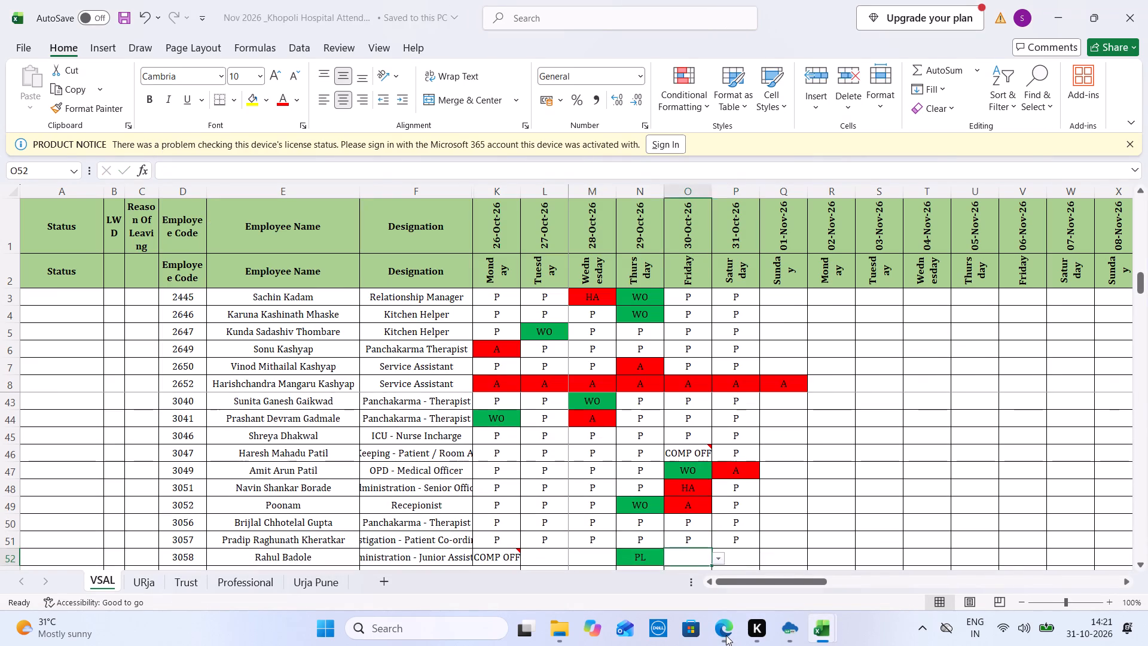
key(Left)
key(Left)
key(Left)
key(Left)
click(726, 635)
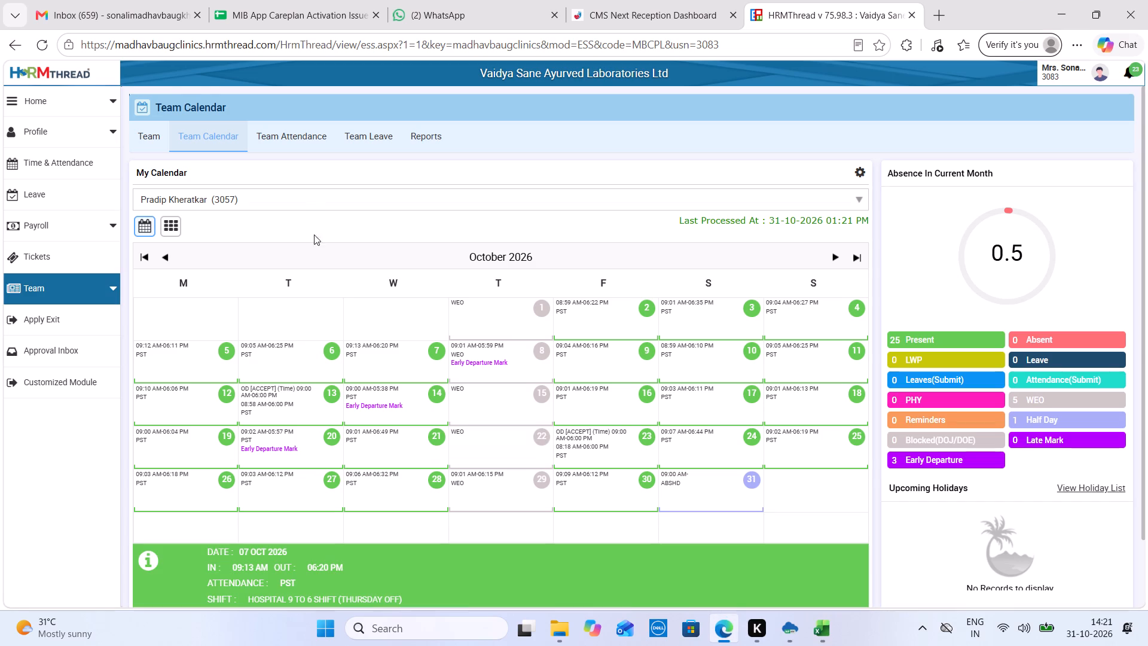
click(311, 202)
click(234, 273)
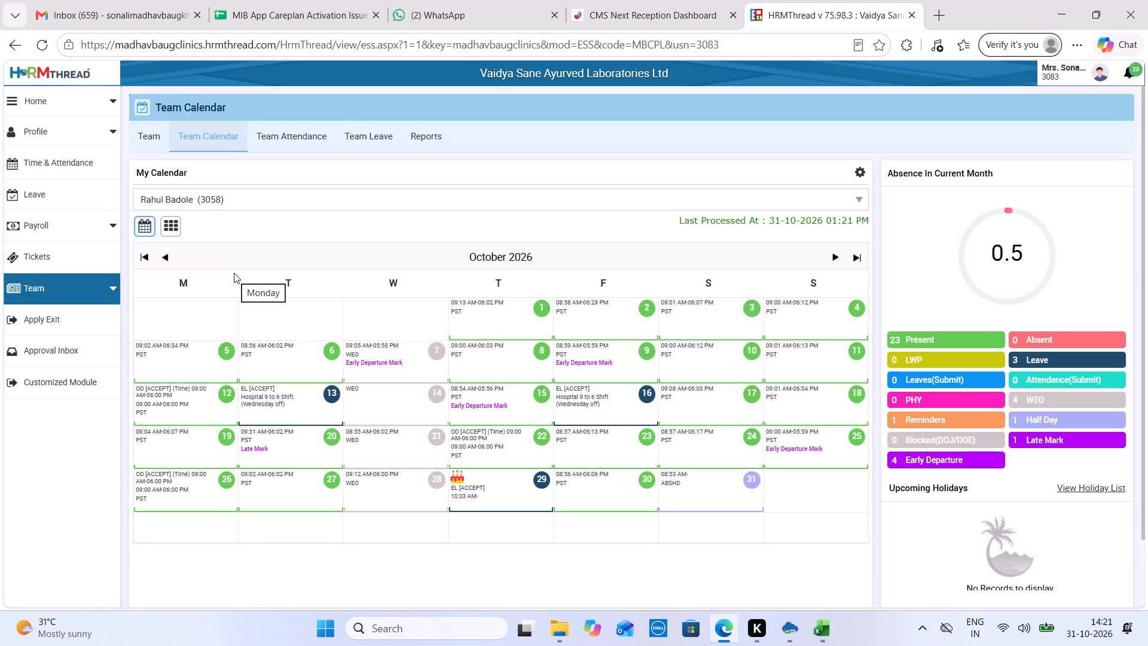
In the attendance sheet, mark Rahul P for 27, 28, 30 and 31-Oct-26, skipping the COMP OFF and PL days, and save the workbook.
click(729, 628)
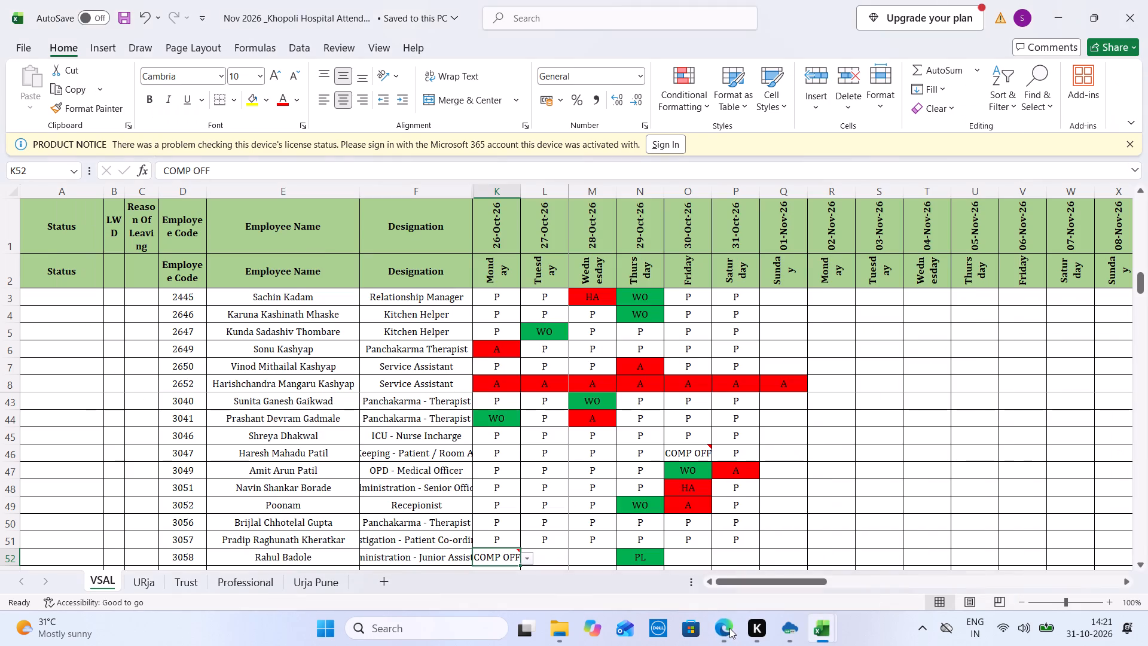
click(729, 628)
click(729, 628)
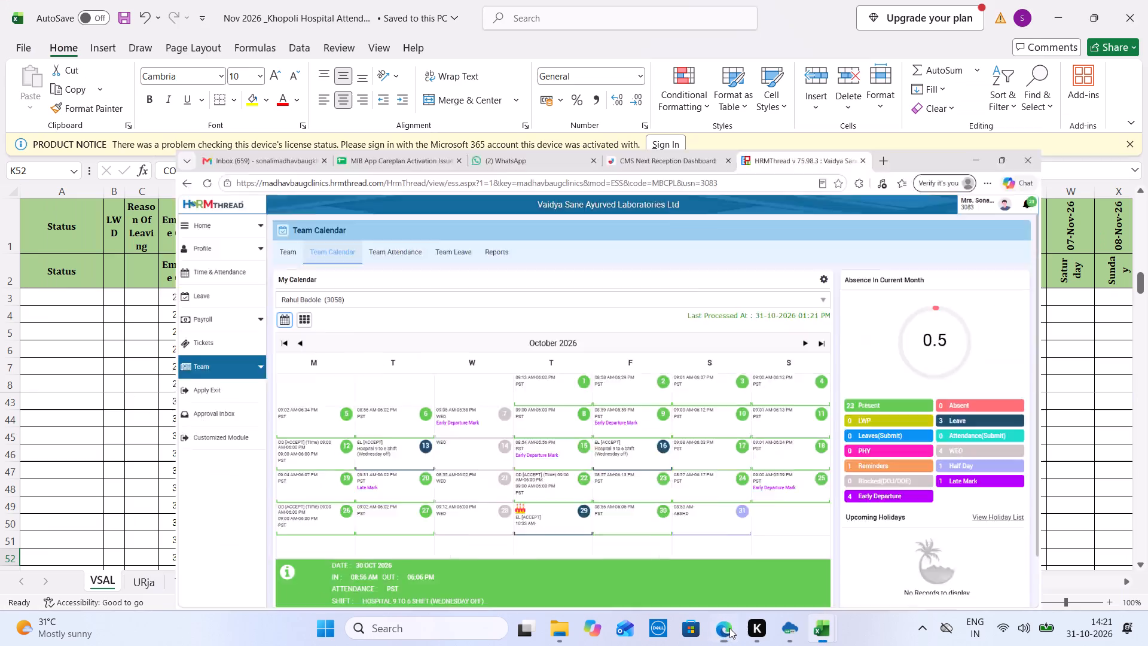
key(Right)
click(729, 628)
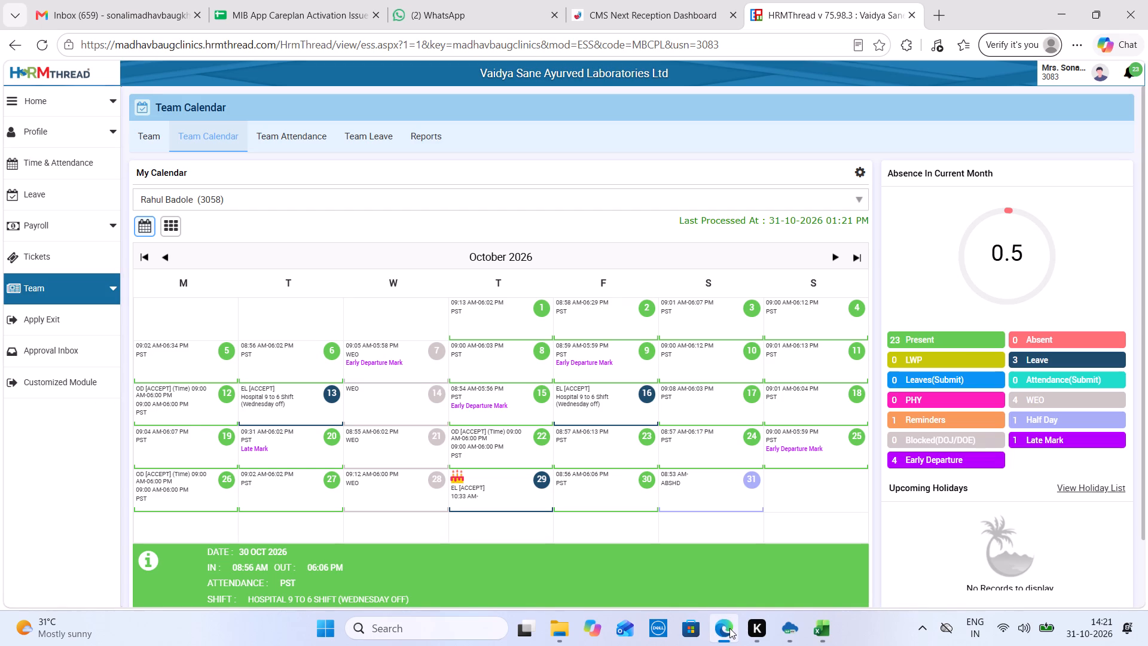
click(729, 628)
key(p)
key(Tab)
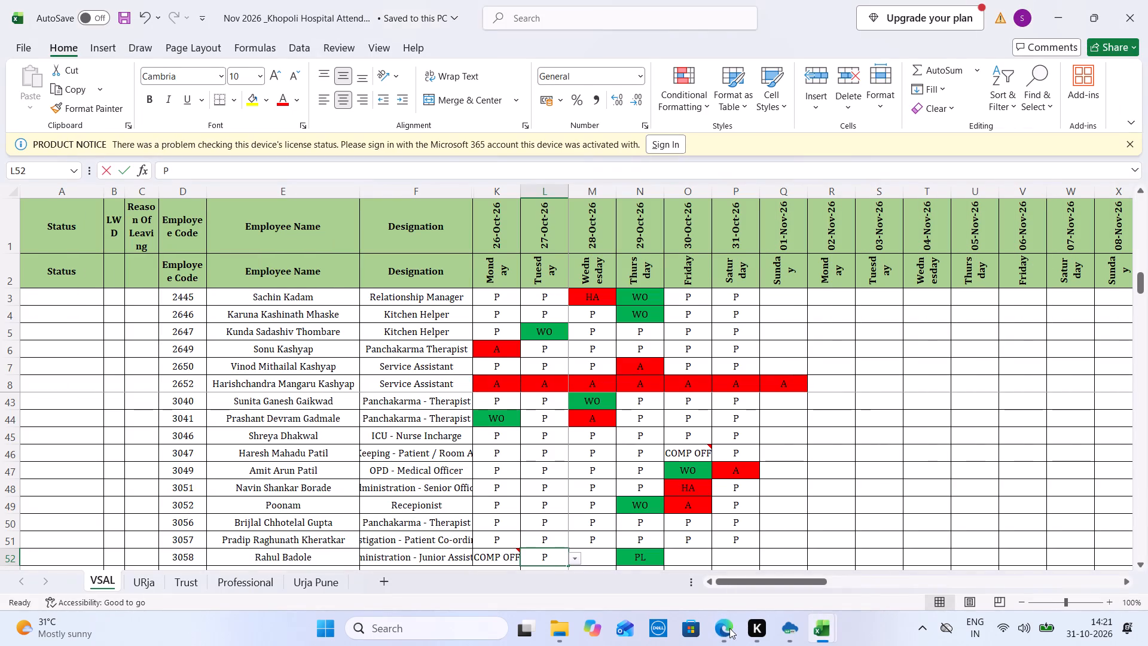
key(p)
key(Tab)
key(Tab)
click(729, 628)
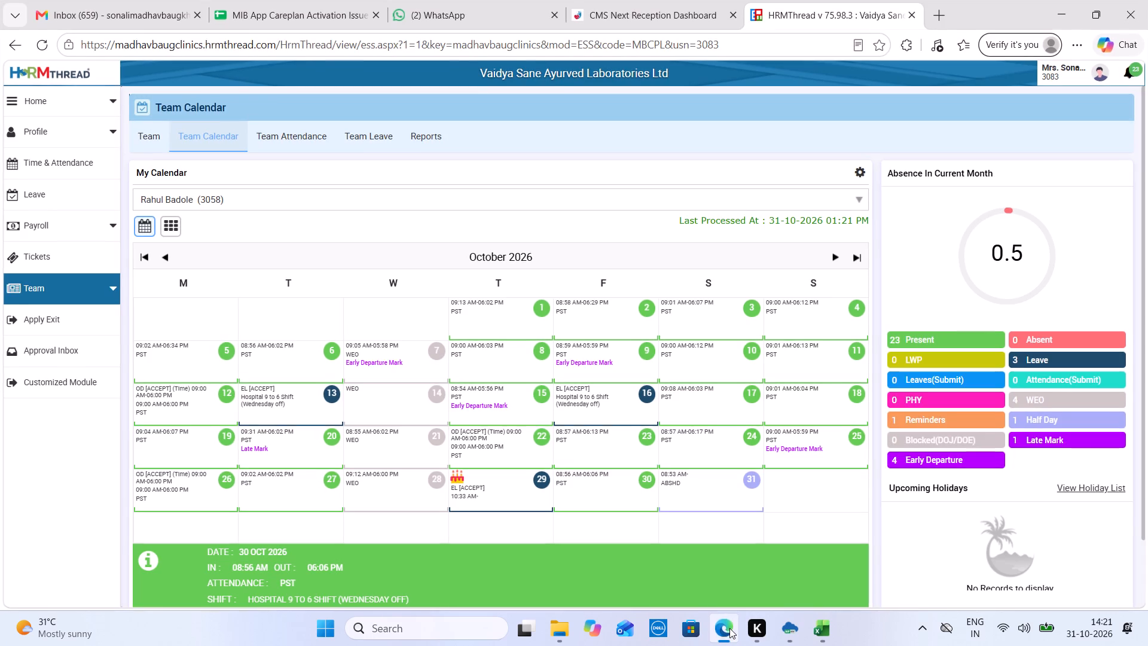
click(729, 628)
key(p)
key(Tab)
key(p)
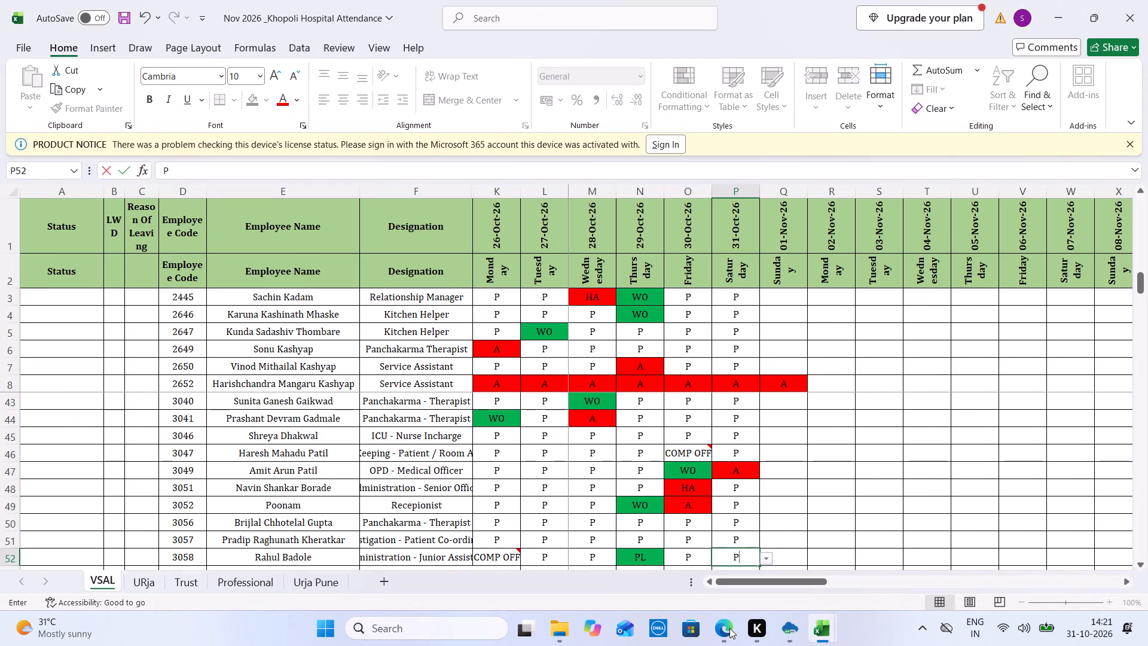
key(ctrl+s)
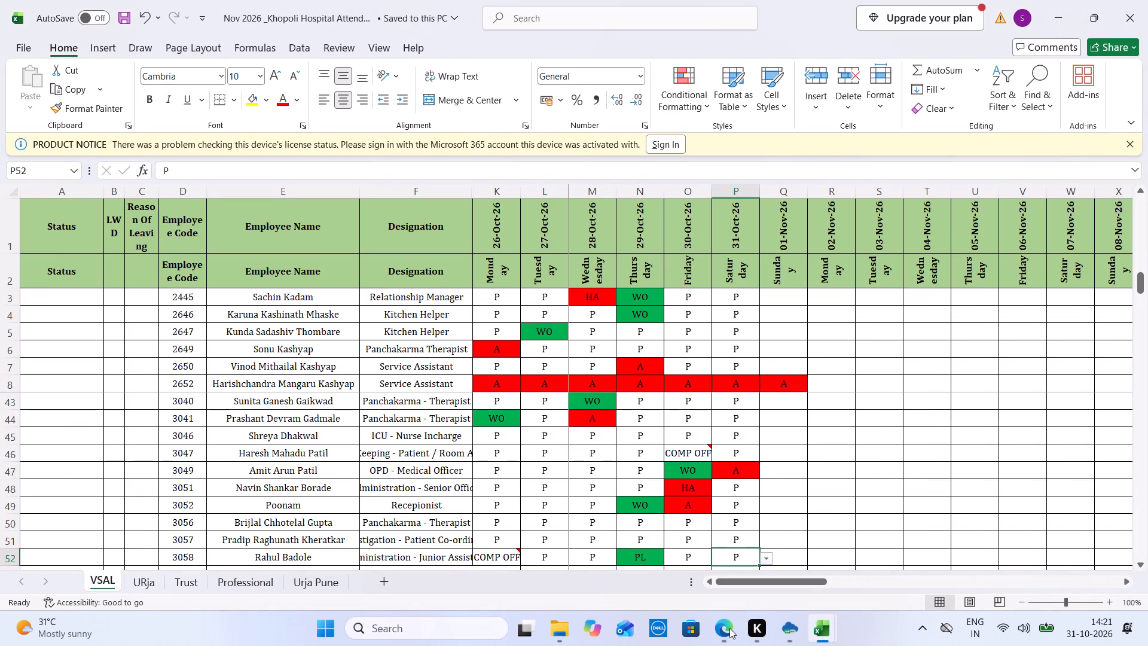
Go to the 26-Oct-26 cell in Snehal's attendance row and bring up Snehal's October 2026 team calendar in HRMThread.
key(Down)
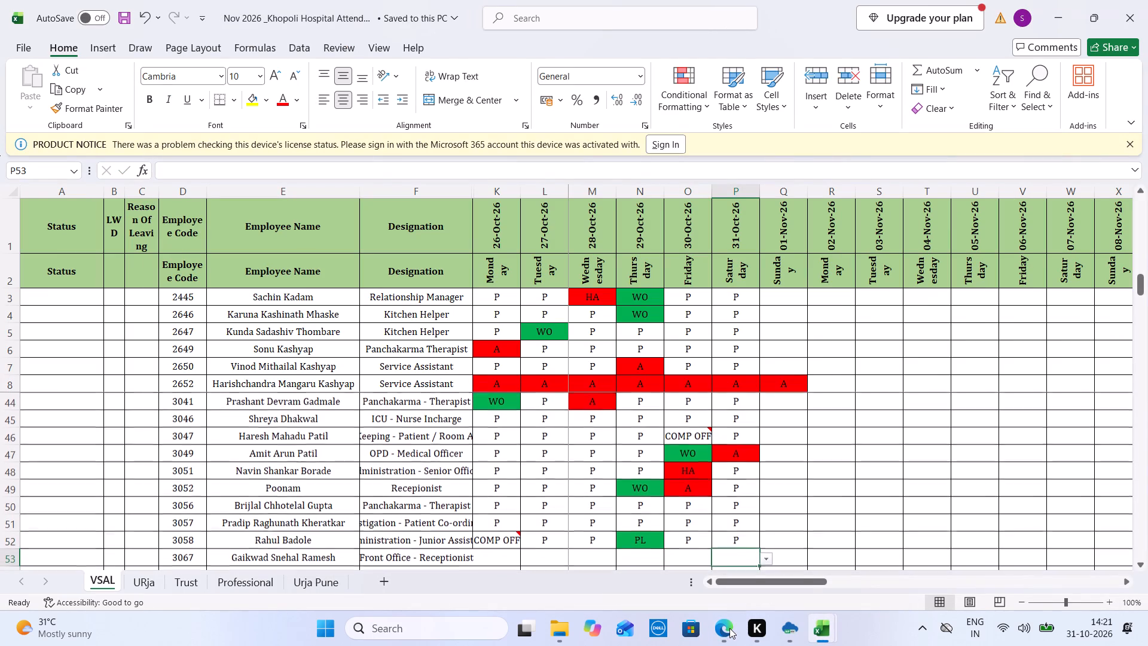
key(Left)
key(Left)
key(Left)
key(Left)
key(Left)
click(729, 628)
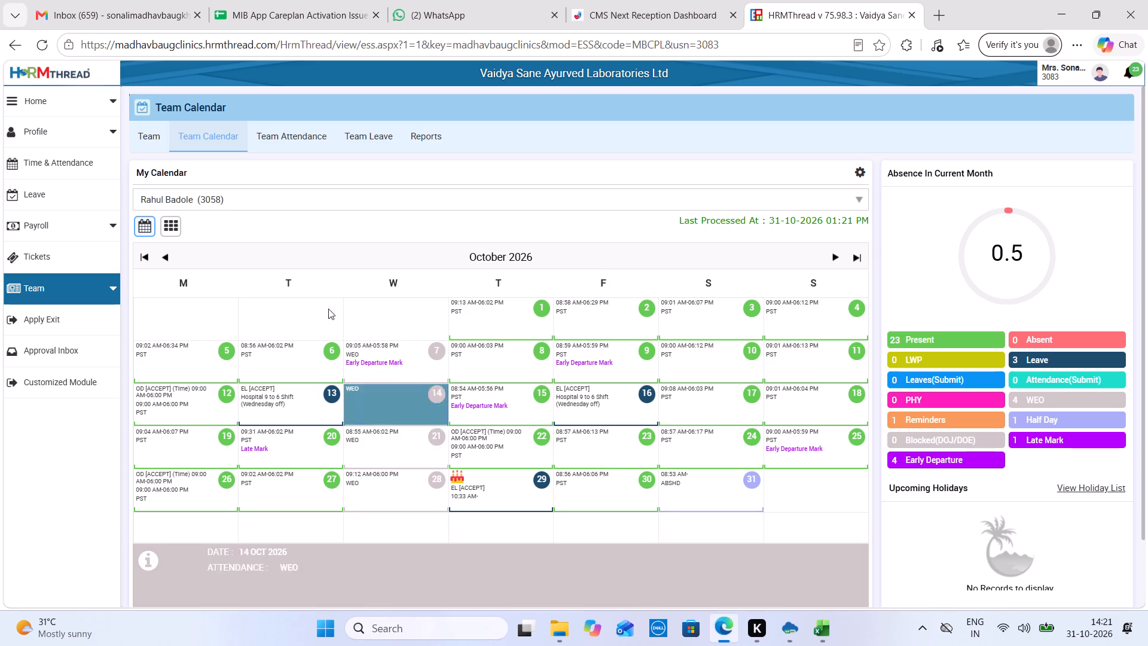
click(227, 206)
click(190, 278)
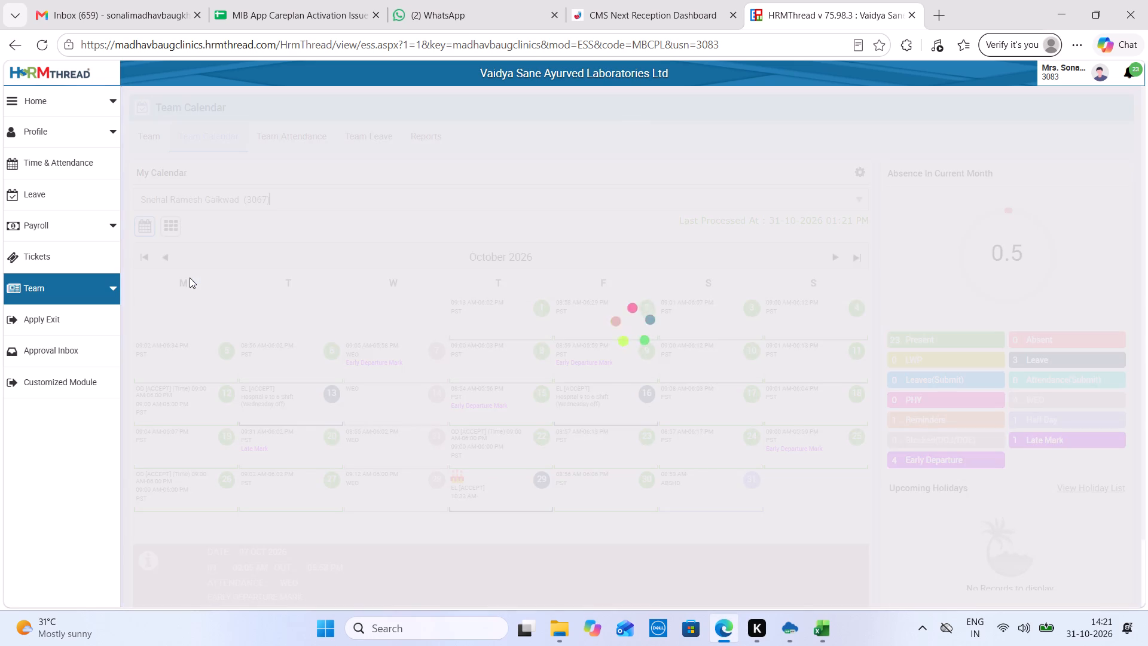
click(726, 623)
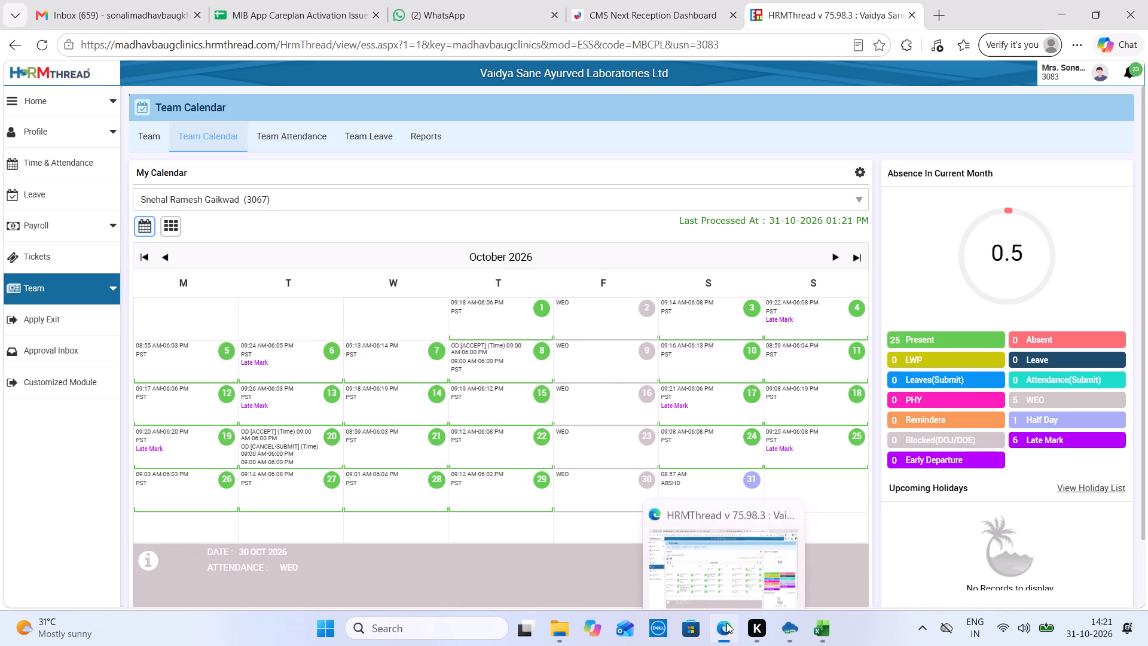
In the attendance sheet, mark Snehal P for 26 to 29-Oct-26, WO for 30-Oct-26 and P for 31-Oct-26.
click(726, 623)
click(726, 623)
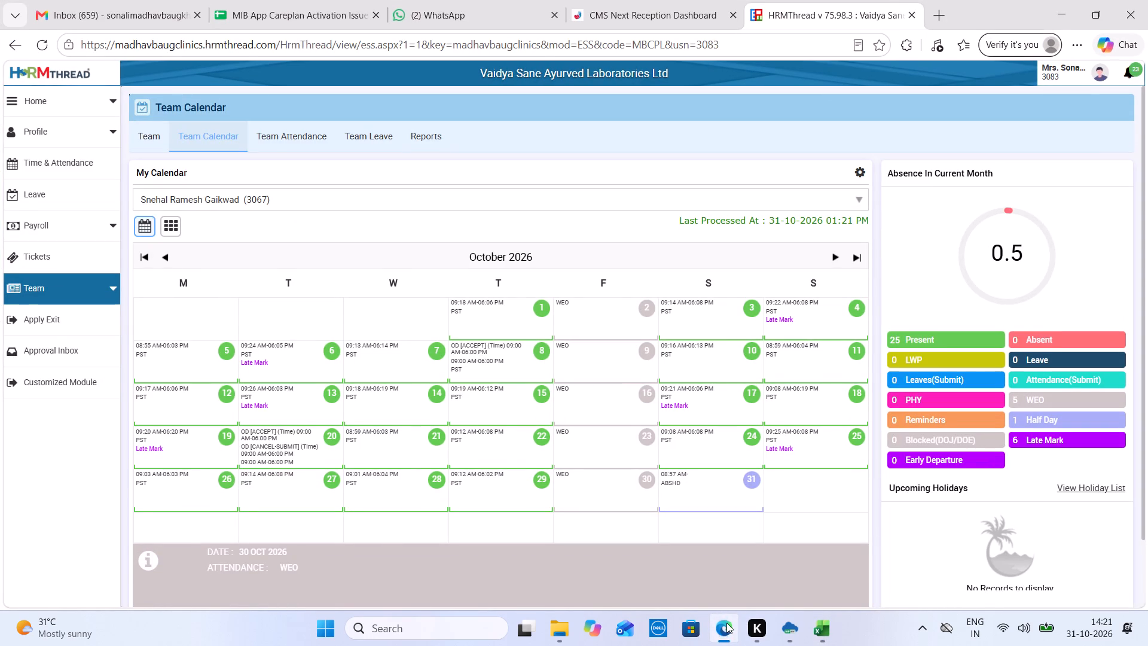
key(p)
key(Tab)
key(p)
key(Tab)
key(p)
key(Tab)
key(p)
key(Tab)
key(w)
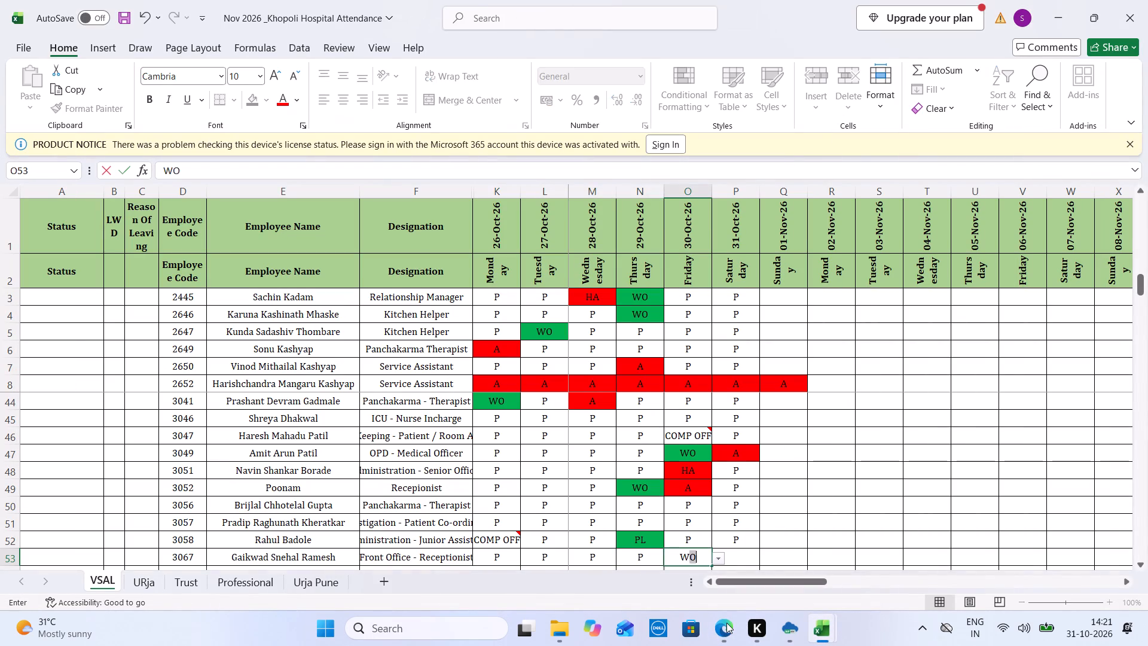
key(Tab)
key(p)
Go to the 26-Oct-26 cell in Dilip's attendance row and bring up Dilip's October 2026 team calendar in HRMThread.
key(Down)
key(Left)
key(Left)
key(Left)
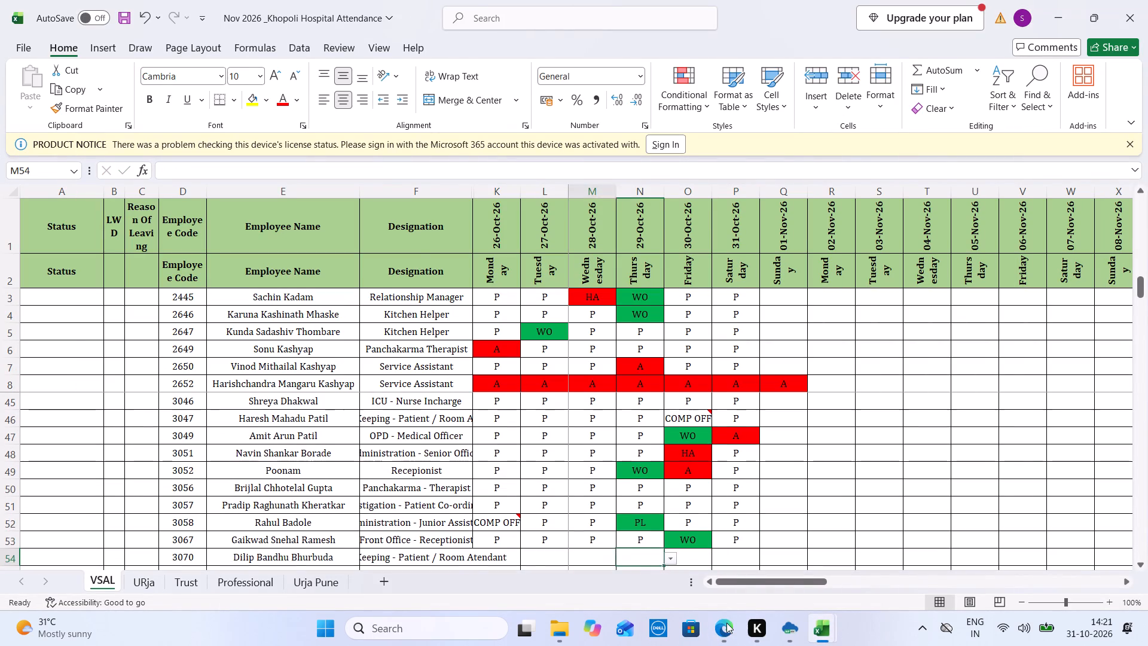
key(Left)
key(Left)
click(726, 623)
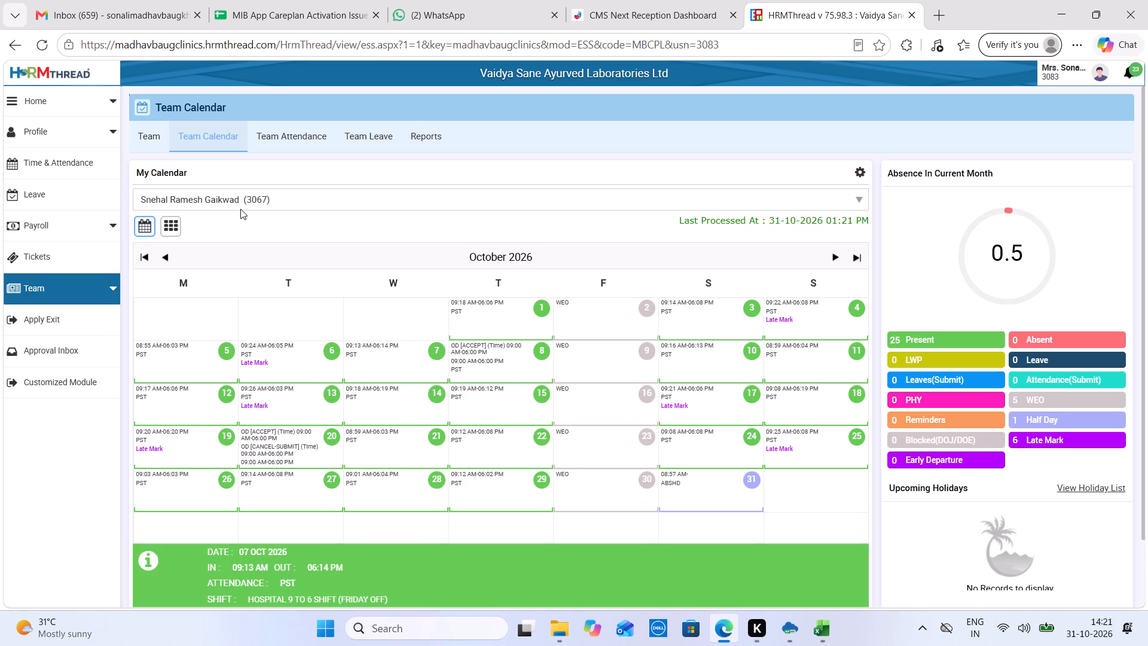
click(240, 209)
click(201, 278)
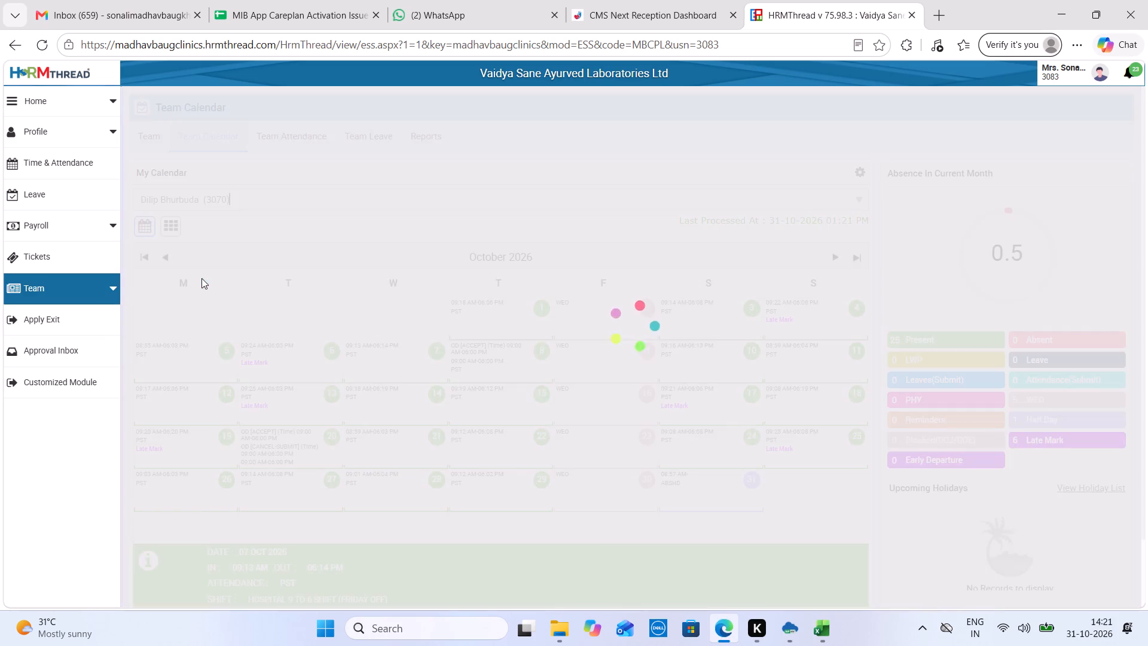
In the attendance sheet, mark Dilip P for 26-Oct-26, WO for 27-Oct-26 and A for 28-Oct-26, checking against the team calendar.
click(725, 629)
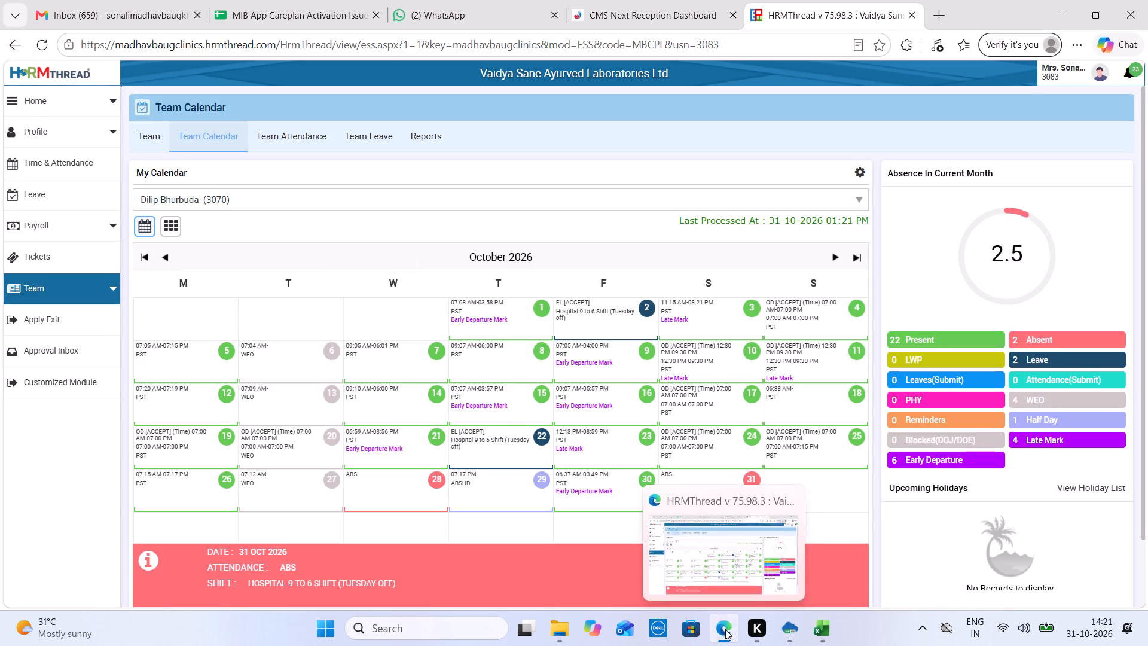
key(p)
key(Tab)
key(w)
key(Tab)
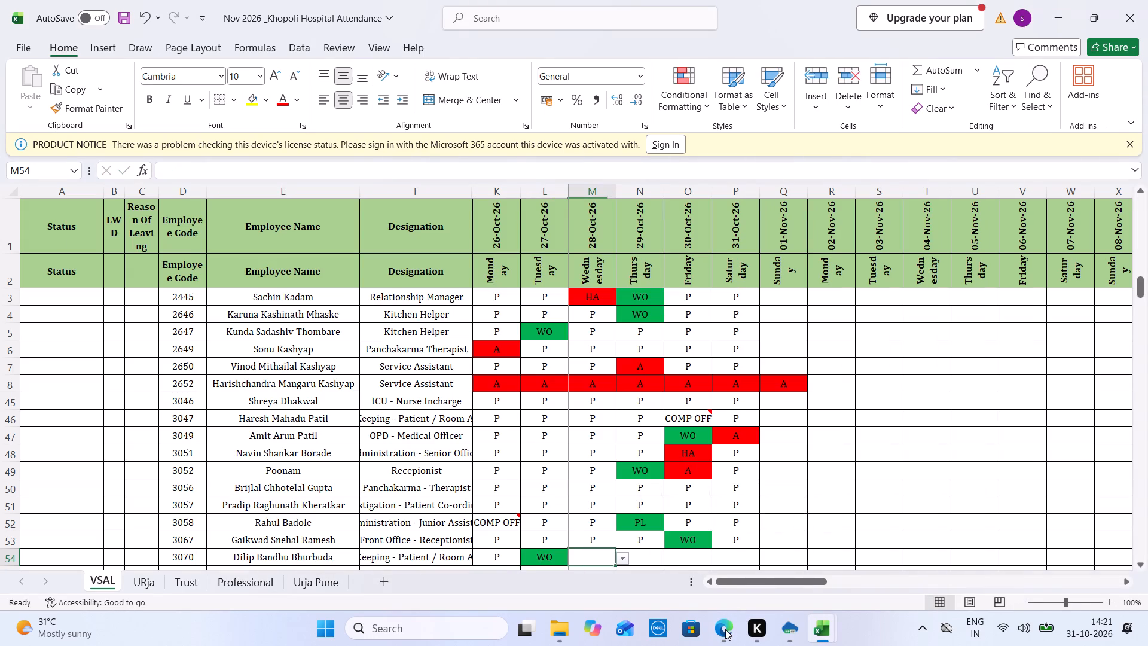
click(725, 629)
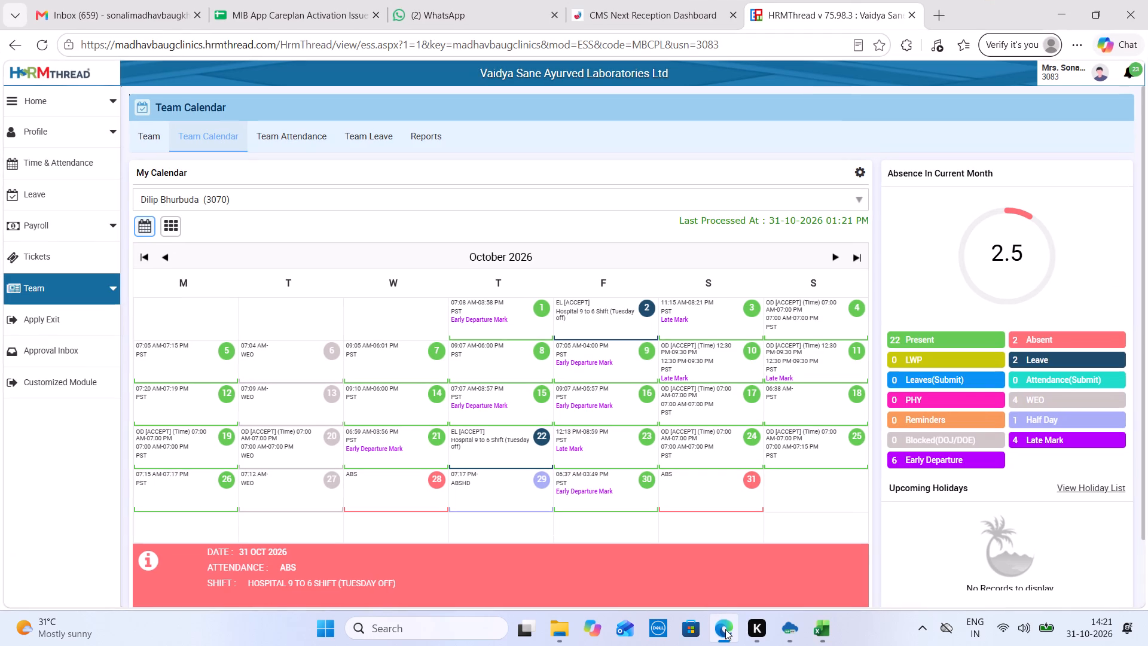
click(725, 629)
key(a)
key(Tab)
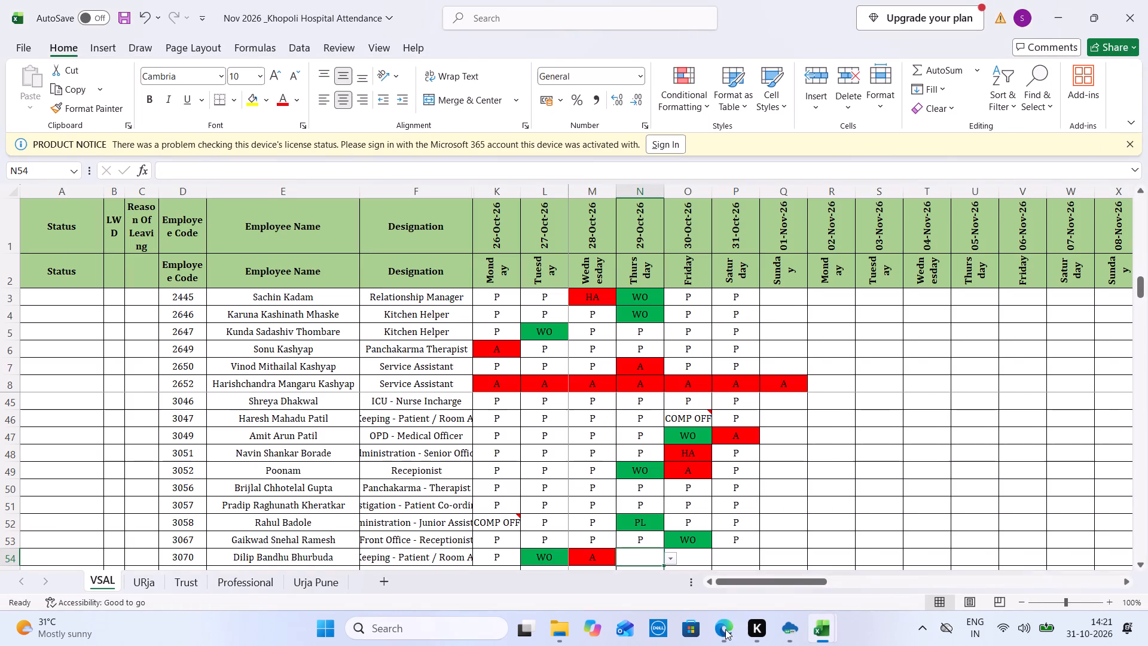
Mark Dilip HA for 29-Oct-26, P for 30-Oct-26 and A for 31-Oct-26, checking against the team calendar.
click(725, 629)
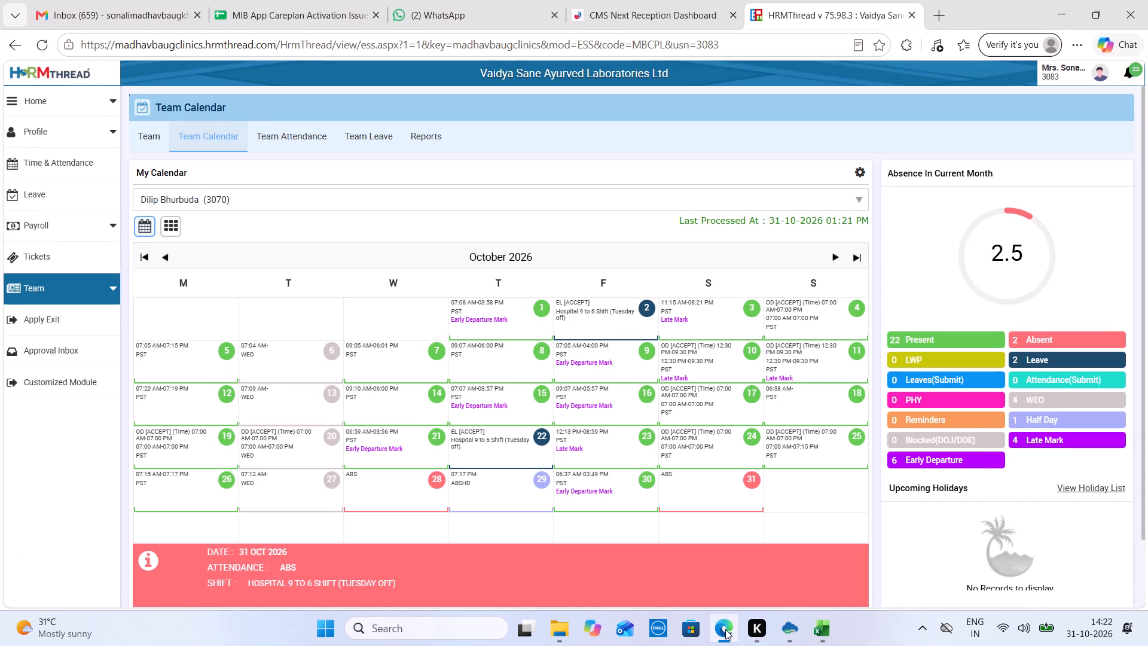
click(725, 629)
text(HA)
key(Tab)
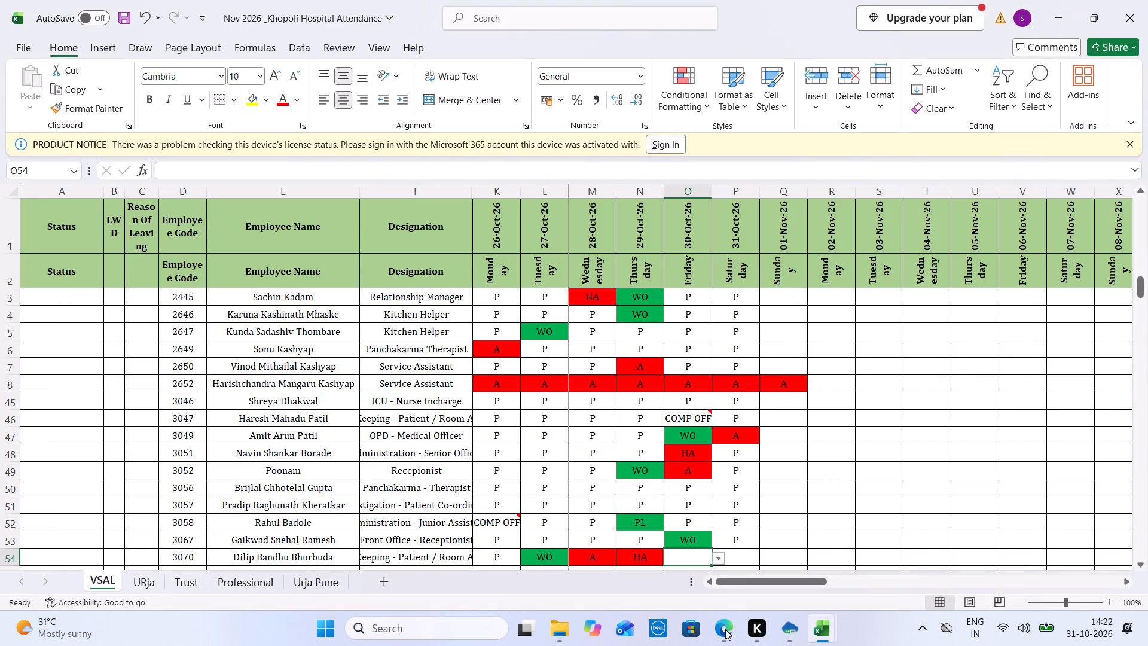
click(725, 629)
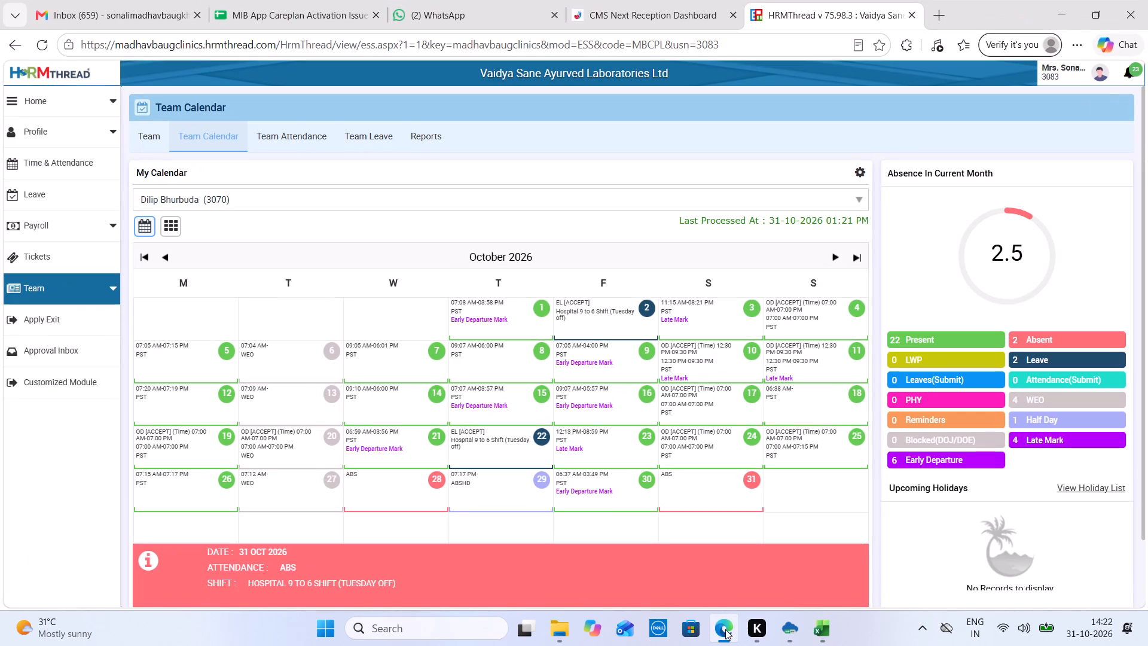
click(725, 629)
key(p)
key(Tab)
key(a)
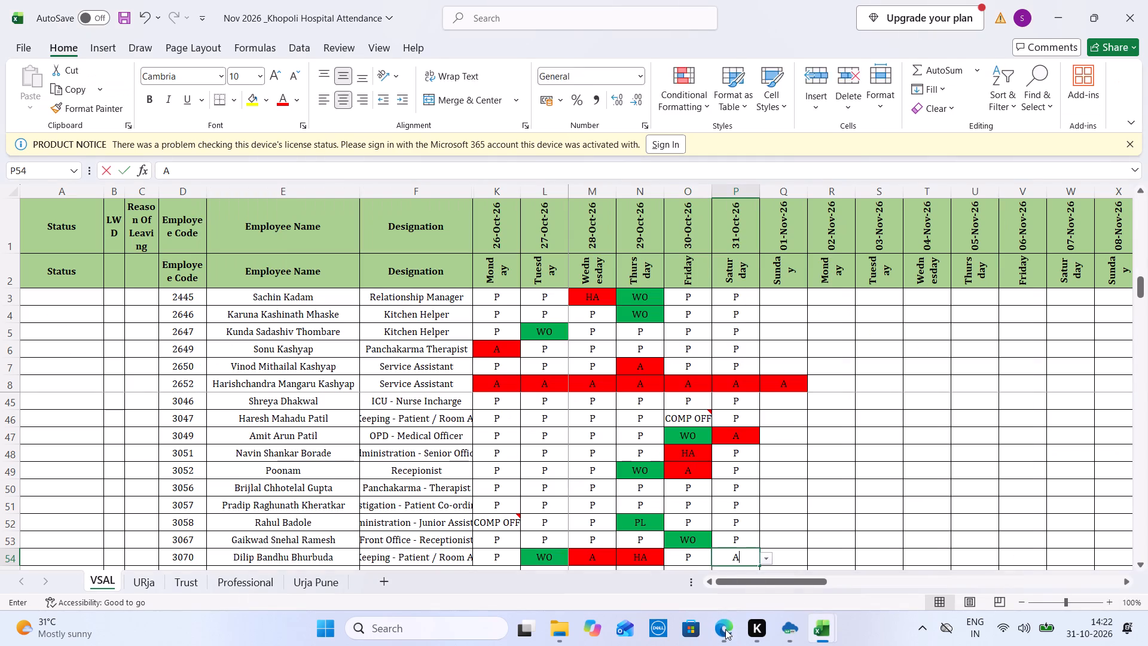
Add a note reading NIGHT to Dilip's 29-Oct-26 attendance cell.
right_click(633, 563)
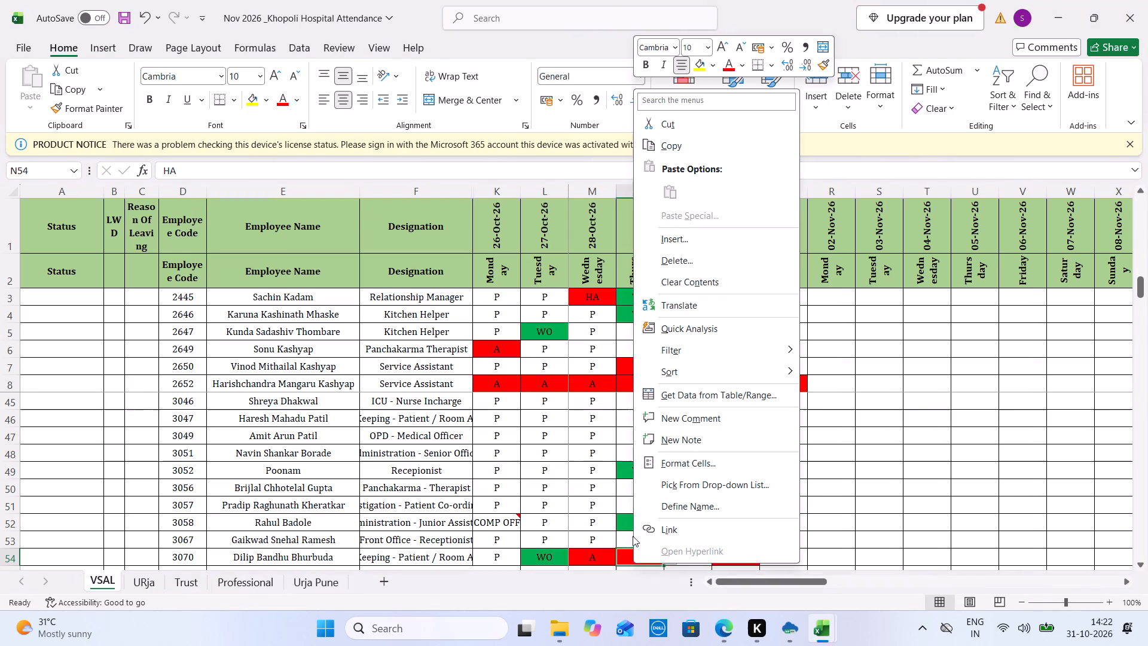
click(674, 439)
text(NIGH)
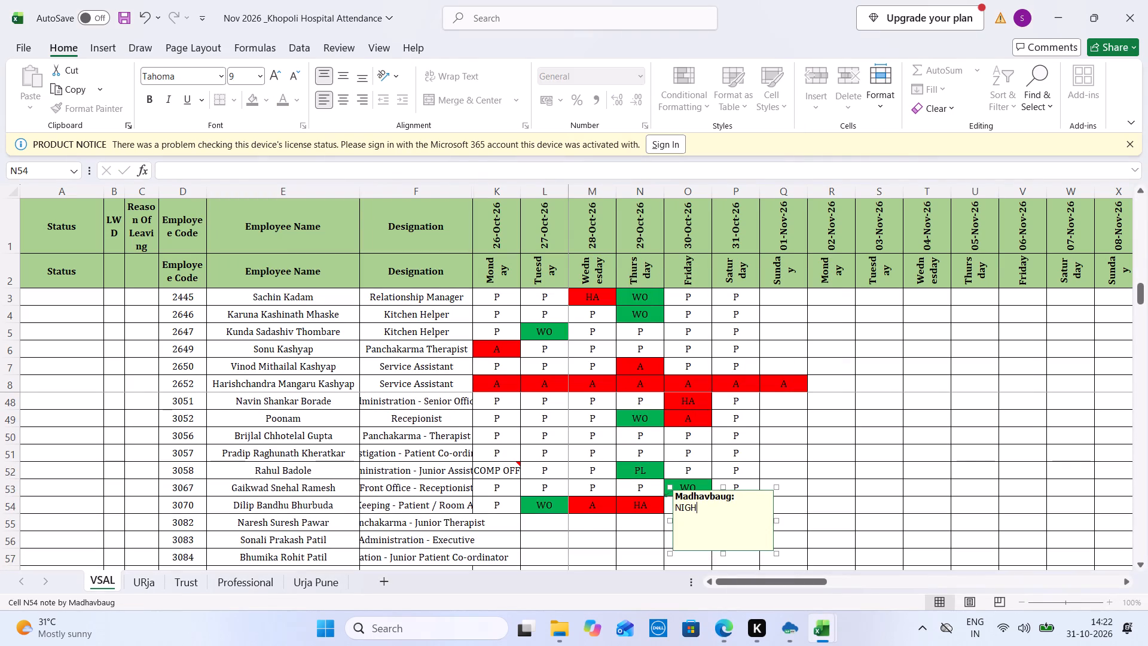
key(t)
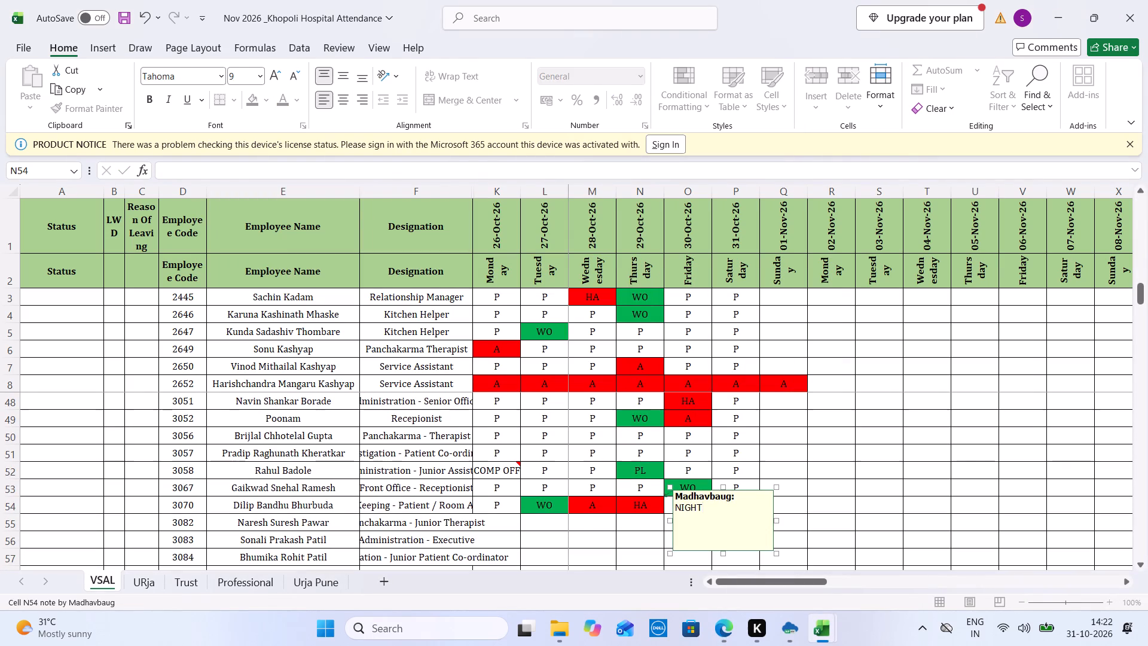
Go to the 26-Oct-26 cell in Naresh's attendance row and bring up Naresh's October 2026 team calendar in HRMThread.
click(499, 516)
click(724, 626)
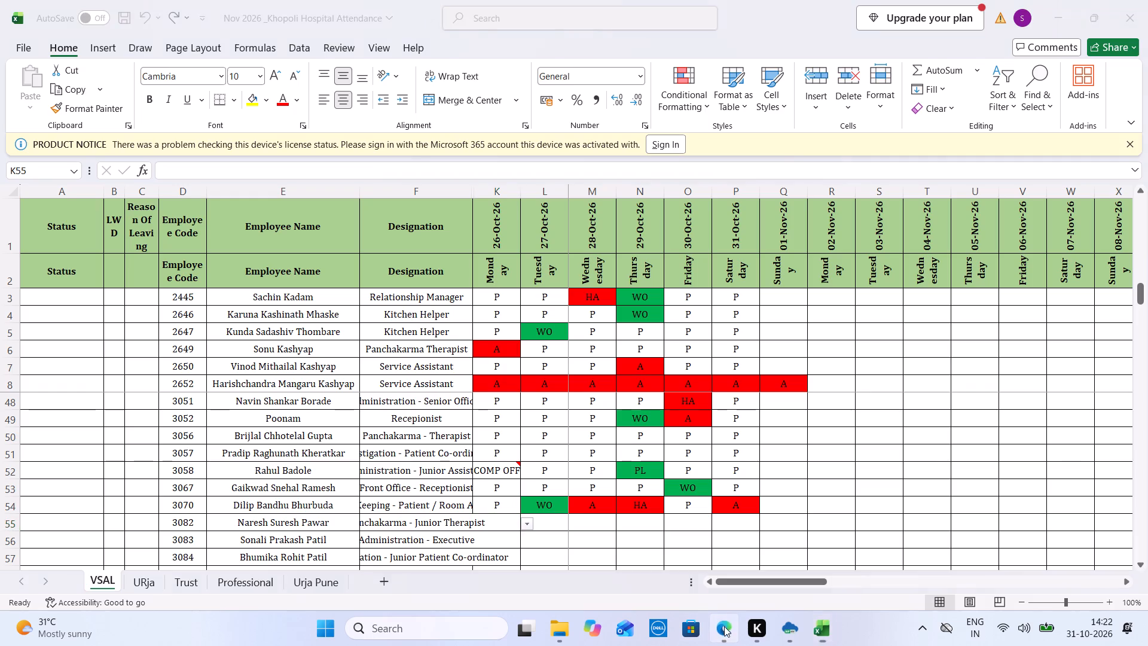
click(193, 191)
click(182, 268)
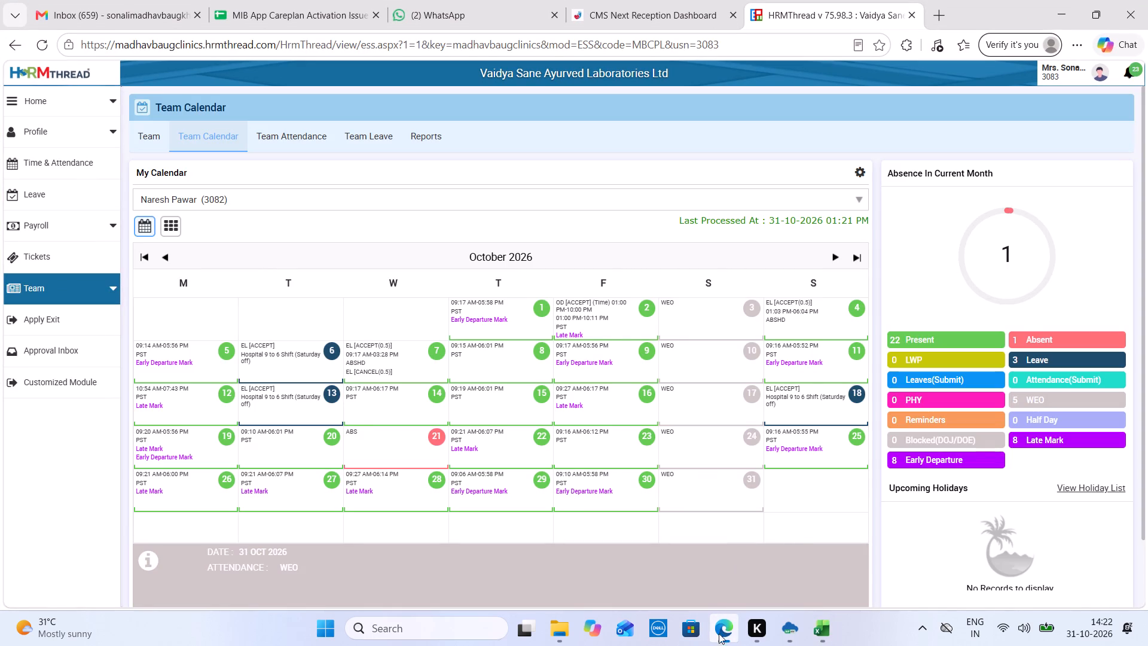
click(726, 633)
click(726, 633)
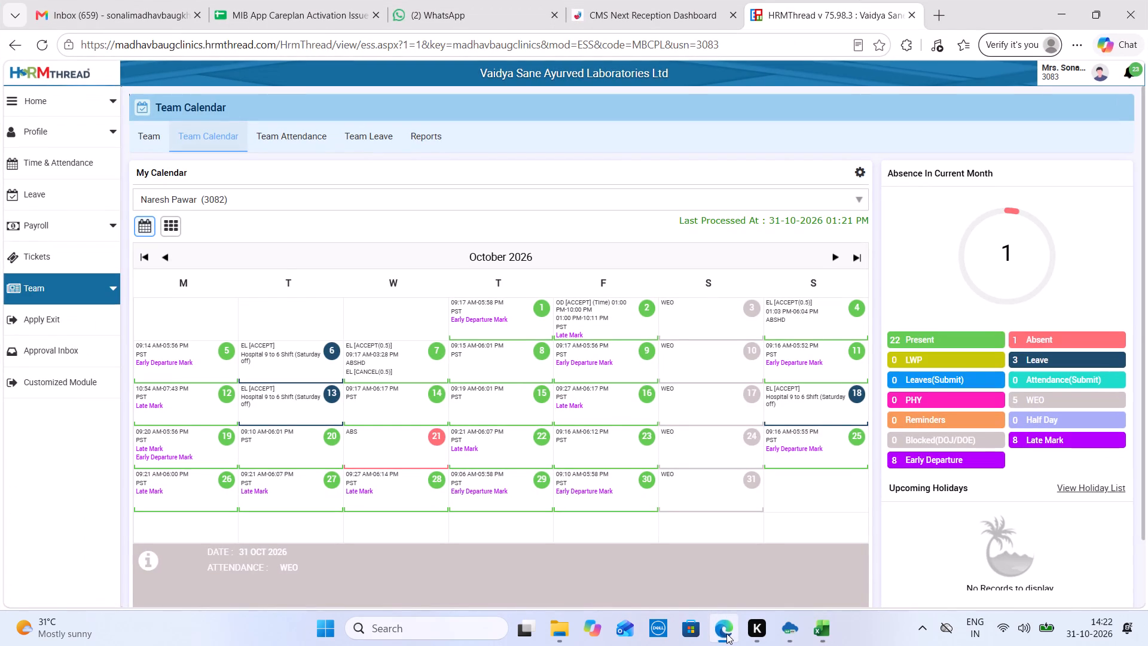
click(726, 633)
key(p)
key(Tab)
key(p)
key(Tab)
key(p)
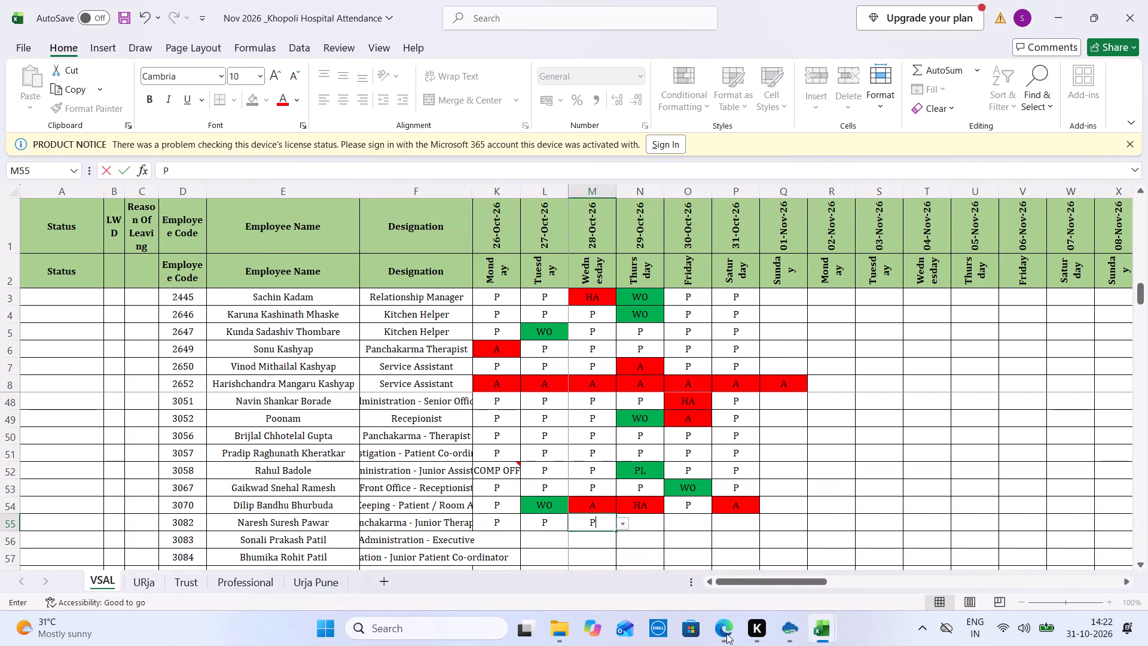
key(Tab)
key(p)
key(Tab)
key(p)
key(Tab)
key(w)
Enter OK in the Reason Of Leaving cell of Naresh's row and save the workbook.
key(Left)
key(Left)
key(Left)
key(Left)
key(Left)
key(Left)
key(Left)
key(Left)
key(Left)
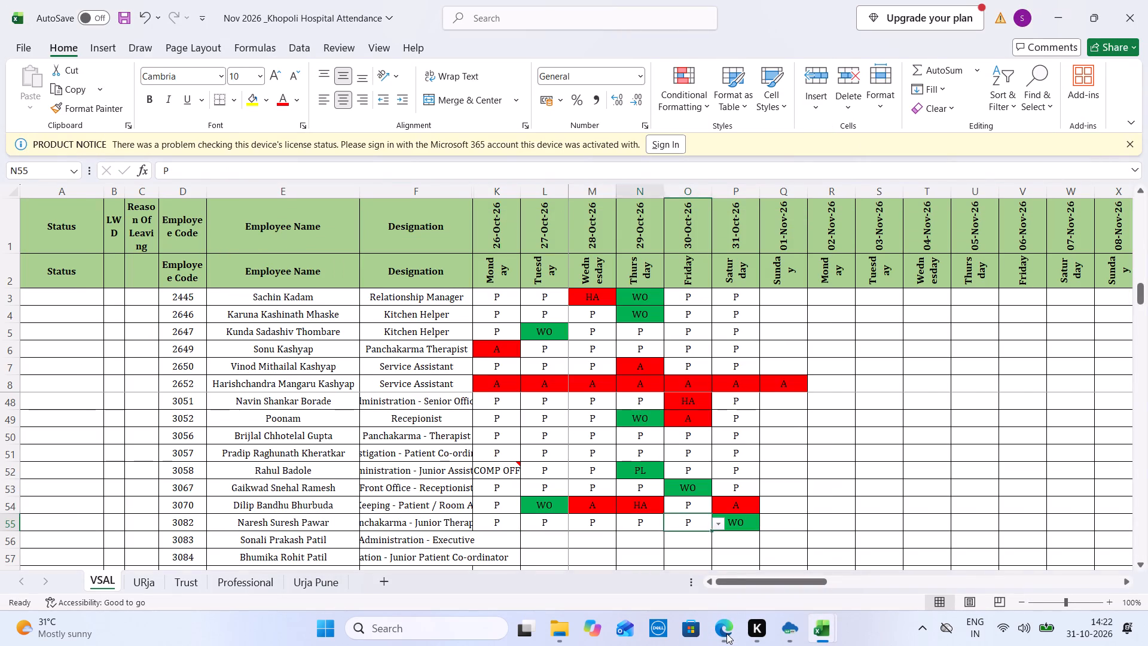
key(o)
key(ctrl+s)
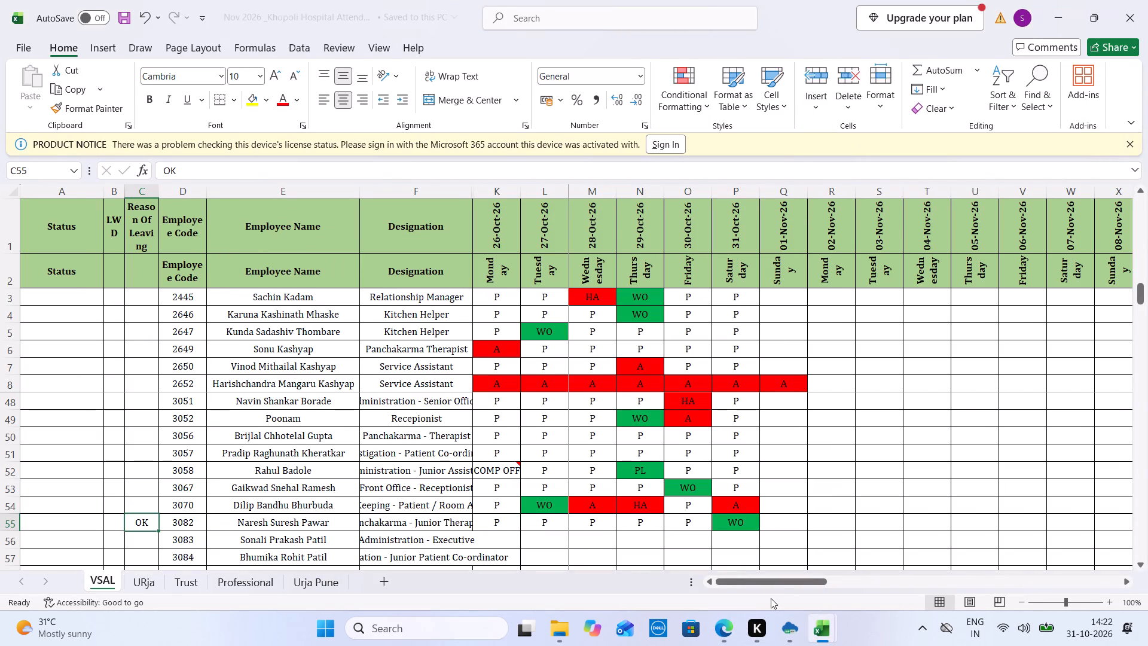
click(504, 540)
key(p)
key(Tab)
key(p)
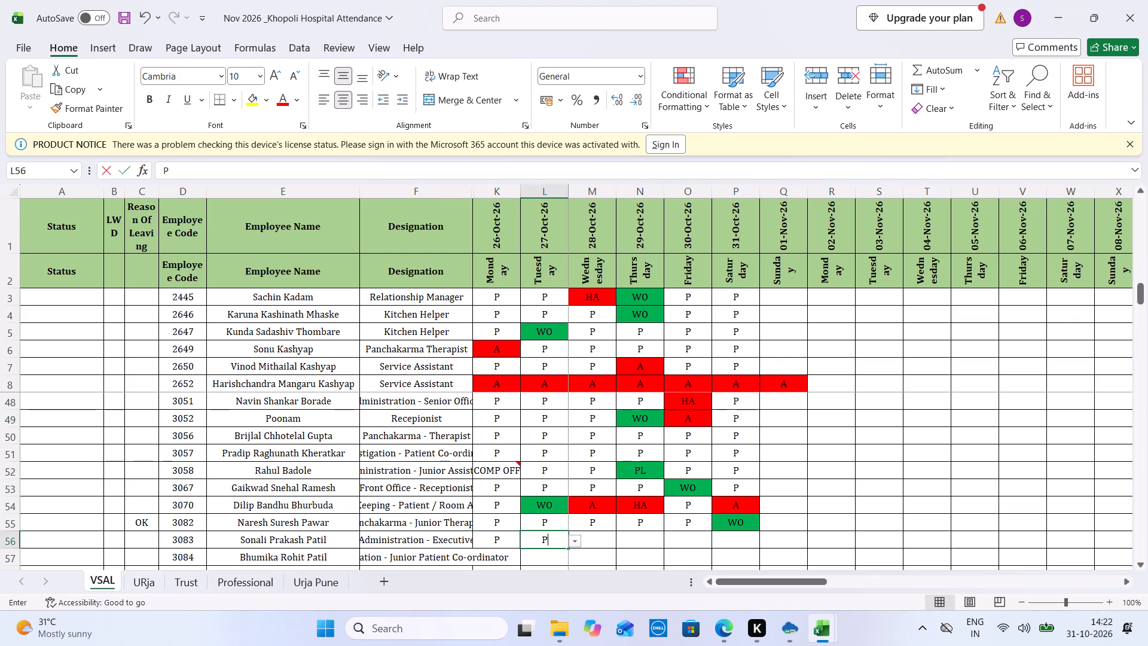
key(Tab)
key(p)
key(Tab)
key(p)
key(Tab)
key(p)
key(Tab)
key(p)
key(Tab)
text(WO)
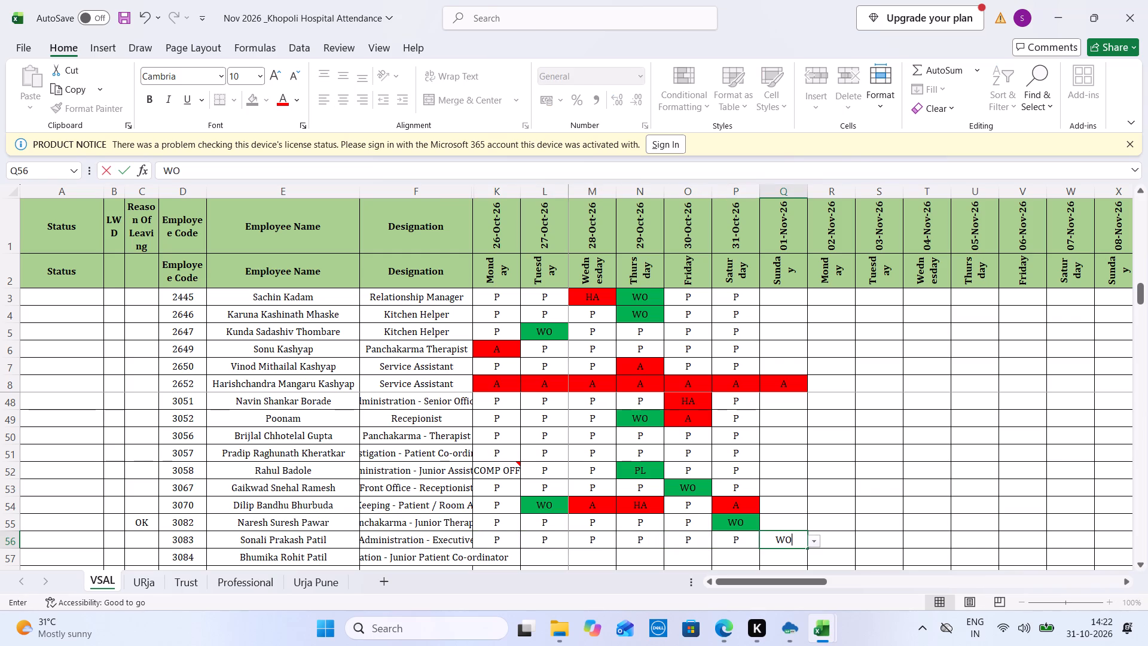
key(ctrl+s)
Go to the 26-Oct-26 cell in Bhumika's attendance row and bring up Bhumika's October 2026 team calendar in HRMThread.
key(Down)
key(Left)
key(Left)
key(Left)
key(Left)
key(Left)
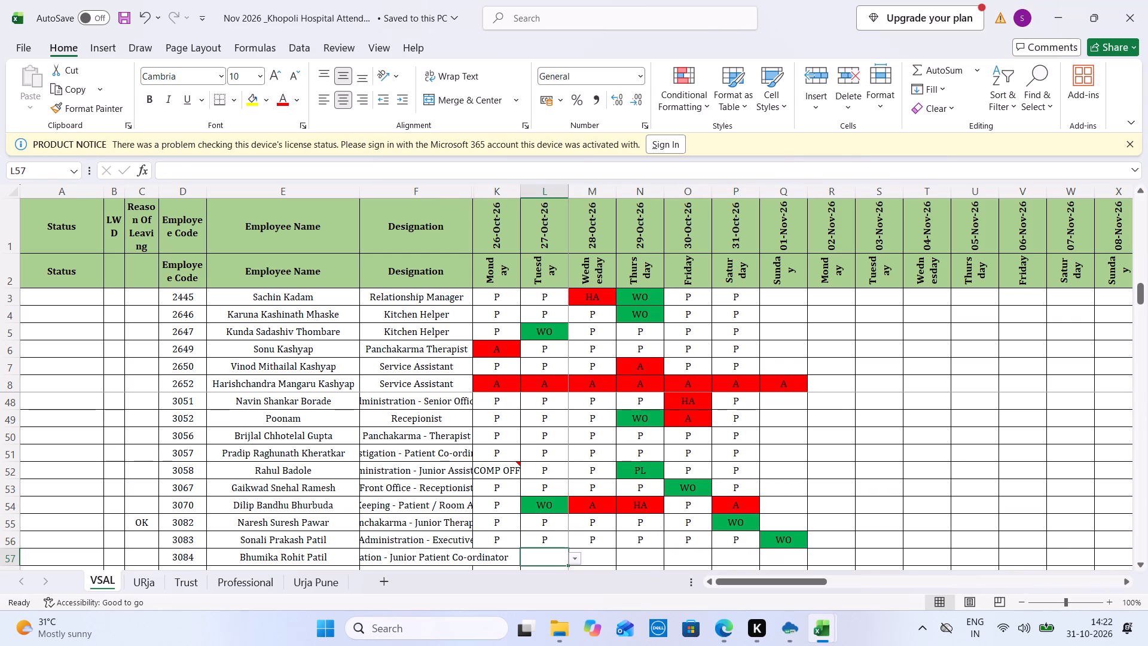
key(Left)
click(738, 626)
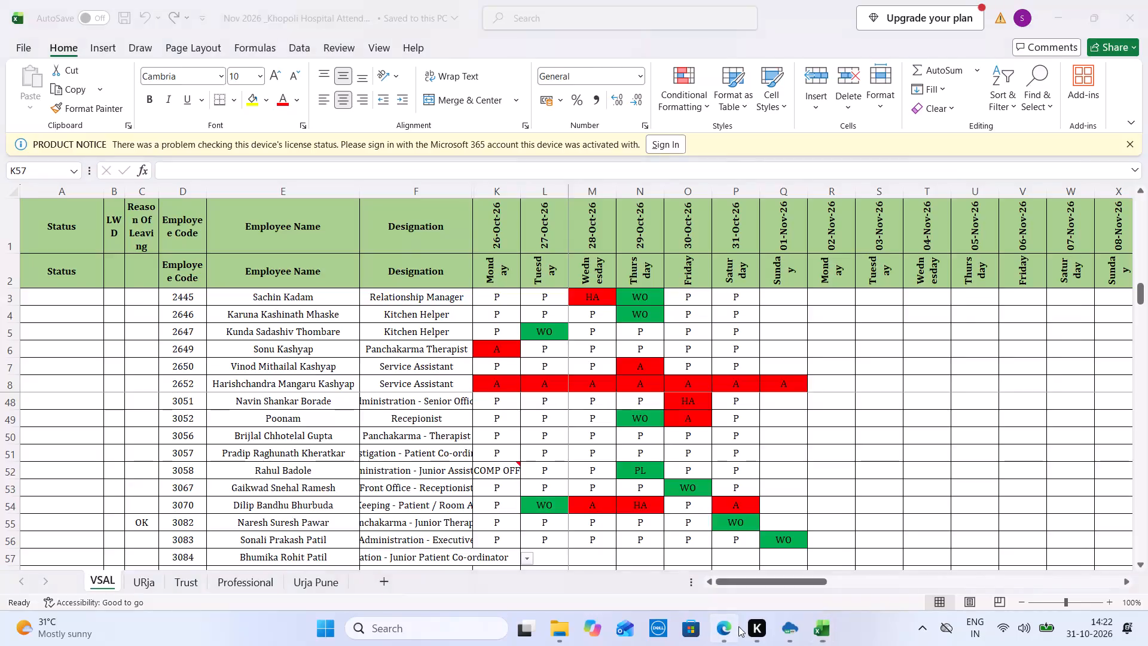
click(172, 190)
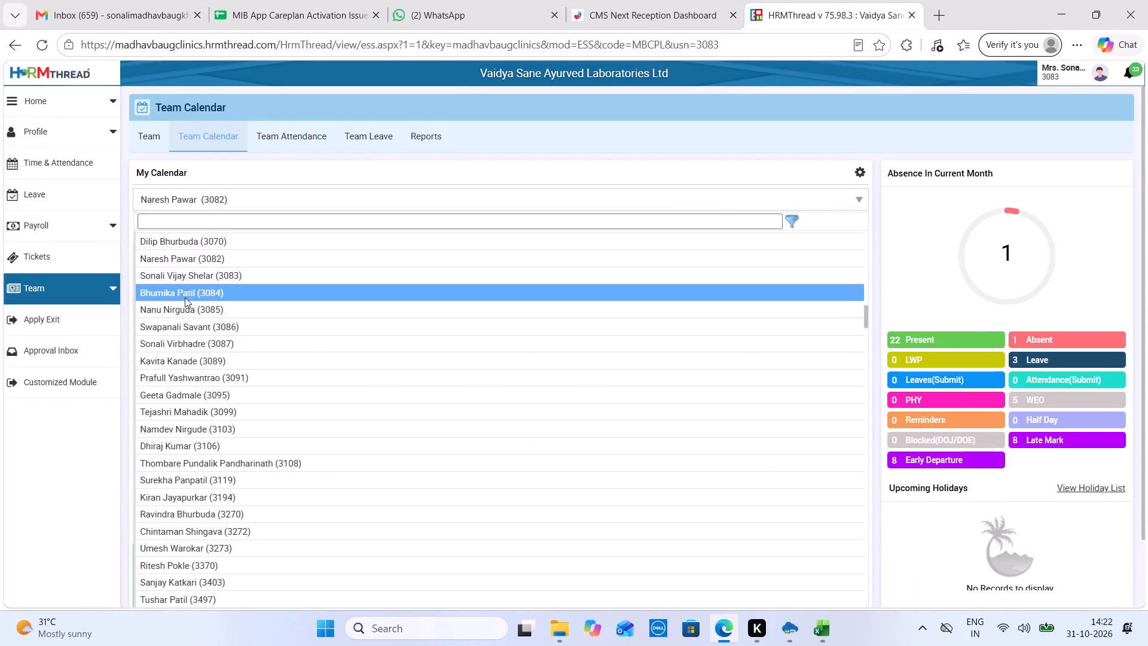
click(185, 297)
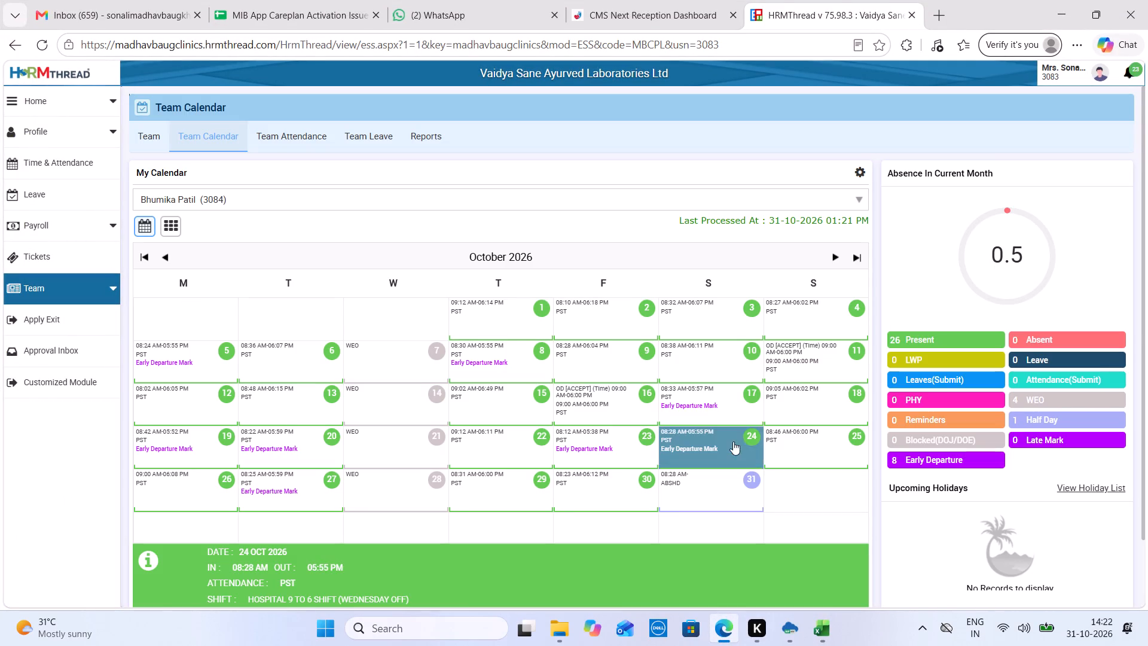
In the attendance sheet, mark Bhumika WO for 28-Oct-26 and P for the other days from 26 to 31-Oct-26, and save the workbook.
click(728, 629)
key(p)
key(Tab)
key(p)
key(Tab)
key(w)
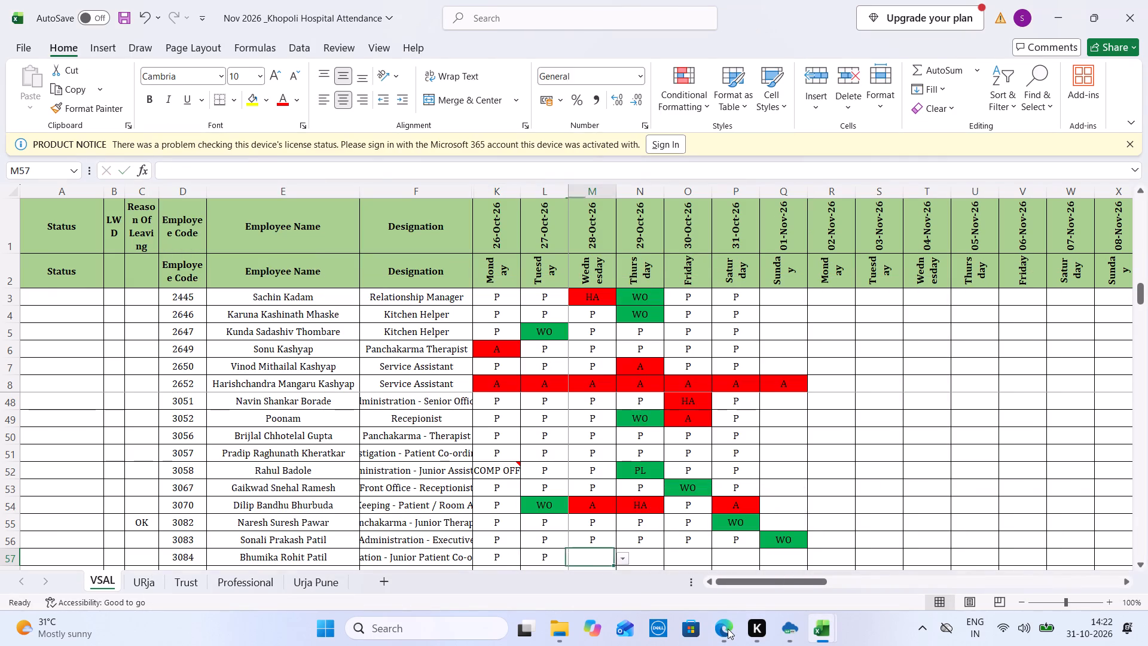
key(Tab)
key(p)
key(Tab)
key(p)
key(Tab)
key(p)
key(ctrl+s)
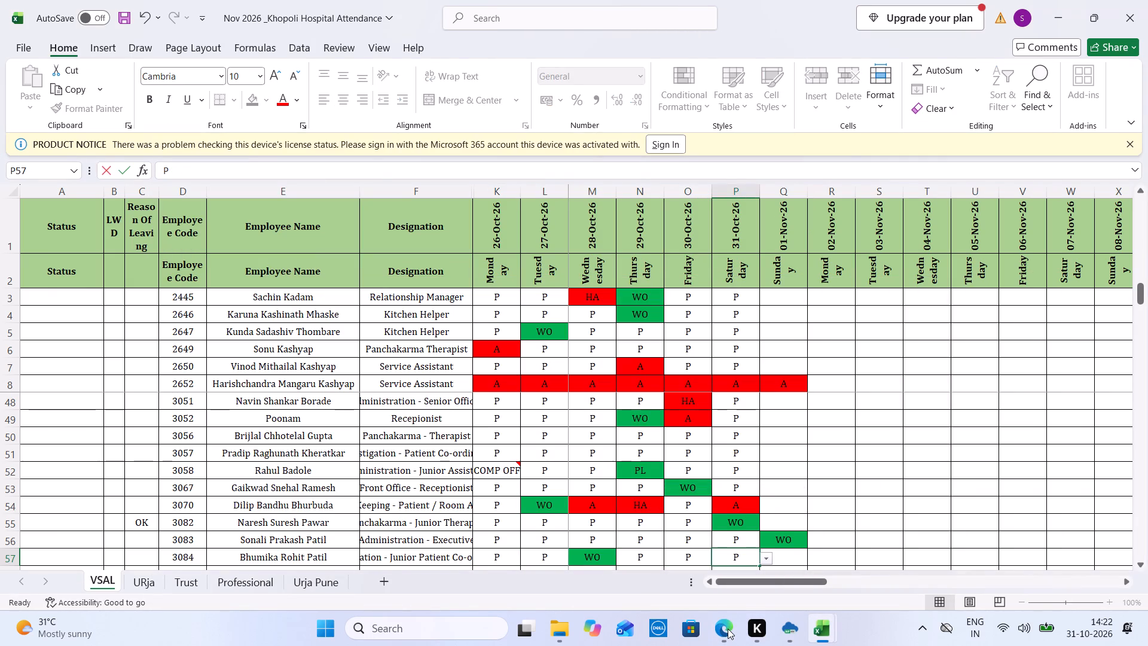
Go to the 26-Oct-26 cell in Nanu's attendance row and bring up Nanu's October 2026 team calendar in HRMThread.
key(Down)
key(Left)
key(Left)
key(Left)
key(Left)
key(Left)
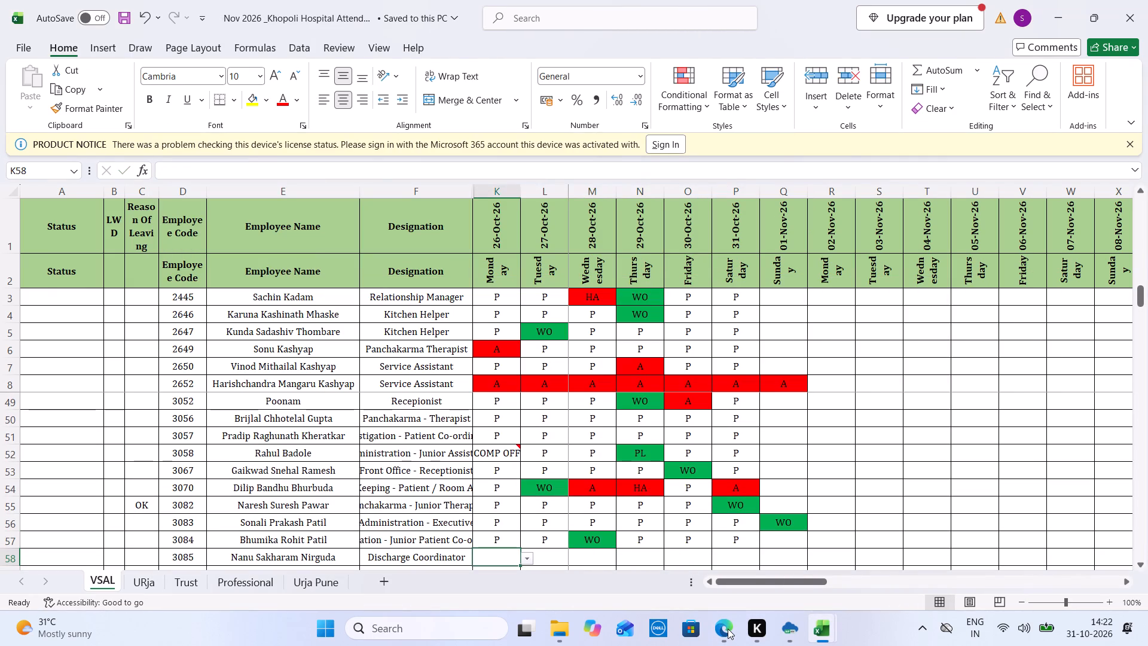
click(728, 629)
click(248, 197)
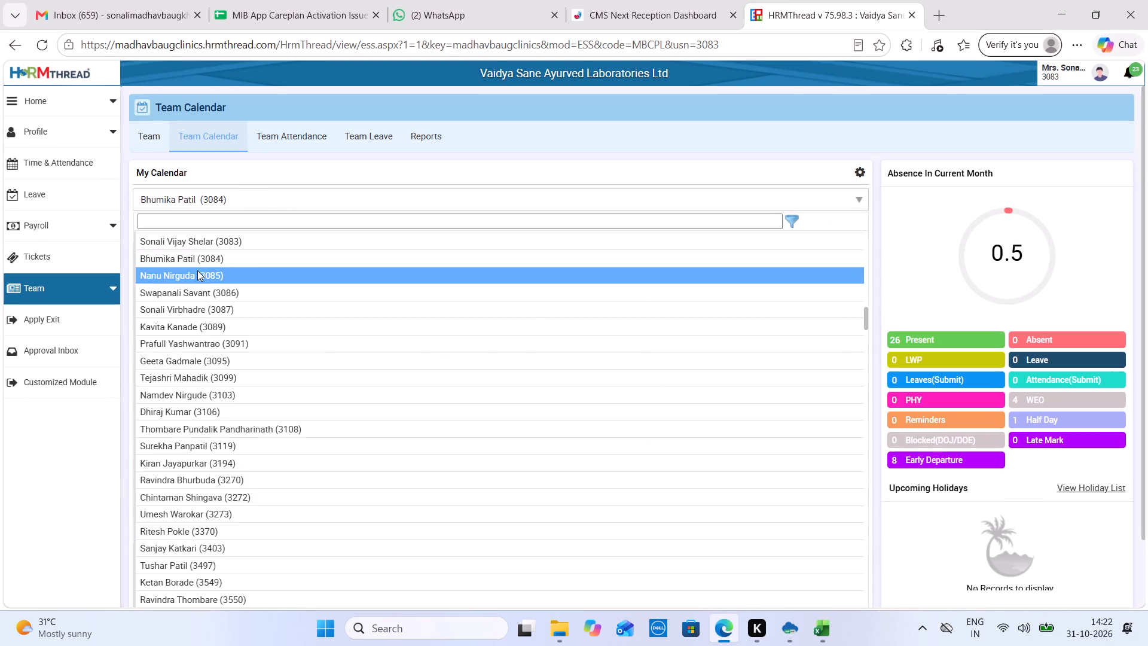
click(197, 270)
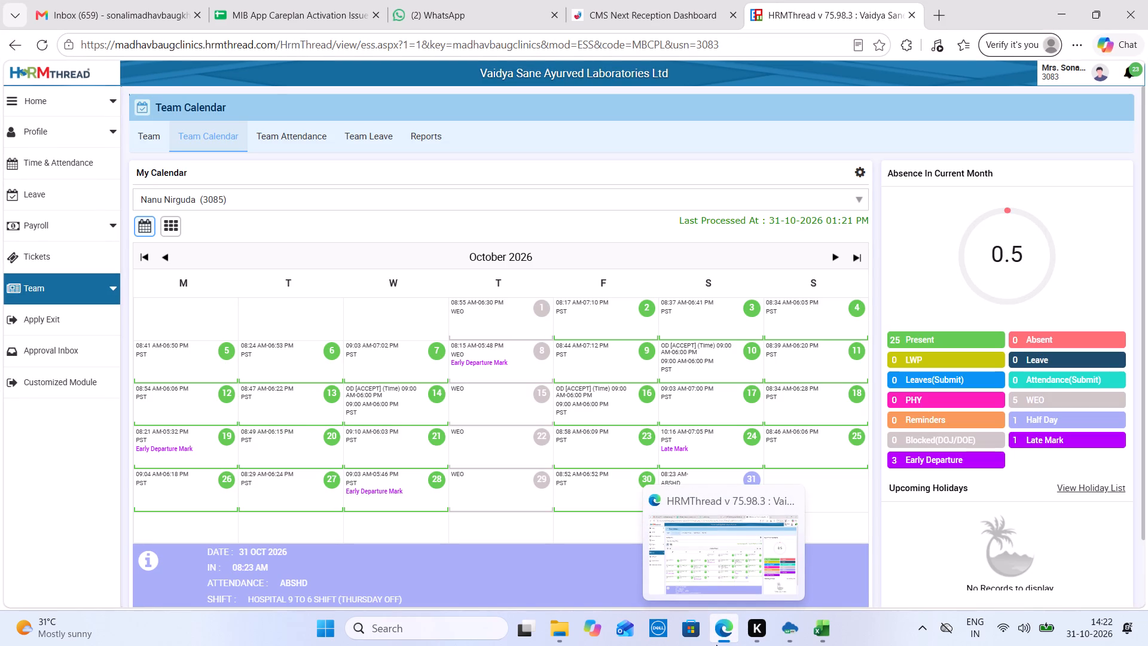
In the attendance sheet, mark Nanu P for 26 to 28-Oct-26, WO for 29-Oct-26 and P for 30 and 31-Oct-26.
click(716, 645)
key(p)
key(Tab)
key(p)
key(Tab)
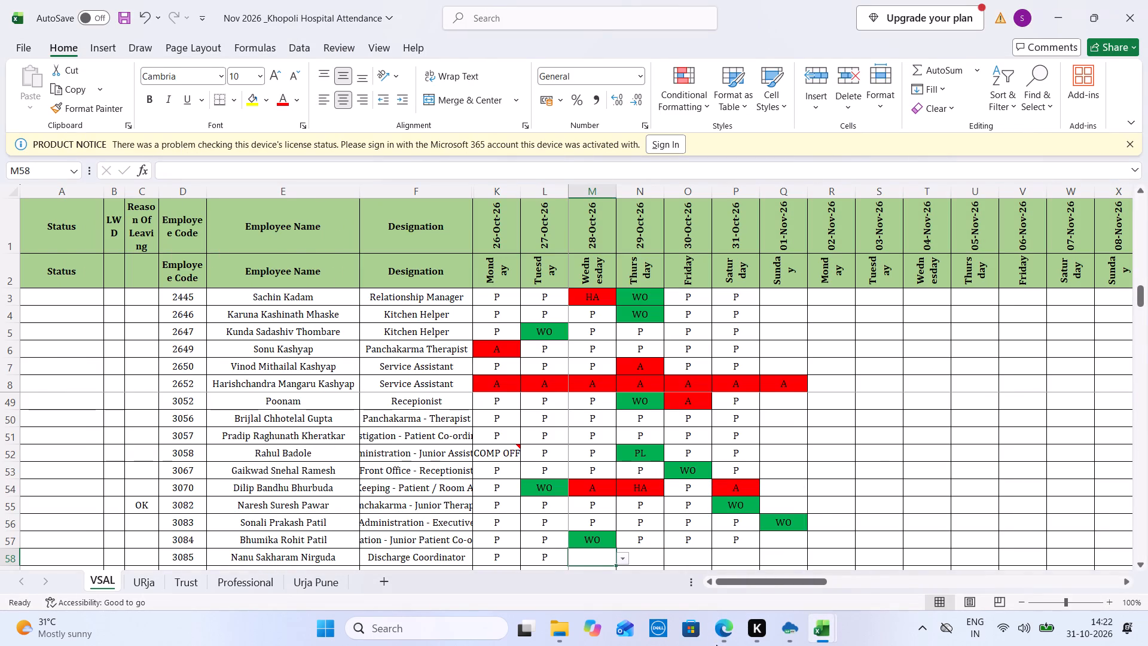
key(p)
key(Tab)
key(w)
key(Tab)
key(p)
key(Tab)
key(p)
key(Tab)
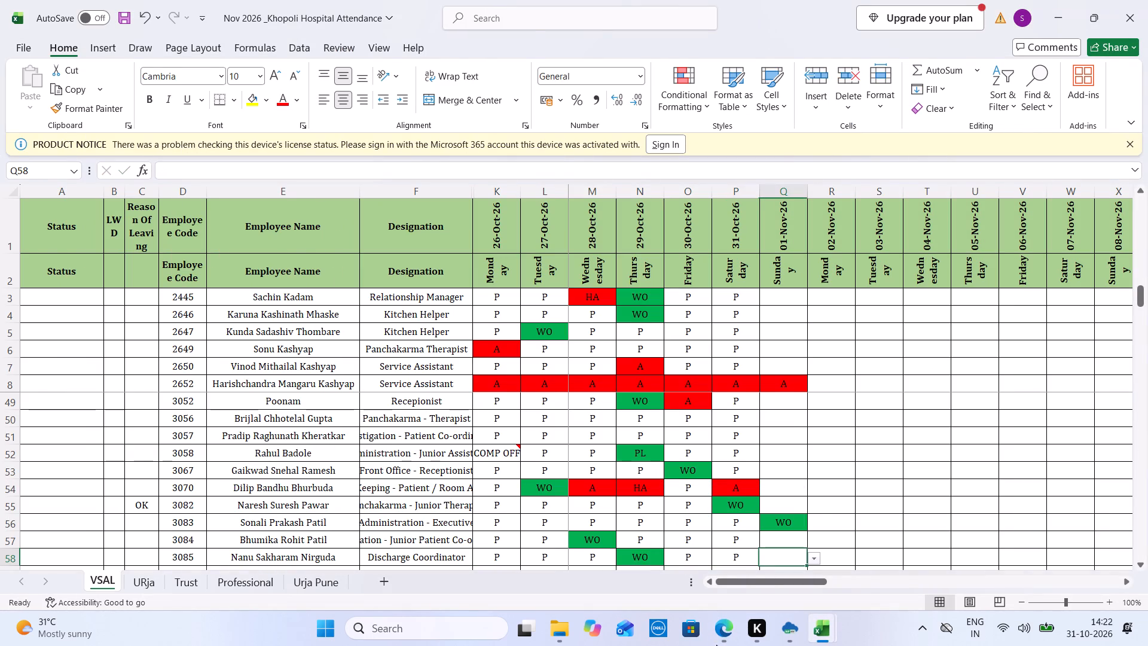
Go to the 26-Oct-26 cell in Swapanali's attendance row and bring up Swapanali's October 2026 team calendar in HRMThread.
click(716, 645)
click(716, 645)
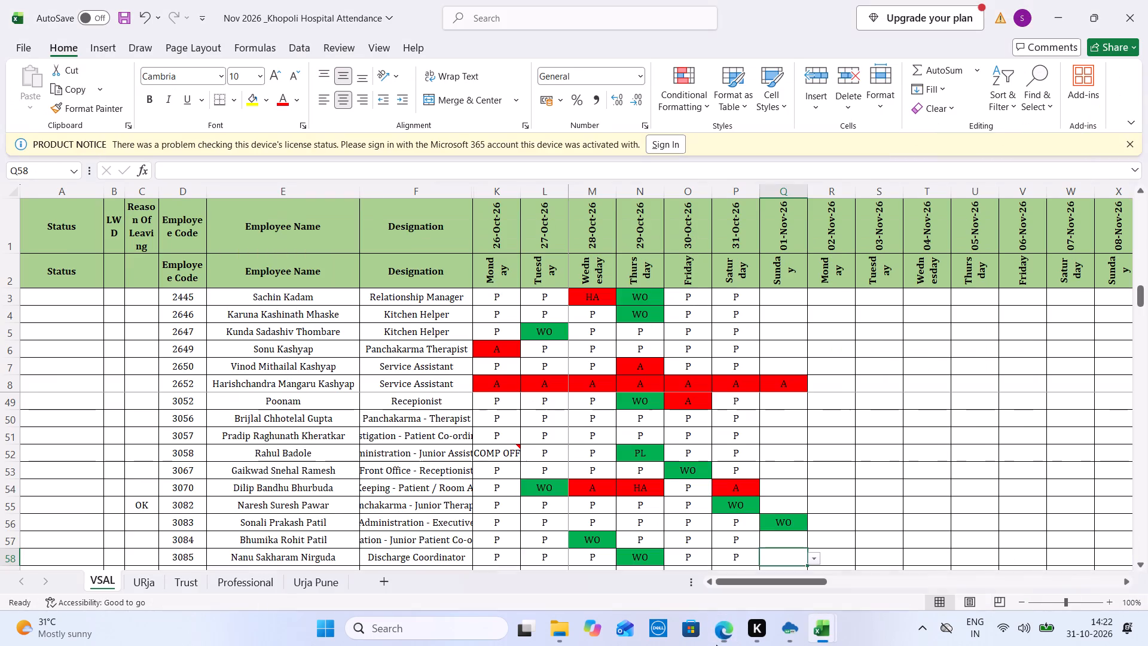
key(Down)
key(Left)
key(Left)
key(Left)
key(Left)
key(Left)
key(Left)
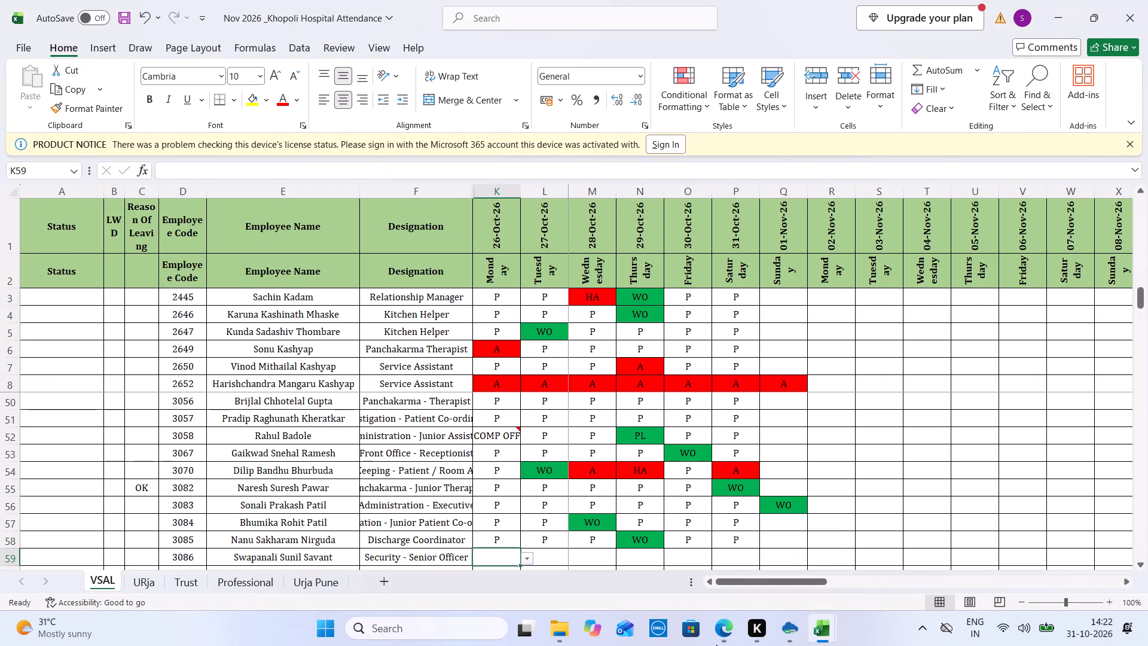
click(716, 645)
click(271, 199)
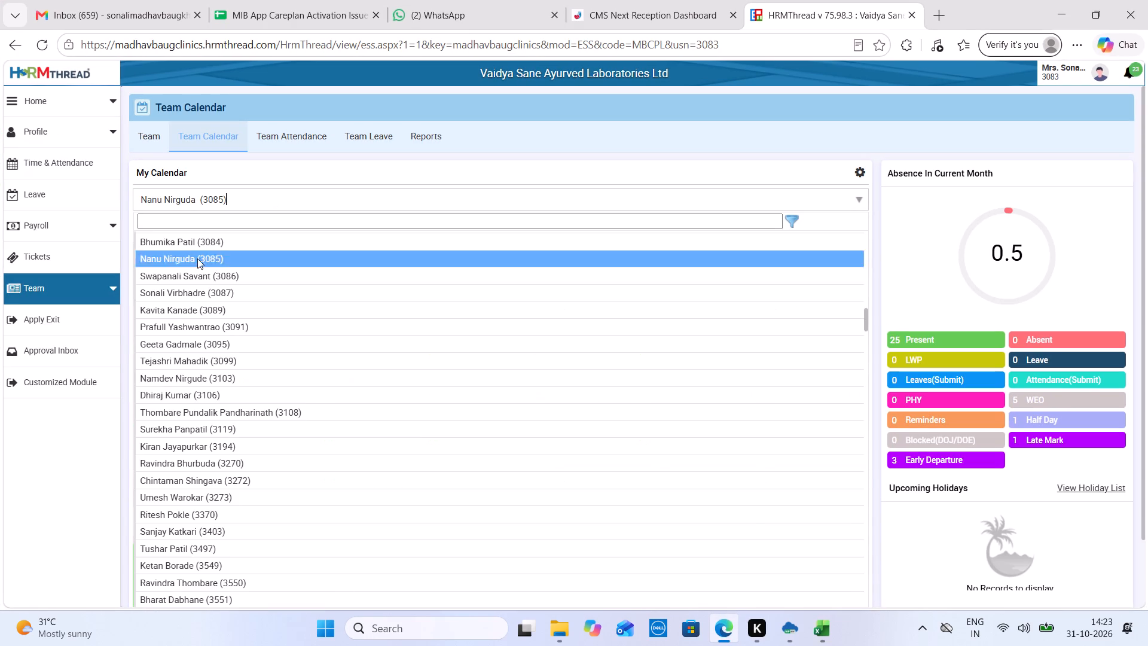
click(191, 274)
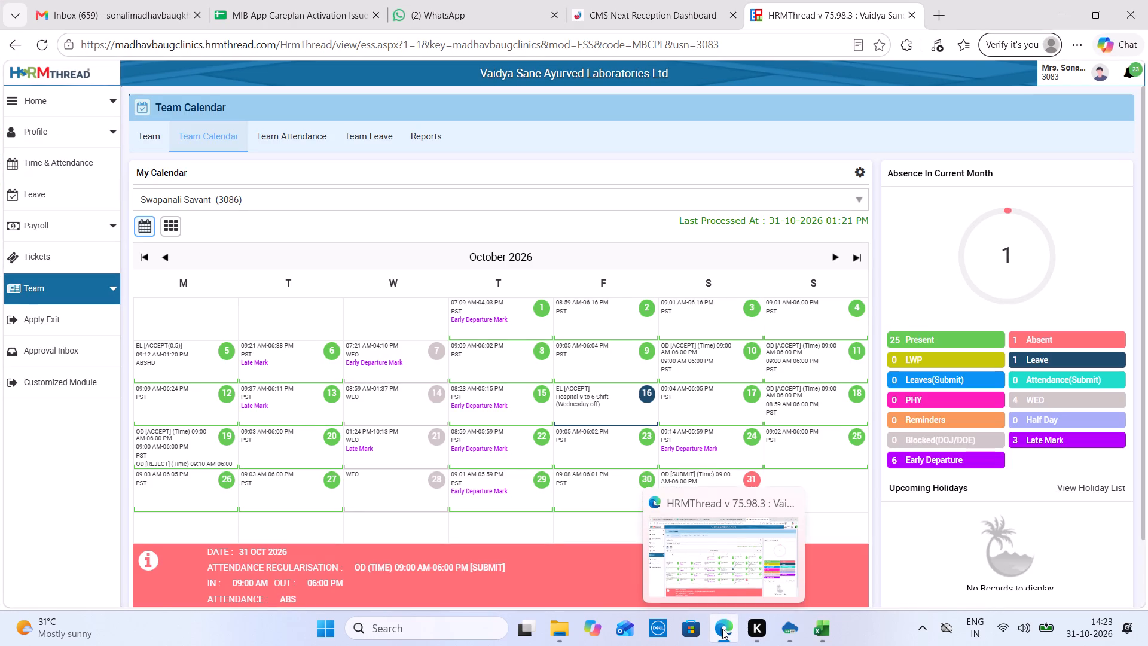
In the attendance sheet, mark Swapanali P for 26 and 27-Oct-26, WO for 28-Oct-26 and P for 29 and 30-Oct-26, and save the workbook.
click(722, 629)
key(p)
key(Tab)
key(p)
key(Tab)
key(w)
key(Tab)
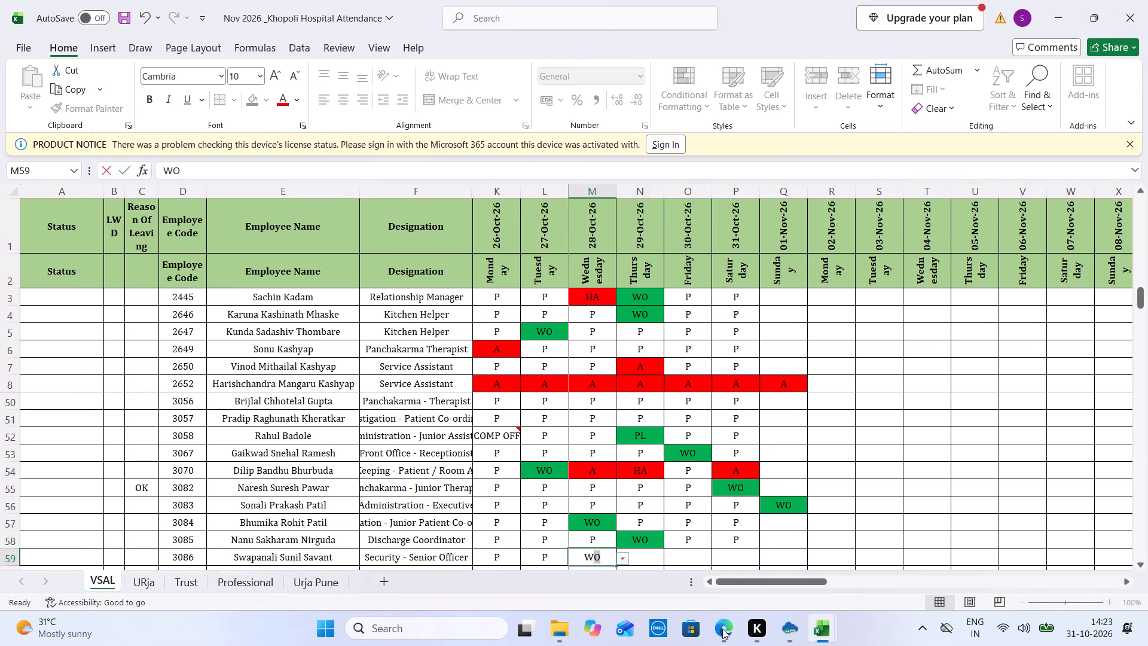
click(722, 629)
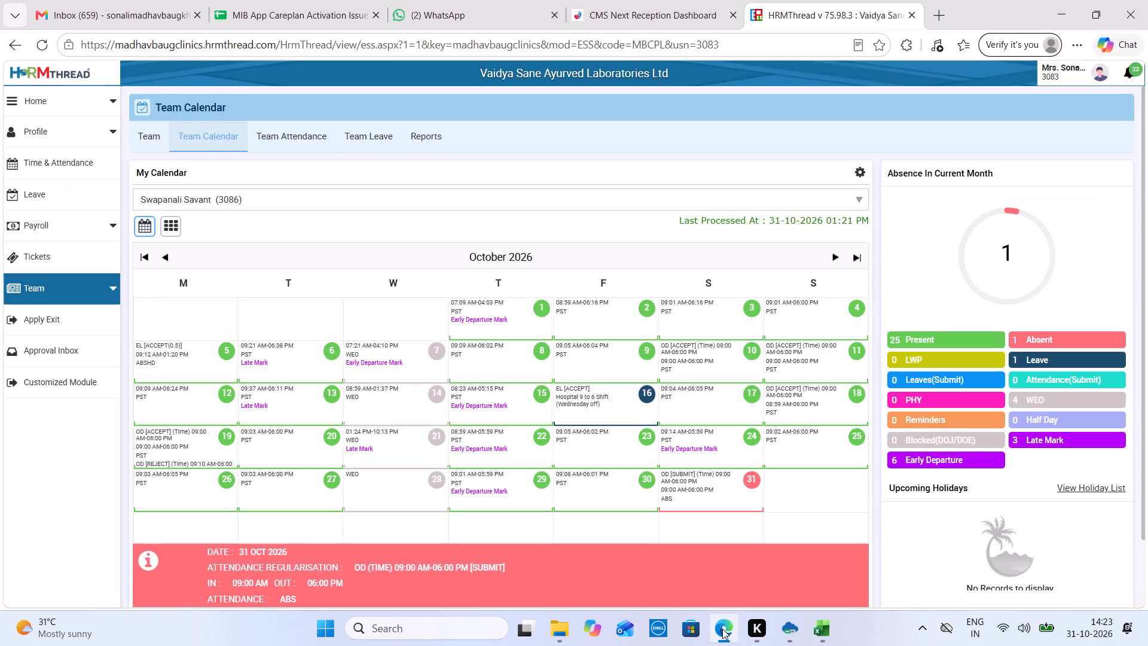
click(722, 629)
key(p)
key(Tab)
key(p)
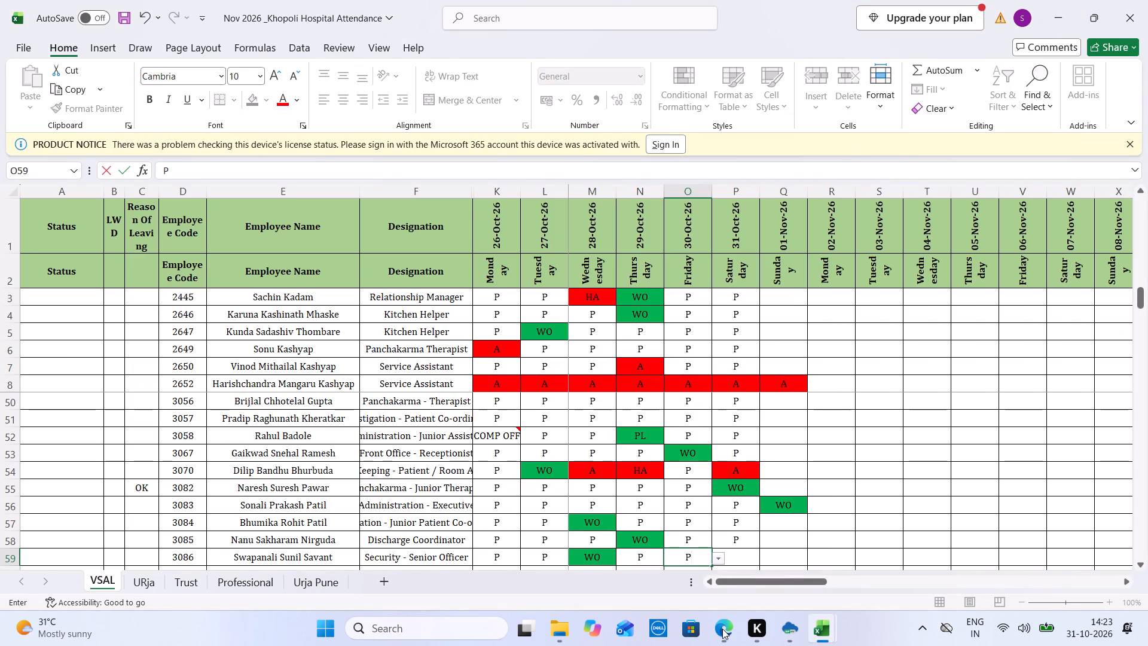
key(ctrl+s)
Go to the 26-Oct-26 cell in the ICU Assistant Sonali's attendance row and bring up her October 2026 team calendar in HRMThread.
key(Down)
key(Left)
key(Left)
key(Left)
key(Left)
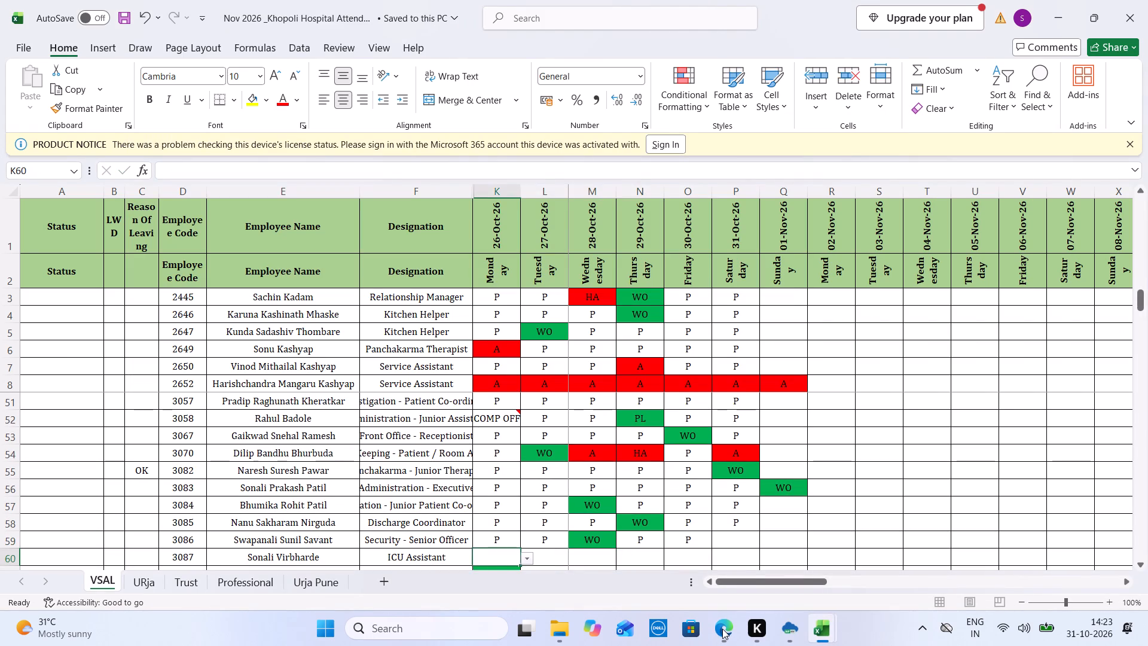
click(722, 629)
click(327, 205)
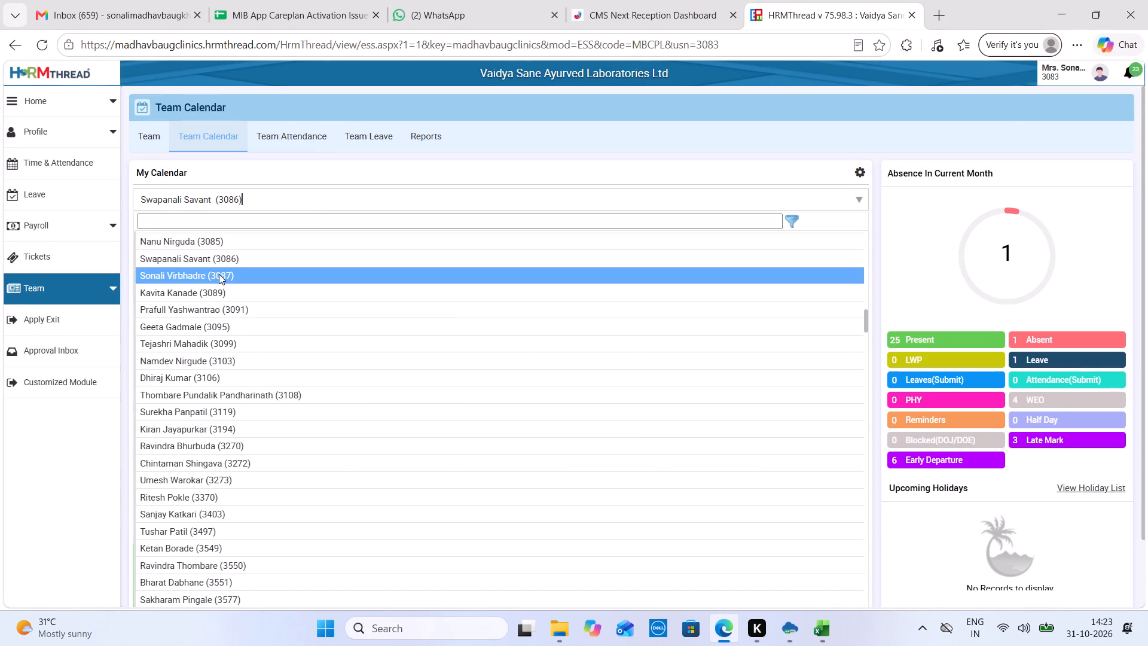
click(219, 274)
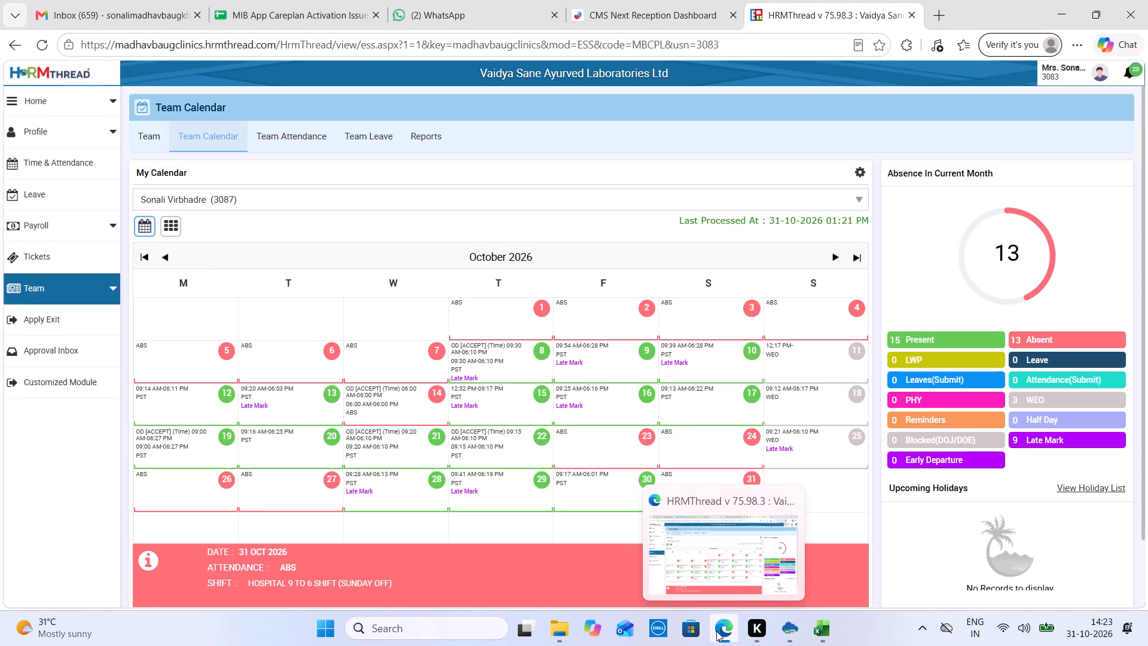
click(716, 631)
key(a)
key(Tab)
key(a)
key(Tab)
key(p)
key(Tab)
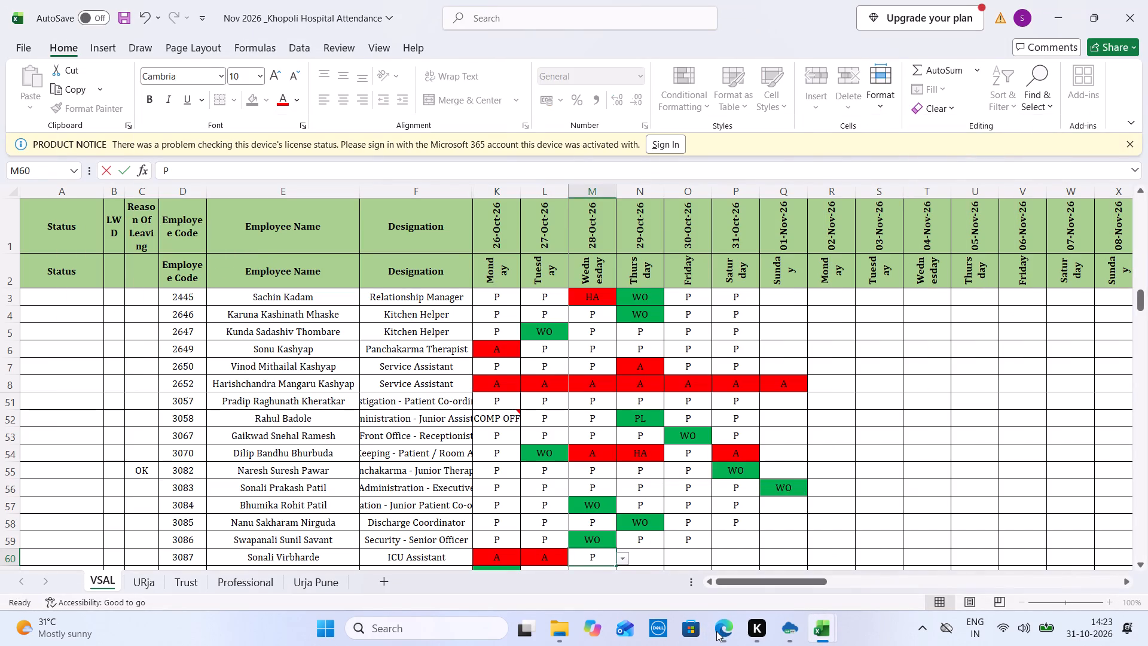
key(p)
key(Tab)
text(PA)
key(BackSpace)
key(Tab)
key(a)
key(Tab)
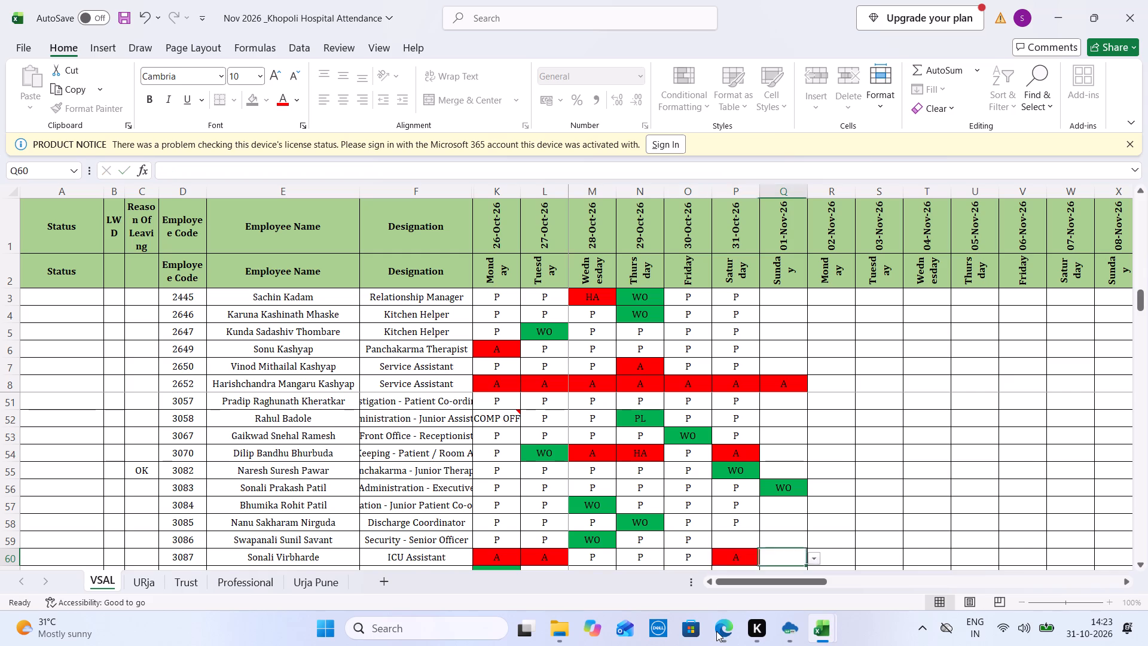
Go to the 26-Oct-26 cell in Kavita's attendance row and bring up Kavita's October 2026 team calendar in HRMThread.
key(Down)
key(Left)
key(Left)
key(Left)
click(716, 631)
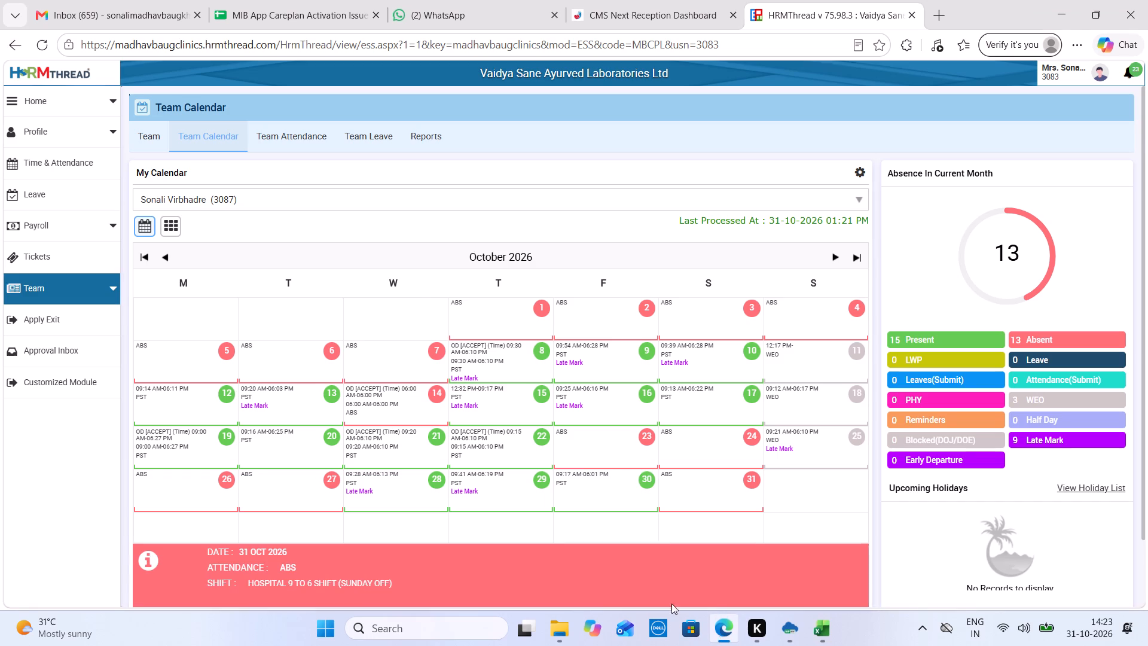
click(188, 196)
click(191, 279)
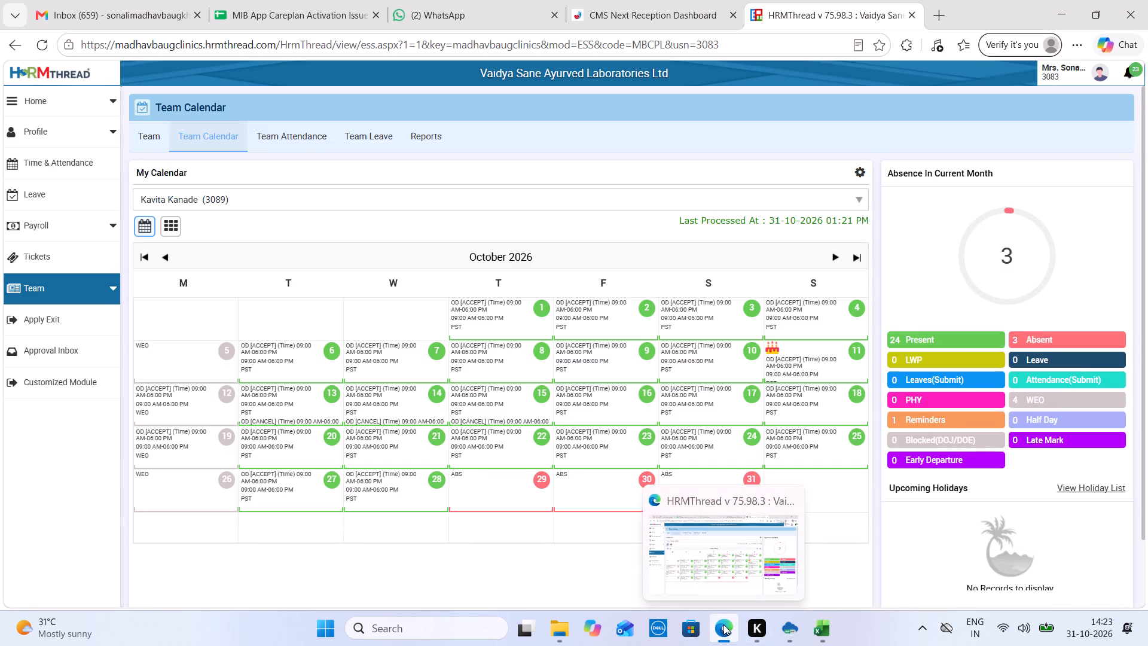
In the attendance sheet, mark Kavita WO for 26-Oct-26 and P for 27 and 28-Oct-26, and leave 29-Oct-26 blank.
click(723, 624)
key(w)
key(Right)
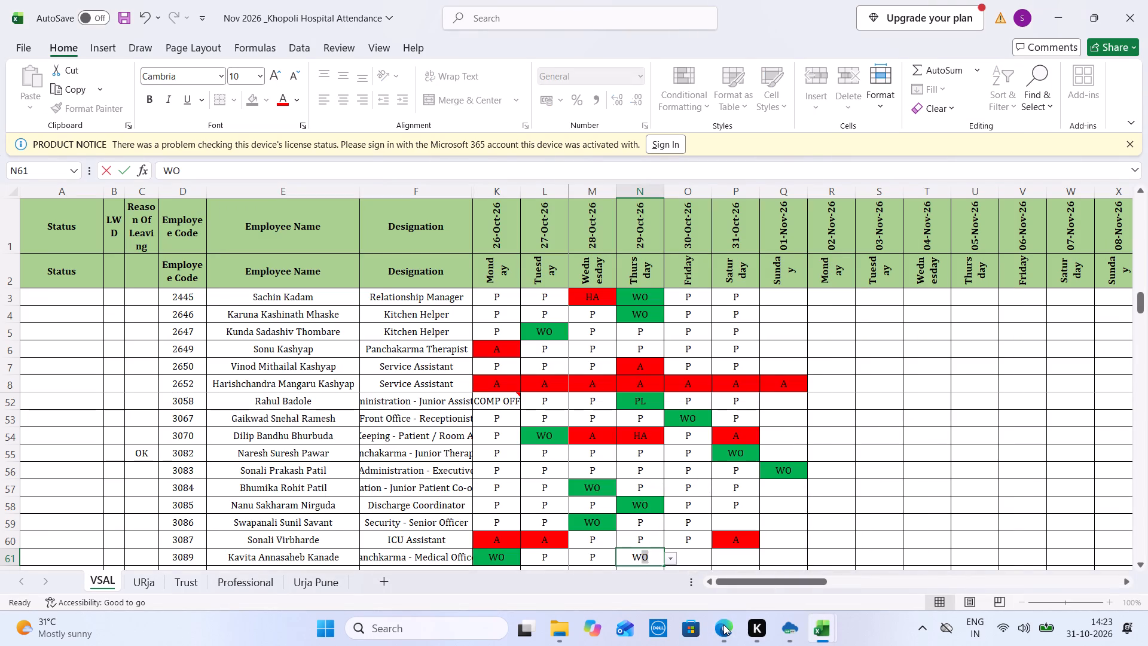
key(Left)
click(723, 624)
click(723, 624)
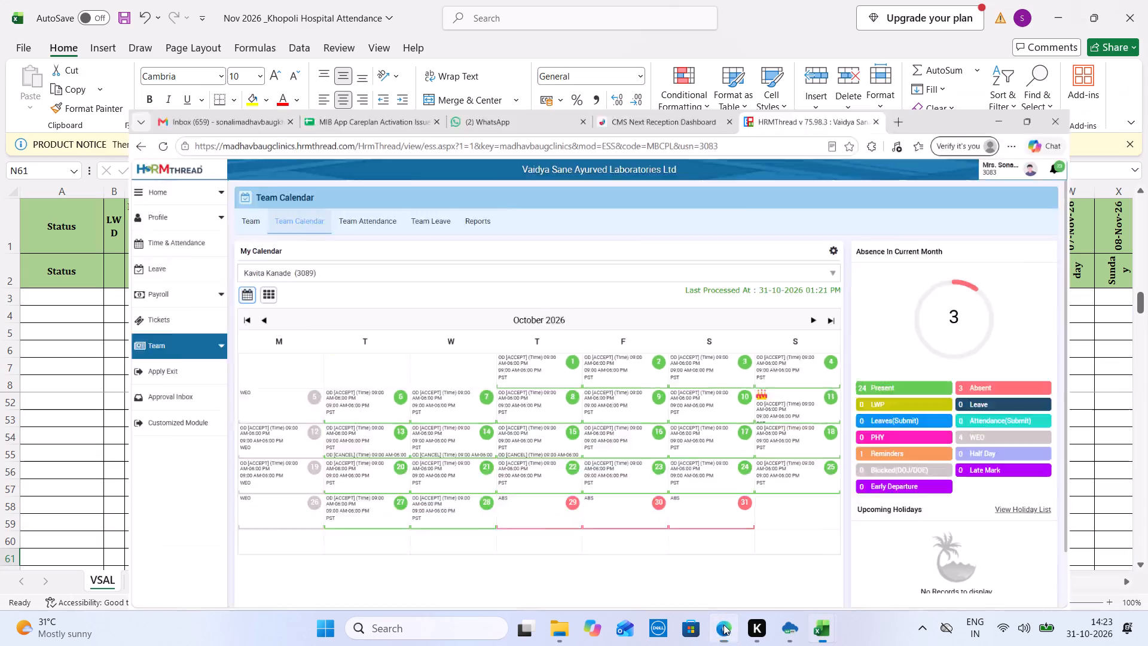
key(BackSpace)
Go to the 26-Oct-26 cell in Prafull's attendance row and bring up Prafull's October 2026 team calendar in HRMThread.
key(Down)
key(Left)
key(Left)
key(Left)
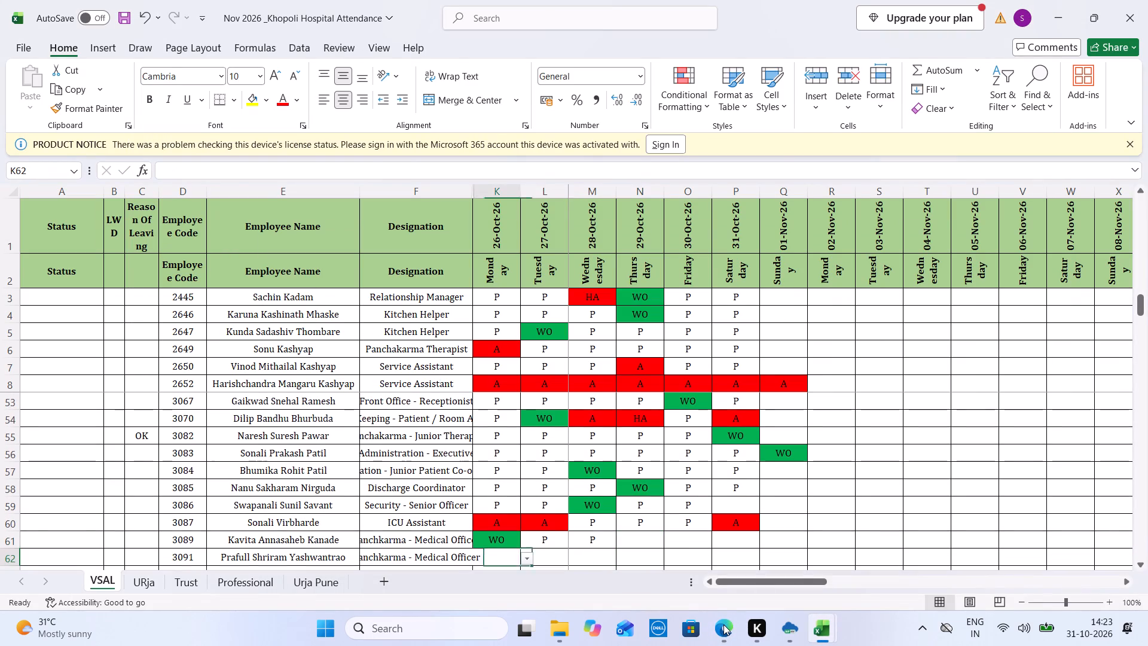
click(723, 624)
click(280, 199)
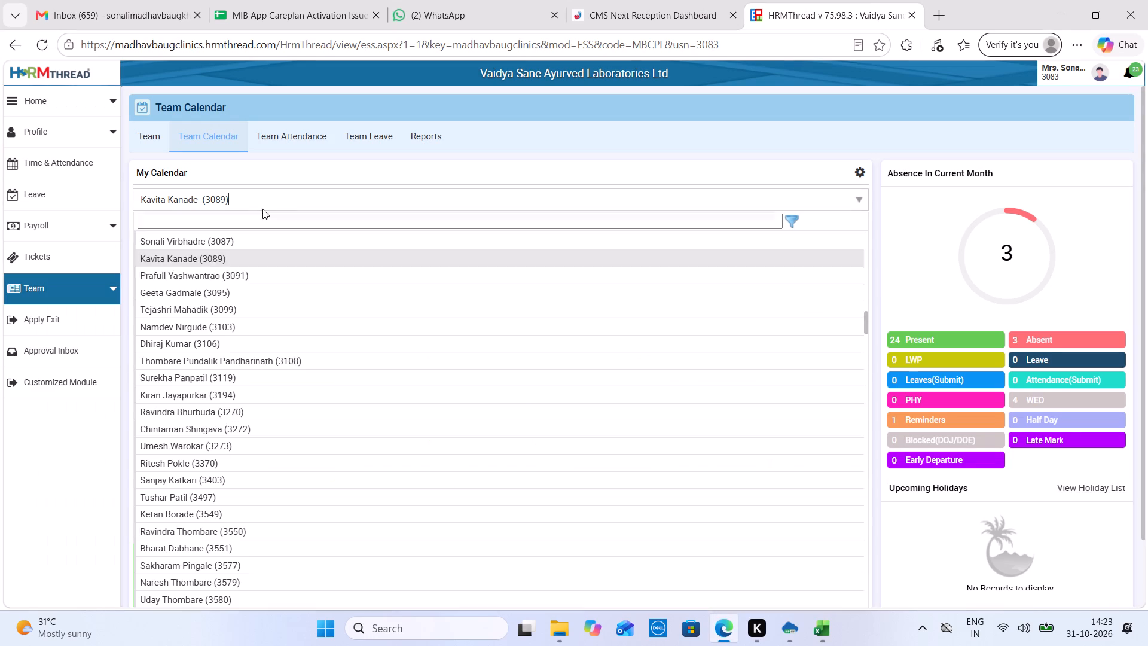
click(216, 279)
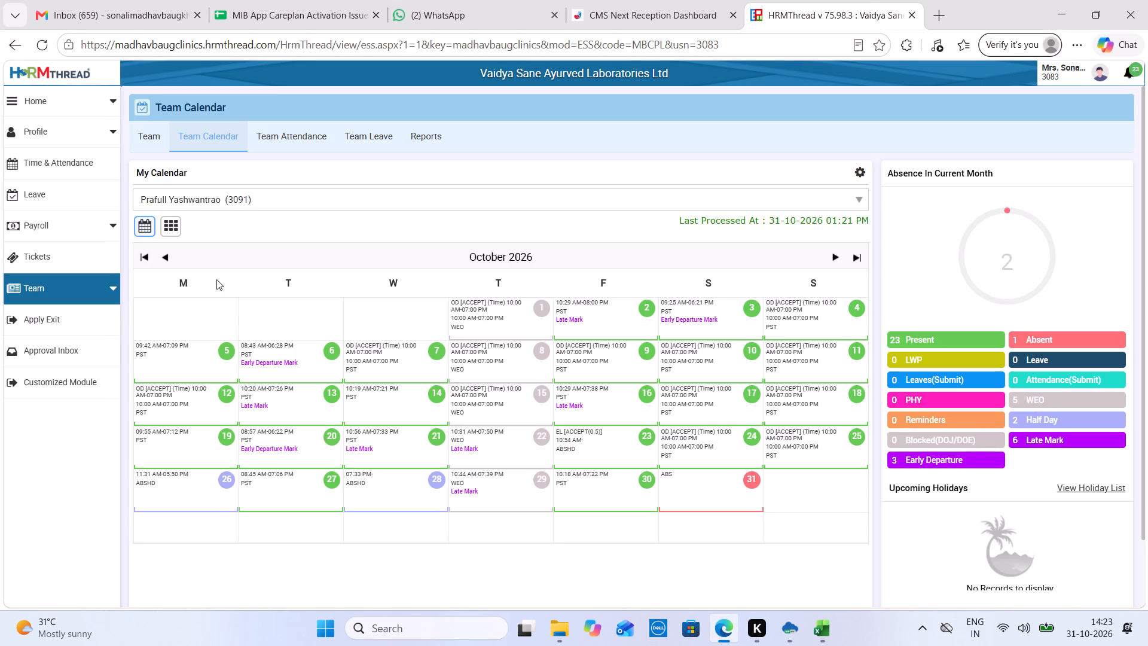
In the attendance sheet, mark Prafull HA for 26 and 28-Oct-26, P for 27, 29 and 30-Oct-26, and A for 31-Oct-26.
click(735, 615)
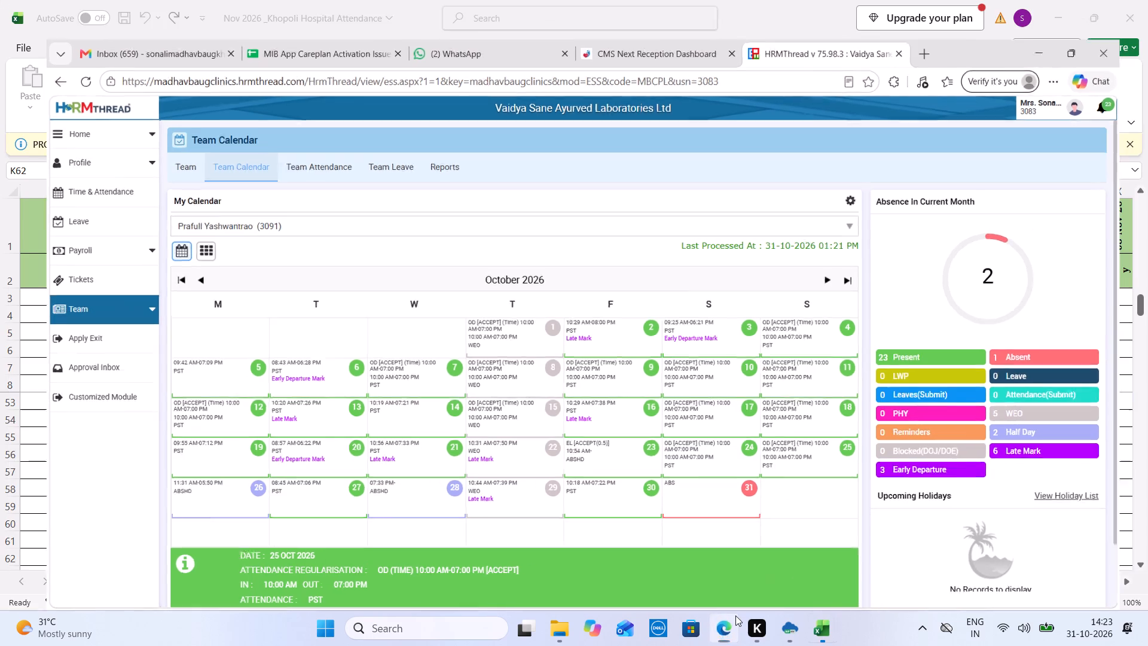
text(HA)
key(Tab)
click(735, 615)
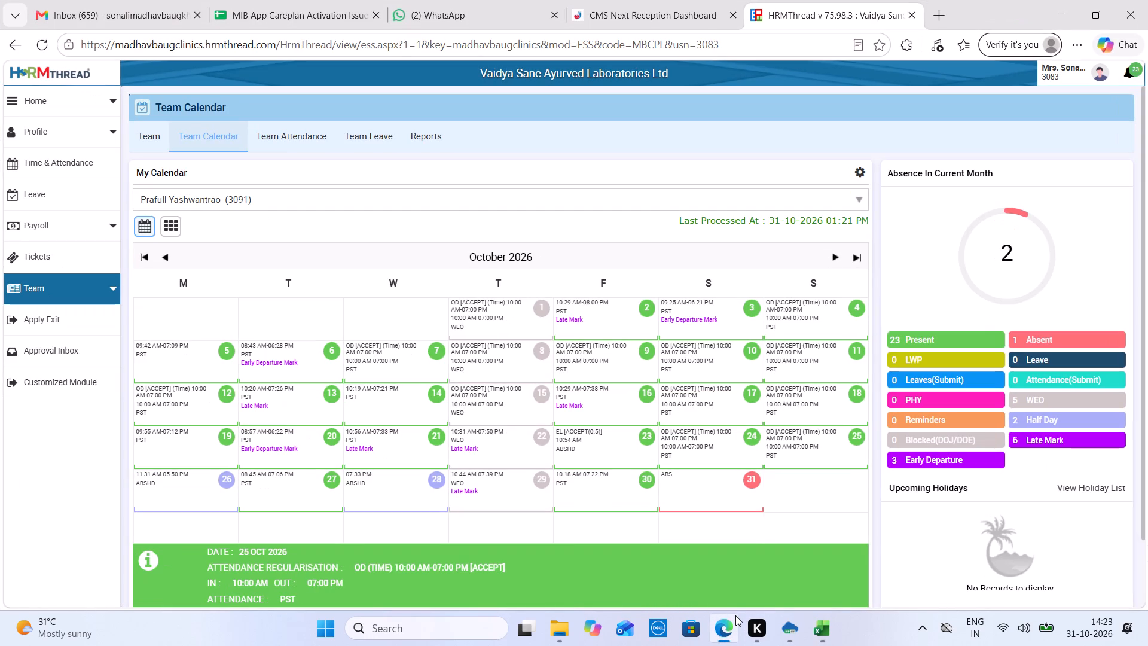
click(735, 615)
key(p)
key(Tab)
text(HA)
key(Tab)
key(p)
key(Tab)
click(735, 615)
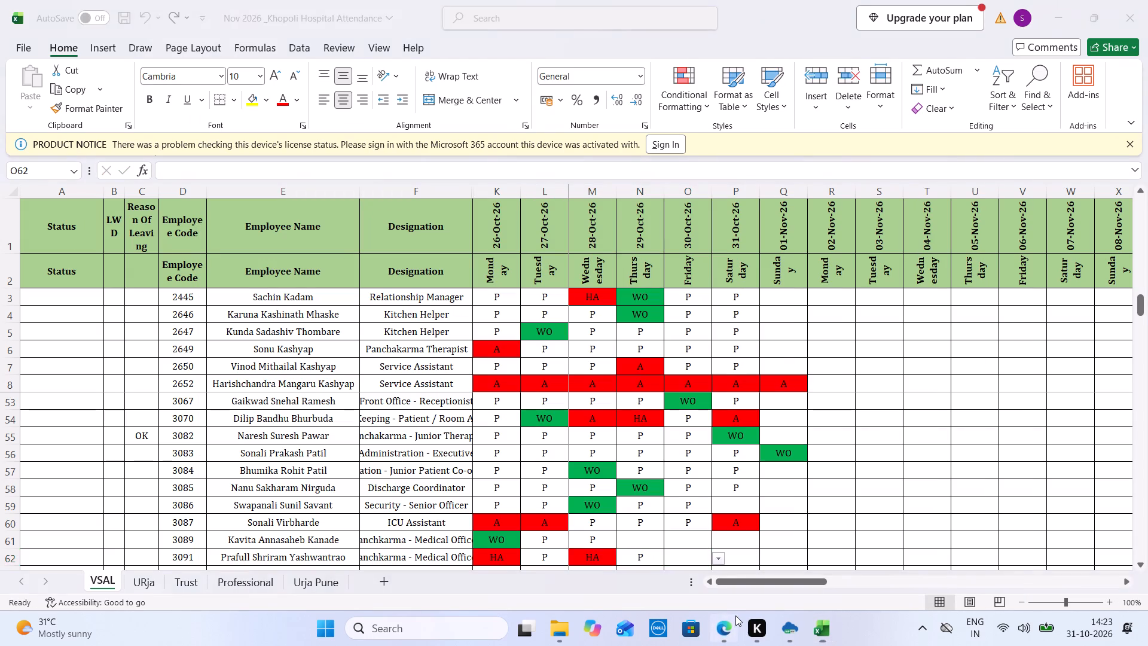
click(735, 615)
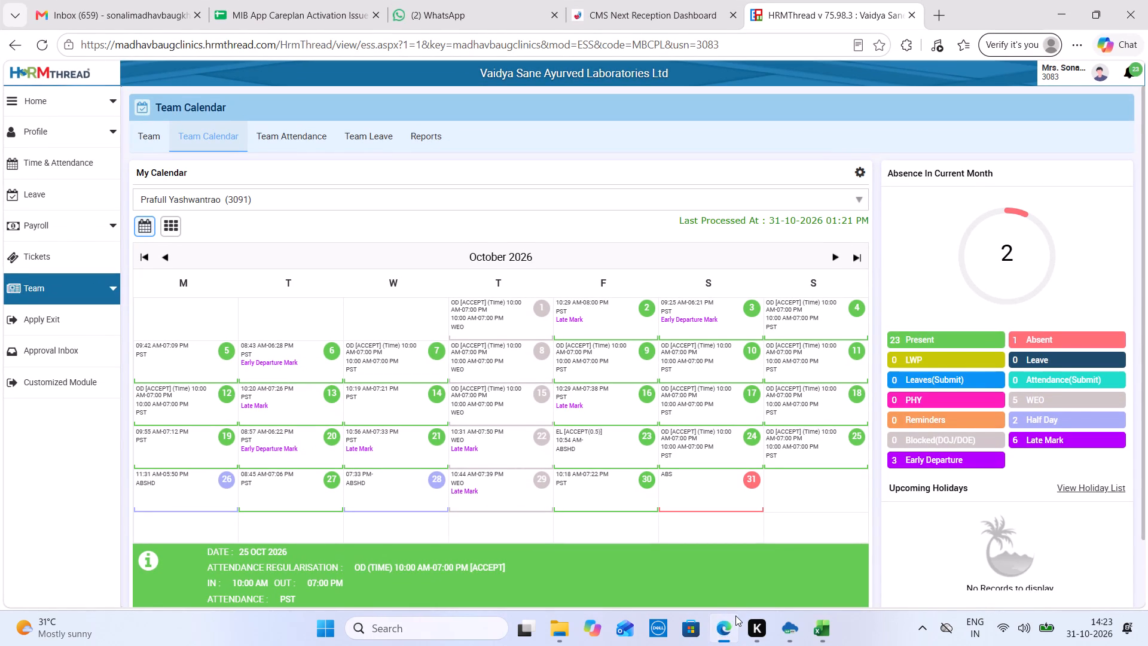
key(p)
key(Tab)
key(a)
key(Tab)
Go to the 26-Oct-26 cell in Geeta's attendance row and bring up Geeta's October 2026 team calendar in HRMThread.
key(Down)
key(Left)
key(Left)
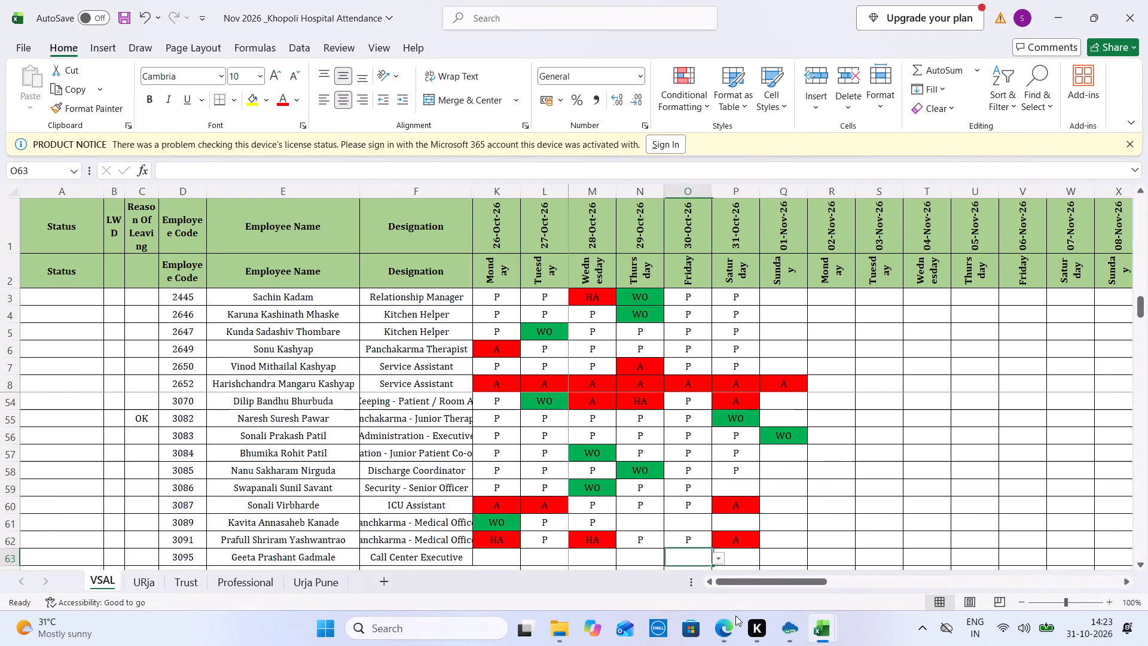
key(Left)
key(Left)
key(Left)
key(Left)
click(735, 615)
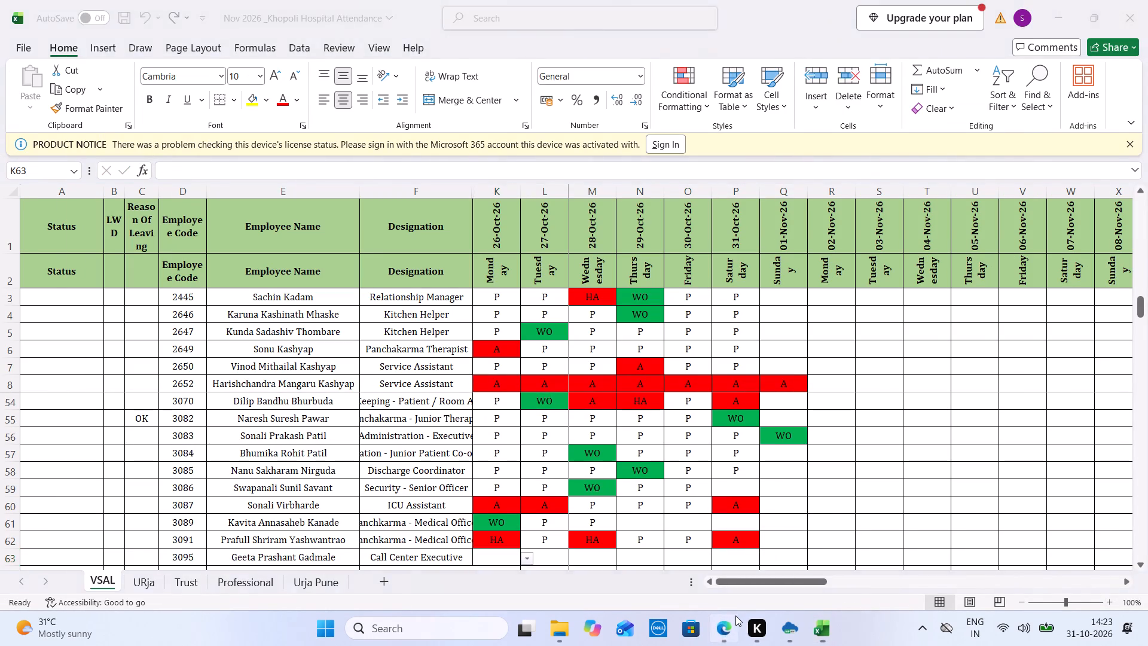
click(212, 204)
click(173, 283)
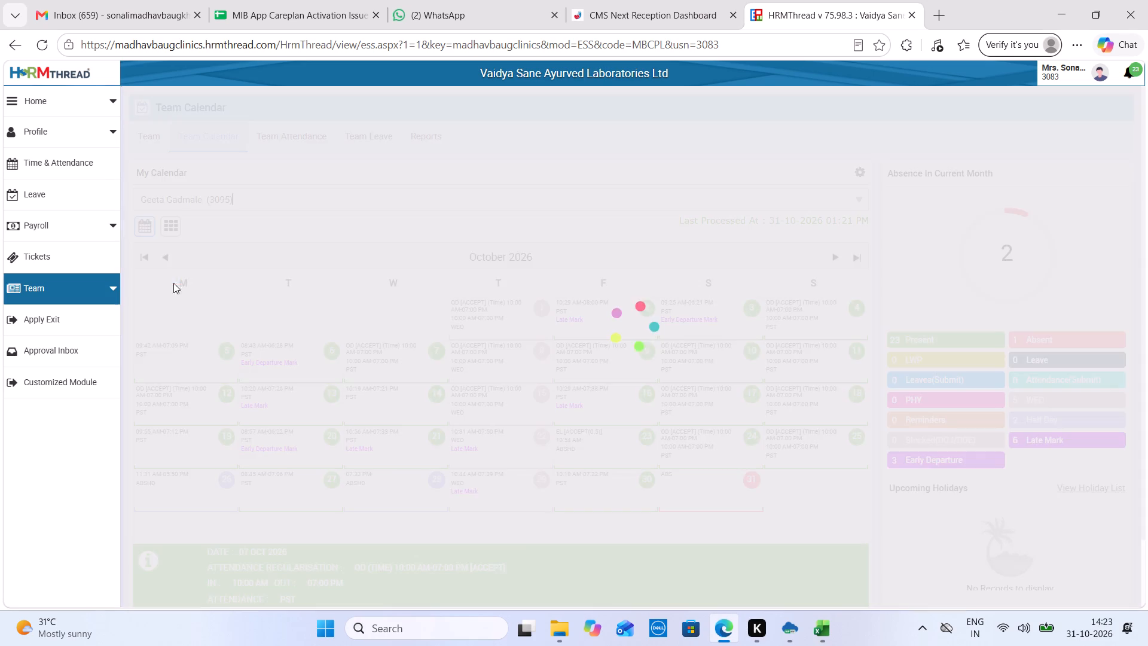
In the attendance sheet, mark Geeta WO for 26-Oct-26 and P for 27 to 31-Oct-26, leaving 01-Nov-26 blank.
click(725, 630)
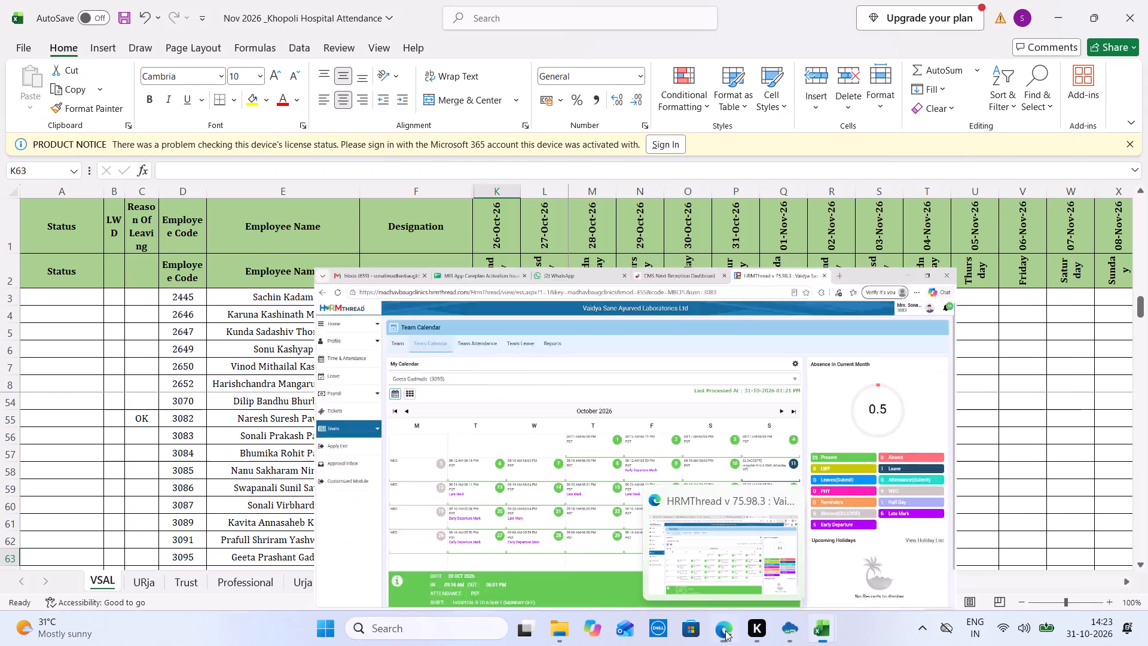
key(w)
key(Tab)
key(p)
key(Tab)
key(p)
key(Tab)
key(p)
key(Tab)
key(p)
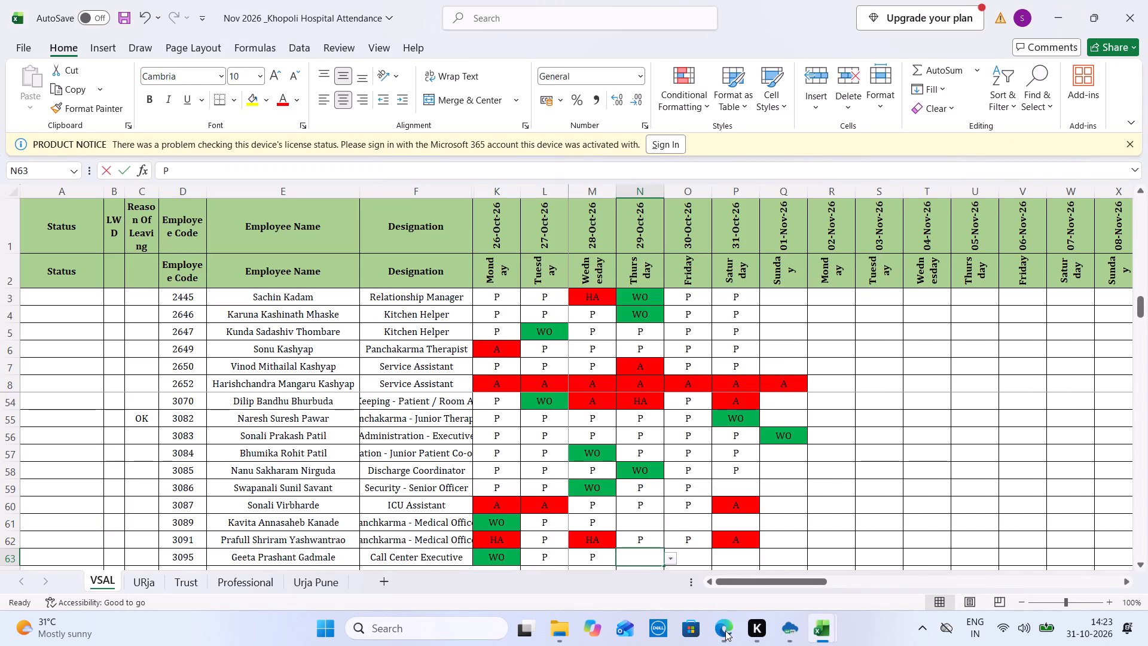
key(Tab)
key(p)
key(Tab)
key(p)
key(BackSpace)
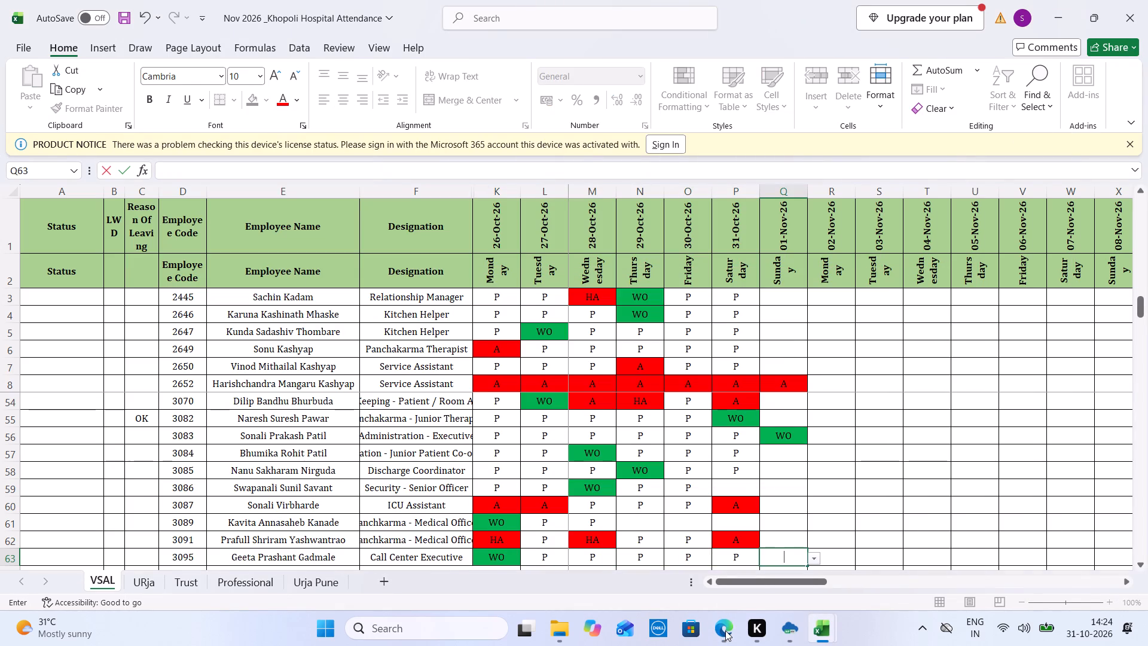
Go to the 26-Oct-26 cell in Tejashri's attendance row and save the workbook.
key(Down)
key(Left)
key(Left)
key(Left)
key(Left)
key(Left)
key(Left)
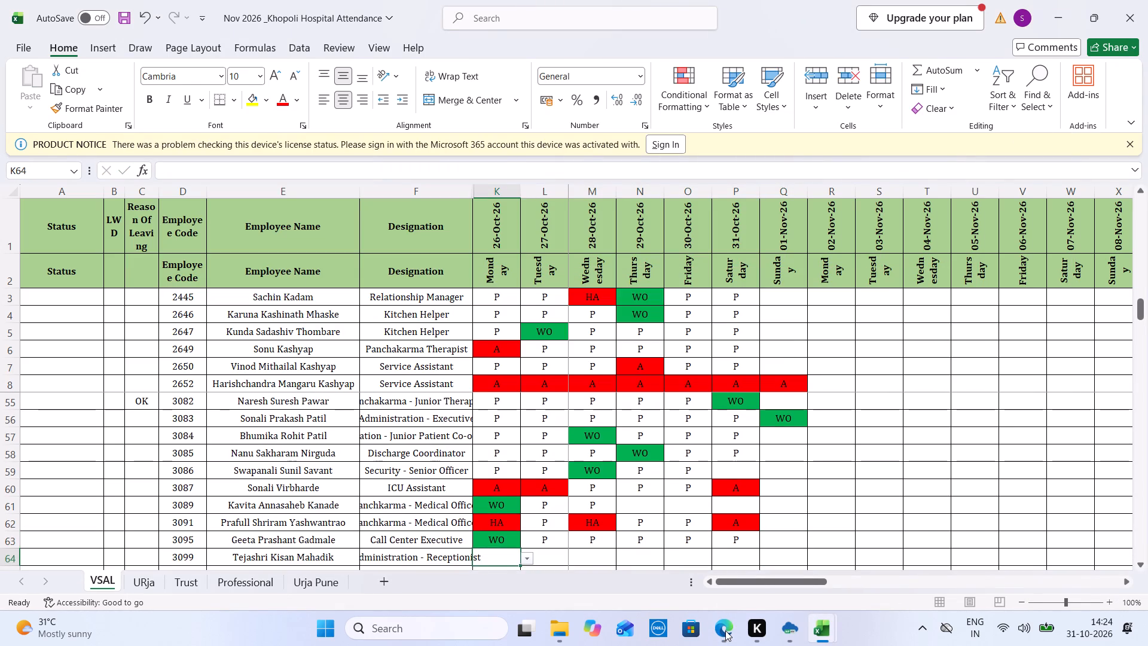
key(ctrl+s)
Bring up Tejashri's October 2026 team calendar in HRMThread.
click(725, 630)
click(204, 207)
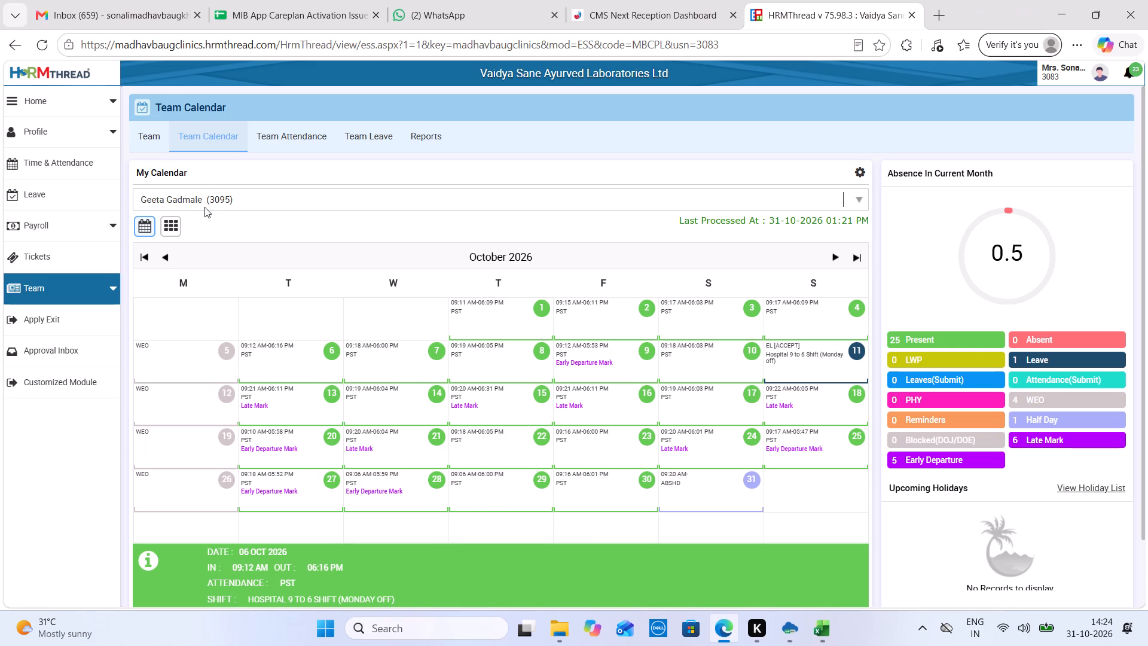
click(176, 270)
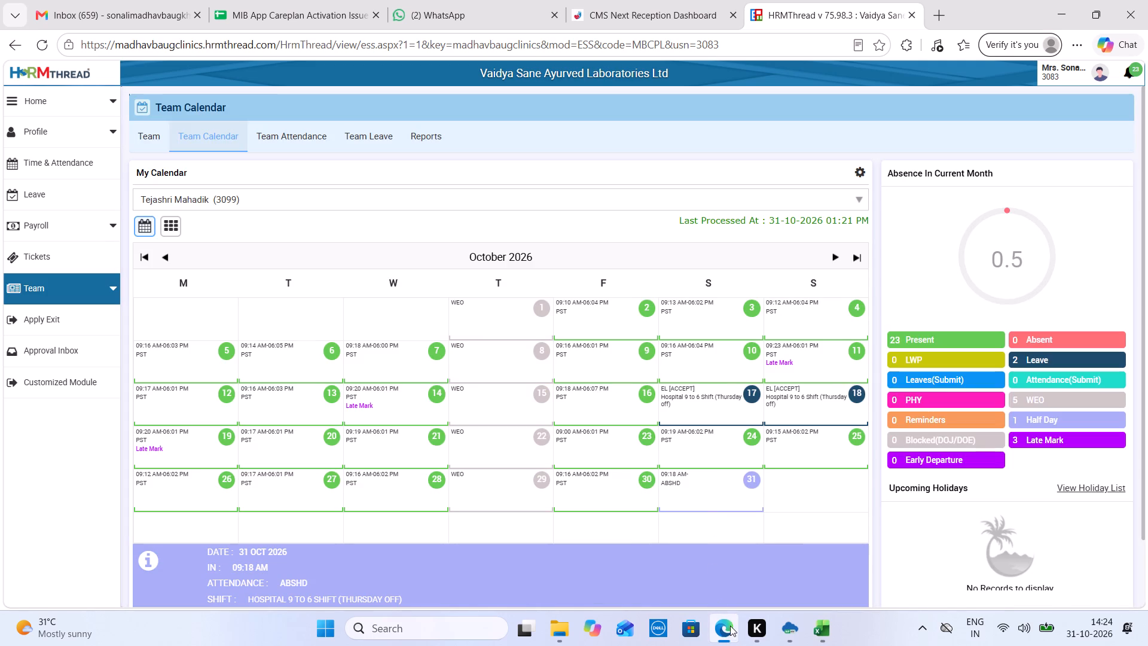
In the attendance sheet, mark Tejashri P for 26 to 28-Oct-26, WO for 29-Oct-26 and P for 30 and 31-Oct-26, and save the workbook.
click(730, 629)
key(p)
key(Tab)
key(p)
key(Tab)
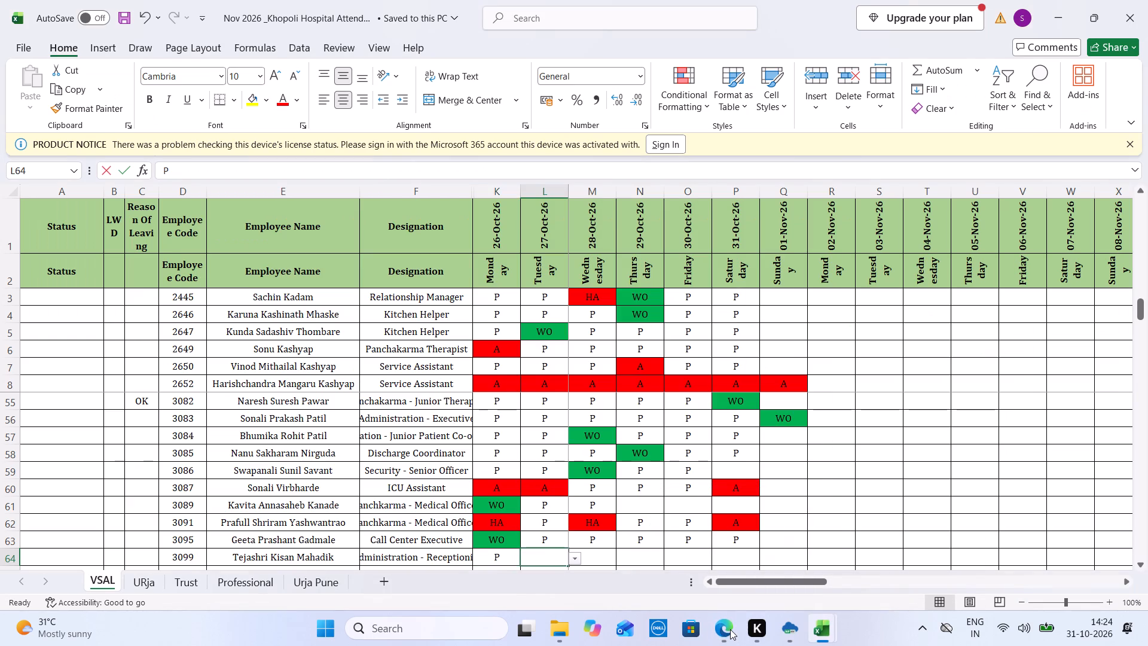
key(p)
key(Tab)
key(w)
key(Tab)
key(p)
key(Tab)
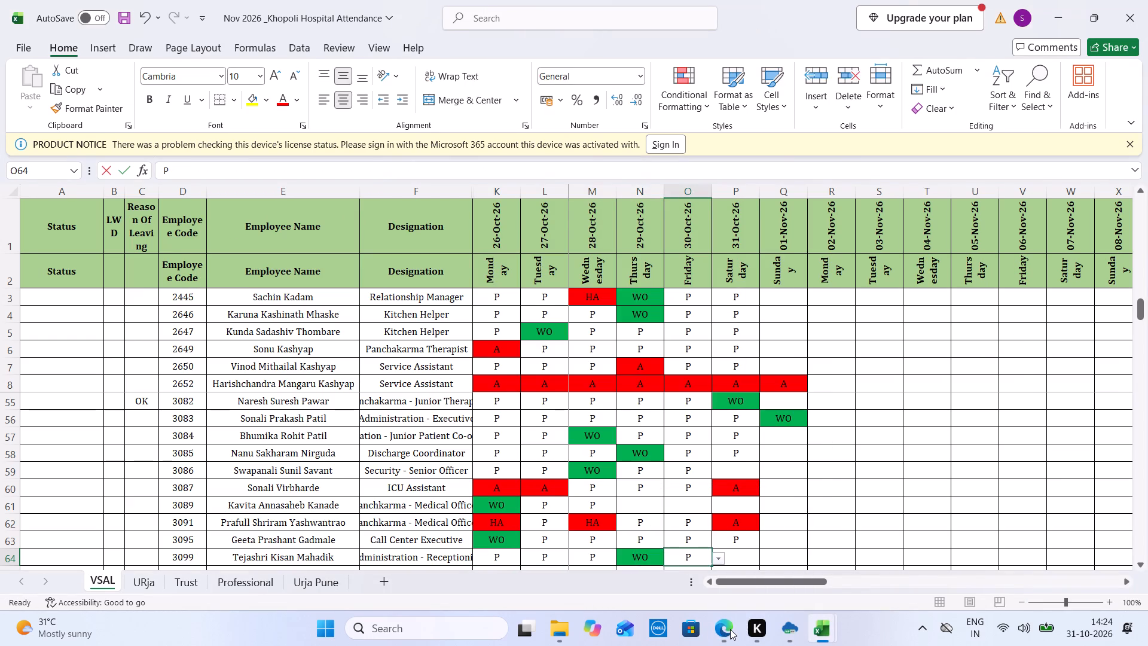
key(p)
key(ctrl+s)
Go to the 26-Oct-26 cell in Namdev's attendance row and bring up Namdev's October 2026 team calendar in HRMThread.
key(Down)
key(Left)
key(Left)
key(Left)
key(Left)
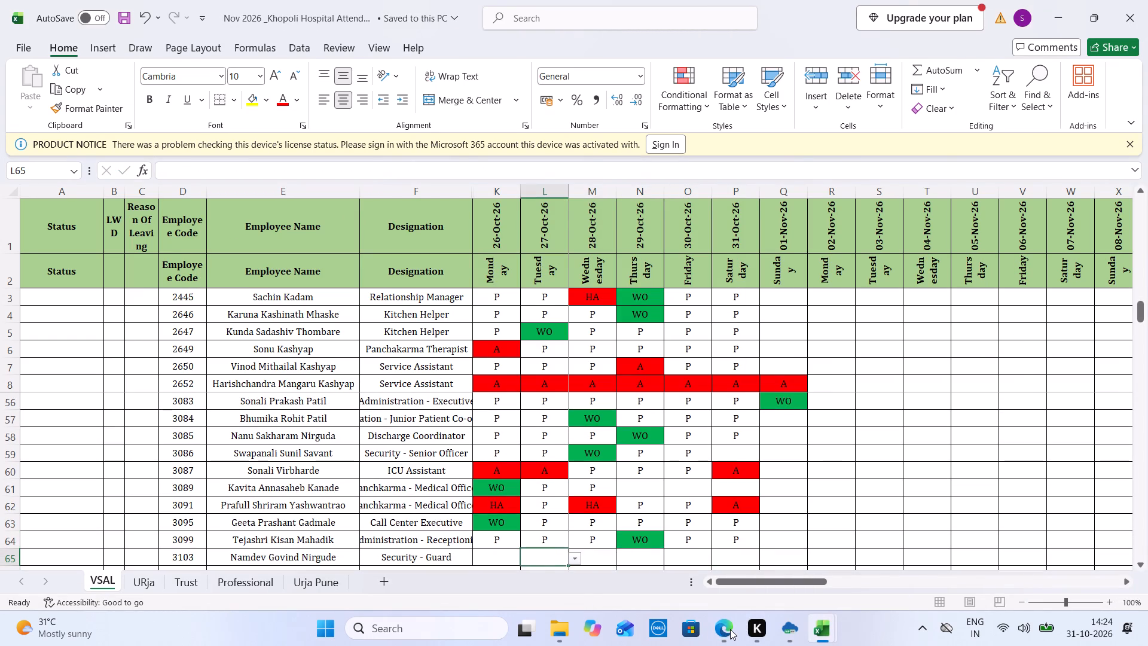
key(Left)
click(730, 629)
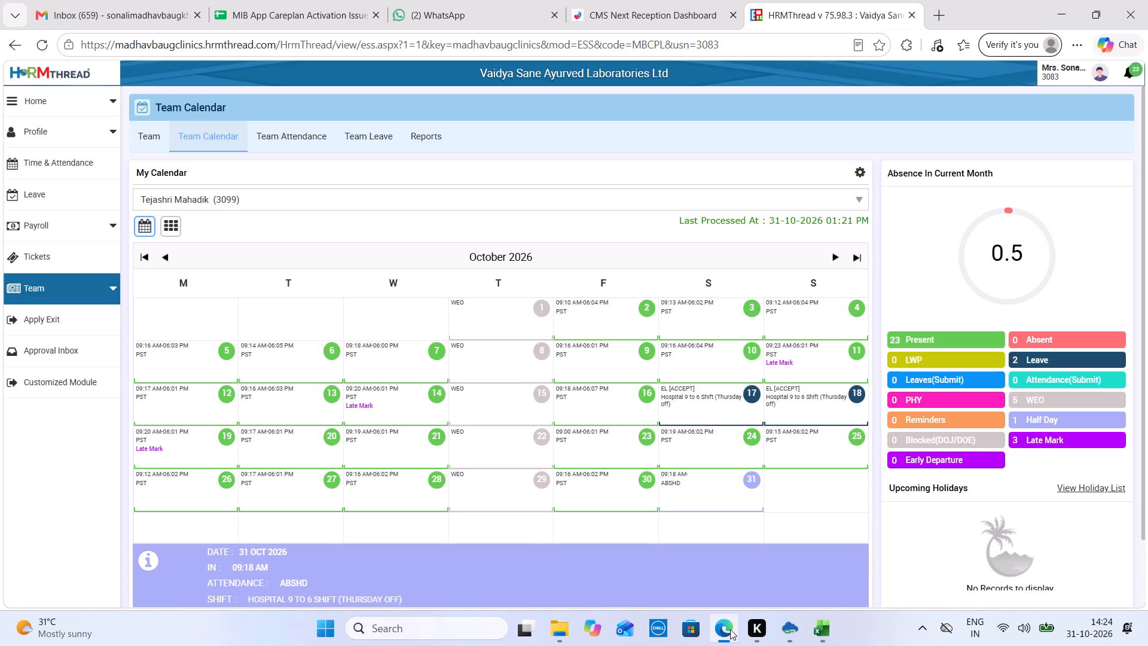
click(730, 629)
click(730, 629)
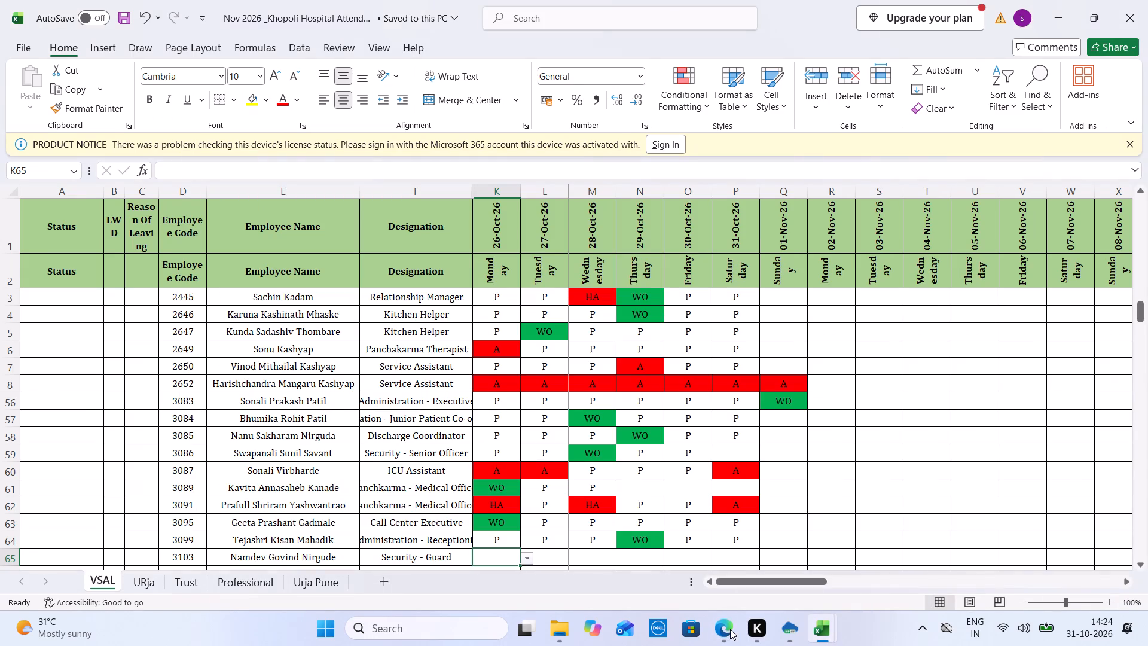
click(307, 188)
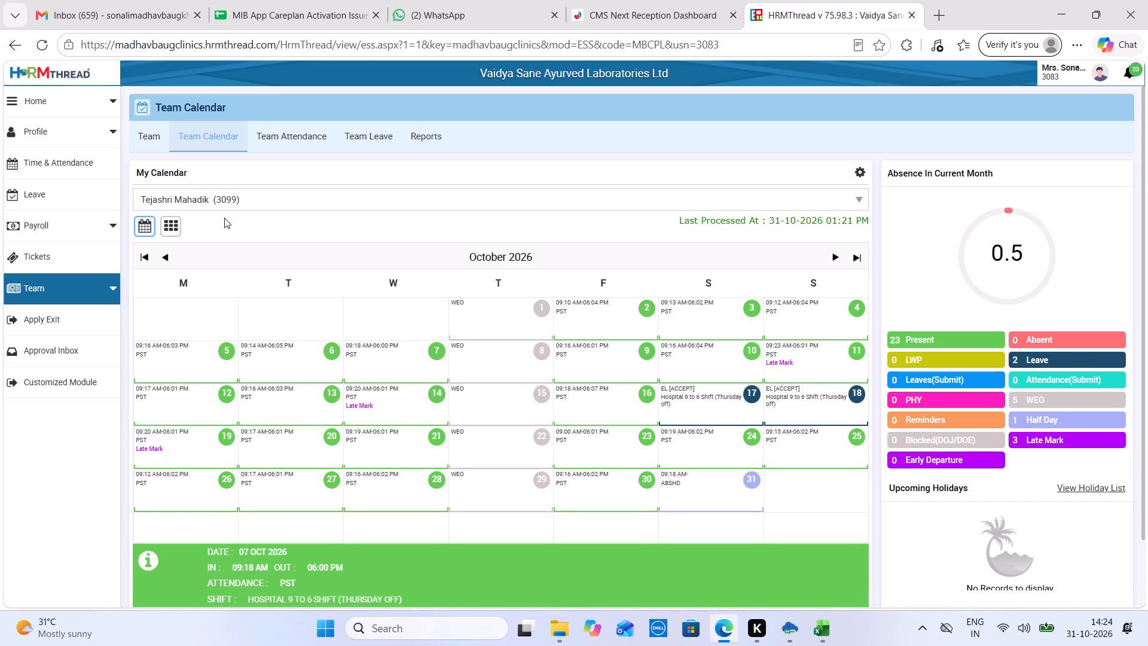
click(249, 203)
click(196, 269)
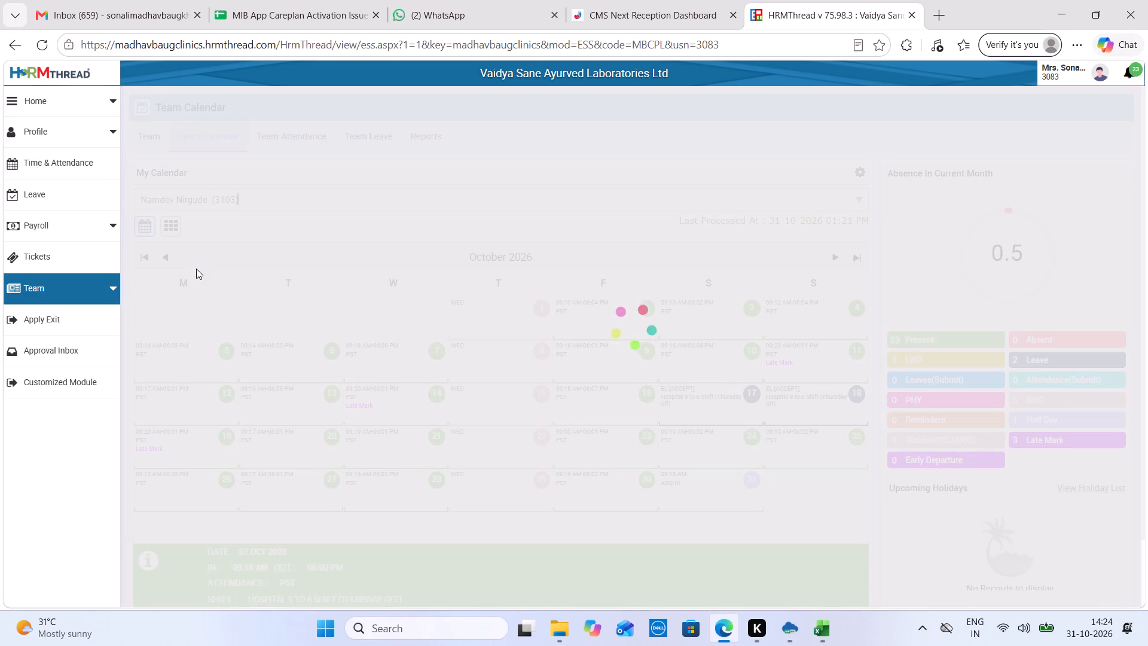
In the attendance sheet, mark Namdev WO for 26-Oct-26, P for 27-Oct-26 and HA for 28-Oct-26, checking the HRMThread calendar.
click(733, 641)
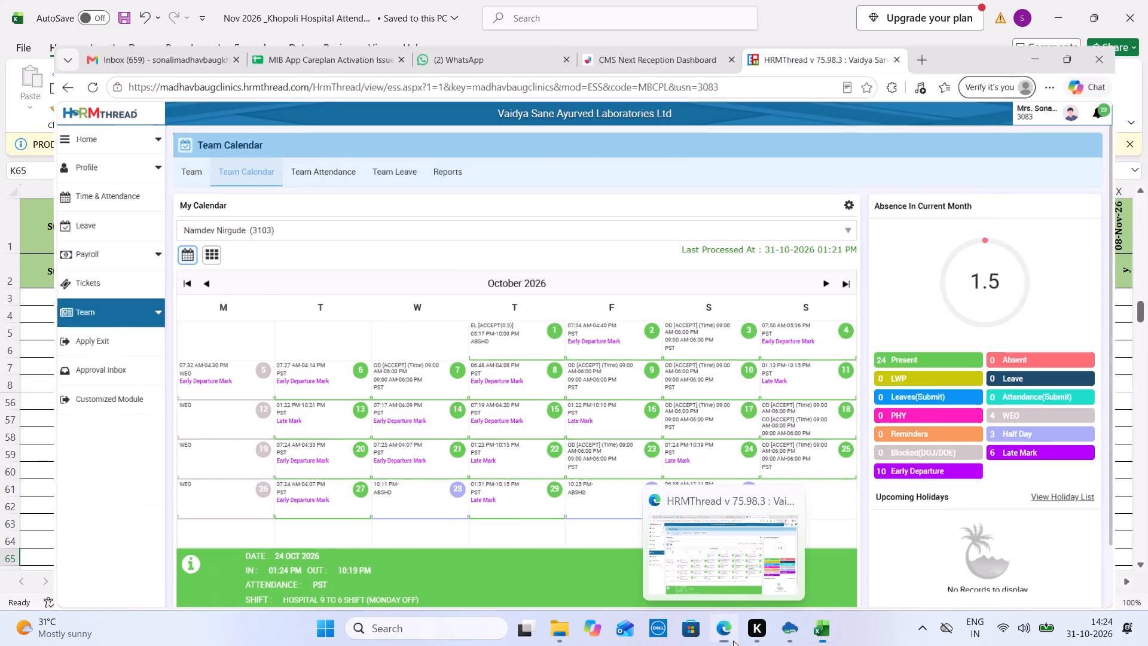
key(w)
key(Tab)
click(733, 641)
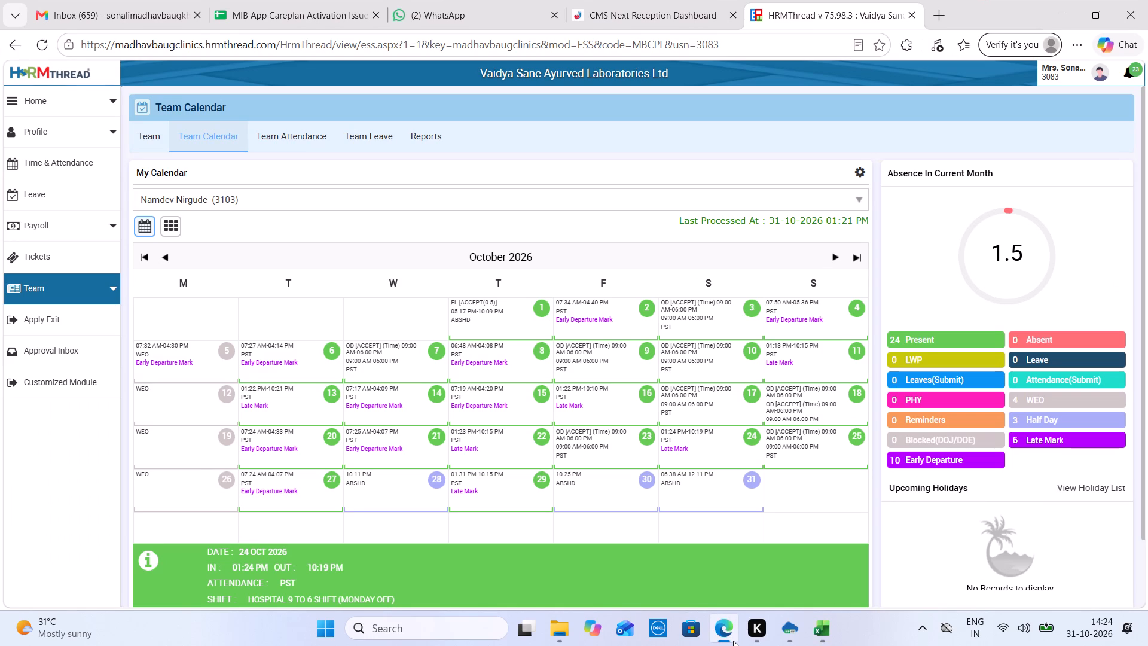
click(733, 641)
key(p)
key(Tab)
text(HA)
key(Tab)
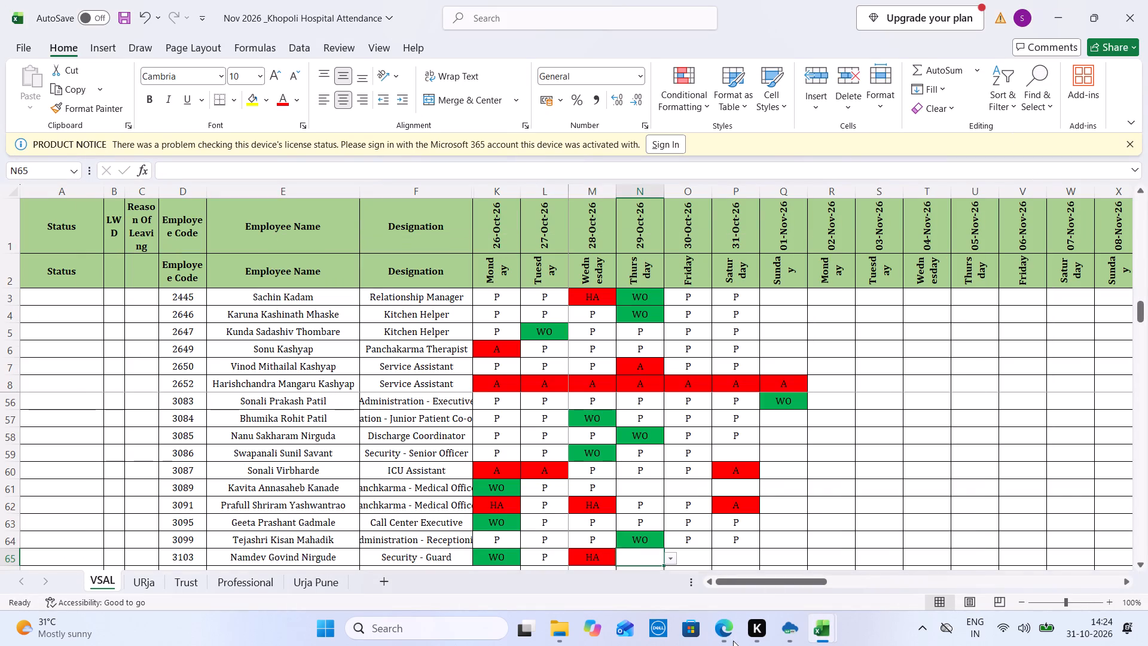
Add a note reading NIGHT to Namdev's 28-Oct-26 attendance cell after checking the calendar.
click(733, 641)
click(733, 641)
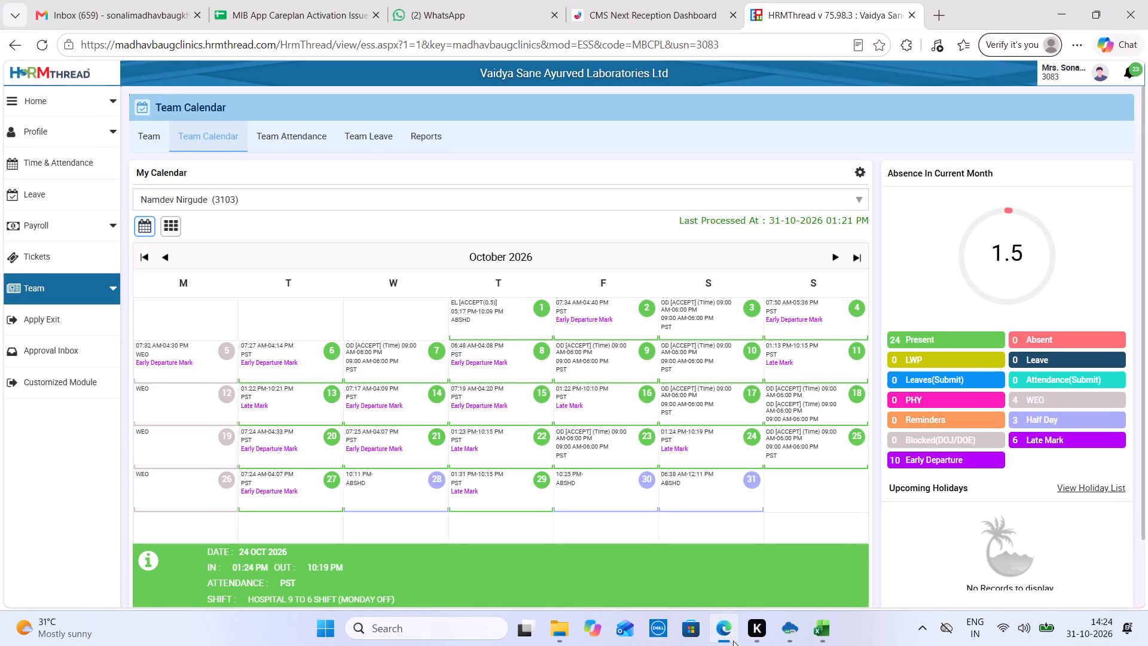
right_click(591, 558)
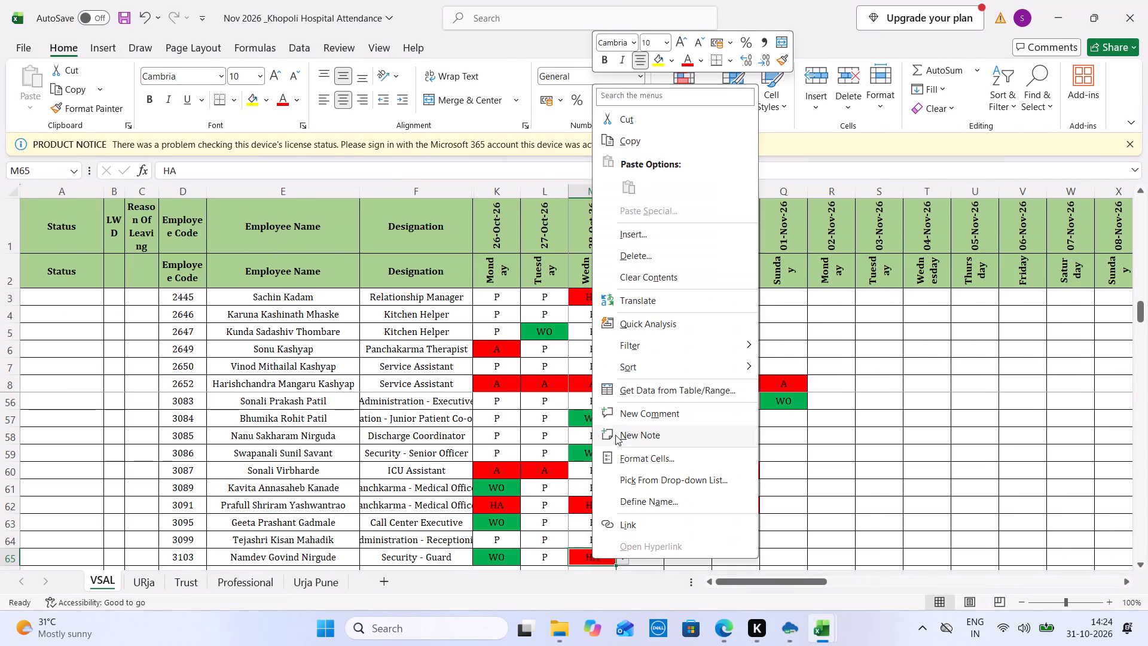
click(640, 432)
text(NIGHT)
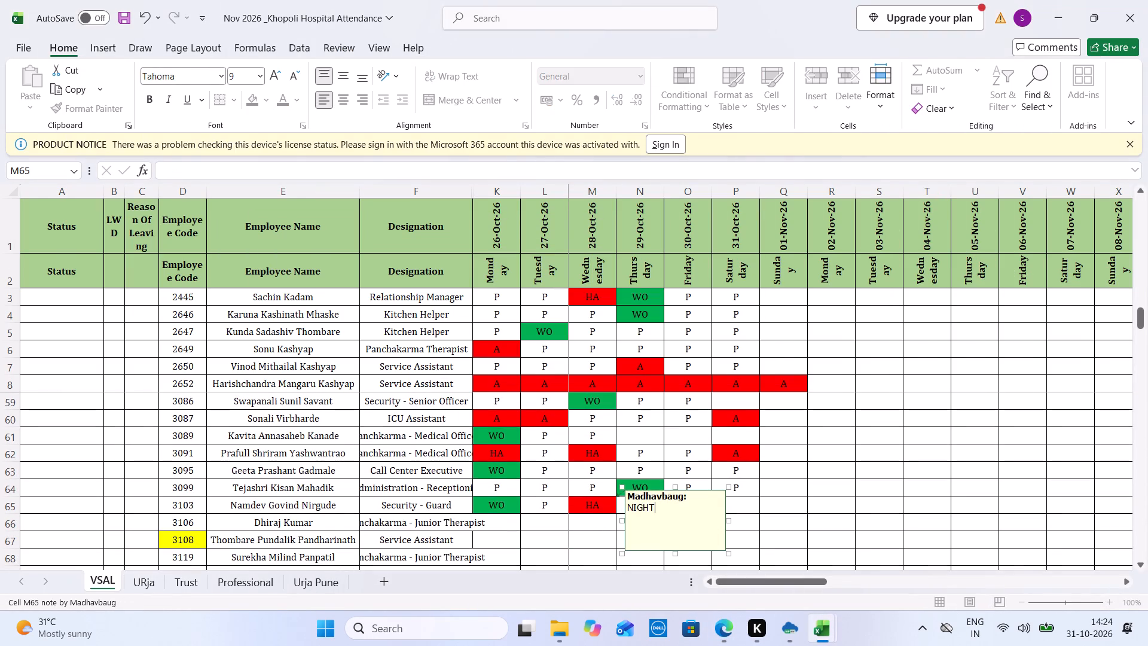
click(599, 508)
key(Tab)
key(p)
key(Tab)
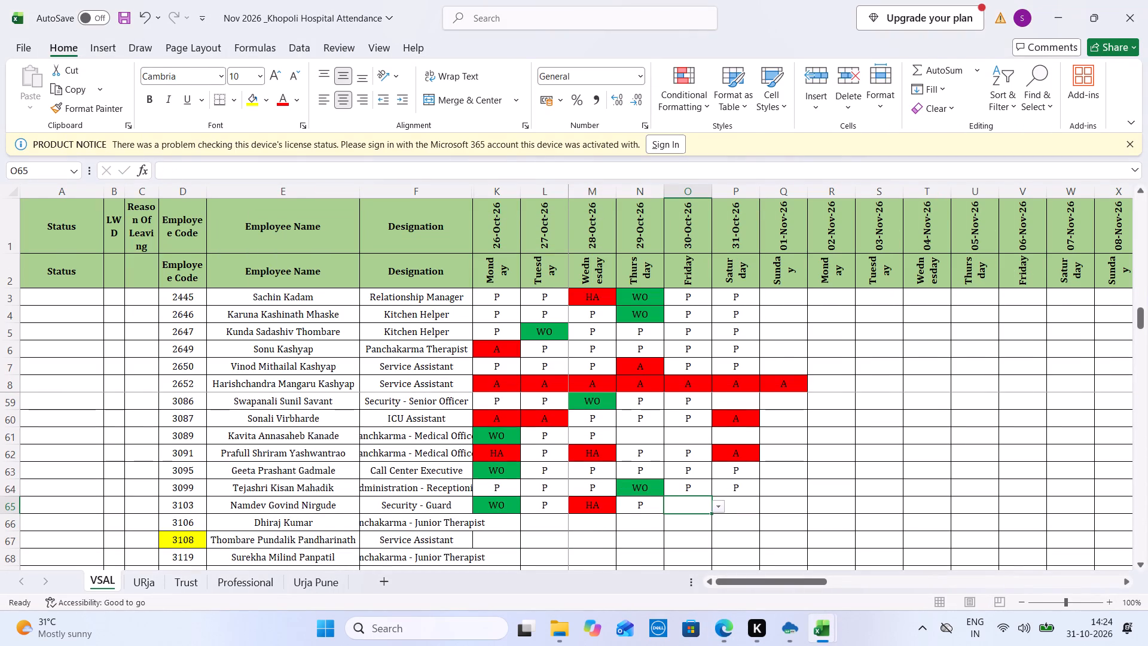
click(725, 637)
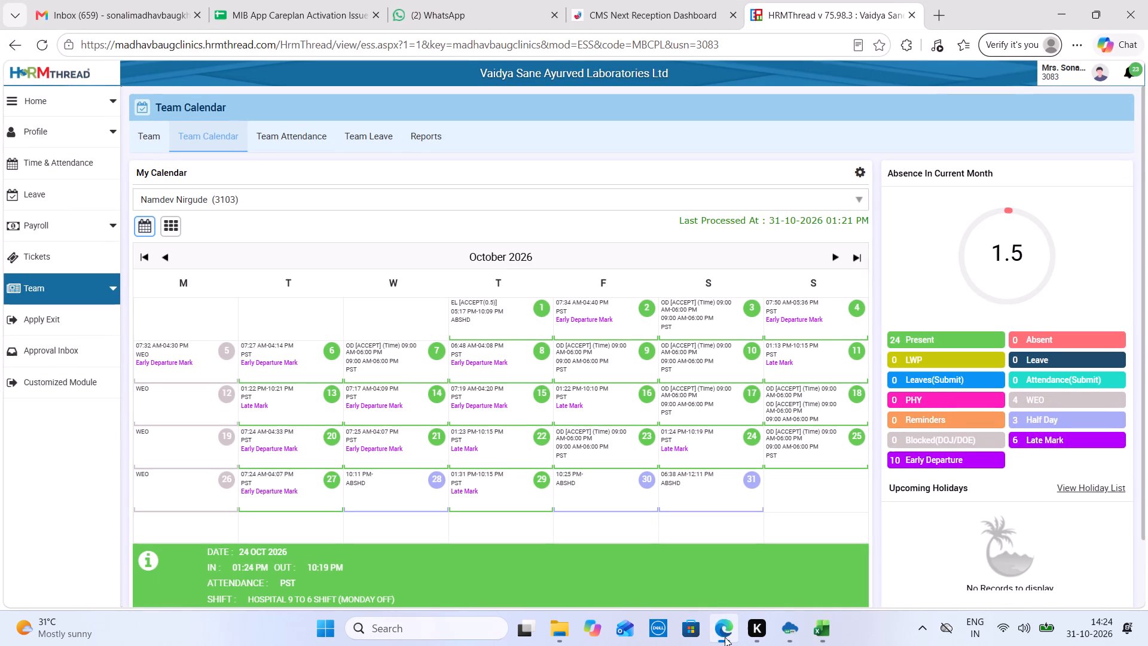
click(725, 637)
text(HA)
key(Tab)
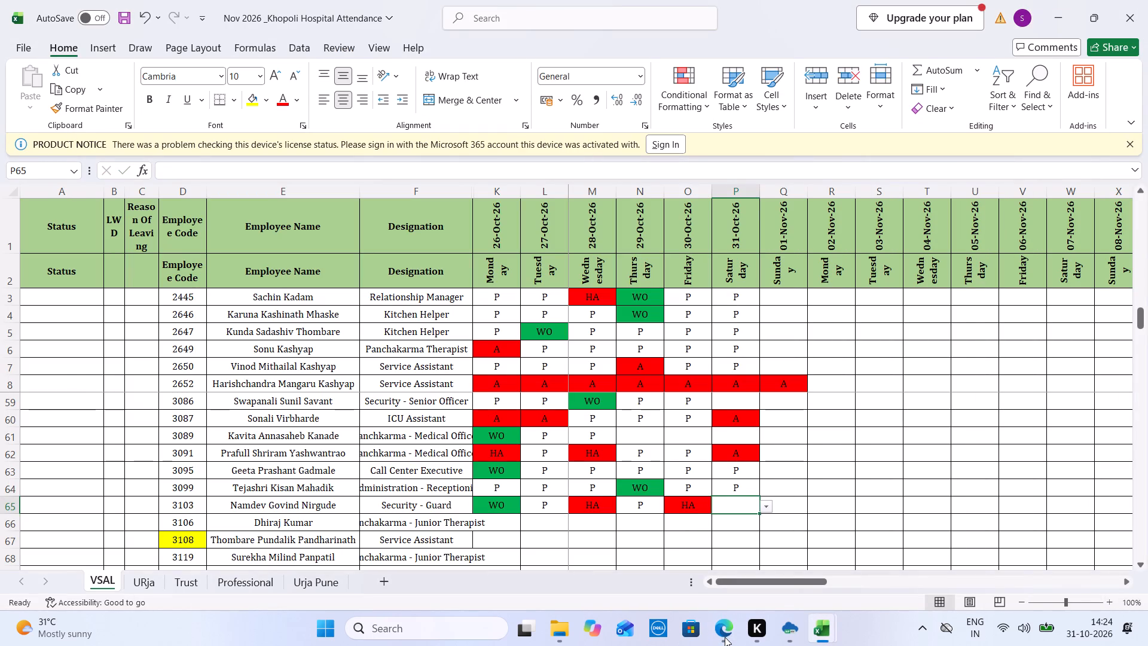
click(725, 637)
click(725, 637)
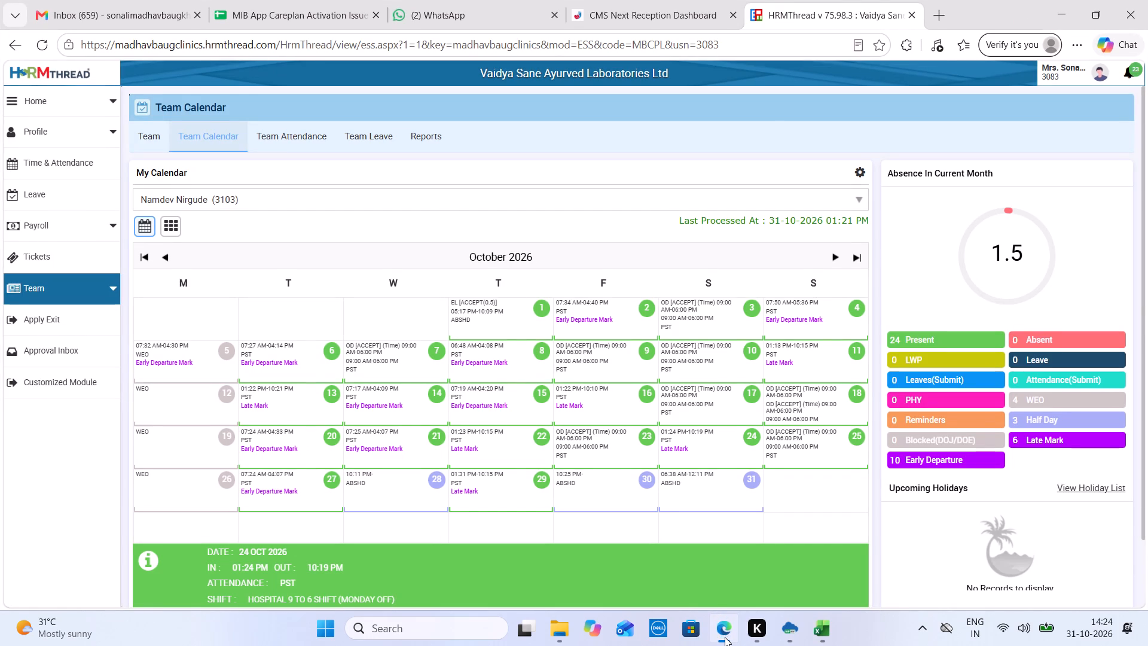
text(HA)
key(Down)
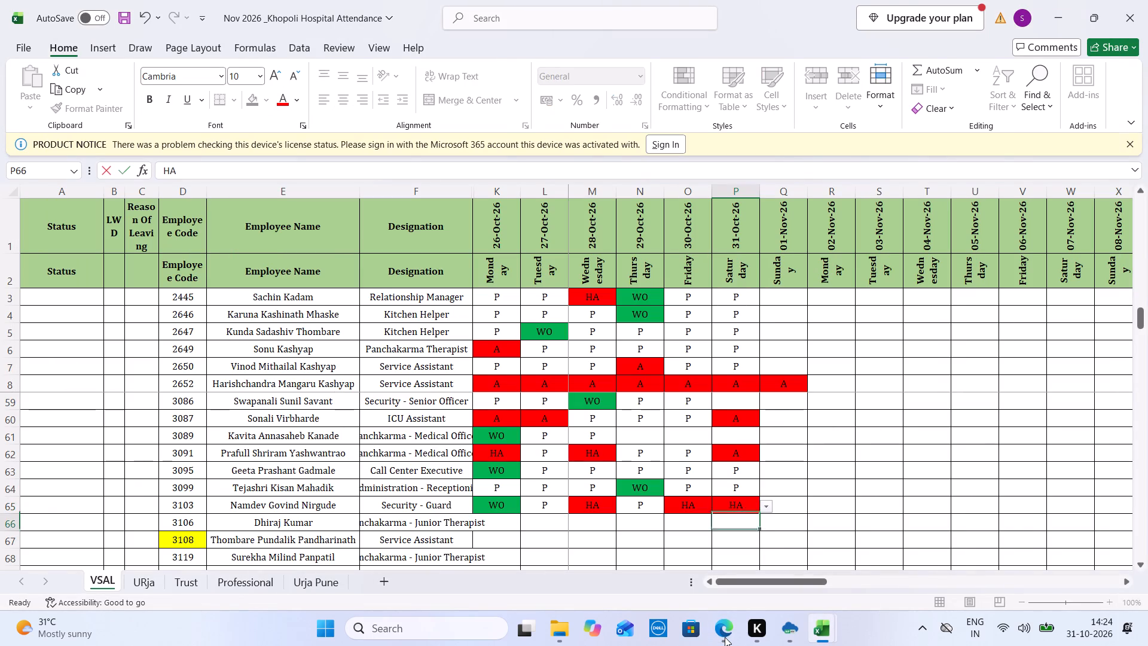
Go to the 26-Oct-26 cell in Dhiraj's attendance row and bring up Dhiraj's October 2026 team calendar in HRMThread.
key(Left)
key(Left)
key(Left)
key(Left)
key(Left)
click(725, 637)
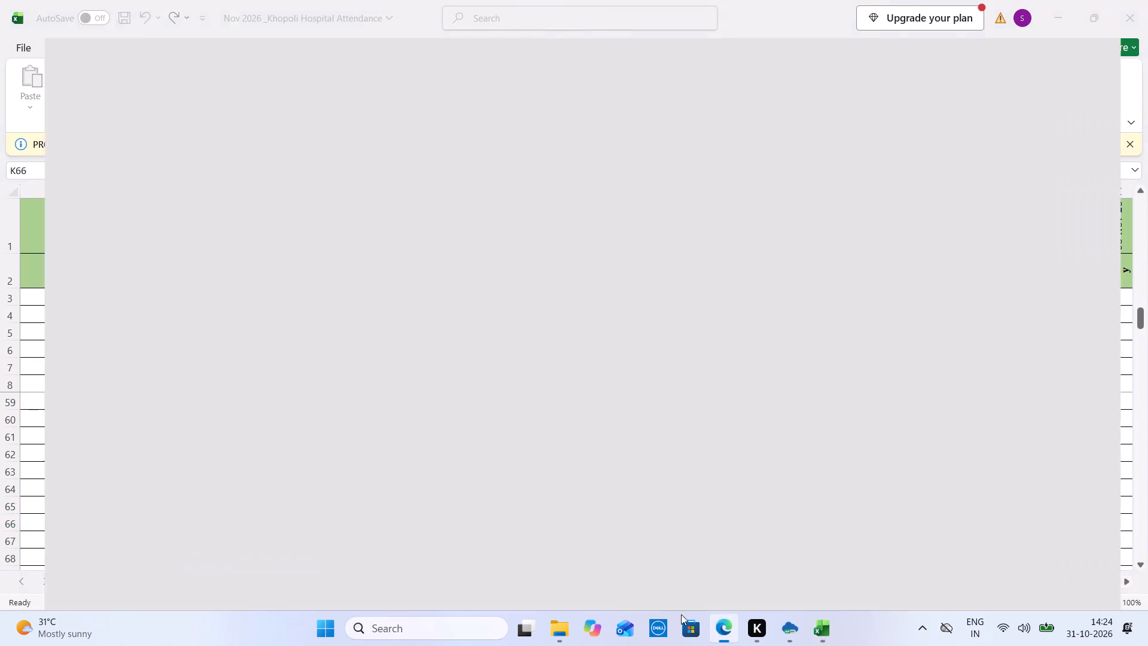
click(219, 190)
click(172, 272)
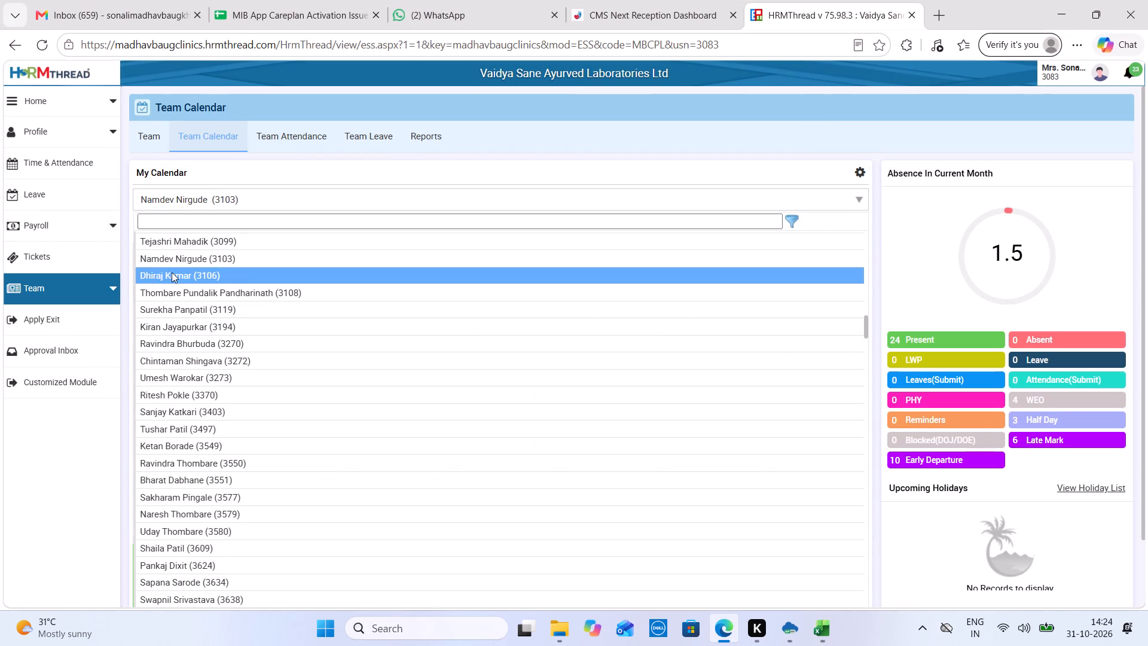
In the attendance sheet, mark Dhiraj A for every day from 26 to 31-Oct-26.
click(724, 620)
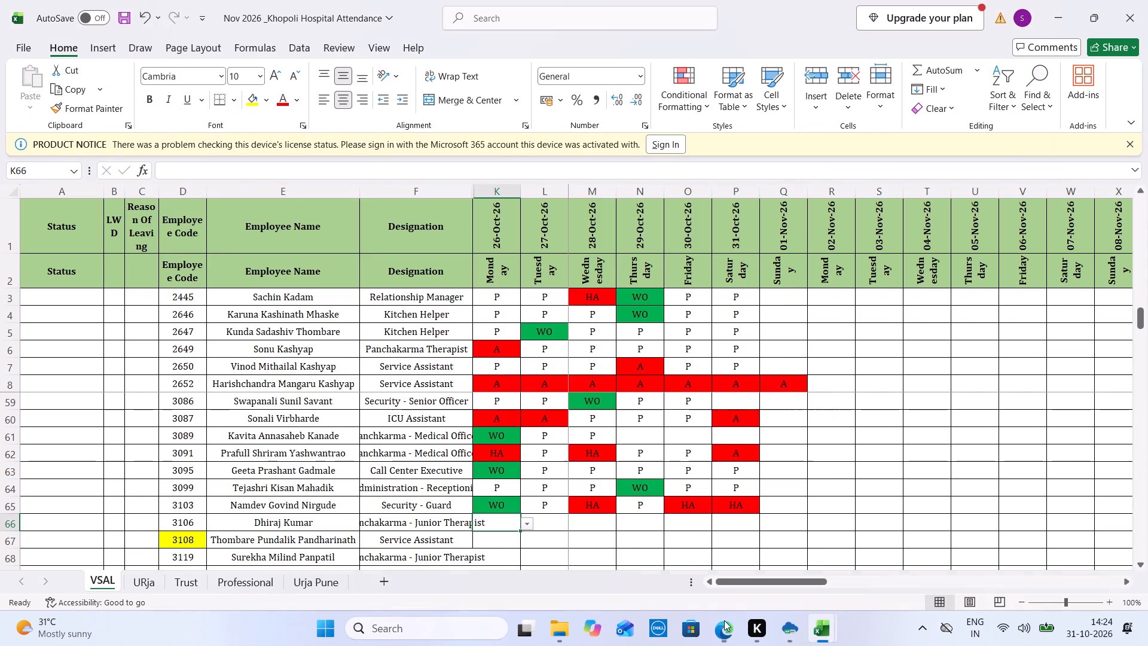
key(a)
key(Right)
key(a)
key(Right)
key(a)
key(Right)
key(a)
key(Right)
key(a)
key(Right)
key(a)
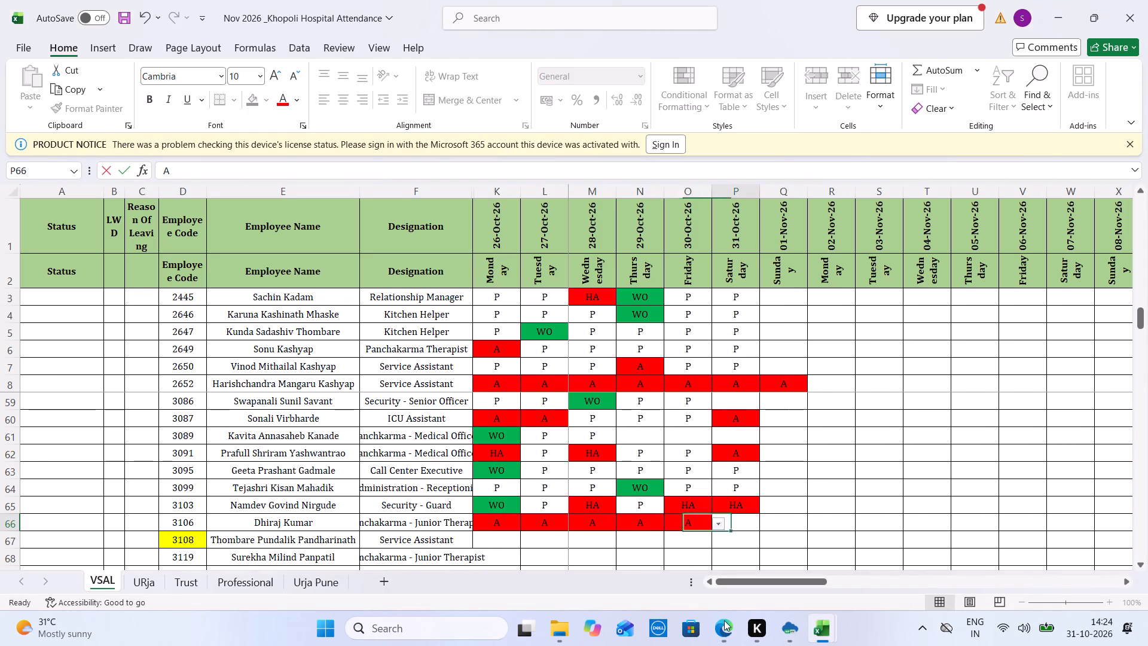
Enter 30-10-2026 A as the status in Dhiraj's row.
key(Left)
key(Left)
key(Left)
key(Left)
key(Left)
key(Left)
key(Left)
key(Left)
key(Left)
key(Left)
key(Left)
key(Left)
key(Left)
key(Left)
key(Left)
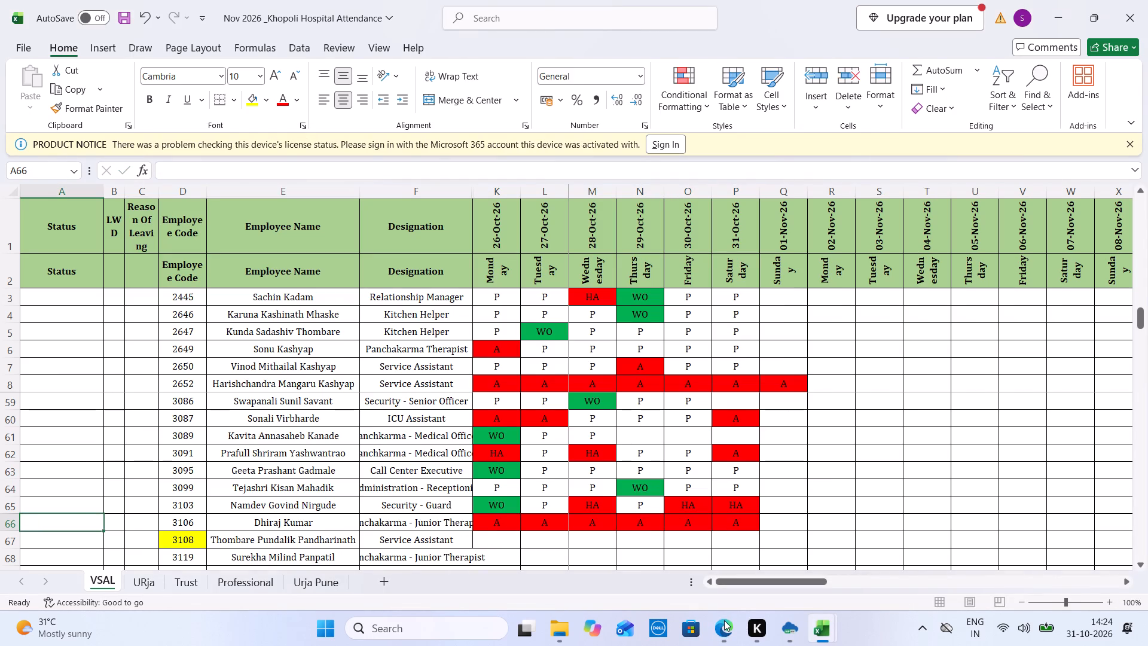
text(30-10-2026 A)
key(Right)
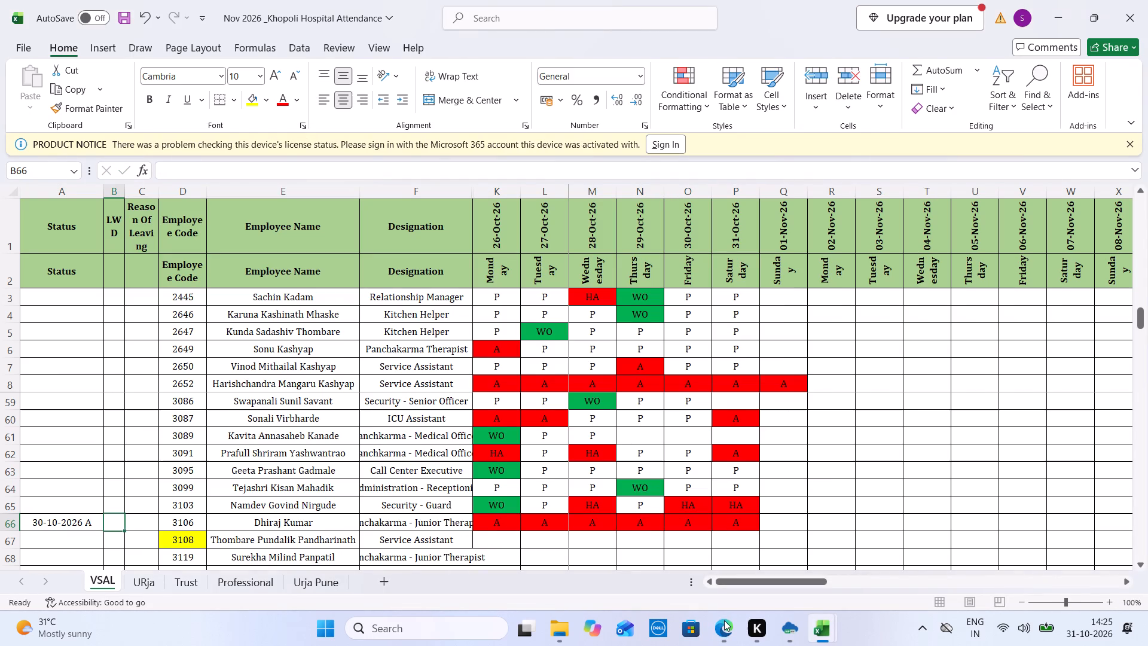
Go to the 26-Oct-26 cell in Pundalik's attendance row and bring up Pundalik's October 2026 team calendar in HRMThread.
click(506, 543)
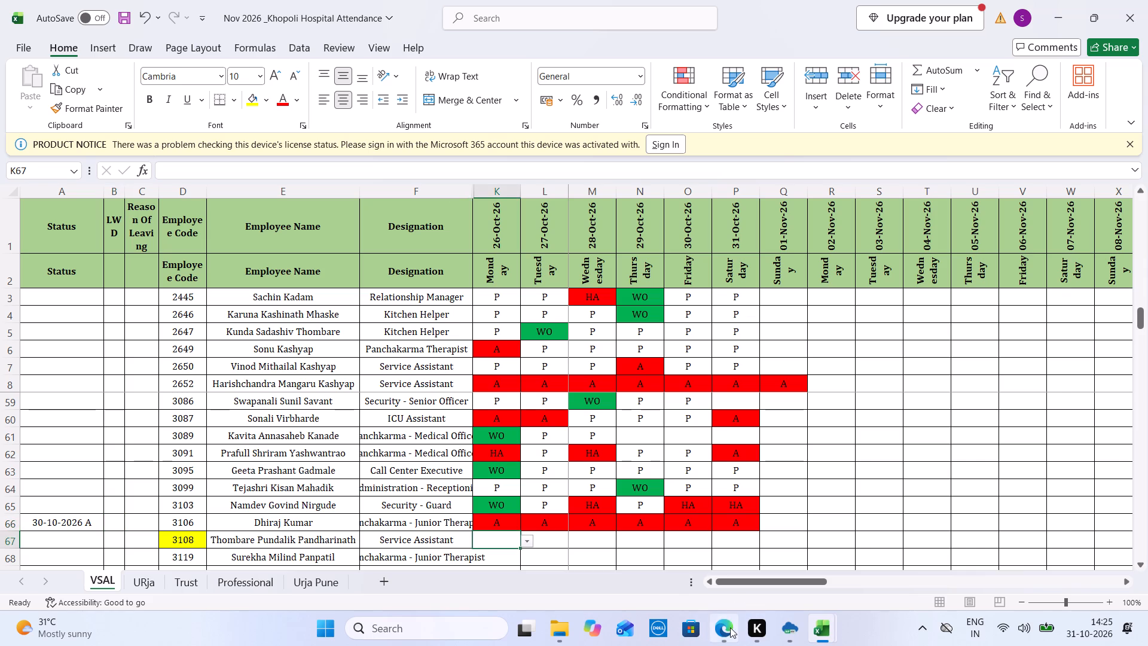
click(730, 627)
click(274, 201)
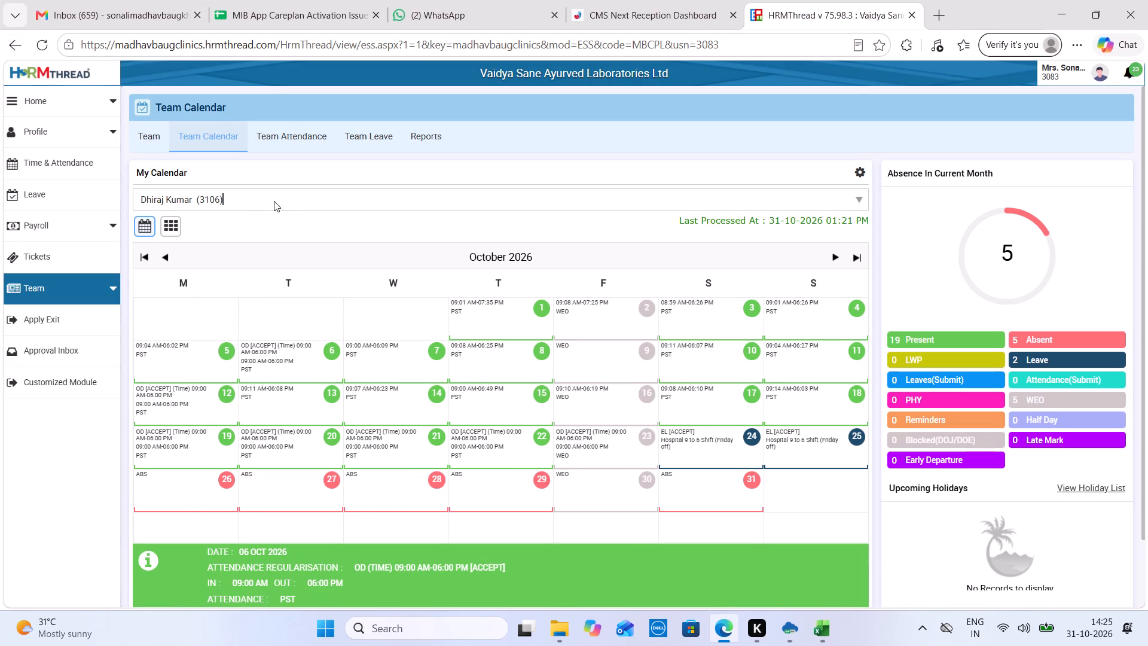
click(200, 276)
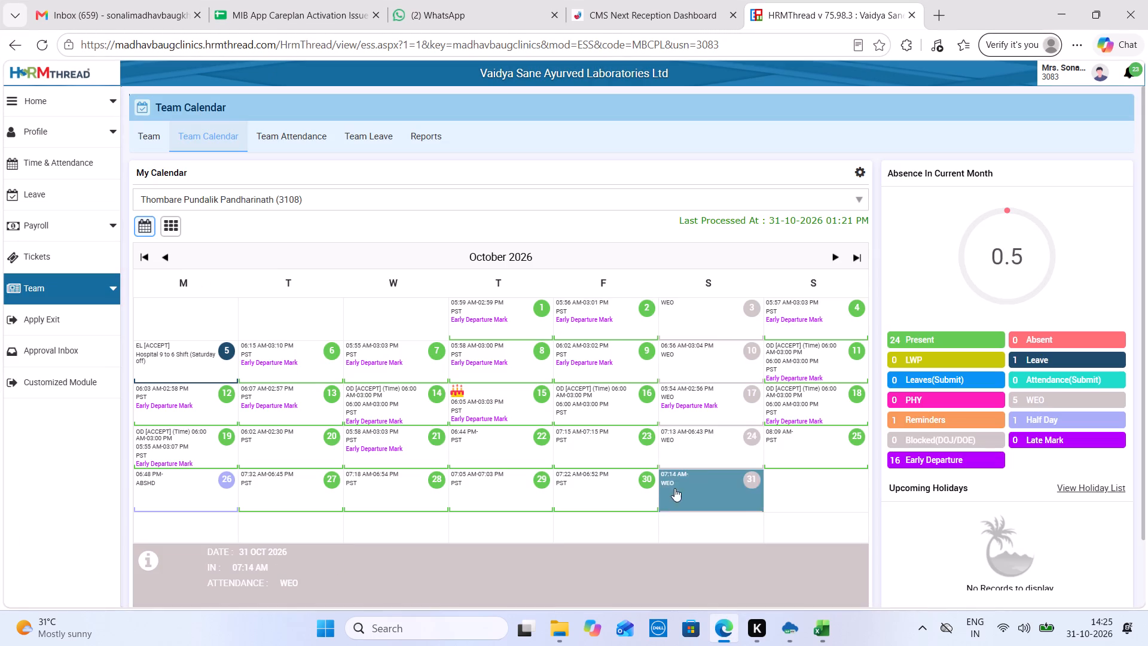
click(725, 630)
text(HA)
key(Tab)
click(725, 630)
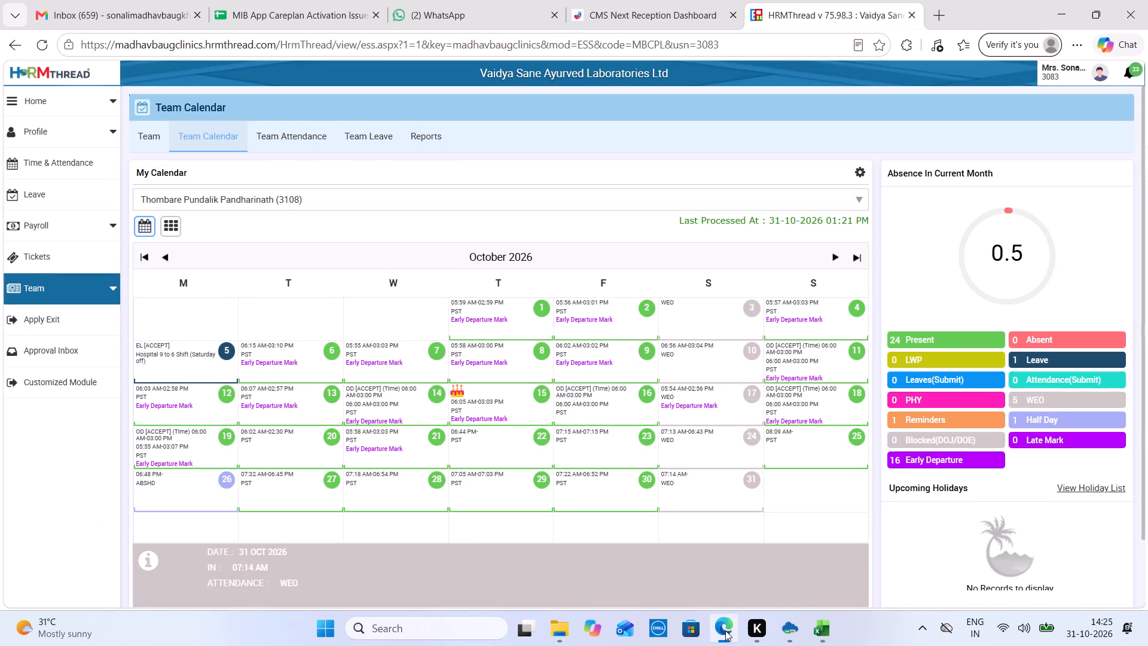
click(725, 630)
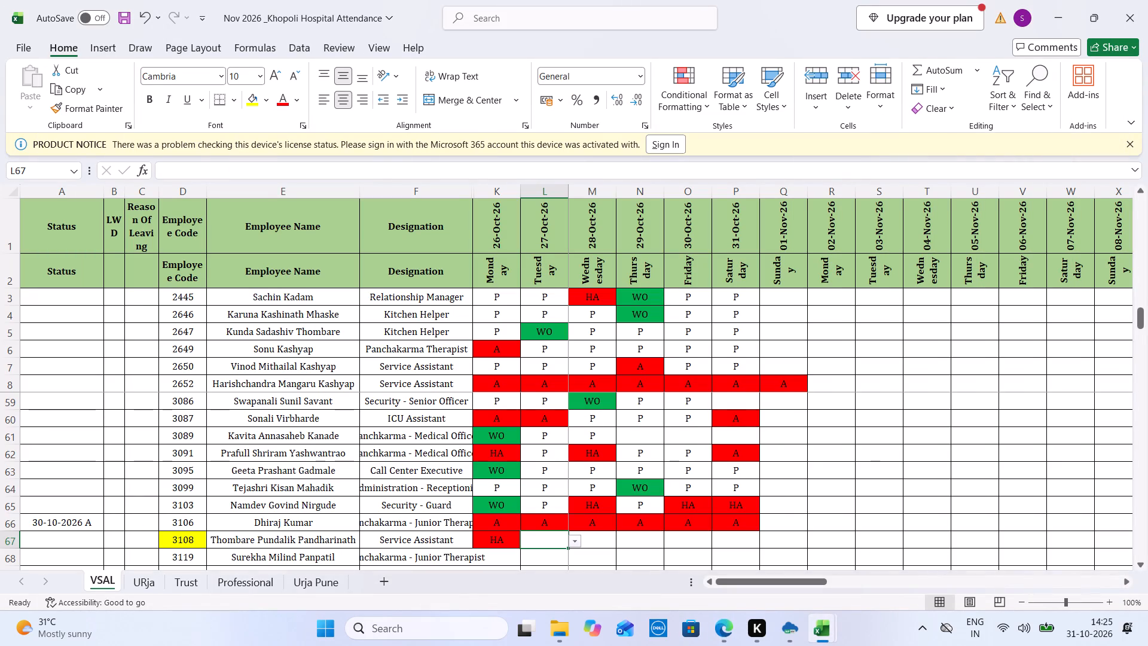
click(719, 633)
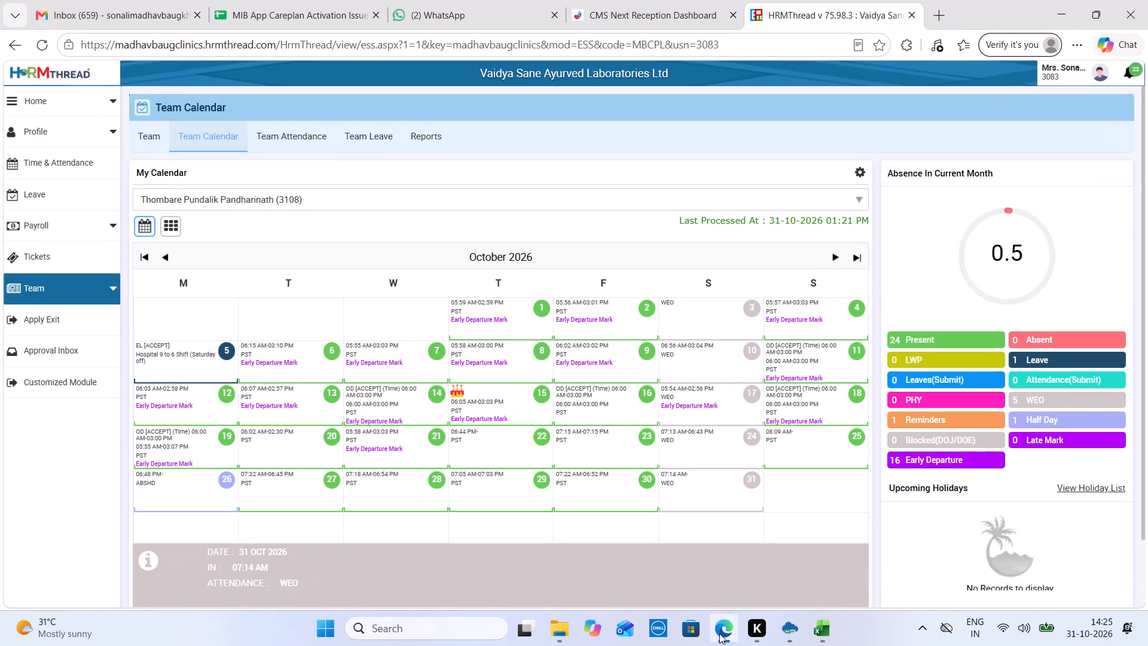
click(719, 633)
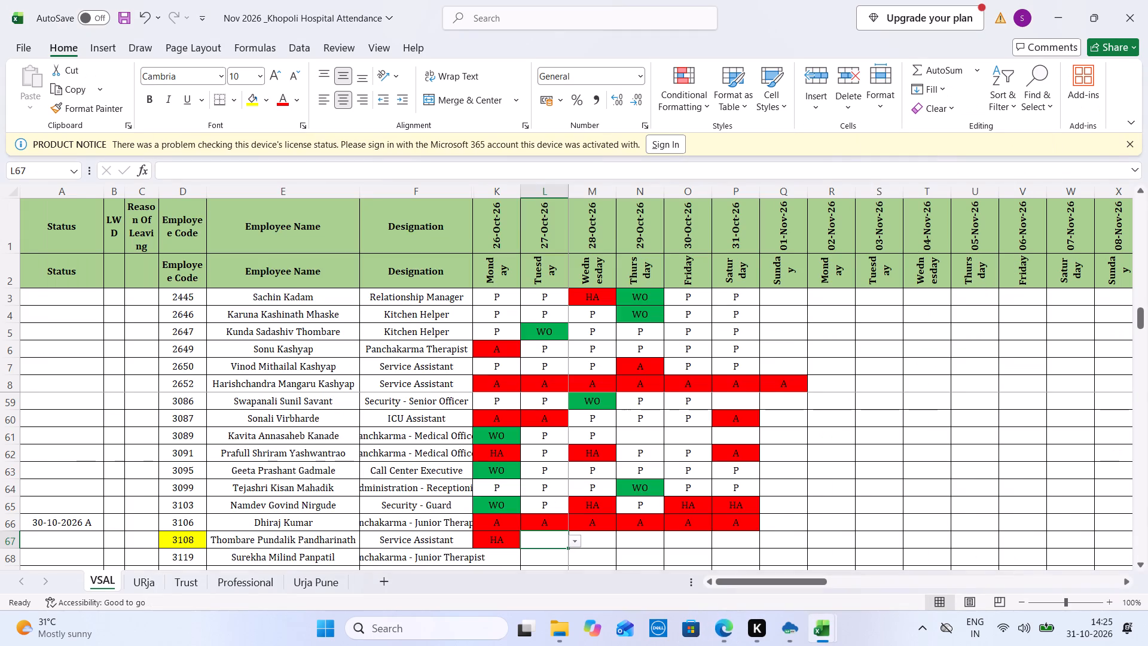
right_click(502, 547)
click(557, 428)
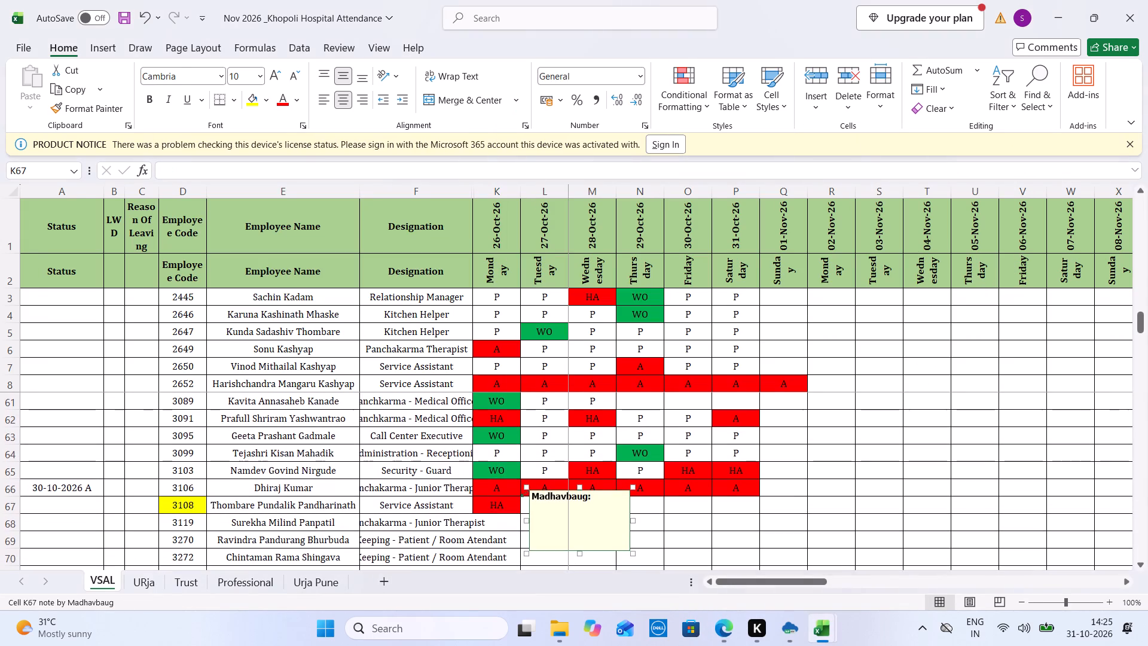
text(NIGHT)
click(491, 519)
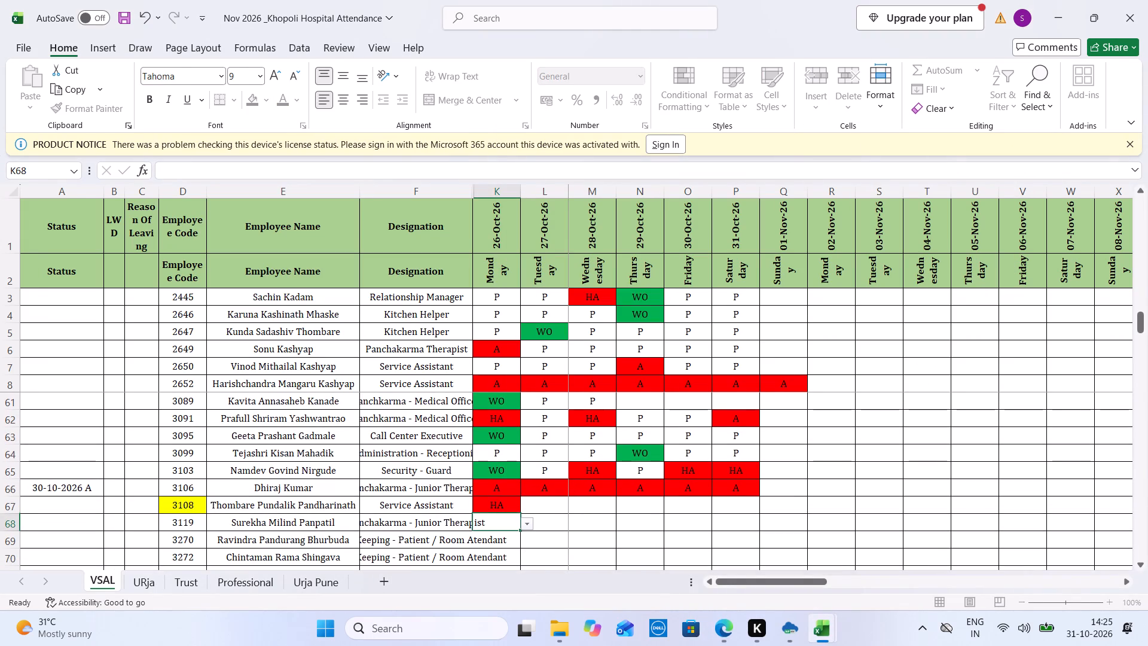
Mark Pundalik P for 27-Oct-26 and add a note reading NIGHT to that cell.
click(551, 513)
key(p)
key(Tab)
right_click(551, 513)
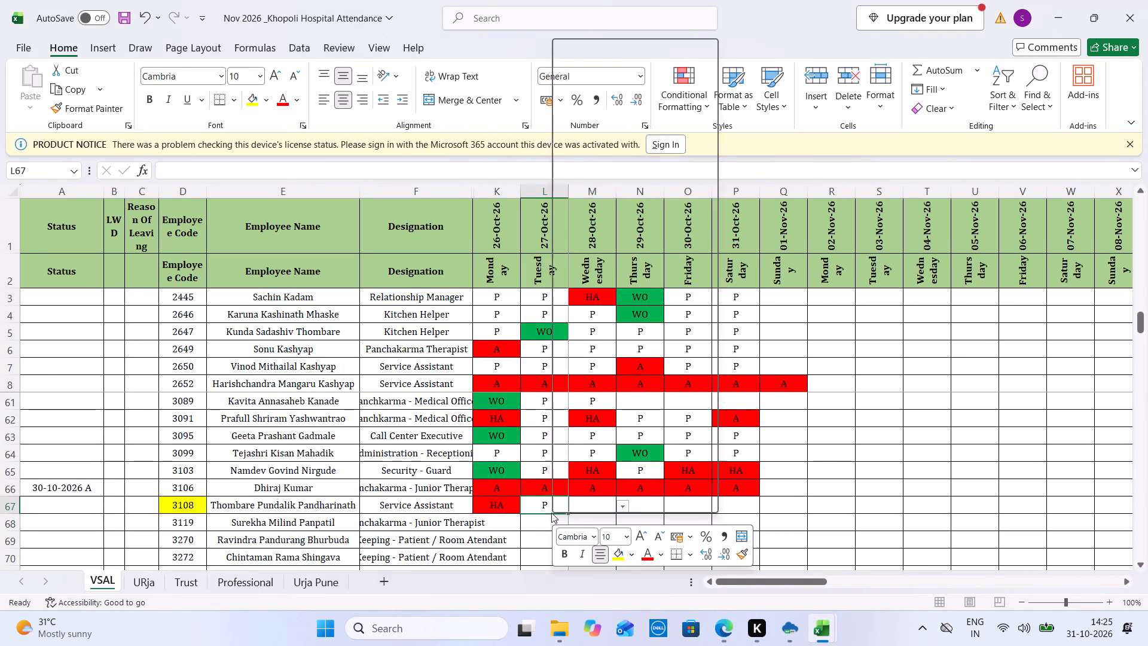
click(607, 382)
text(NIGHT)
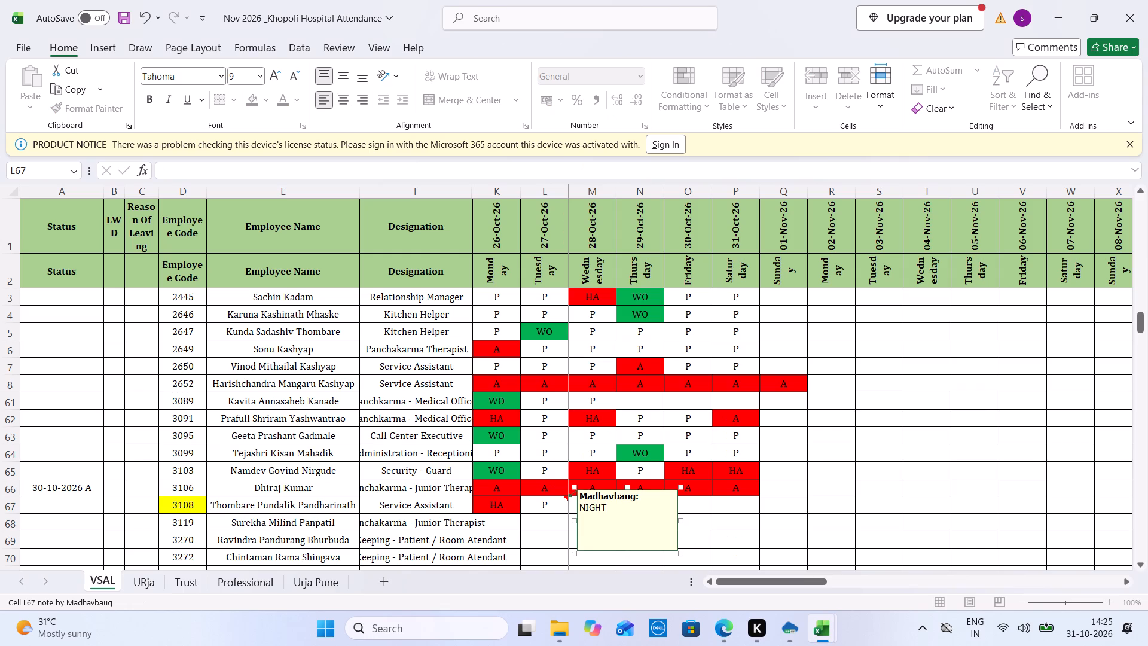
click(548, 495)
Copy Pundalik's 27-Oct-26 P entry with its NIGHT note to 28, 29 and 30-Oct-26.
key(Down)
key(ctrl+c)
key(Right)
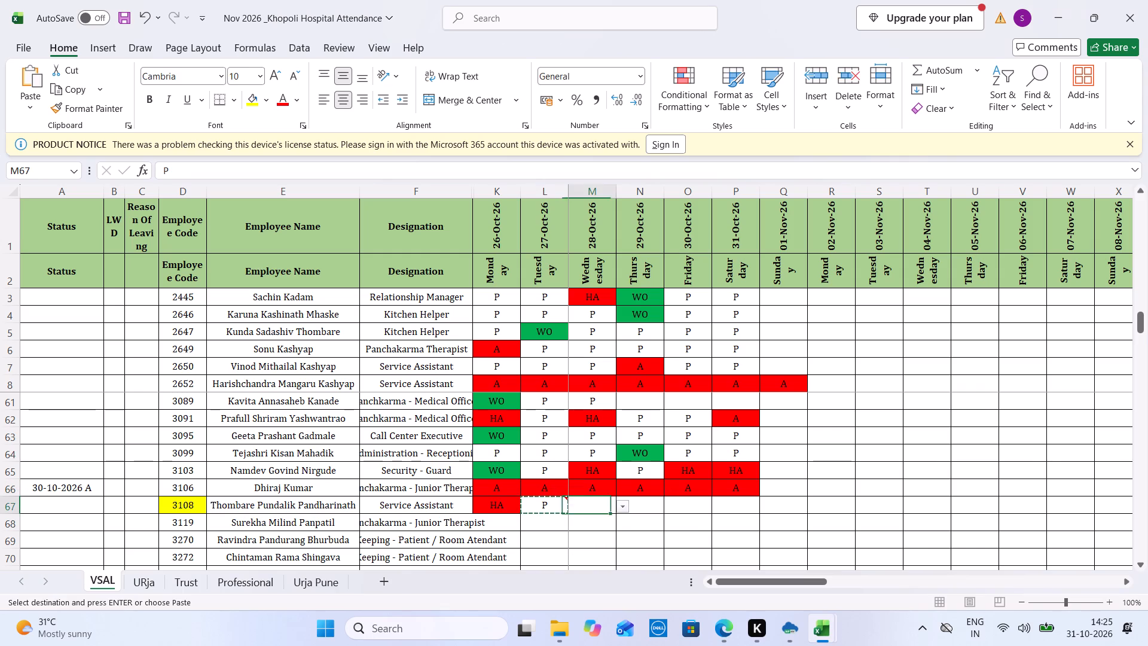
key(ctrl+v)
key(Right)
key(ctrl+v)
key(Right)
key(ctrl+v)
key(Right)
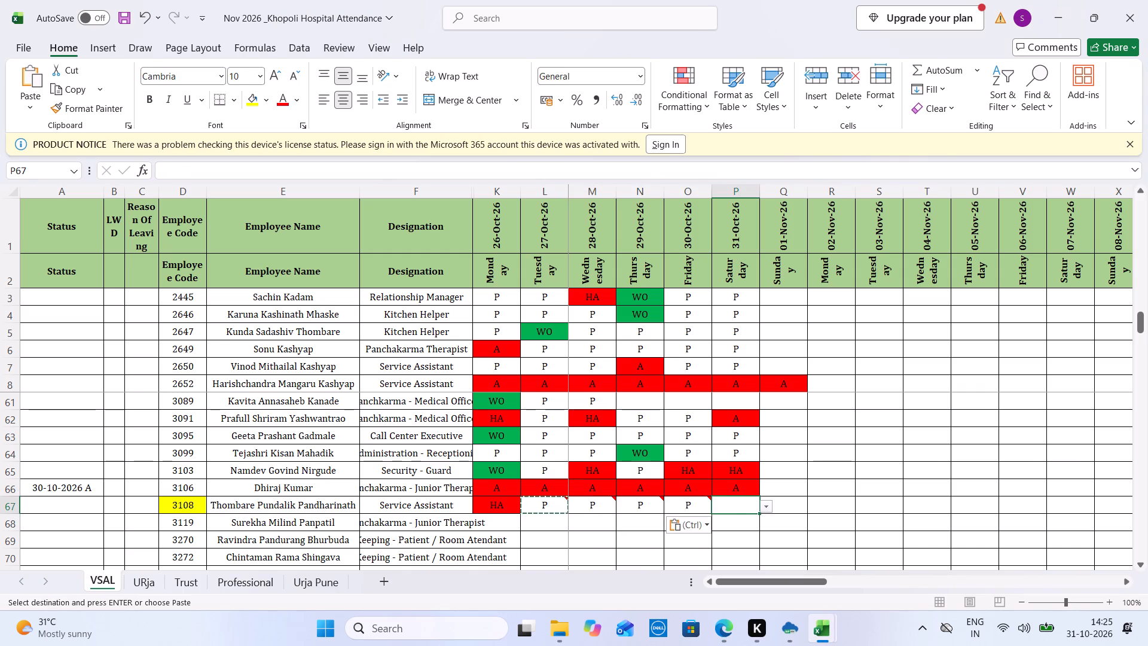
Mark Pundalik WO for 31-Oct-26 and save the attendance workbook.
text(WO)
key(ctrl+s)
Go to the 26-Oct-26 cell in Surekha's attendance row and bring up Surekha's October 2026 team calendar in HRMThread.
key(Down)
key(Left)
key(Left)
key(Left)
key(Left)
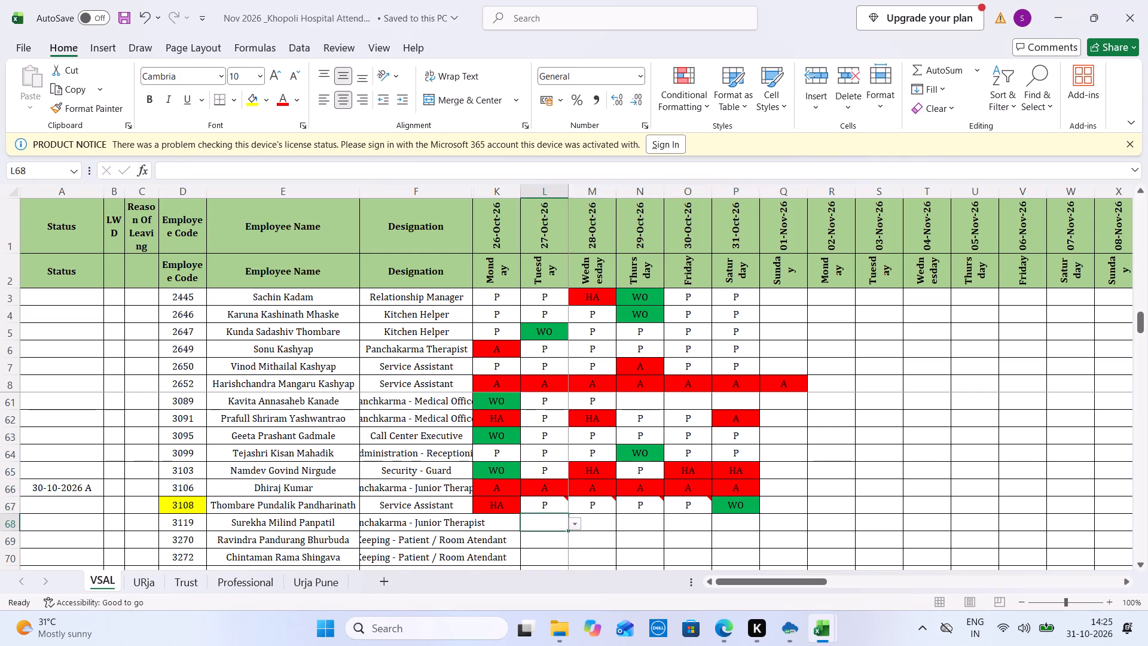
key(Left)
click(718, 617)
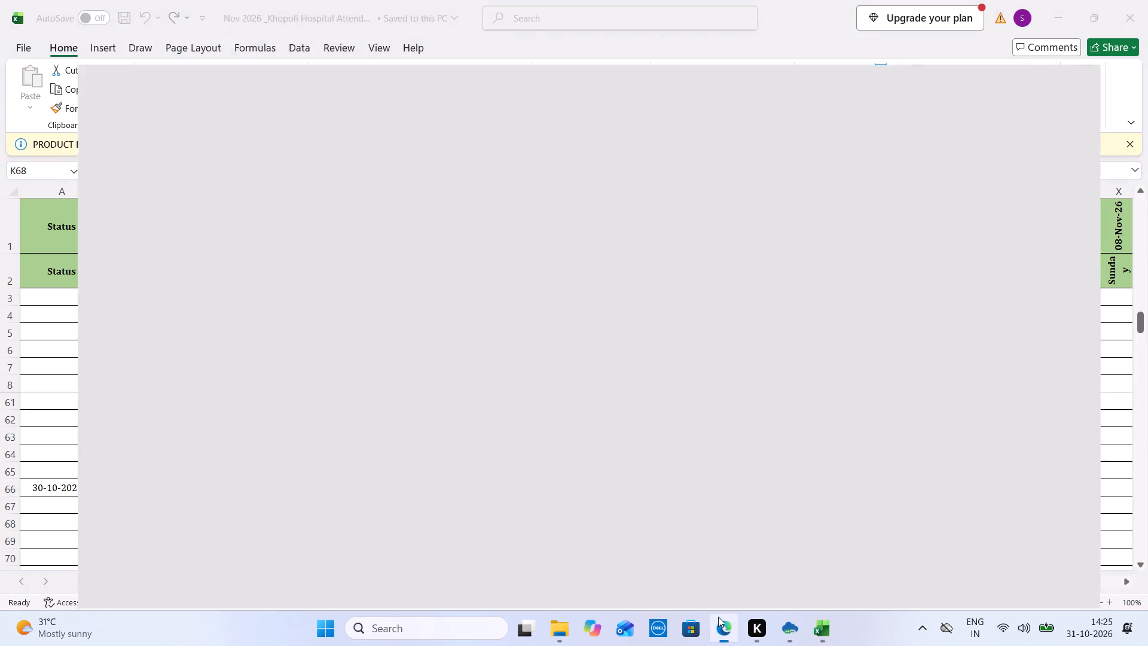
click(175, 194)
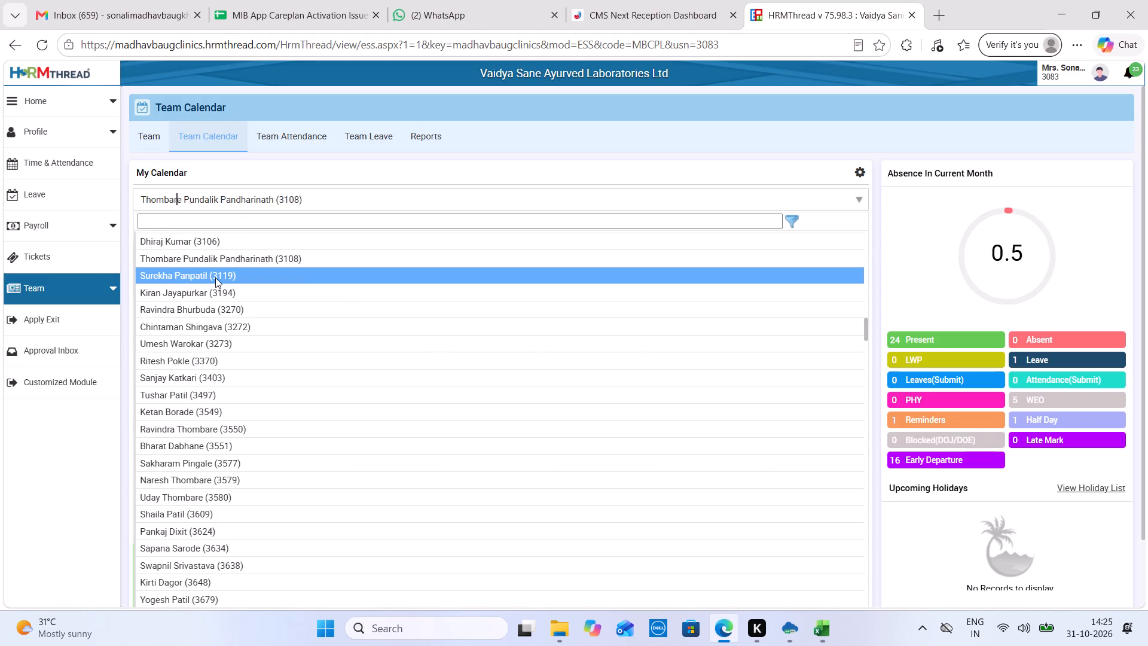
click(215, 278)
In the attendance sheet, mark Surekha P for 26-Oct-26, HA for 27, P for 28, WO for 29, and A for 30 and 31-Oct-26.
click(729, 627)
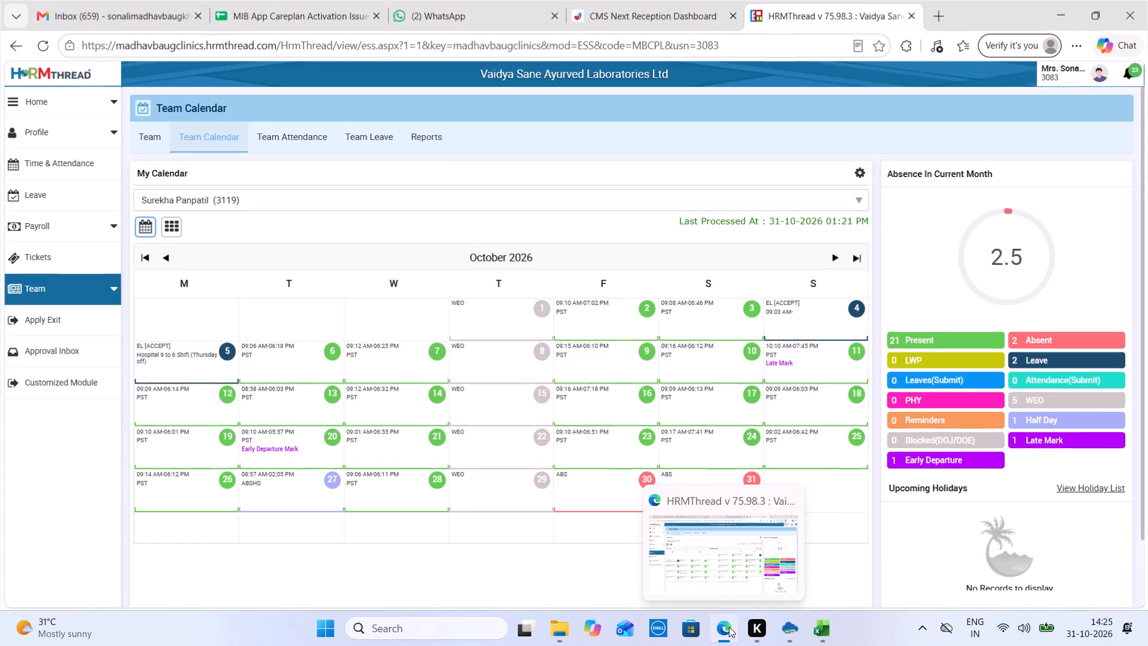
click(729, 627)
click(729, 627)
key(p)
key(Tab)
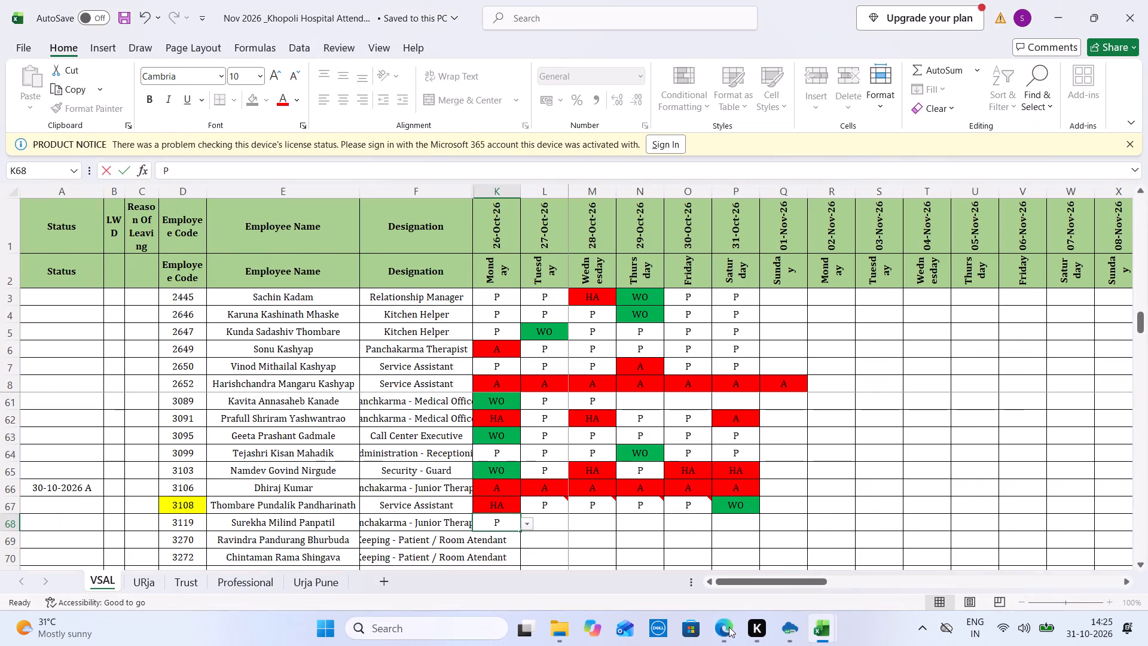
text(HA)
key(Tab)
click(729, 627)
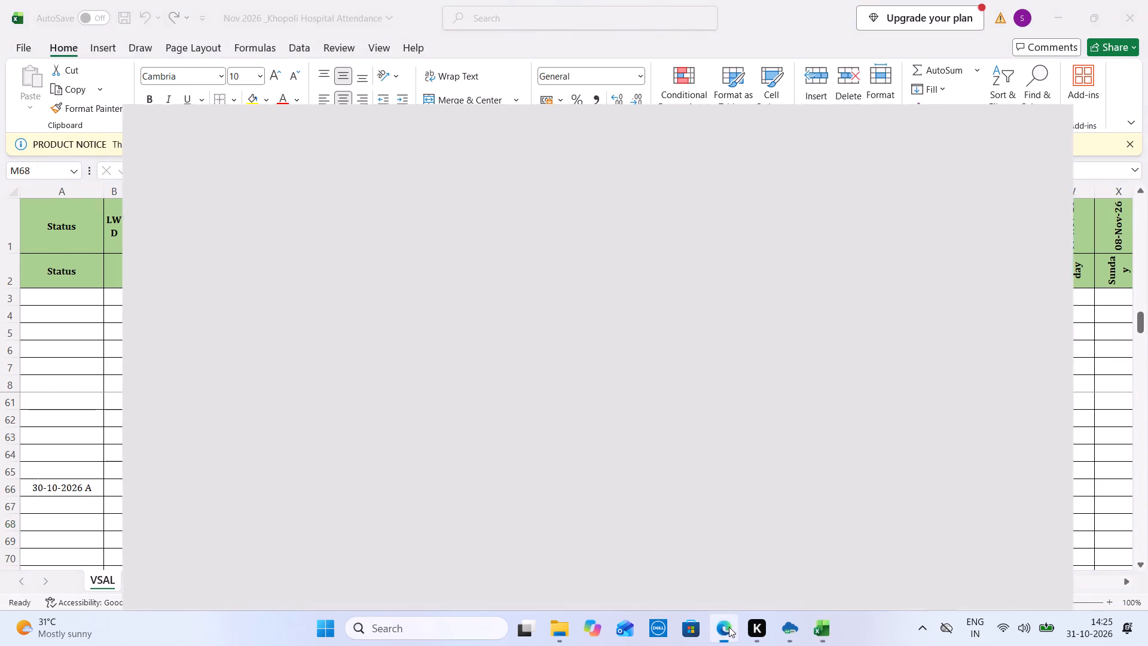
click(729, 627)
key(p)
key(Tab)
key(w)
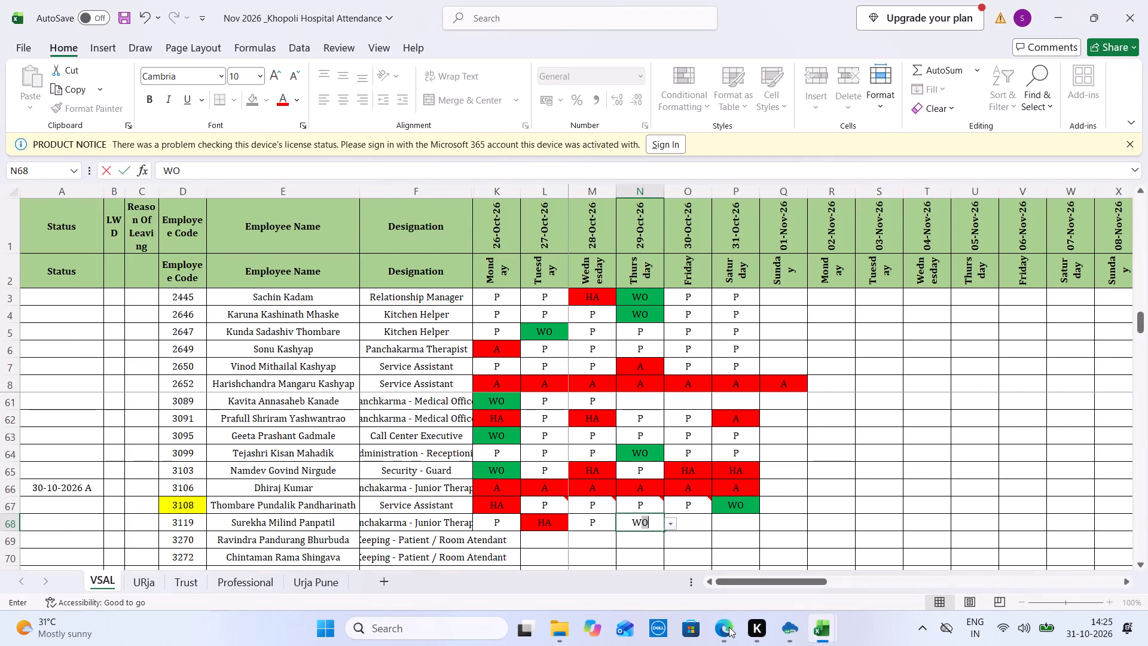
key(Tab)
key(a)
key(Tab)
key(a)
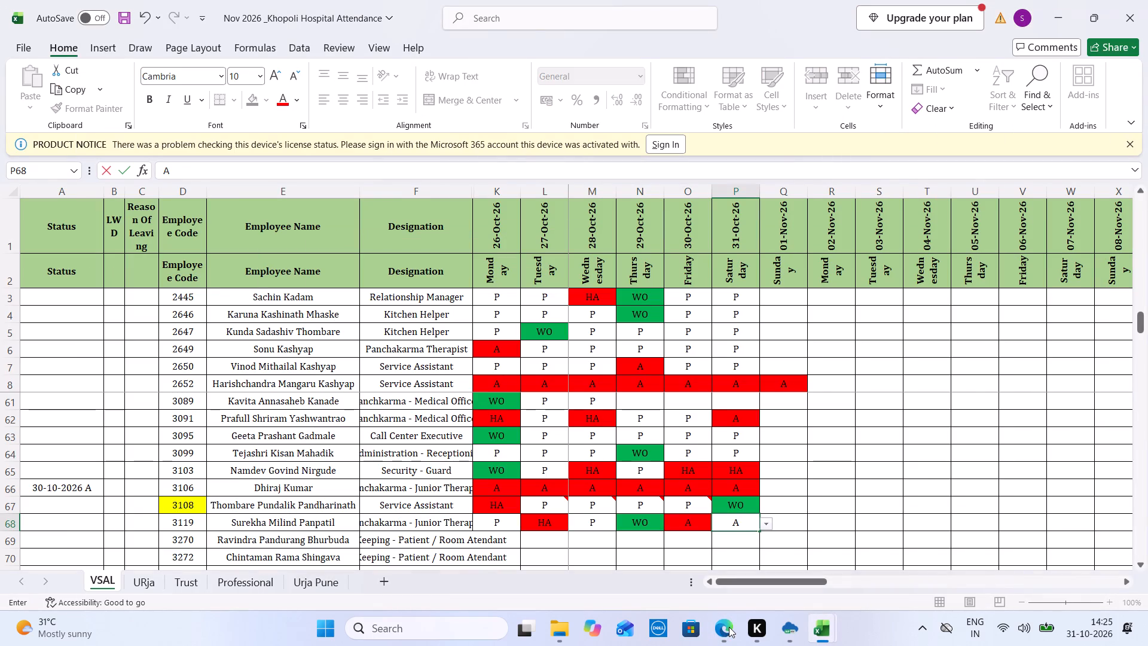
click(729, 627)
click(729, 627)
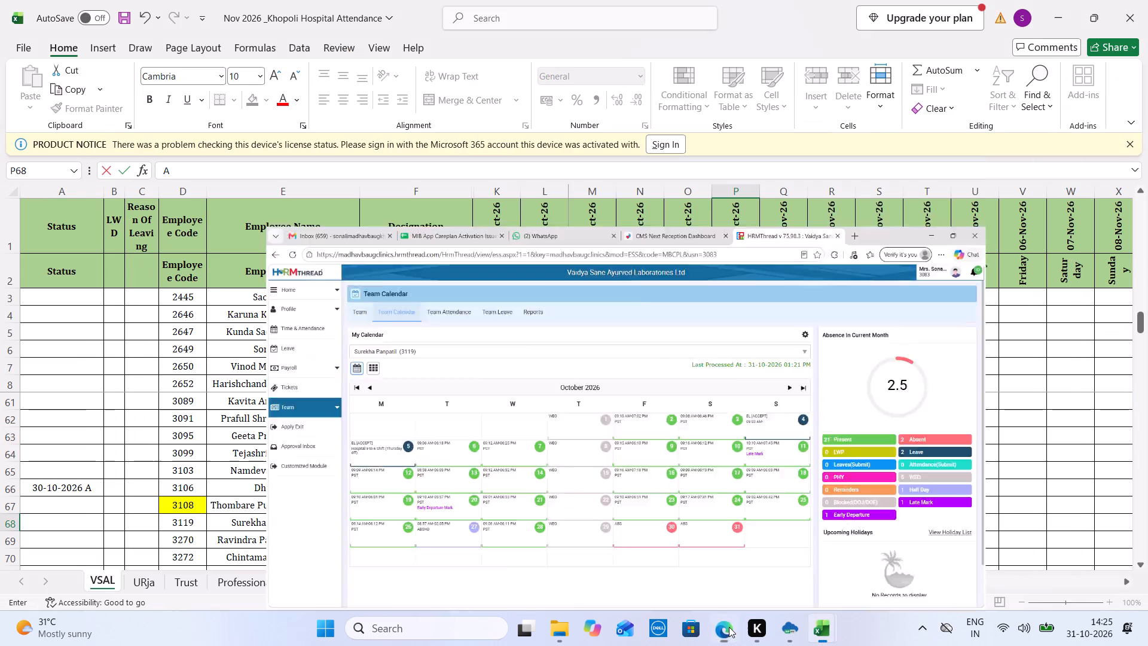
Go to the 26-Oct-26 cell in room attendant Ravindra's row and bring up his October 2026 team calendar in HRMThread.
key(Down)
key(Left)
key(Left)
key(Left)
key(Left)
key(Left)
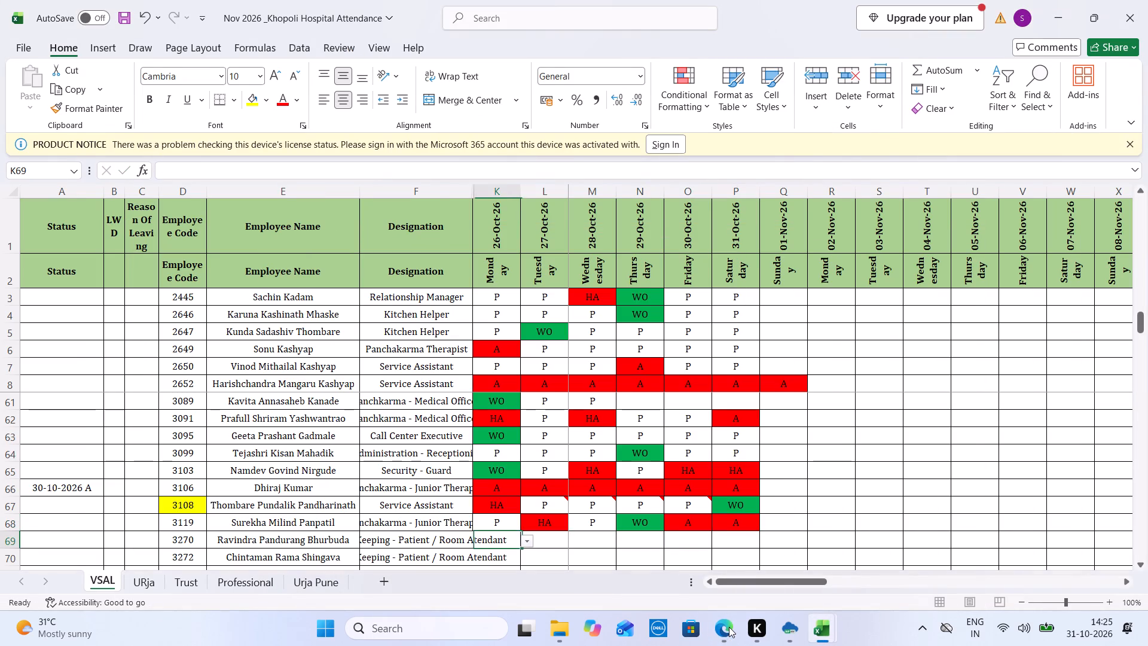
click(729, 627)
click(267, 193)
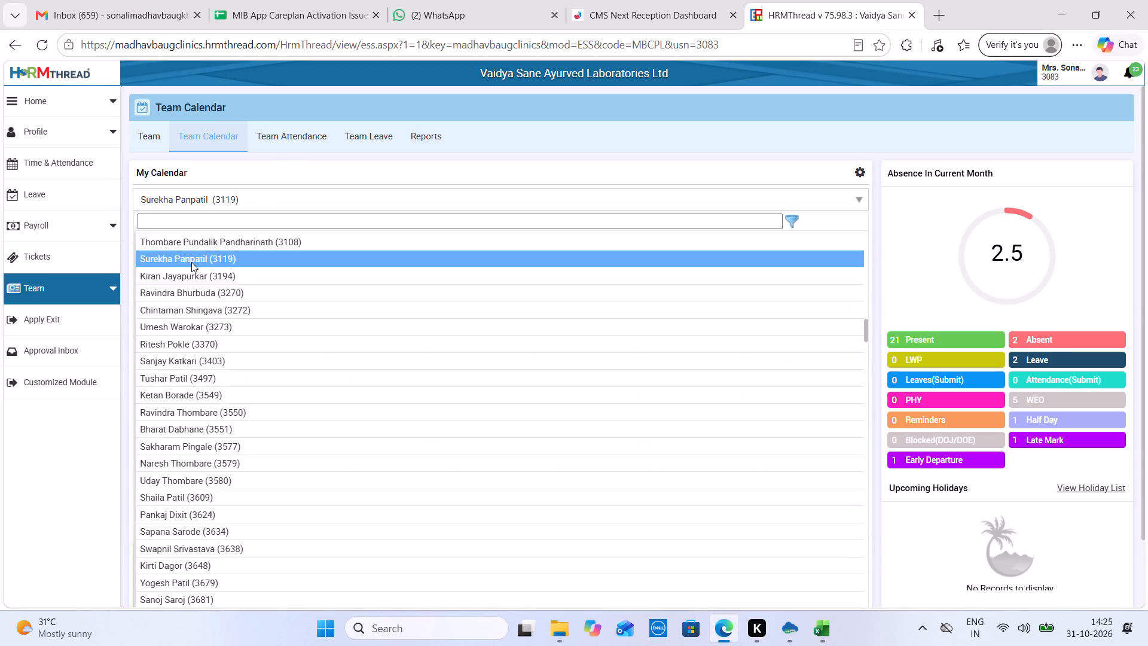
click(218, 300)
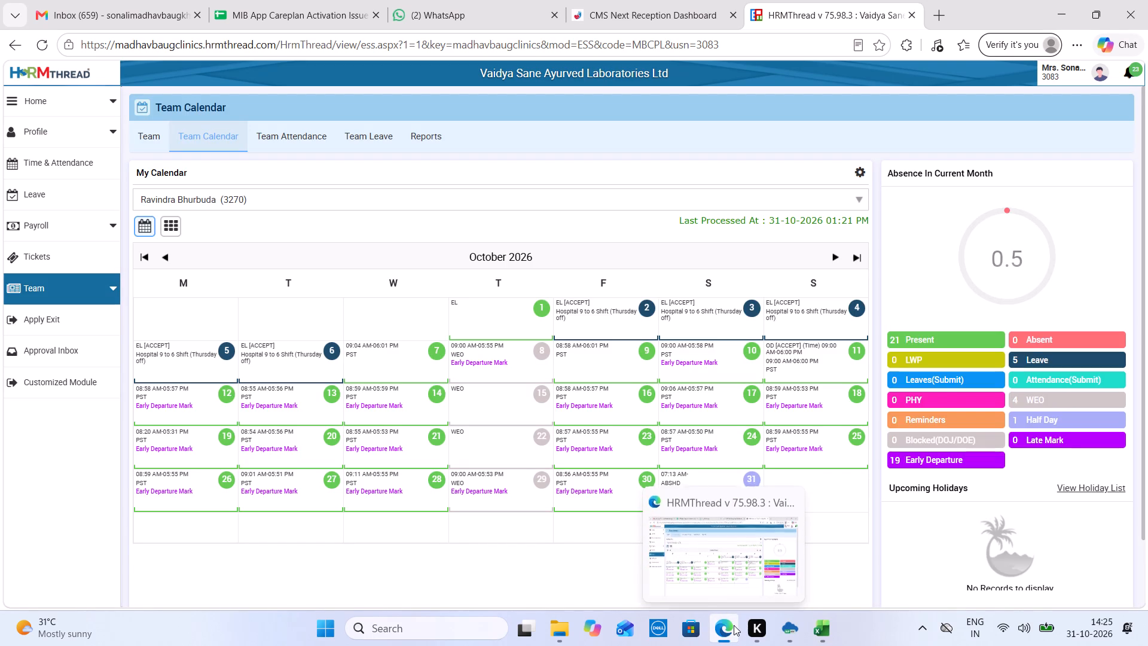
In the attendance sheet, mark Ravindra P for every day from 26 to 31-Oct-26 and save the workbook.
click(734, 625)
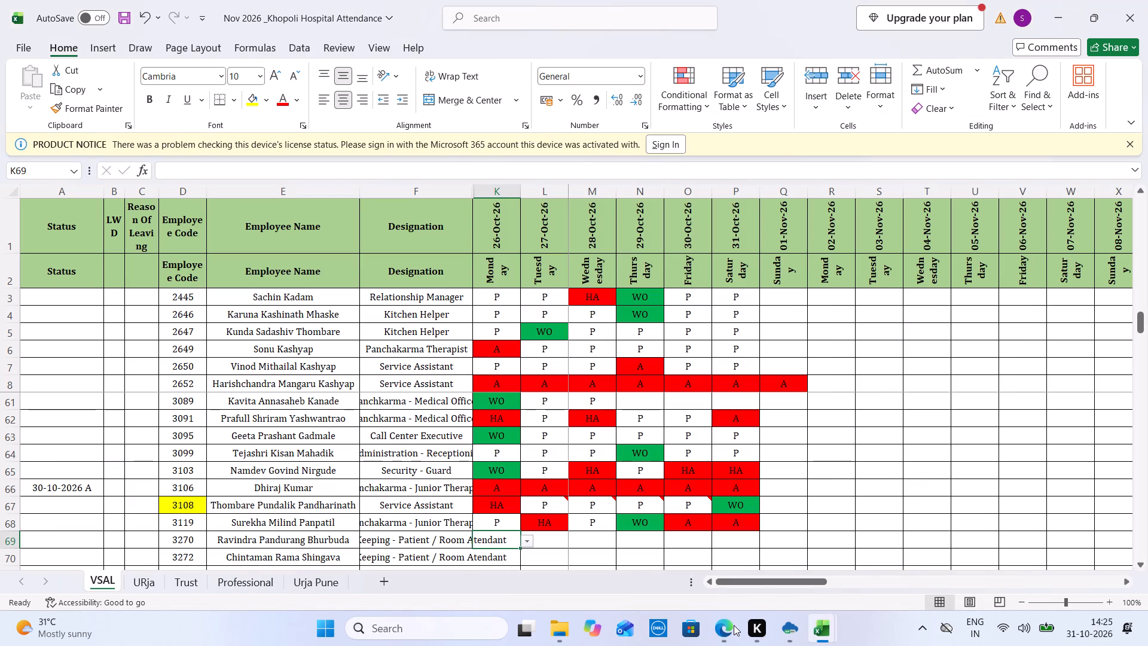
click(734, 625)
click(734, 625)
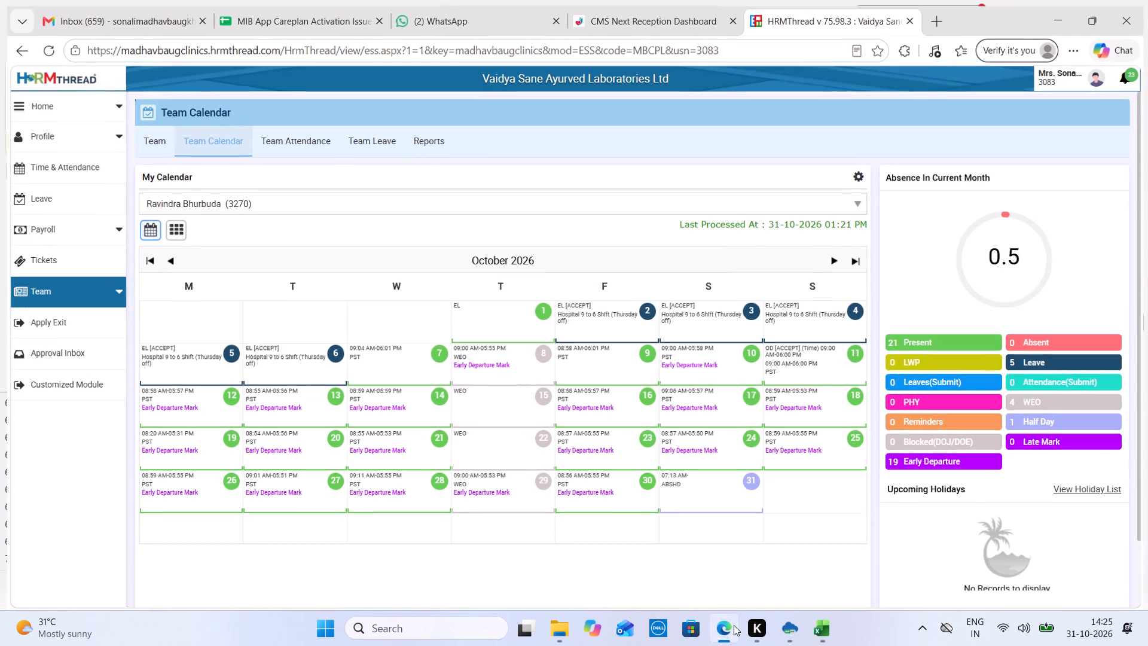
key(p)
key(Tab)
key(p)
key(Tab)
key(p)
key(Tab)
key(p)
key(Tab)
key(p)
key(Tab)
key(p)
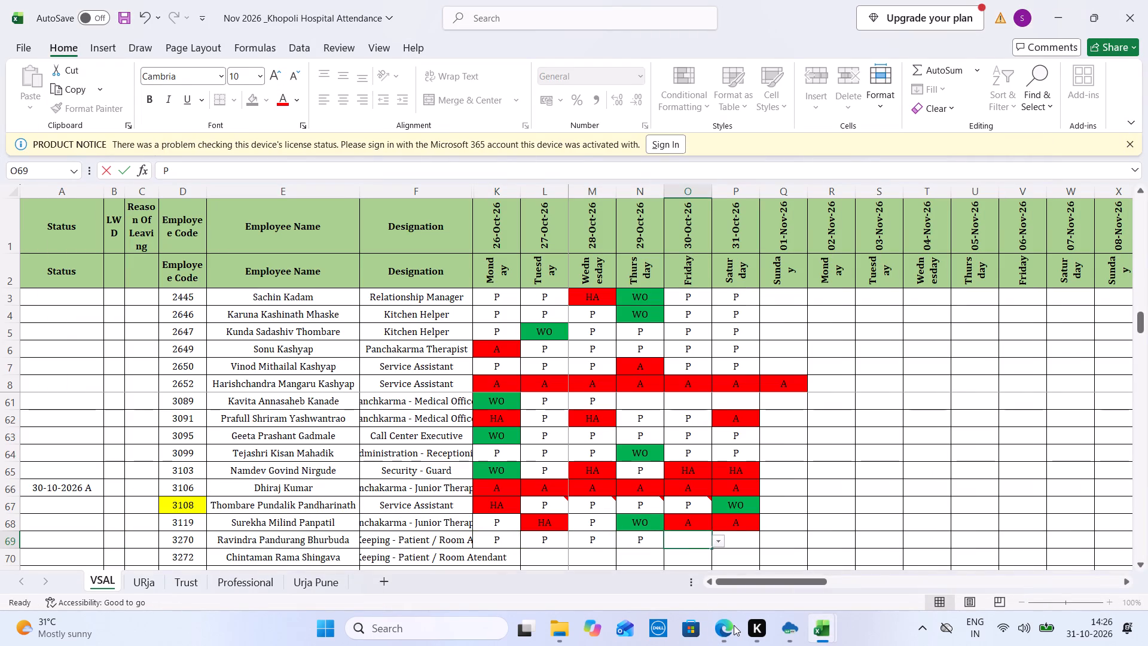
key(ctrl+s)
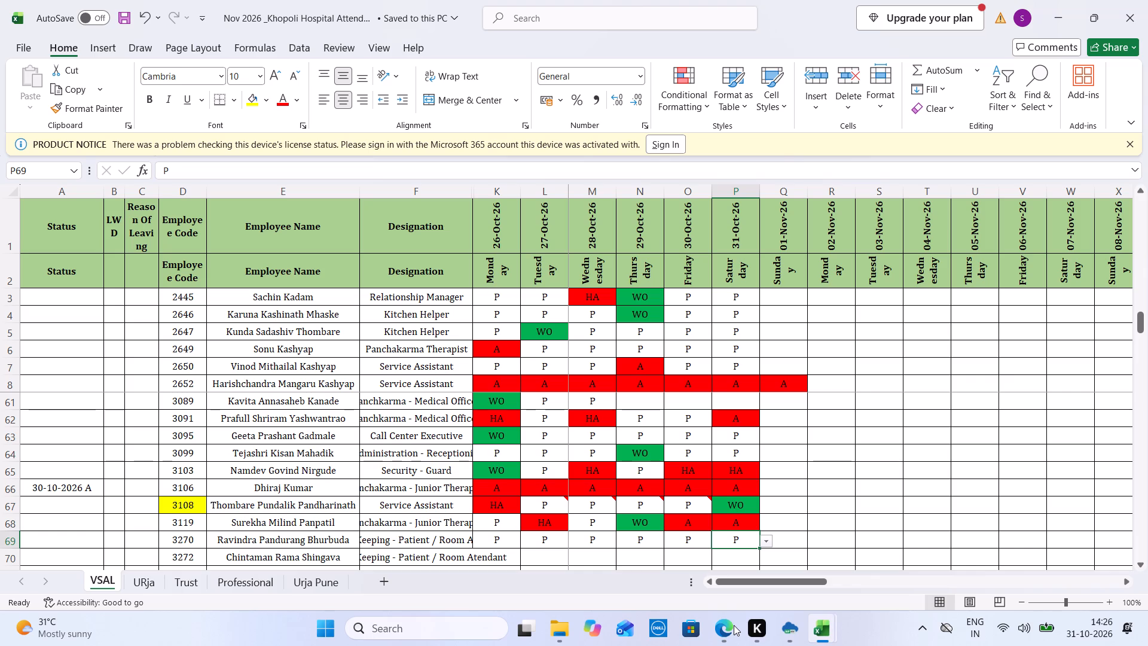
Go to the 26-Oct-26 cell in Chintaman's attendance row and bring up Chintaman's October 2026 team calendar in HRMThread.
key(Down)
key(Left)
key(Left)
key(Left)
key(Left)
key(Left)
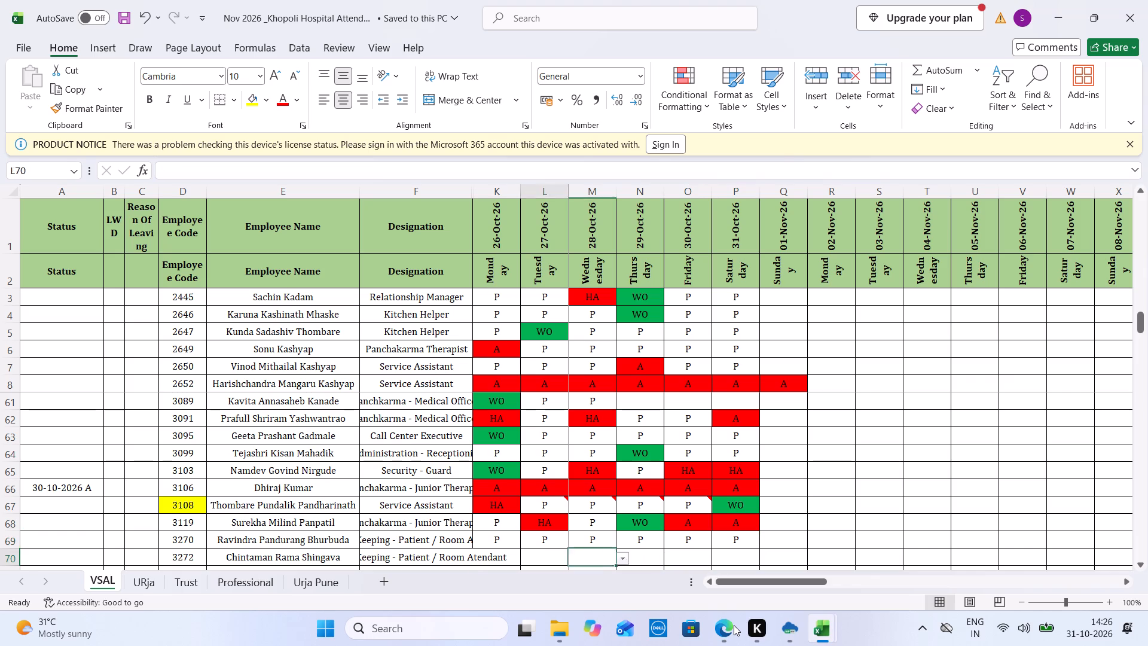
click(734, 625)
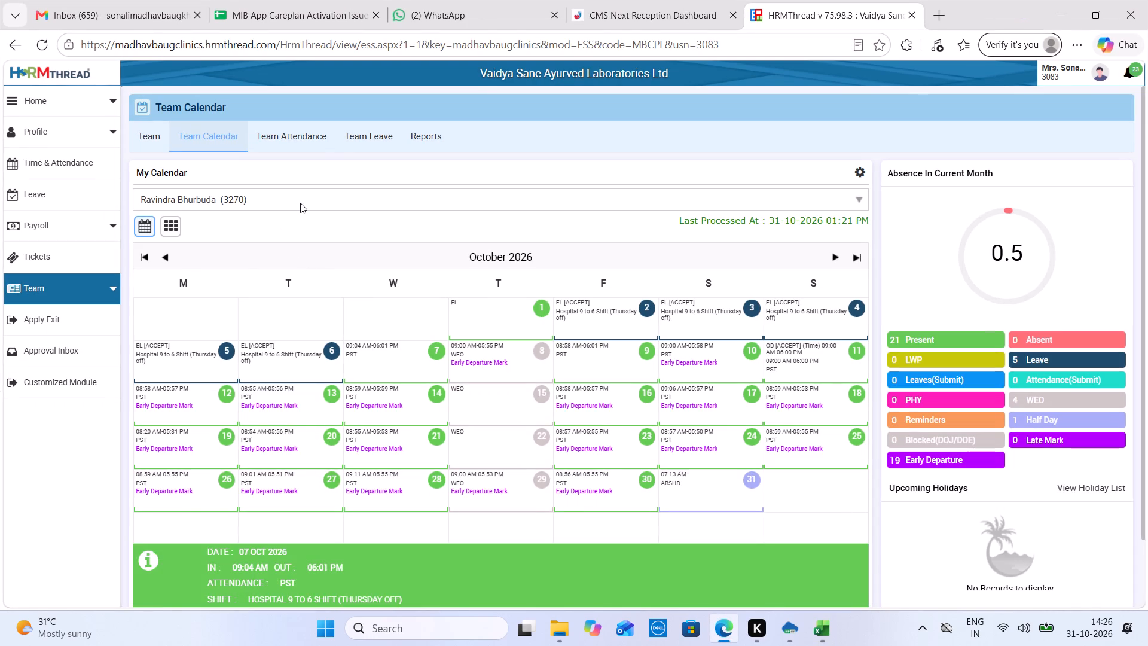
click(300, 203)
click(192, 276)
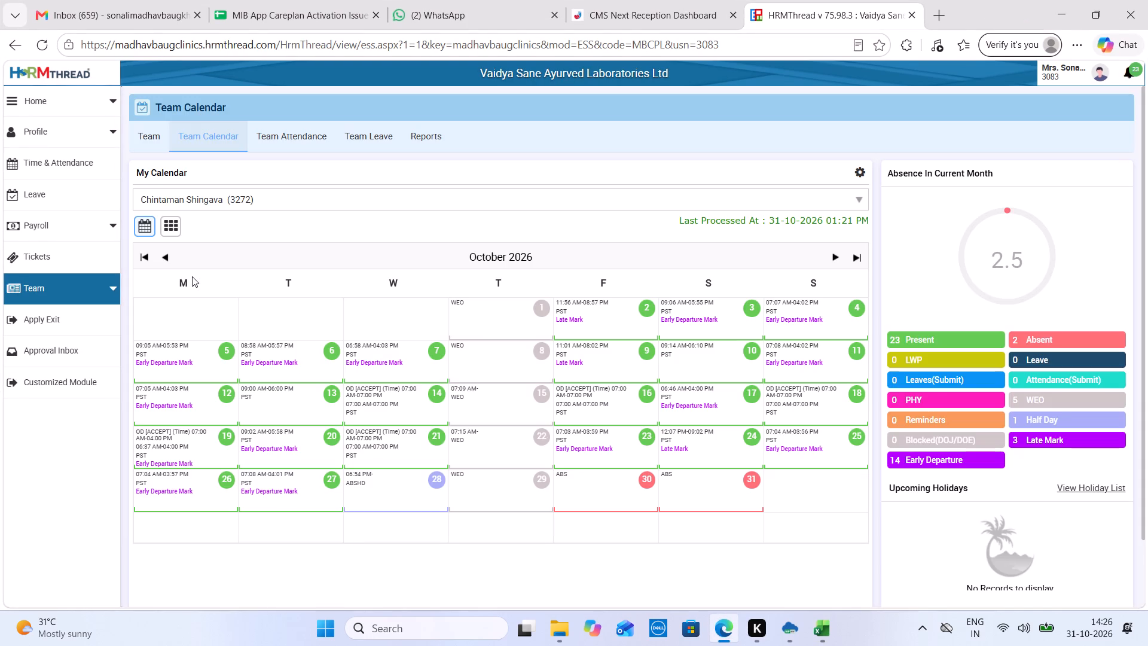
In the attendance sheet, mark Chintaman P for 26 and 27-Oct-26, skip 28, and mark WO for 29 and A for 30-Oct-26.
click(720, 615)
key(p)
key(Tab)
key(p)
key(Tab)
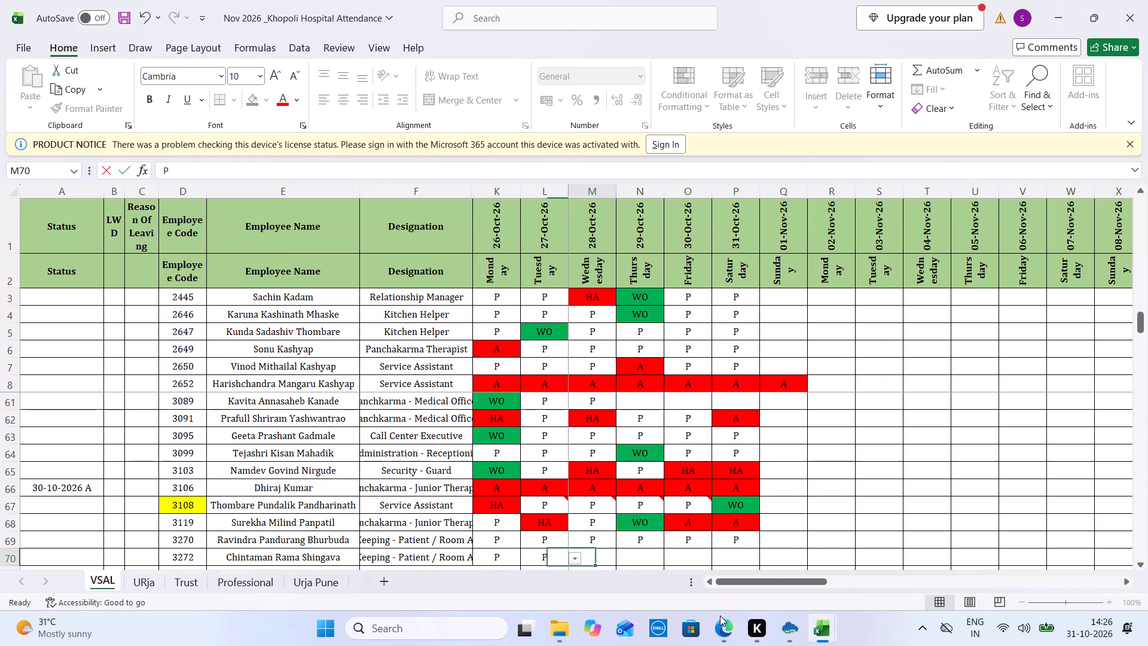
key(Tab)
key(w)
key(Tab)
key(a)
key(Tab)
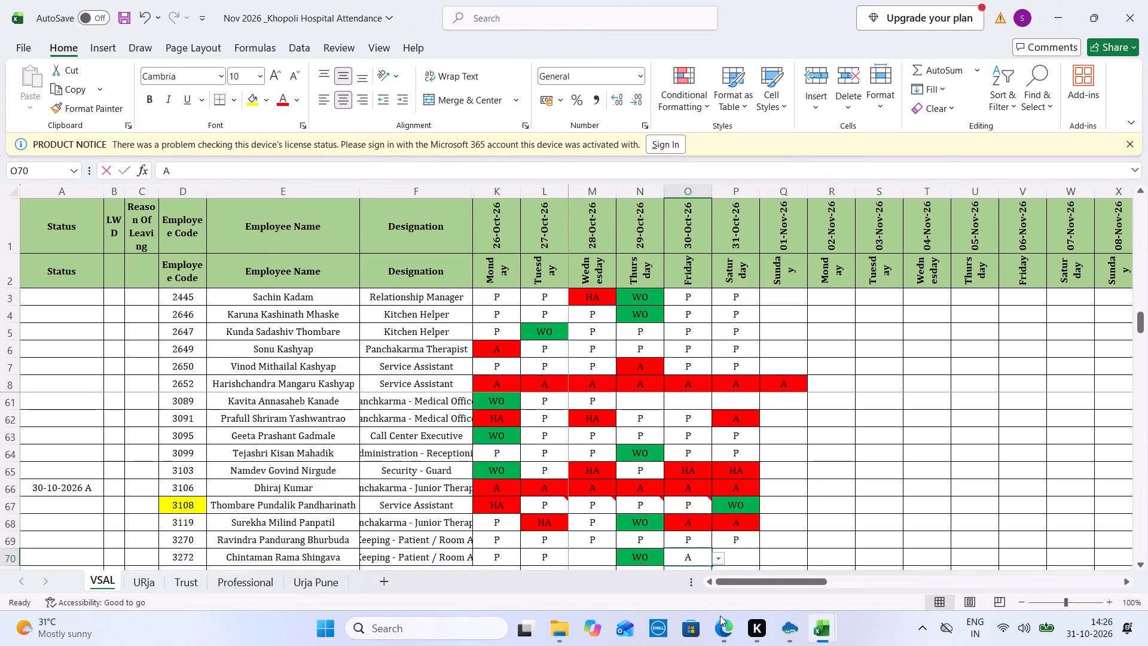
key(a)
click(720, 615)
click(720, 615)
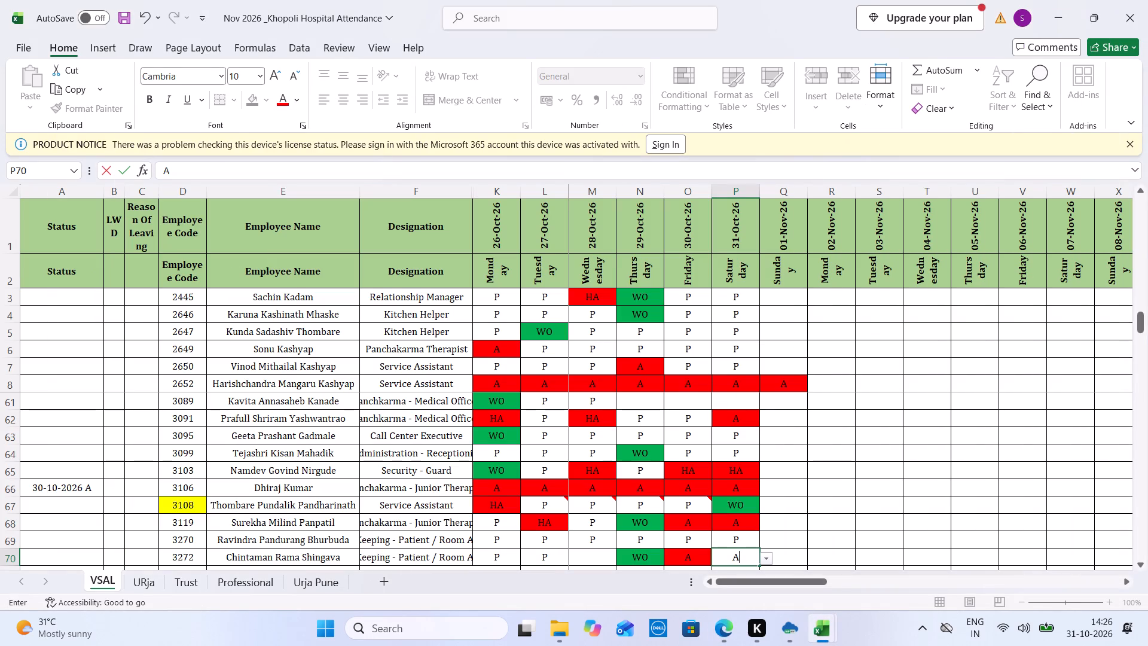
click(502, 507)
key(ctrl+c)
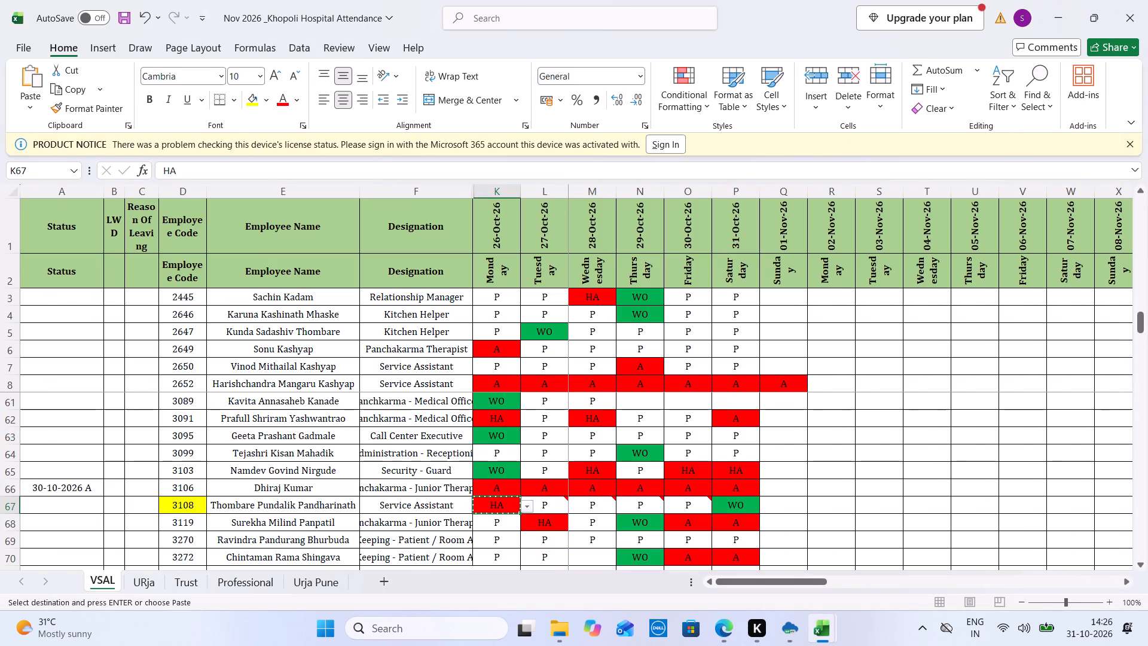
click(594, 558)
key(ctrl+v)
key(ctrl+s)
Go to the 26-Oct-26 cell in room attendant Sanjay's row and open the team calendar's employee list in HRMThread.
key(Down)
key(Down)
key(Down)
key(Down)
key(Down)
key(Down)
key(Down)
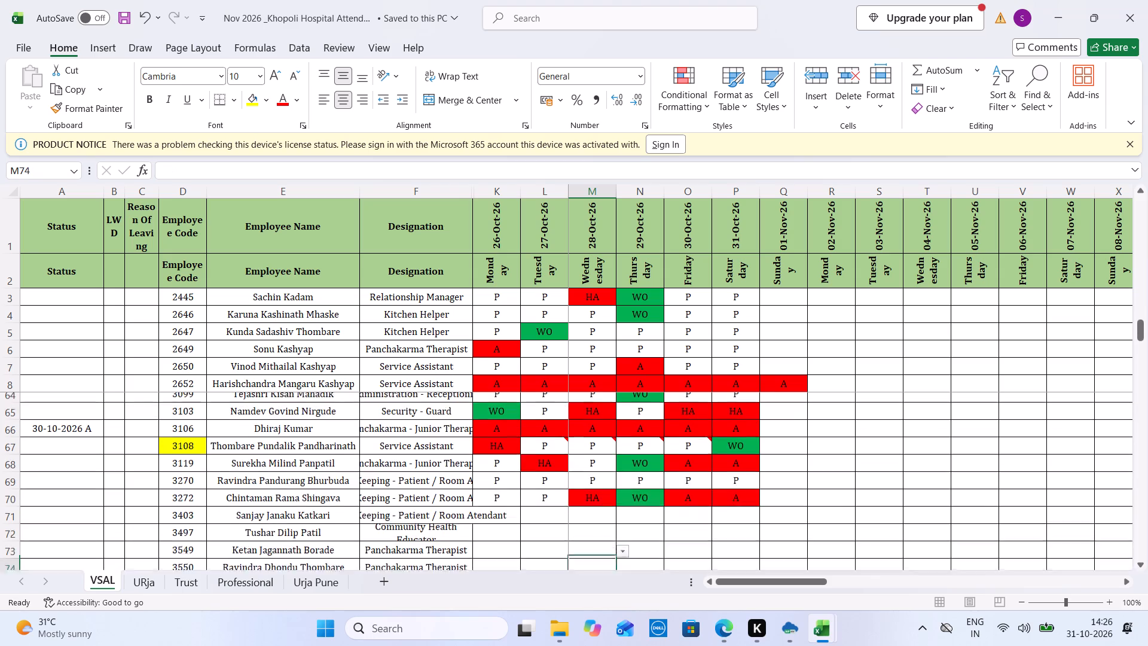
click(509, 485)
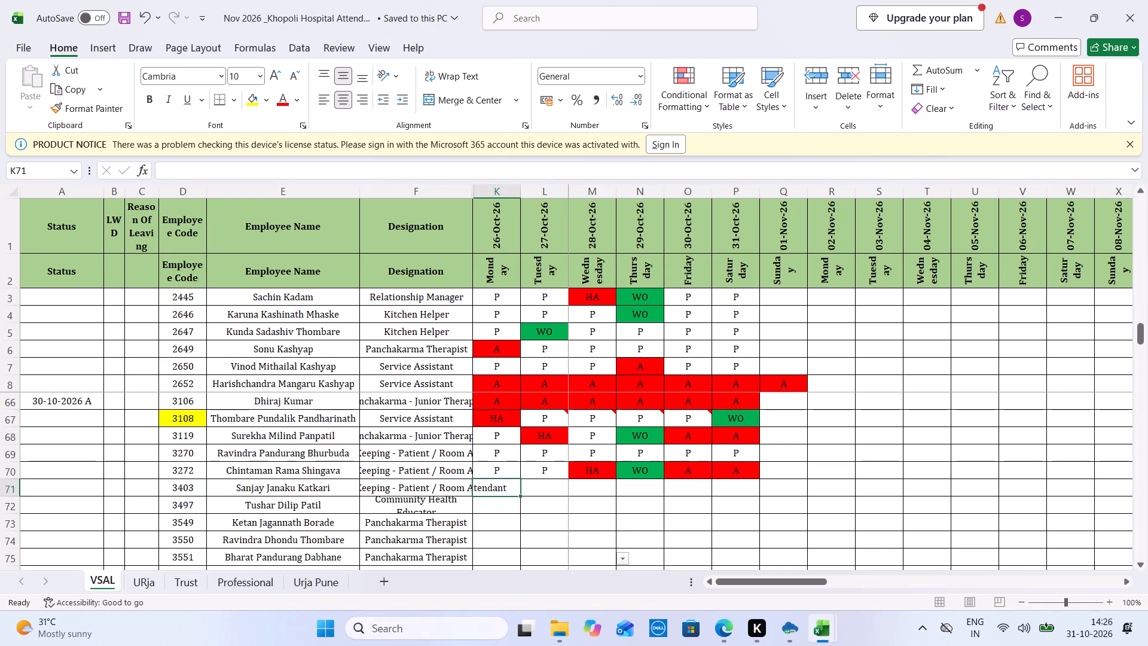
click(730, 630)
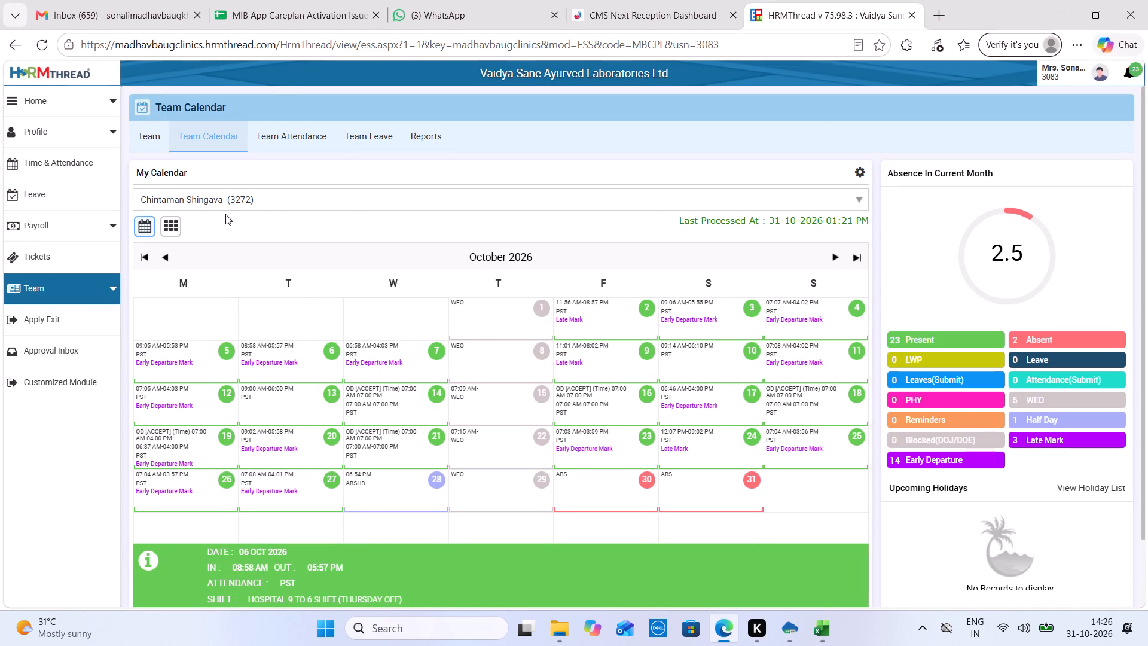
click(248, 202)
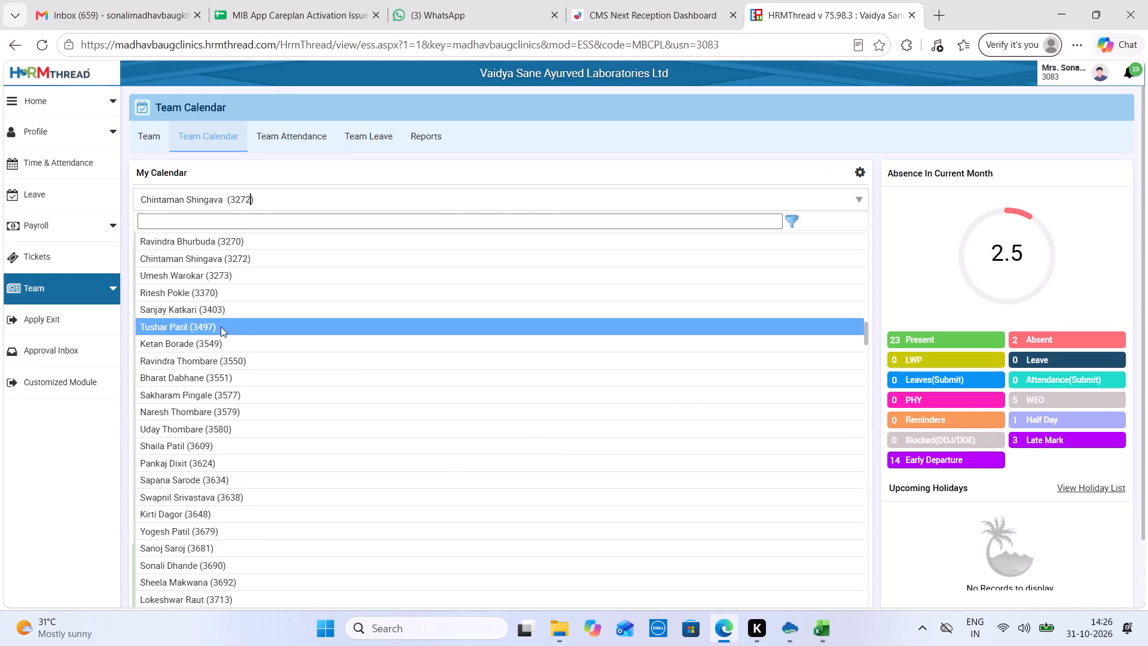
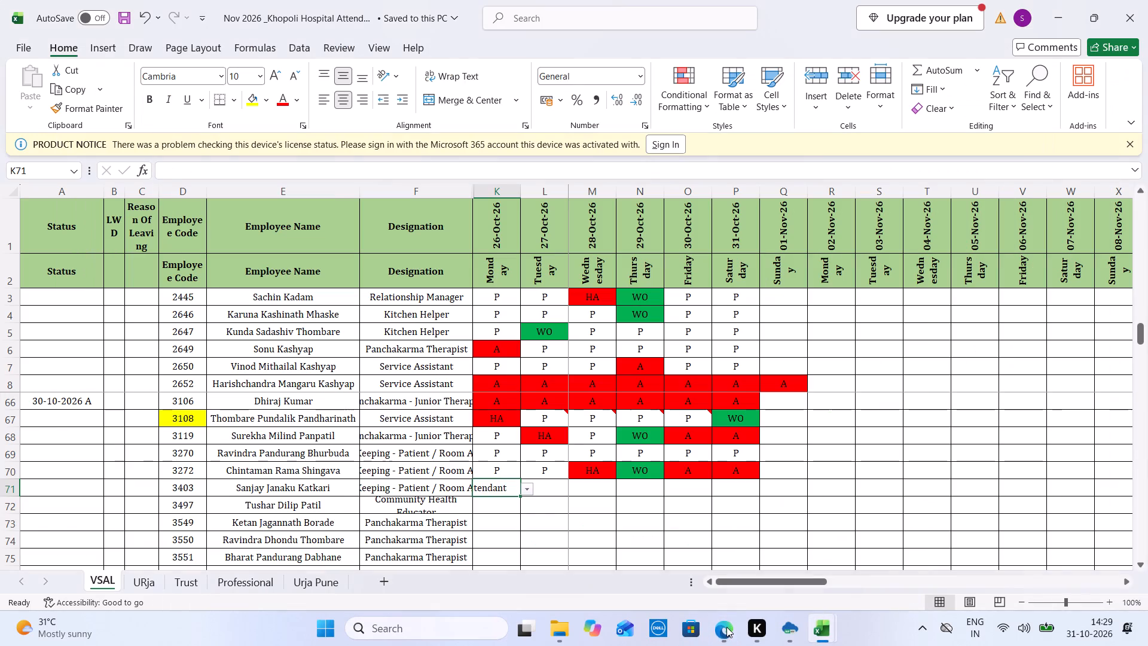
text(A)
key(Tab)
text(AHA)
key(BackSpace)
key(BackSpace)
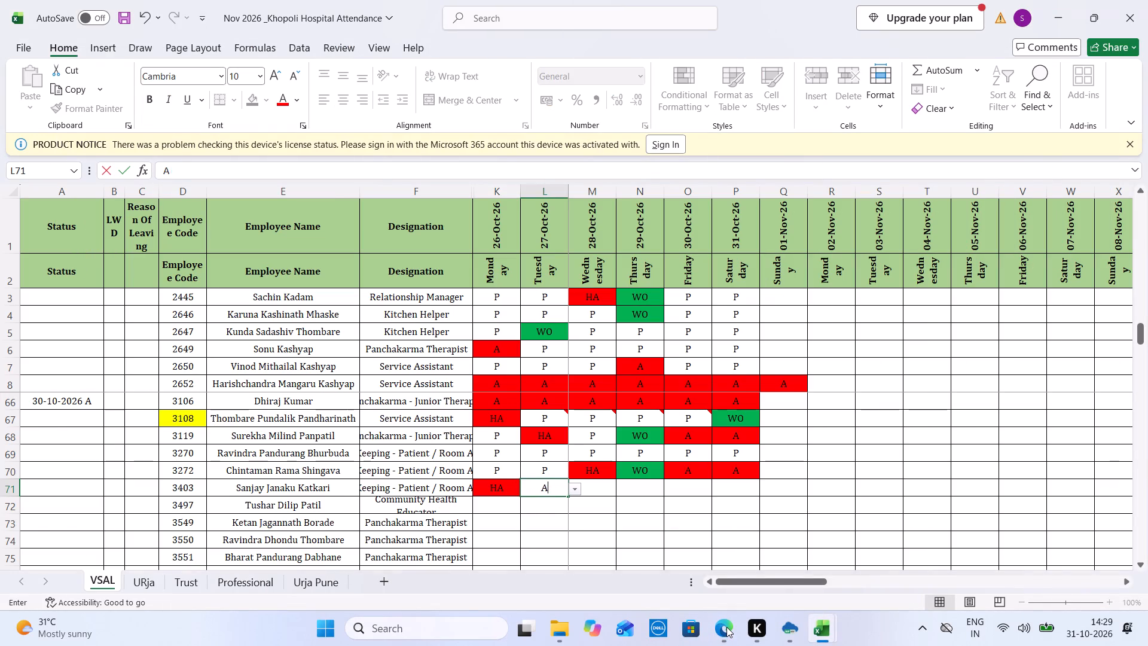
key(BackSpace)
text(HA)
key(Tab)
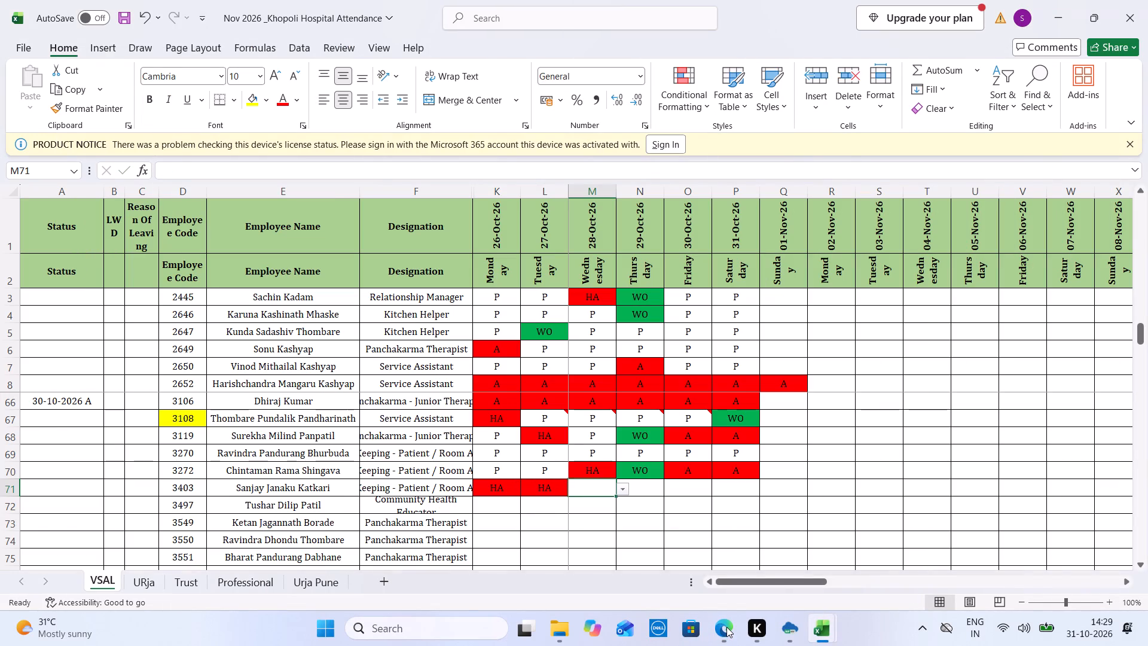
click(726, 627)
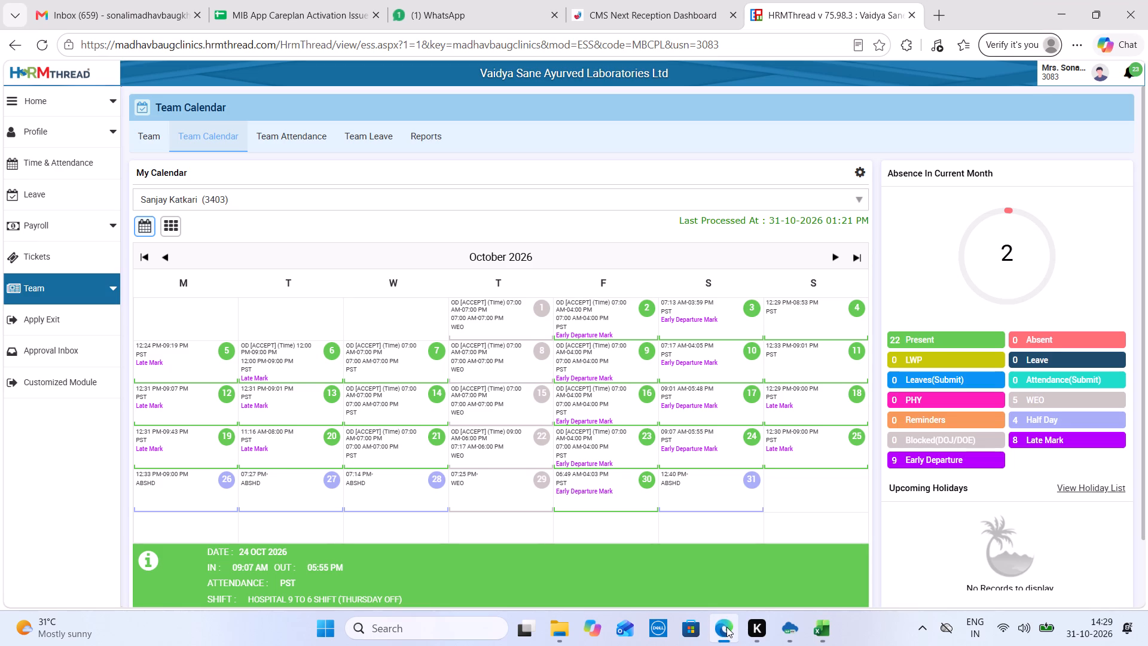
click(726, 627)
key(Tab)
key(Left)
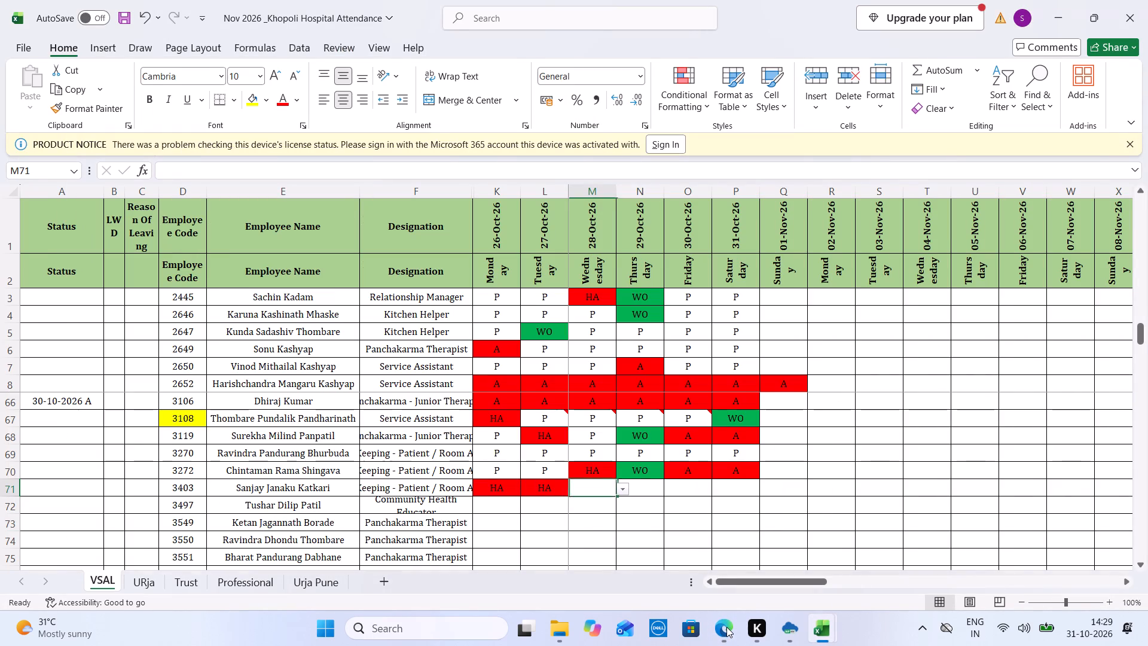
text(HA)
key(Tab)
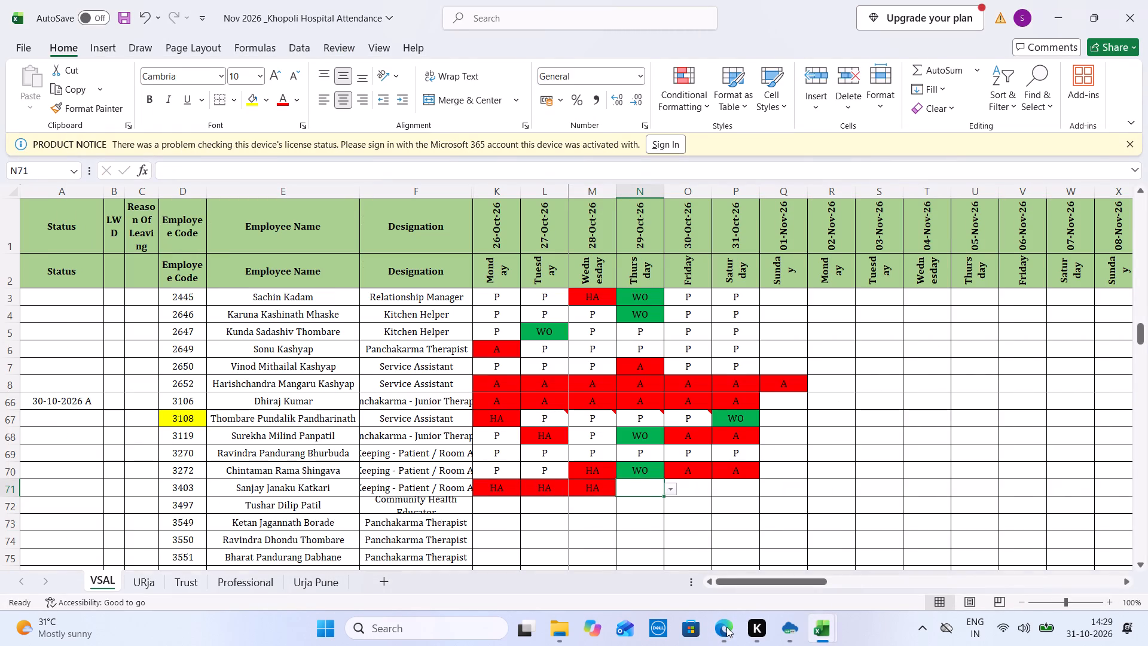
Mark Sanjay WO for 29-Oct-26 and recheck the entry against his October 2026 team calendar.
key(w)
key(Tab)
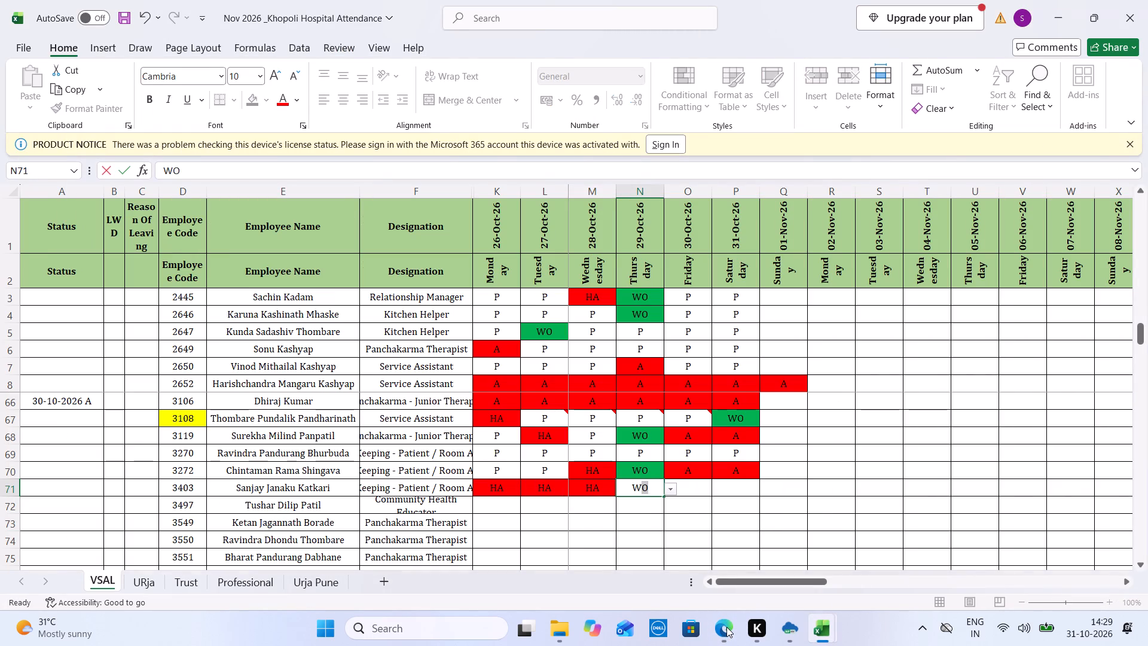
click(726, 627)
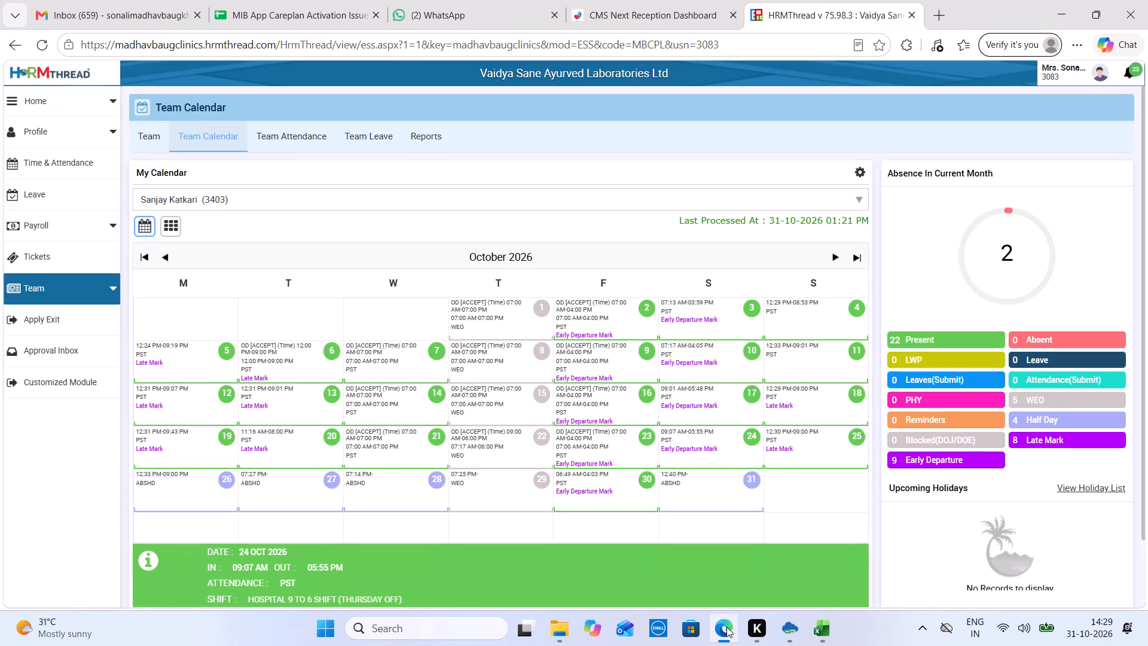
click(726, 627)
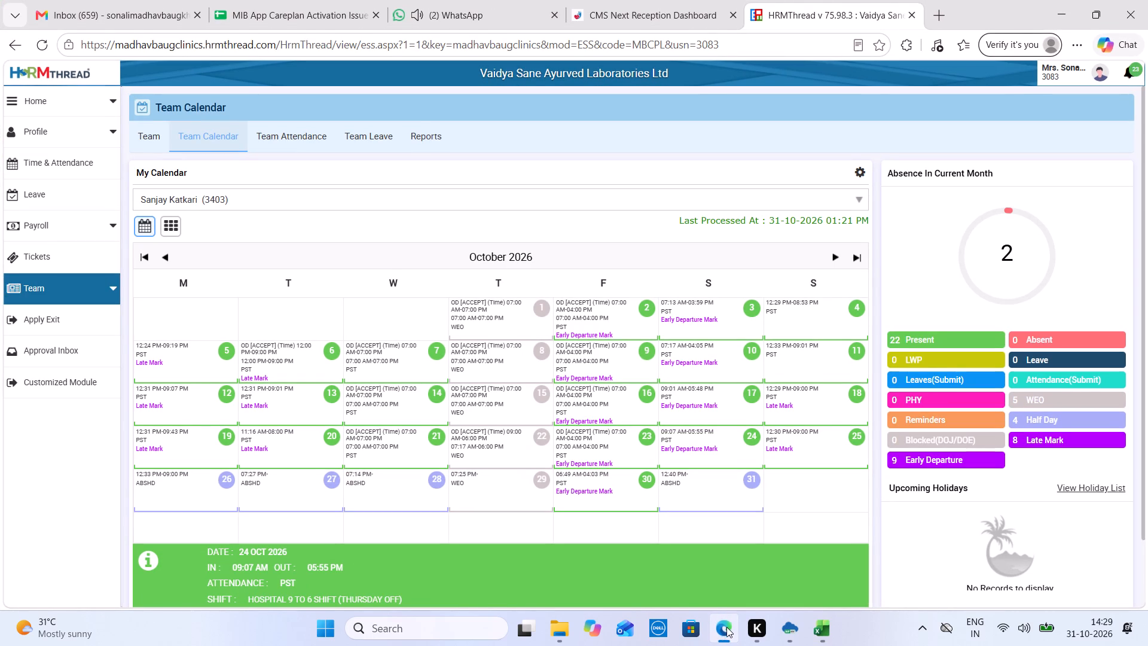
Add a note reading NIGHT to Sanjay's 27-Oct-26 attendance cell, rechecking his team calendar in HRMThread.
right_click(551, 493)
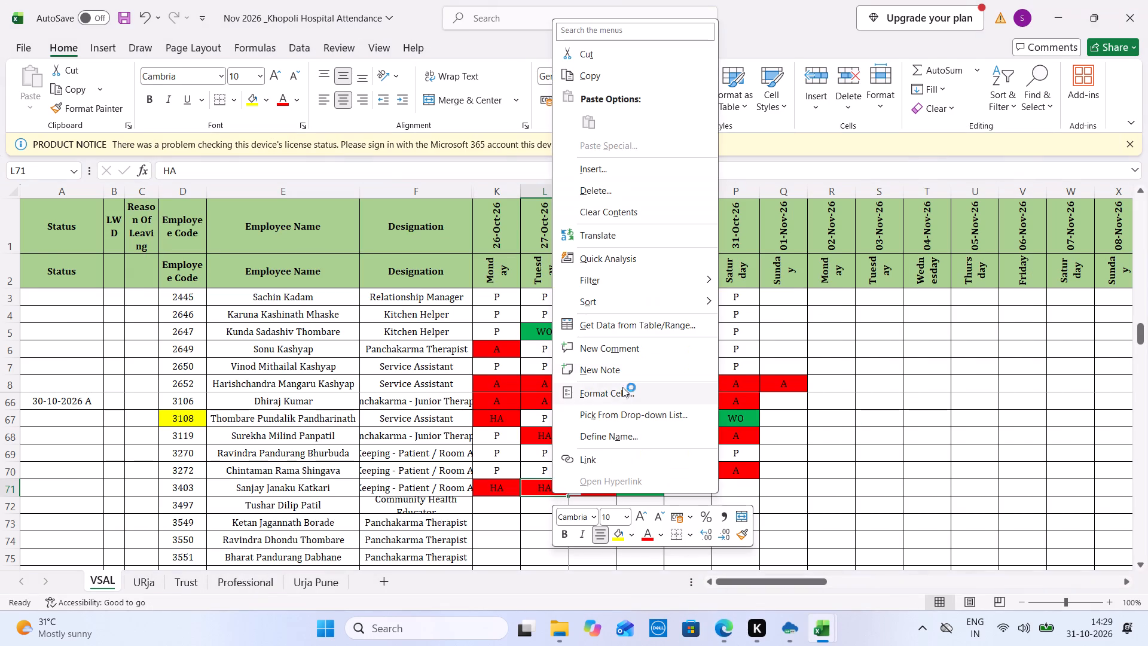
click(634, 373)
text(NIGHT)
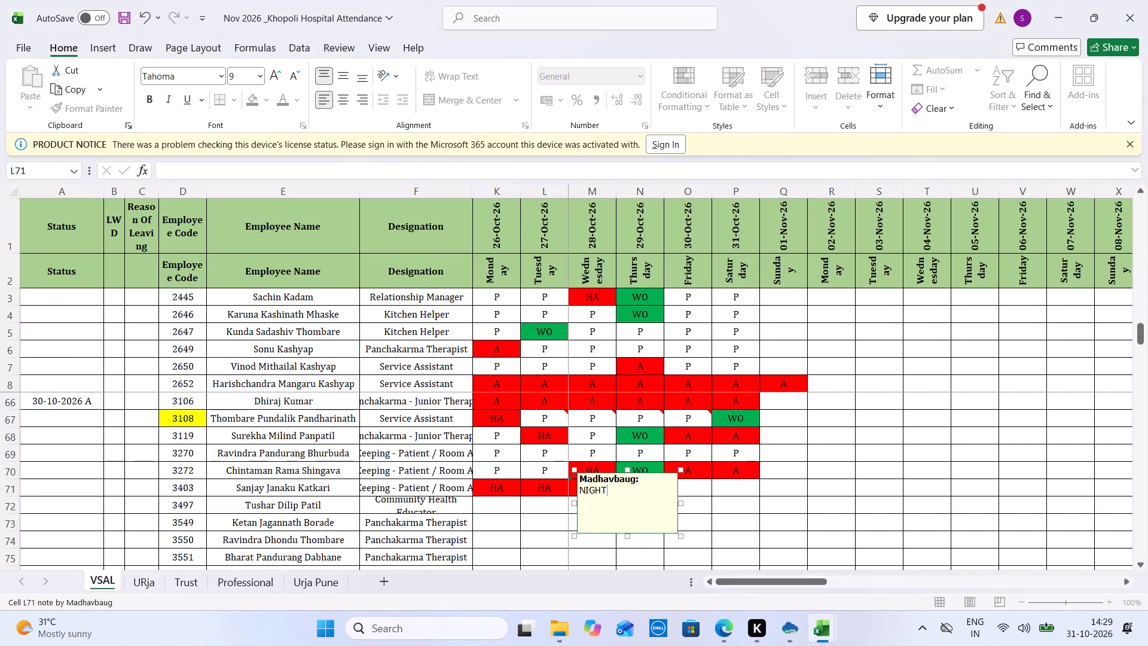
click(731, 633)
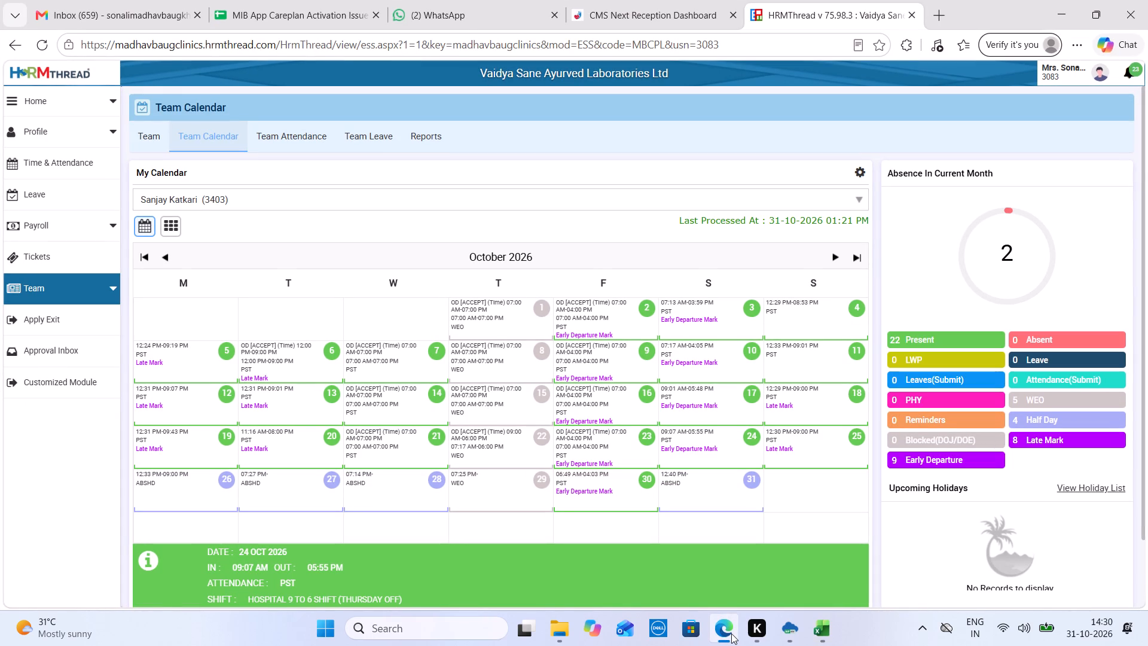
click(731, 633)
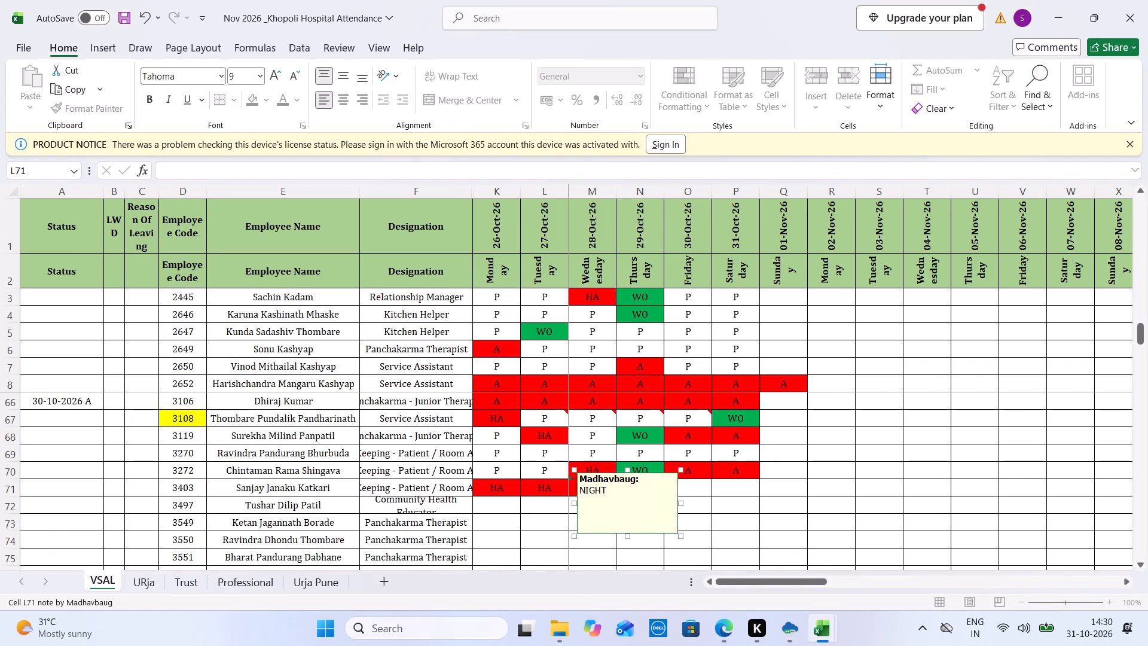
click(701, 495)
Clear Sanjay's 29-Oct-26 cell, and copy his 27-Oct-26 HA cell onto 28 and 29-Oct-26.
click(633, 490)
key(BackSpace)
key(Right)
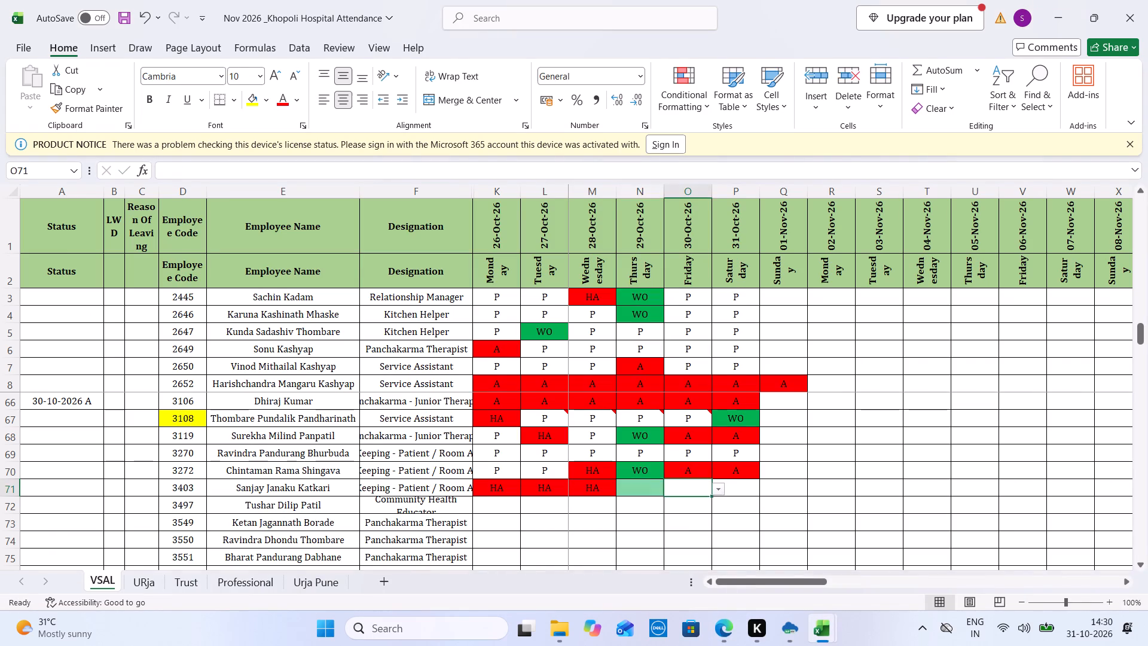
key(Left)
key(Left)
key(Left)
key(ctrl+c)
key(Right)
key(ctrl+v)
key(Right)
key(ctrl+v)
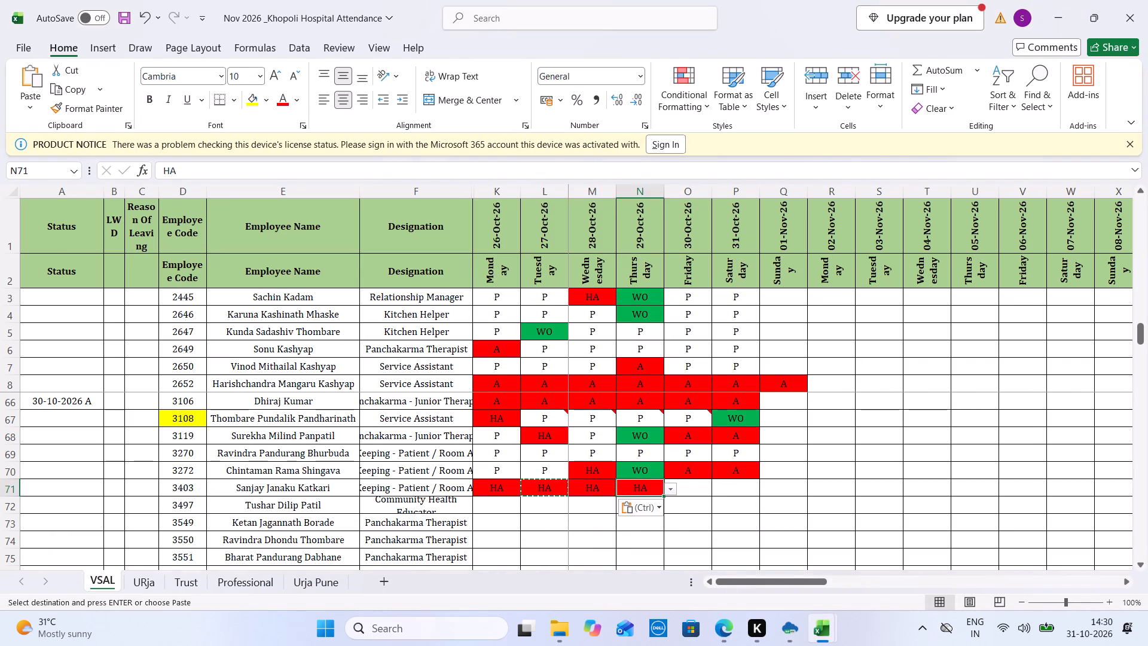
click(734, 638)
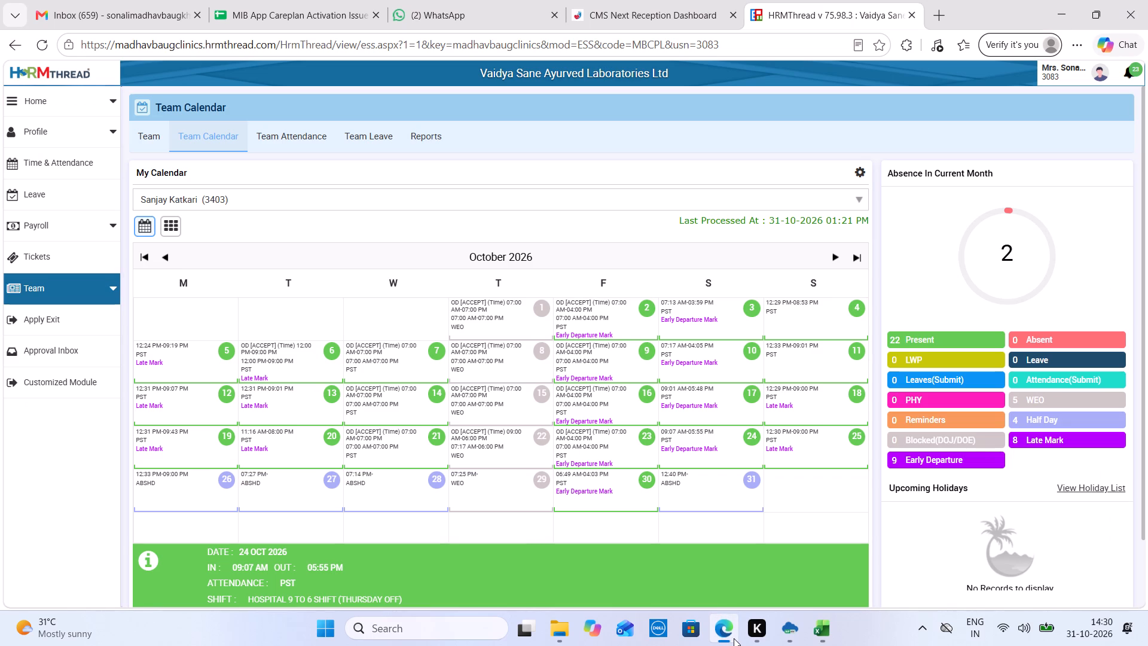
click(734, 638)
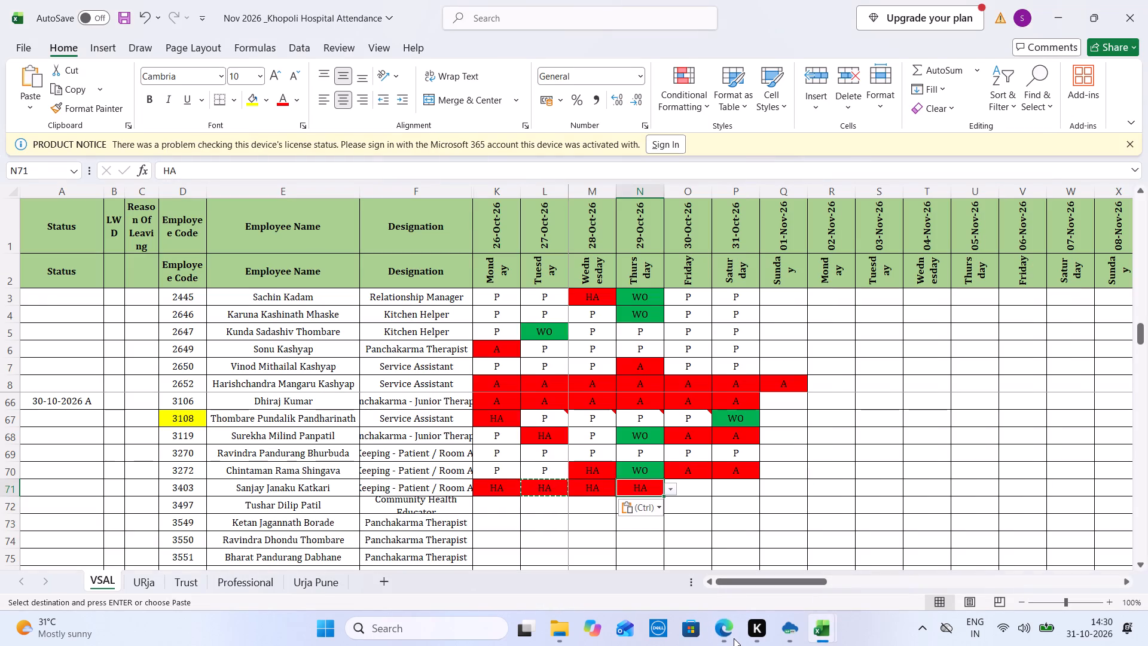
key(Tab)
key(p)
key(Tab)
key(p)
key(ctrl+s)
Change Sanjay's 31-Oct-26 attendance mark to HA.
key(Down)
key(Left)
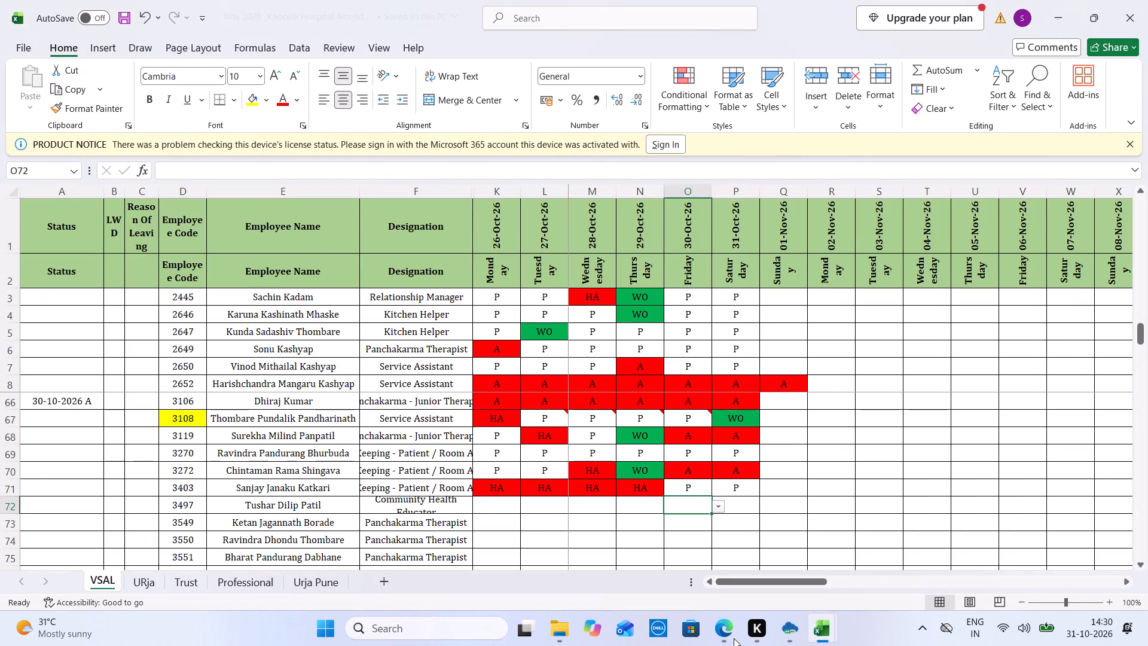
key(Left)
key(Left)
key(Left)
key(Right)
key(Right)
key(Right)
key(Right)
key(Up)
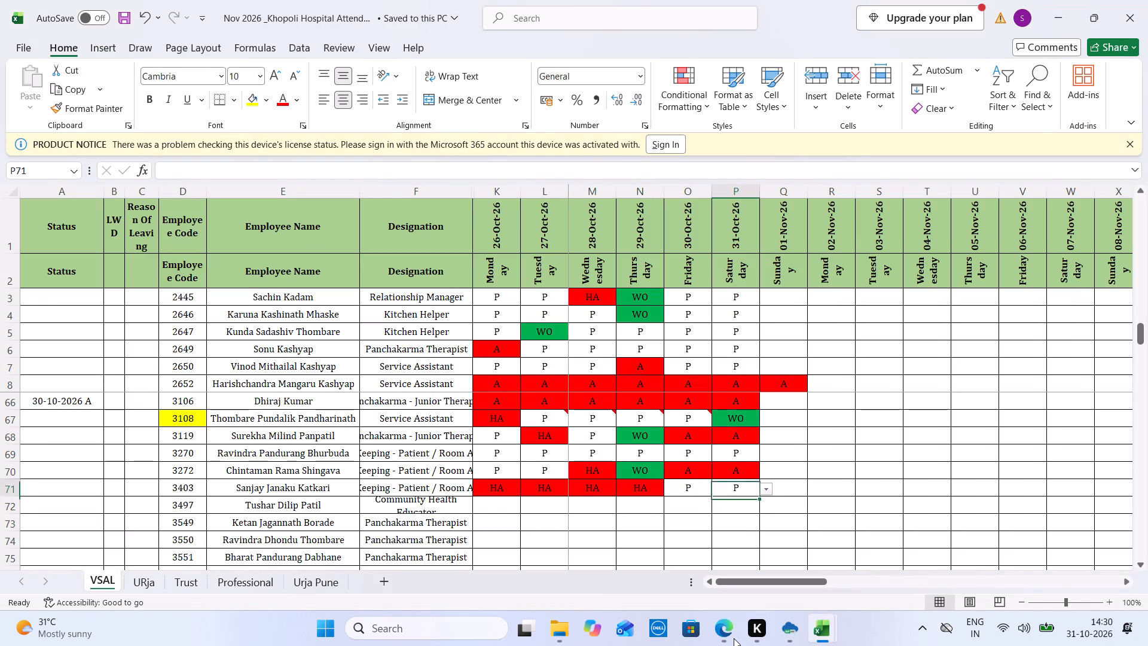
text(HA)
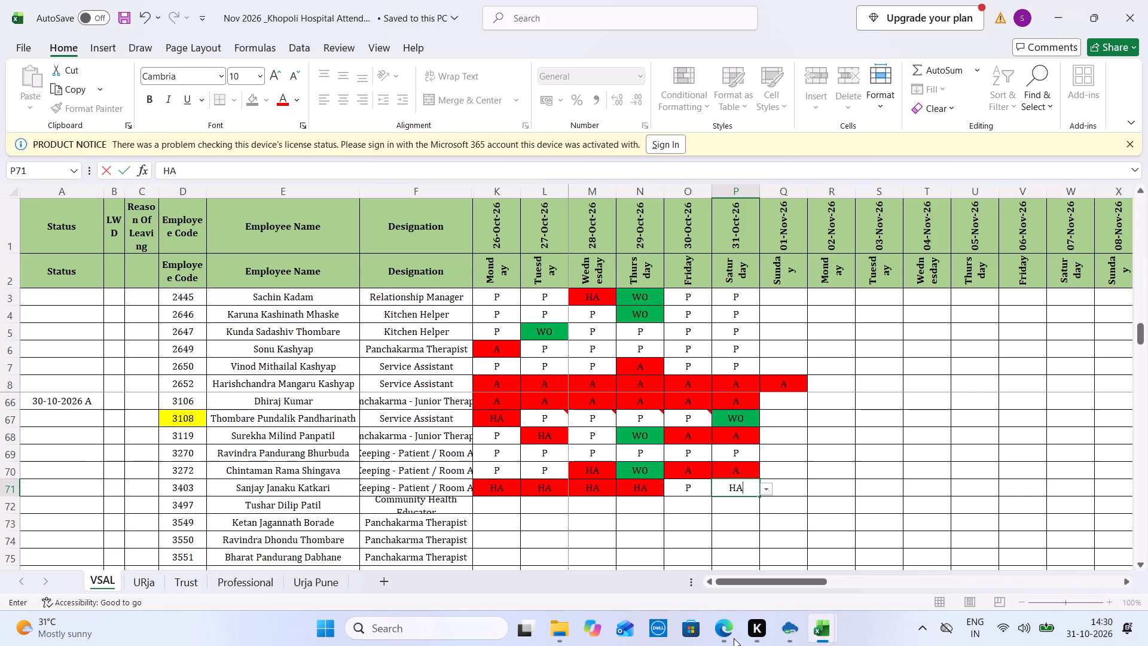
key(Down)
Go to the 26-Oct-26 cell in Tushar's attendance row and bring up Tushar's October 2026 team calendar in HRMThread.
key(Left)
key(Left)
key(Left)
key(Left)
key(Left)
click(734, 638)
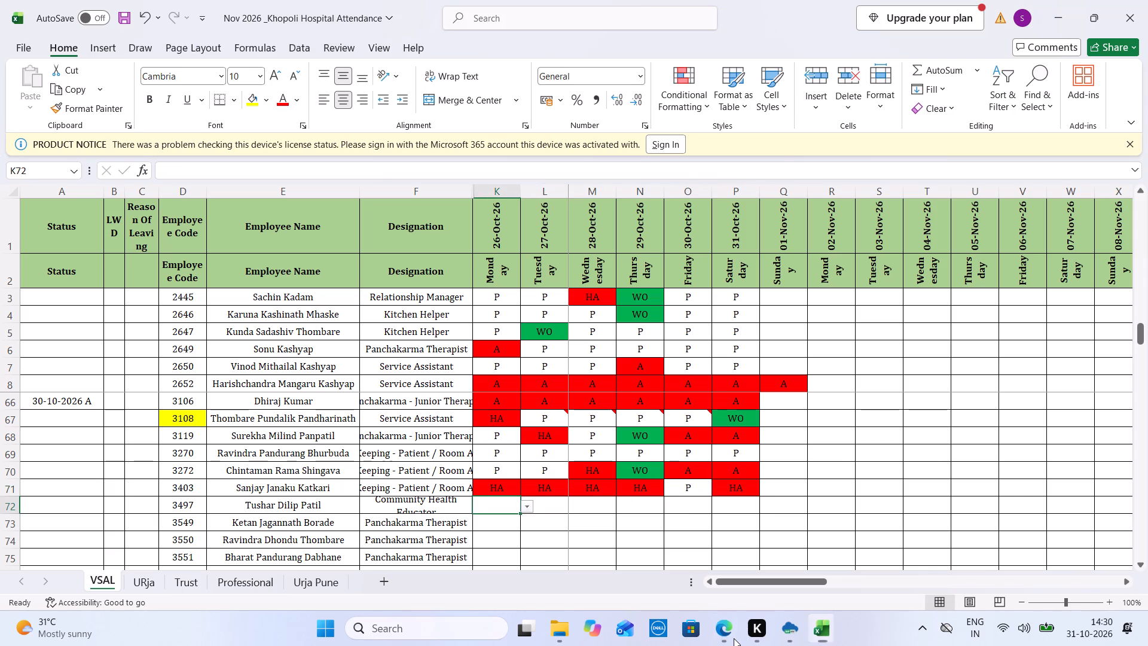
click(191, 197)
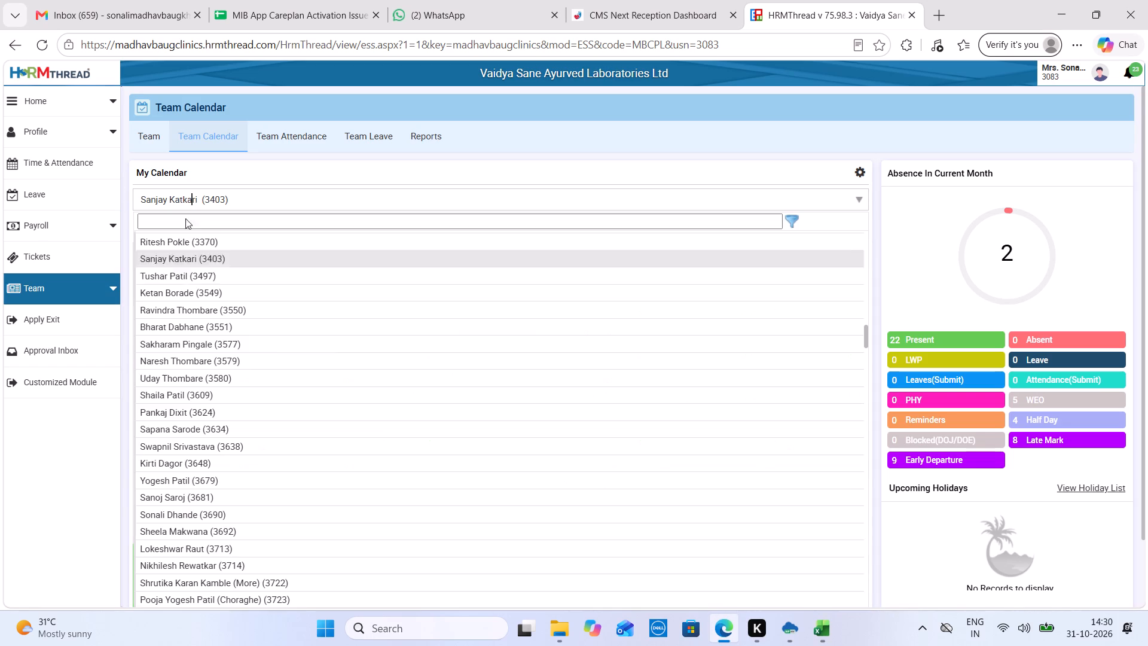
click(182, 282)
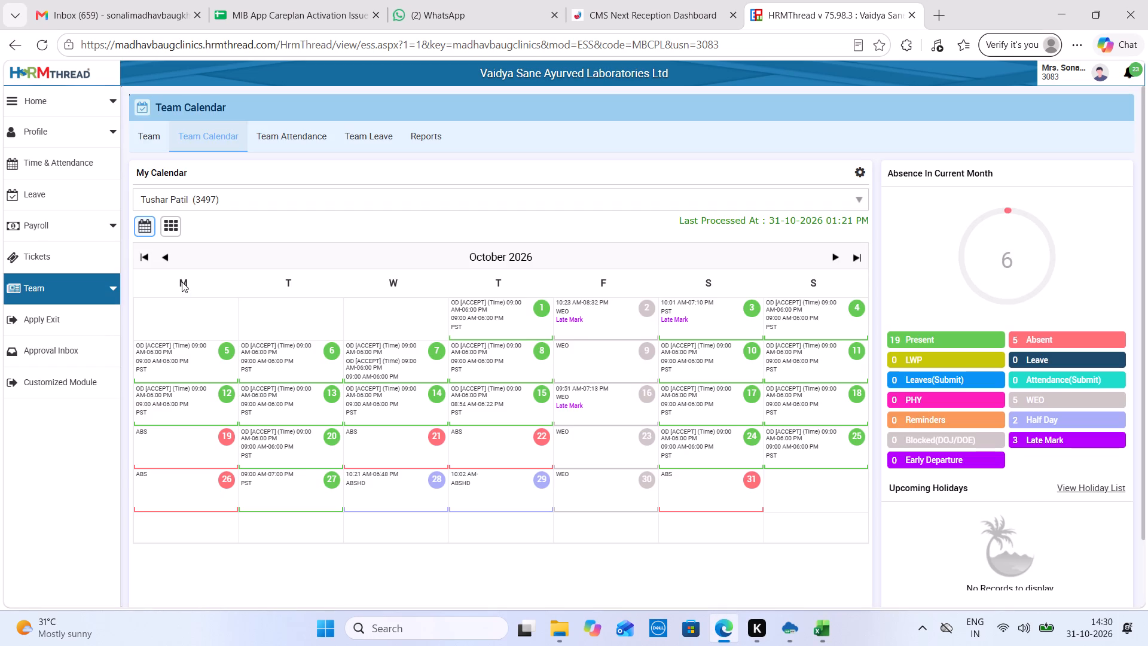
In the attendance sheet, mark Tushar A for 26, P for 27, HA for 28 and 29, WO for 30 and A for 31-Oct-26.
click(726, 638)
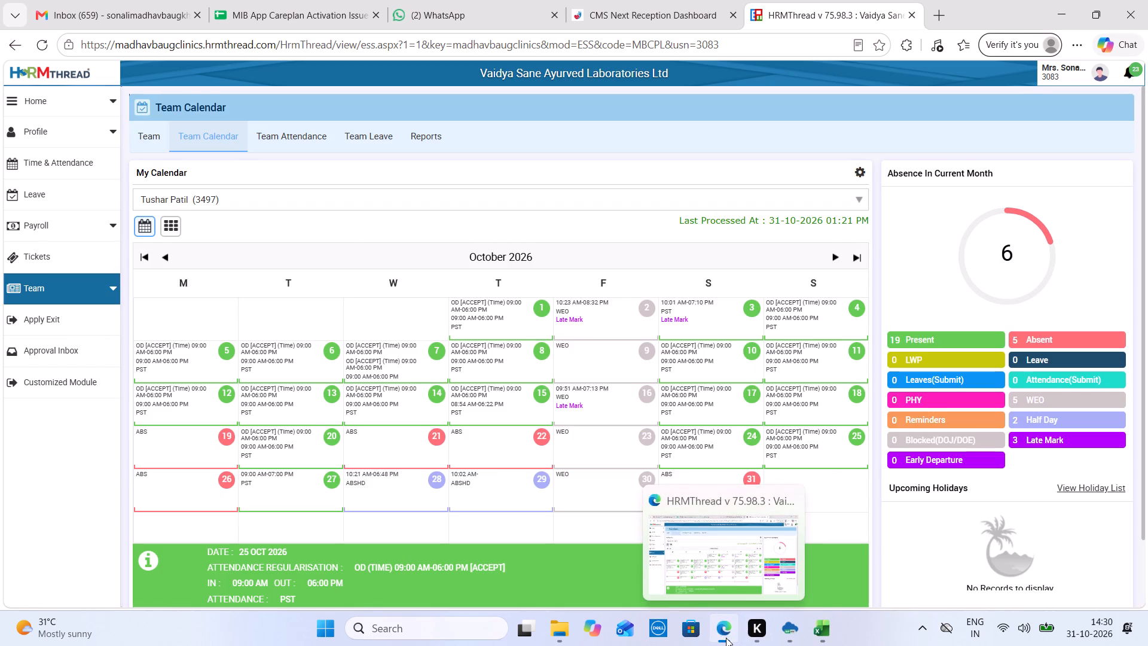
key(a)
key(Tab)
key(p)
key(Tab)
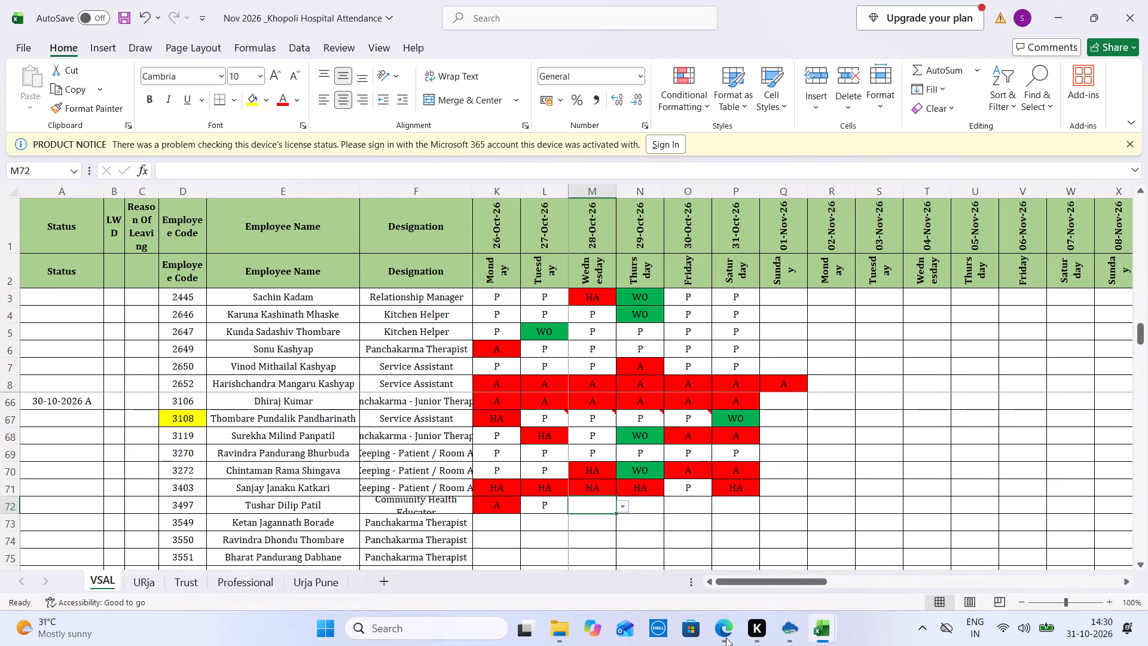
click(726, 638)
click(726, 638)
text(HA)
key(Tab)
text(HA)
key(Tab)
key(w)
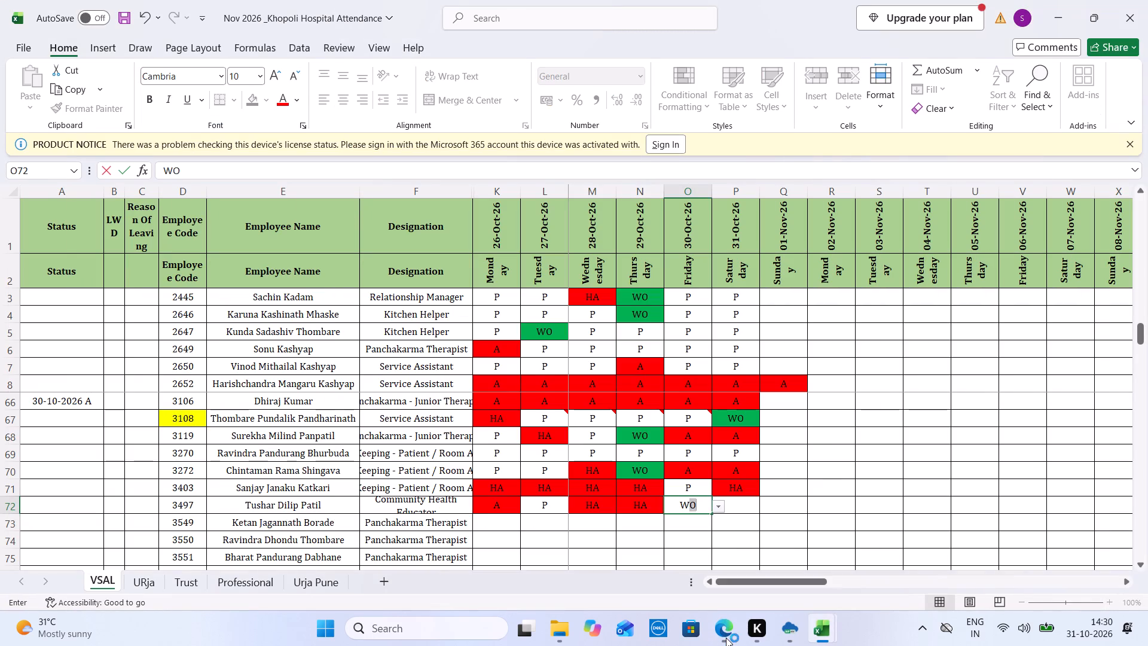
key(Down)
key(Up)
key(Right)
key(a)
key(Down)
Go to the 26-Oct-26 cell in Ketan's attendance row and bring up Ketan's October 2026 team calendar in HRMThread.
key(Left)
key(Left)
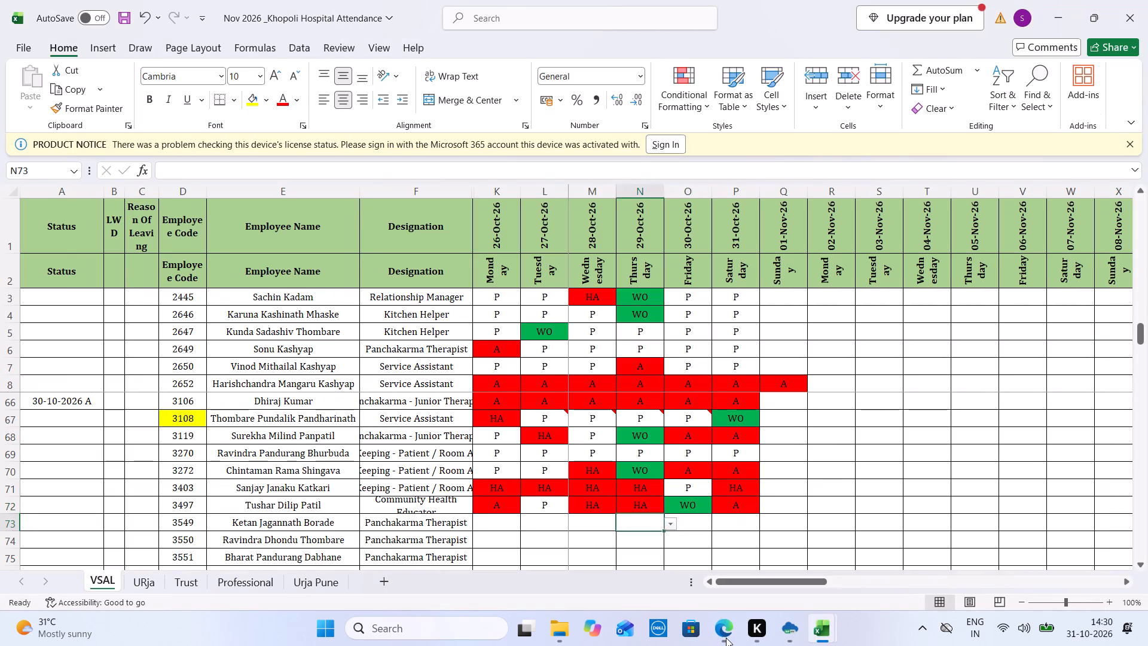
key(Left)
key(Left)
key(Left)
click(726, 638)
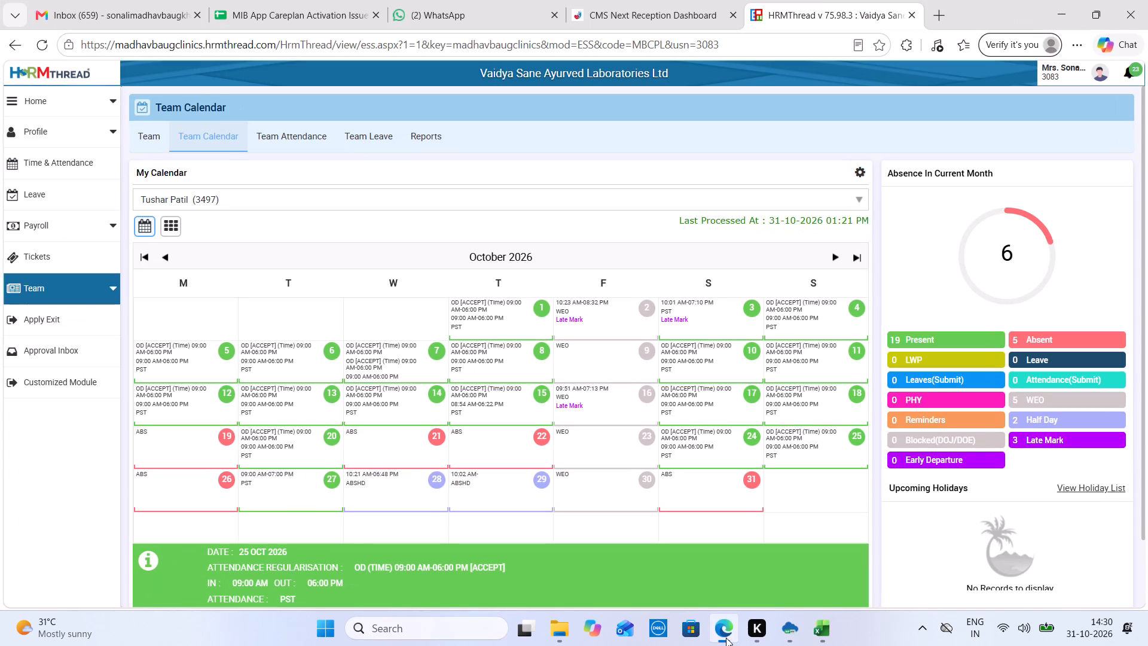
click(726, 638)
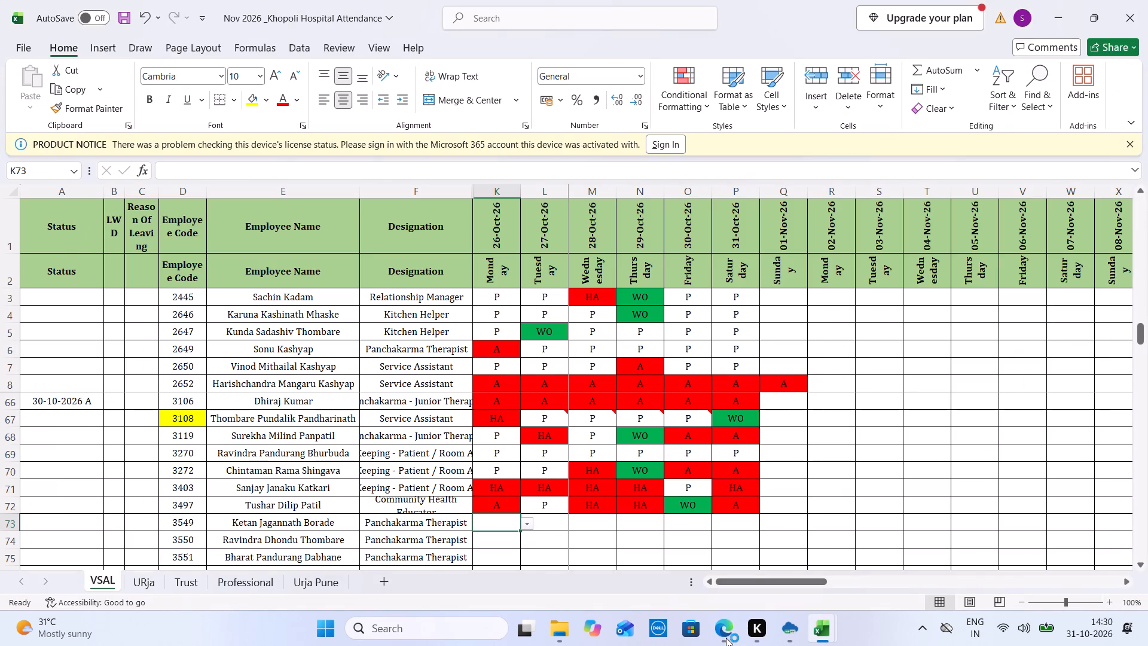
click(726, 638)
click(197, 200)
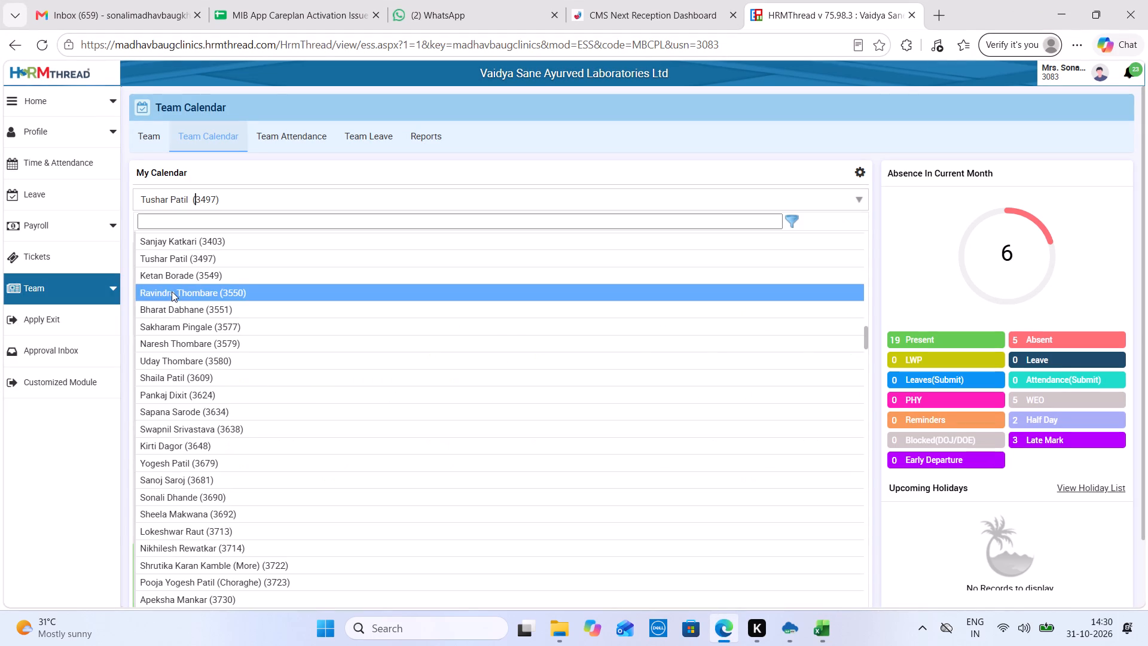
click(200, 273)
In the attendance sheet, mark Ketan P for 26 to 28, WO for 29 and P for 30 and 31-Oct-26.
click(731, 627)
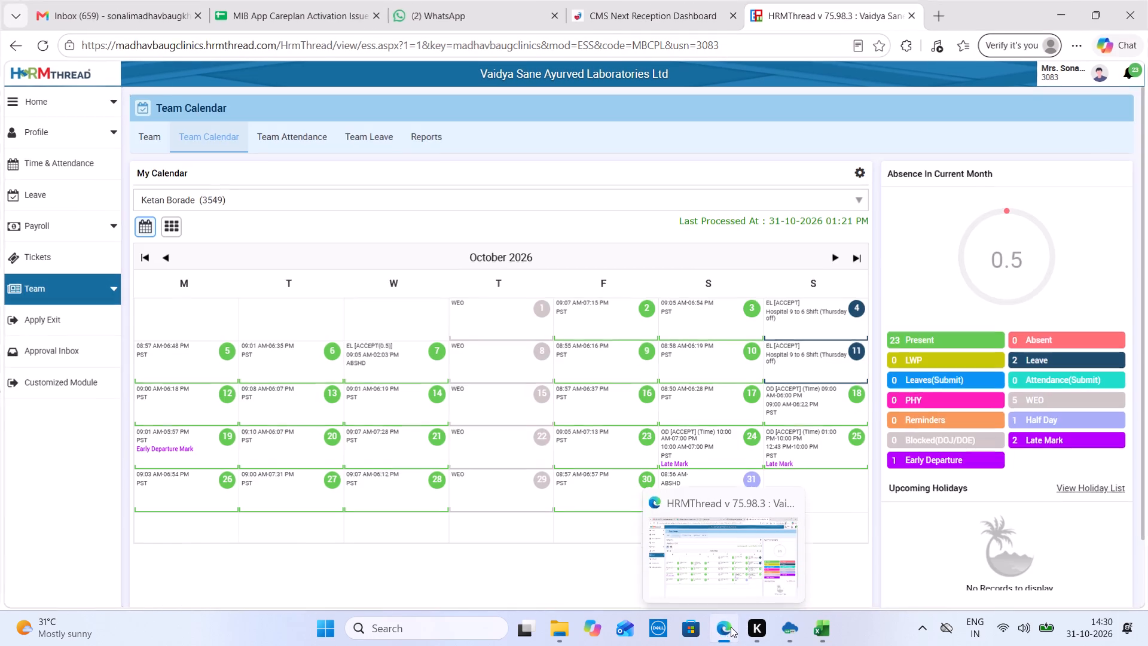
click(731, 627)
click(731, 627)
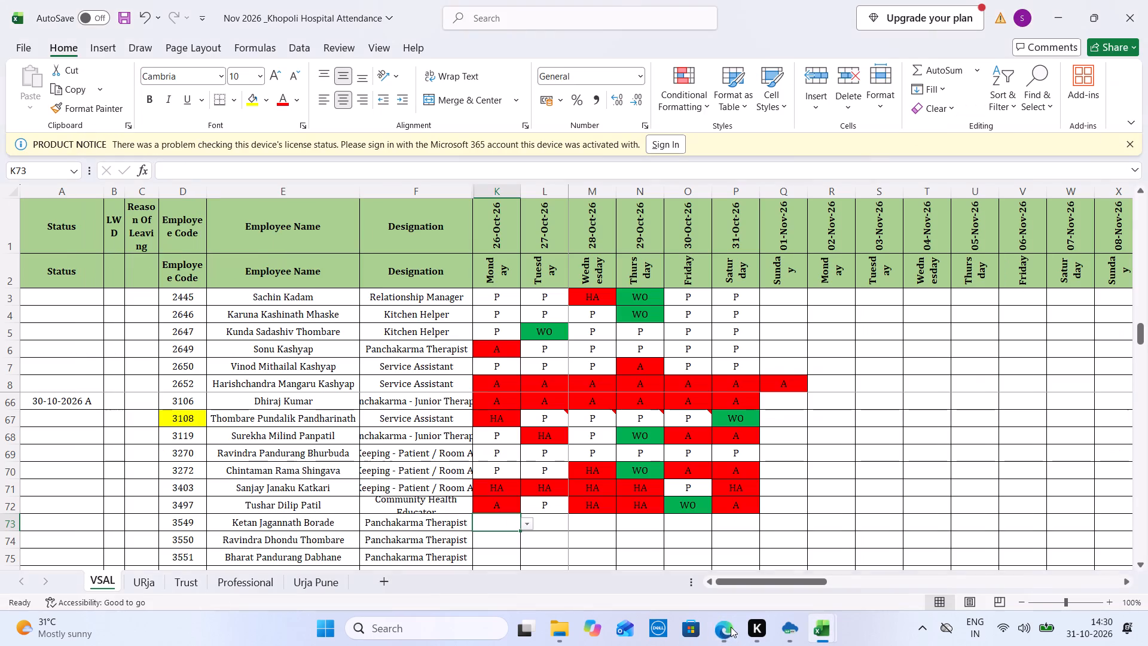
key(p)
key(Tab)
key(p)
key(Tab)
key(p)
key(Tab)
key(w)
key(Tab)
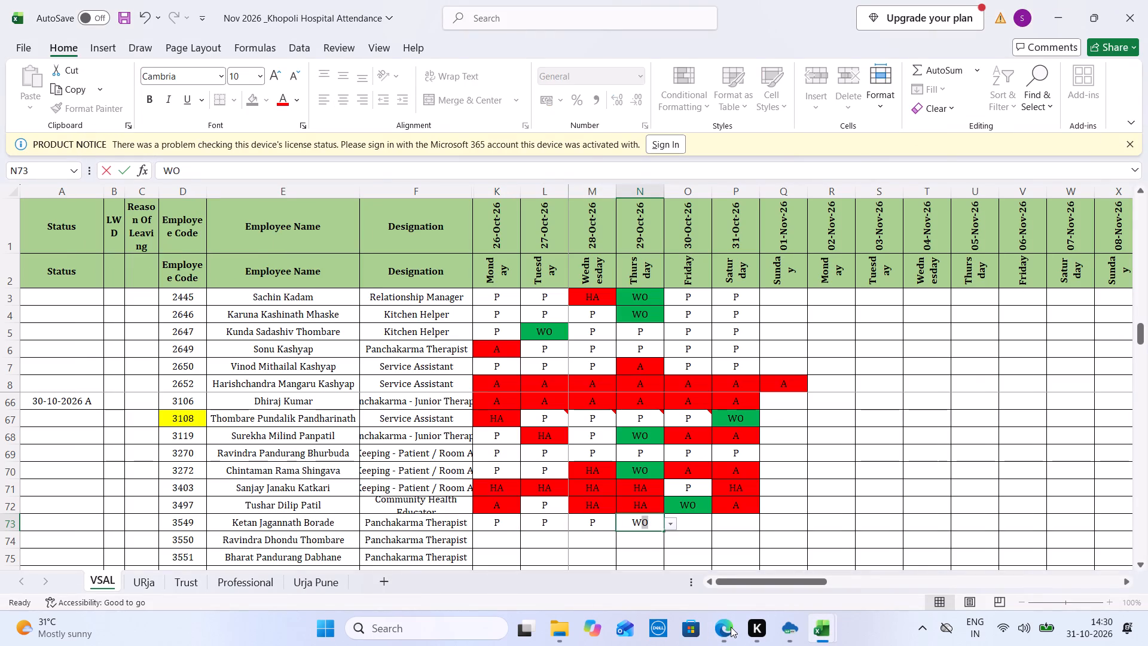
key(p)
key(Tab)
key(p)
click(731, 627)
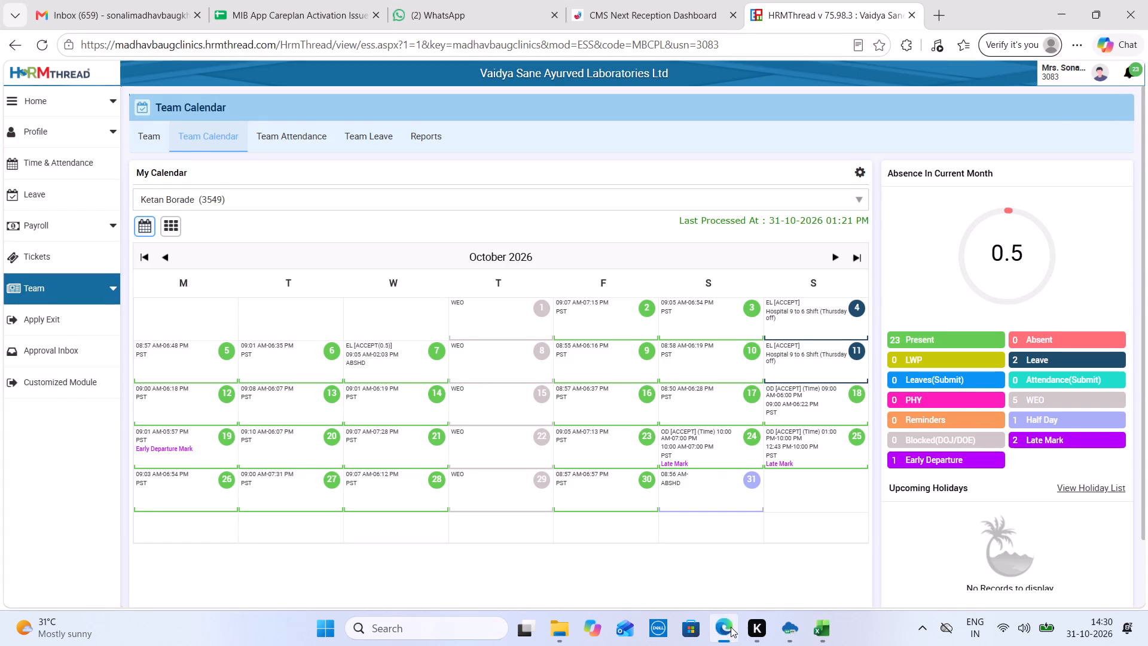
click(731, 627)
key(Down)
Go to the 26-Oct-26 cell in Panchakarma Therapist Ravindra's attendance row and bring up his October 2026 team calendar in HRMThread.
key(Left)
key(Left)
key(Left)
key(Left)
key(Left)
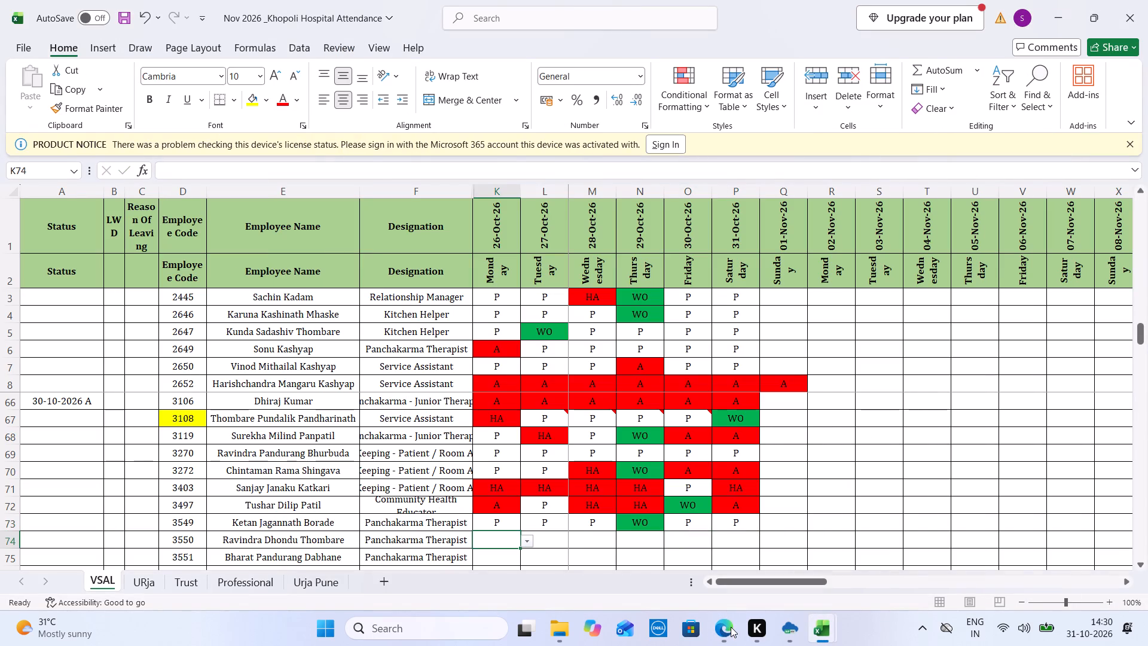
click(731, 627)
click(248, 194)
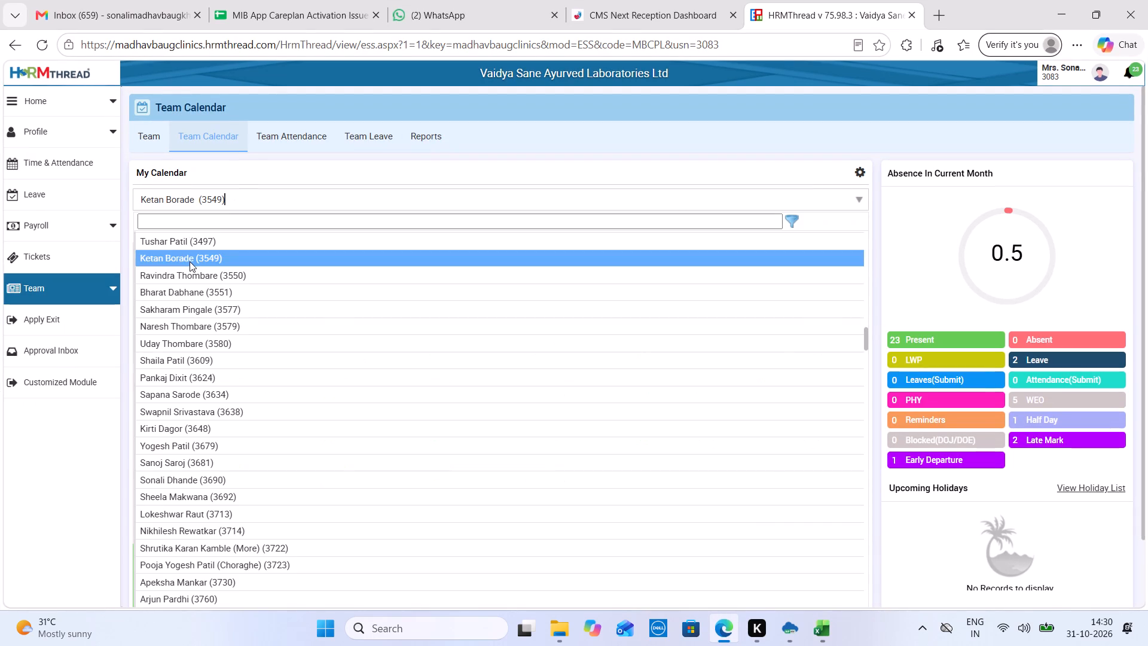
drag(206, 285, 237, 272)
click(237, 272)
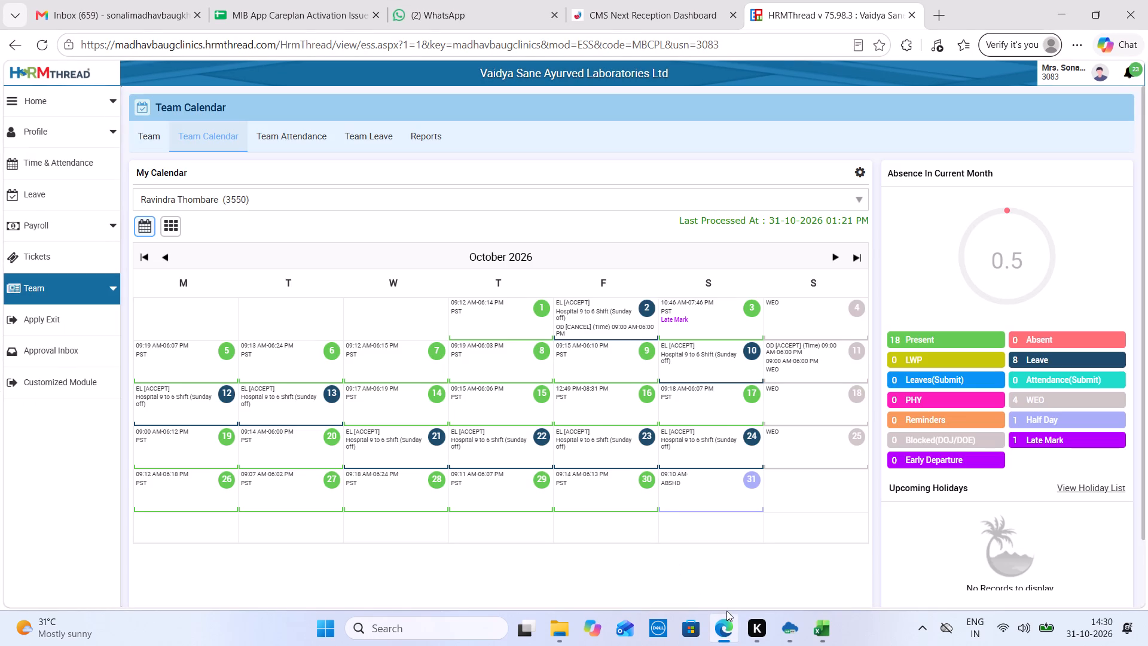
click(726, 633)
key(p)
key(Tab)
key(p)
key(Tab)
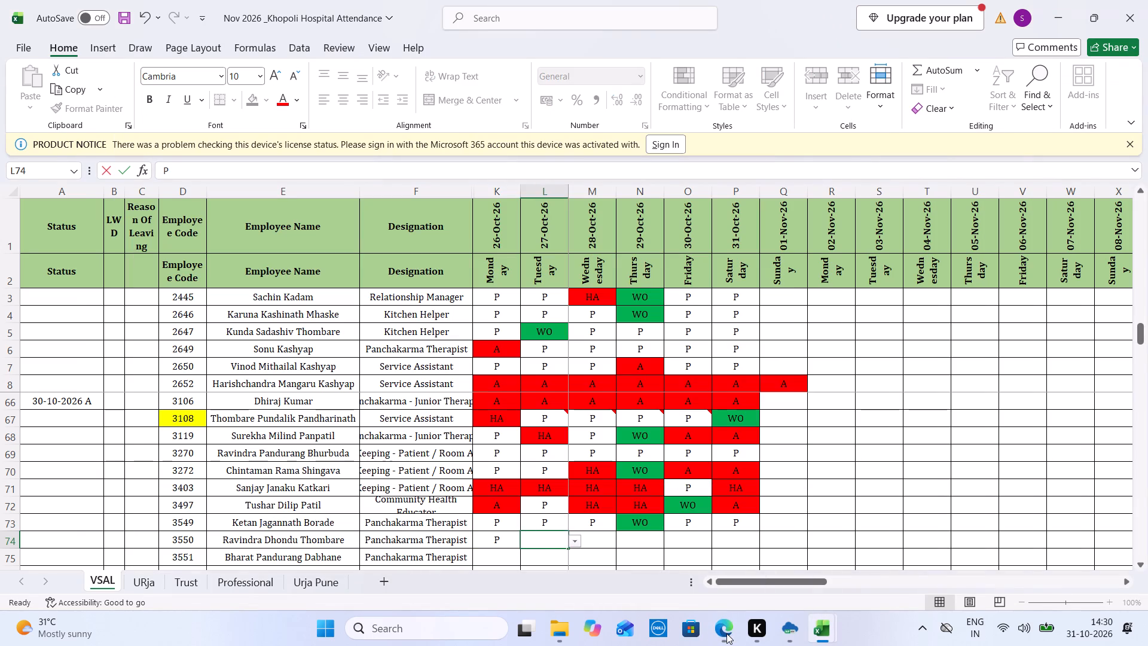
key(p)
key(Tab)
key(p)
key(Tab)
key(p)
key(Tab)
key(p)
key(ctrl+s)
Go to the 26-Oct-26 cell in Bharat's attendance row and bring up Bharat's October 2026 team calendar in HRMThread.
key(Down)
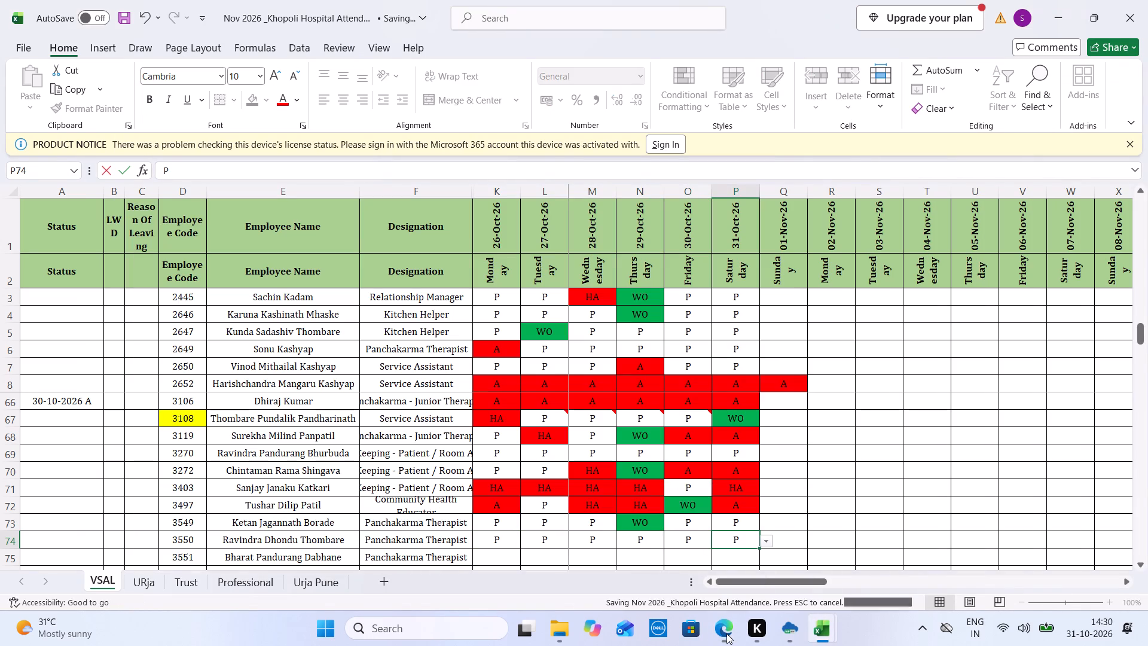
key(Left)
key(Left)
key(Left)
key(Left)
key(Left)
click(726, 633)
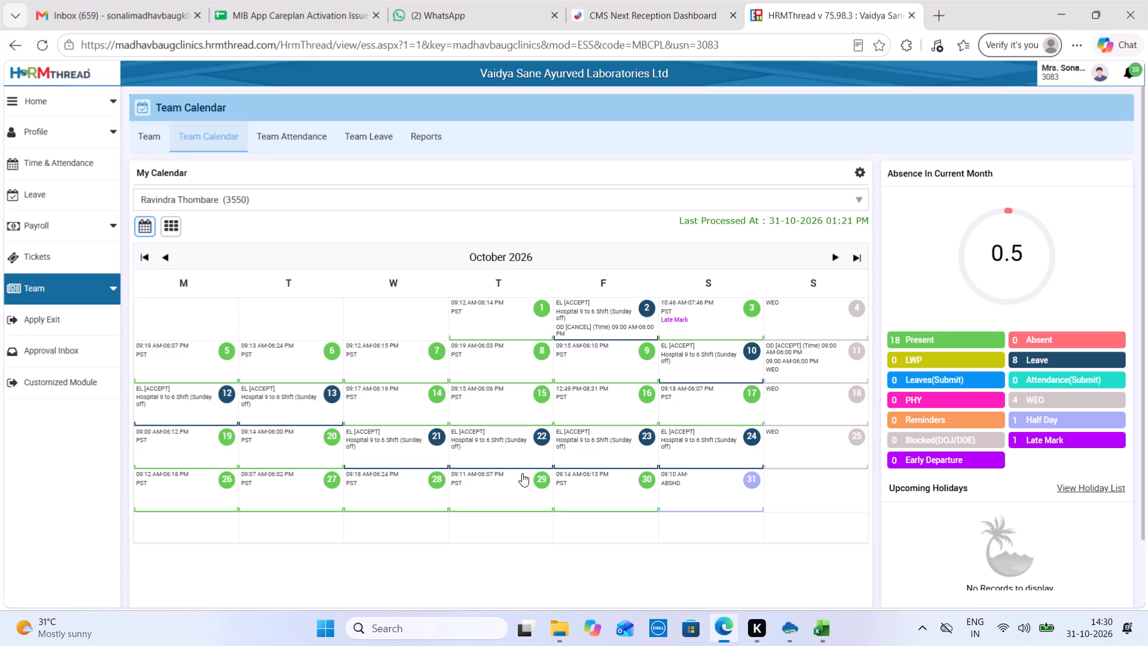
click(271, 203)
click(207, 274)
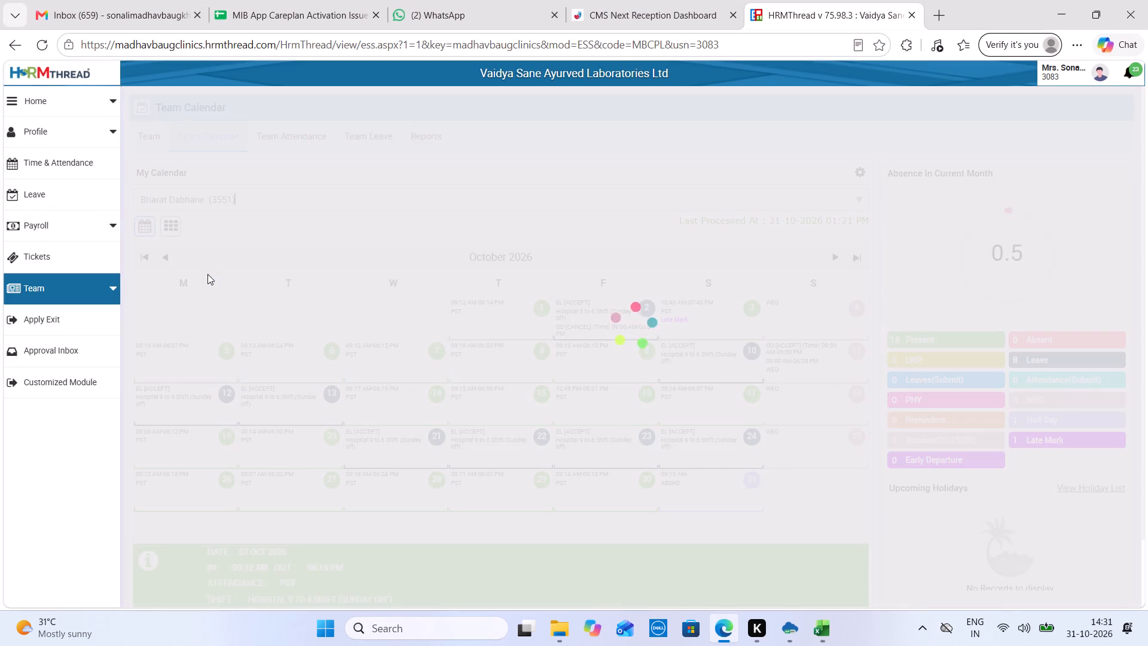
In the attendance sheet, mark Bharat P for every day from 26 to 31-Oct-26 and save the workbook.
click(716, 635)
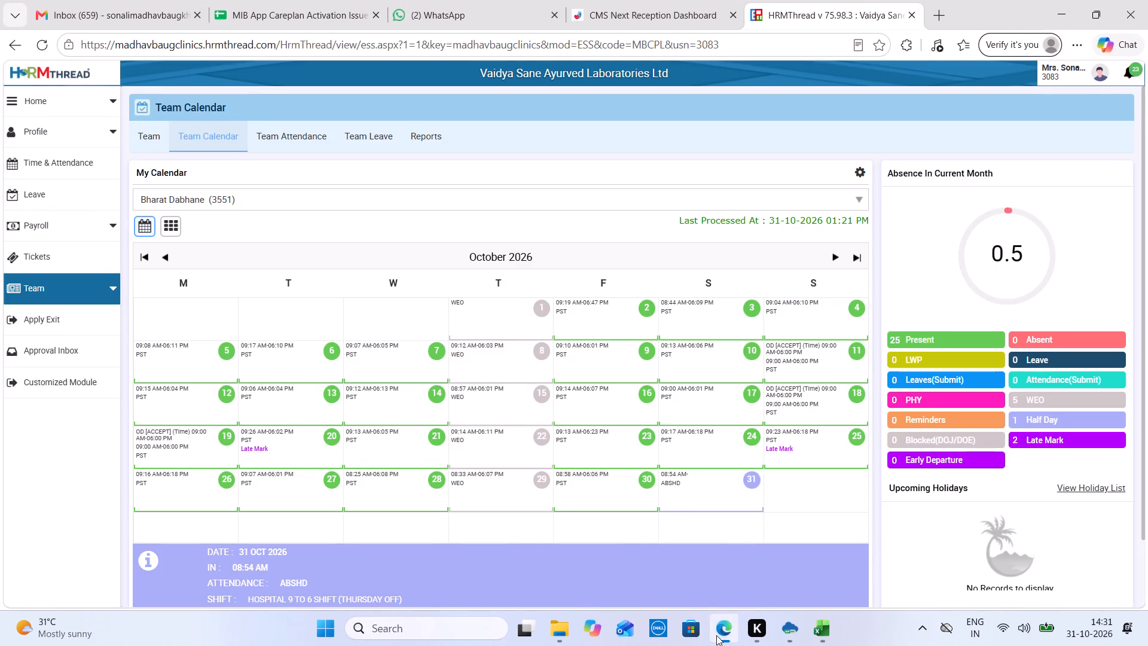
key(p)
key(Tab)
key(p)
key(Tab)
key(p)
key(Tab)
key(p)
key(Tab)
key(p)
key(Tab)
key(p)
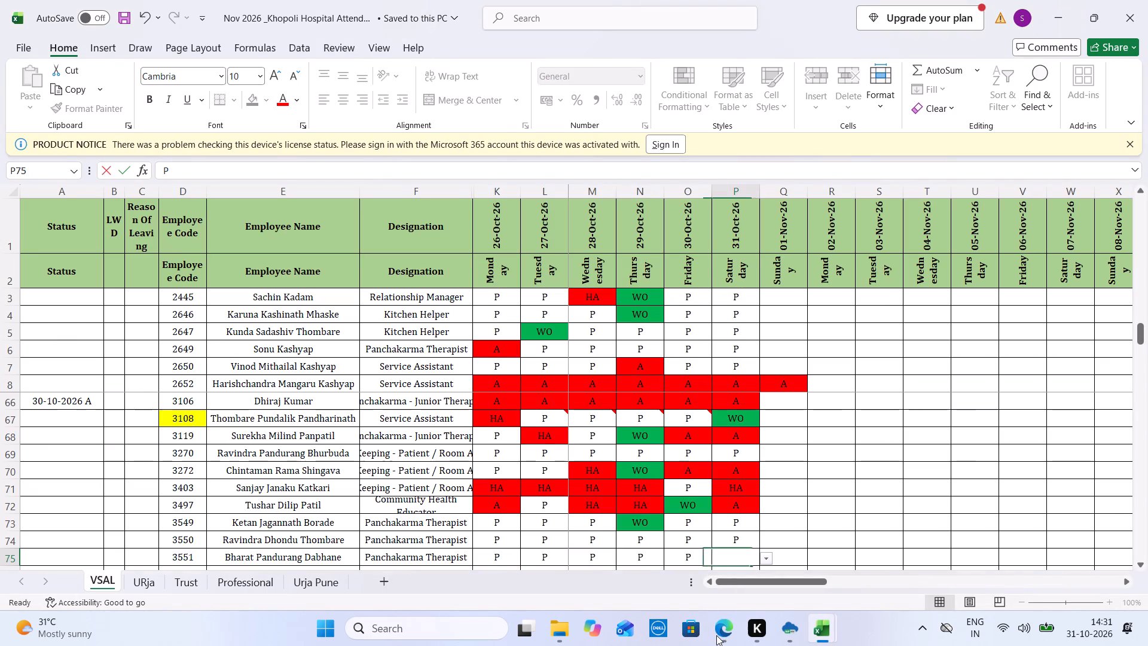
key(ctrl+s)
Go to the 26-Oct-26 cell in Sakharam's attendance row and bring up Sakharam's October 2026 team calendar in HRMThread.
key(Down)
key(Left)
key(Left)
key(Left)
key(Left)
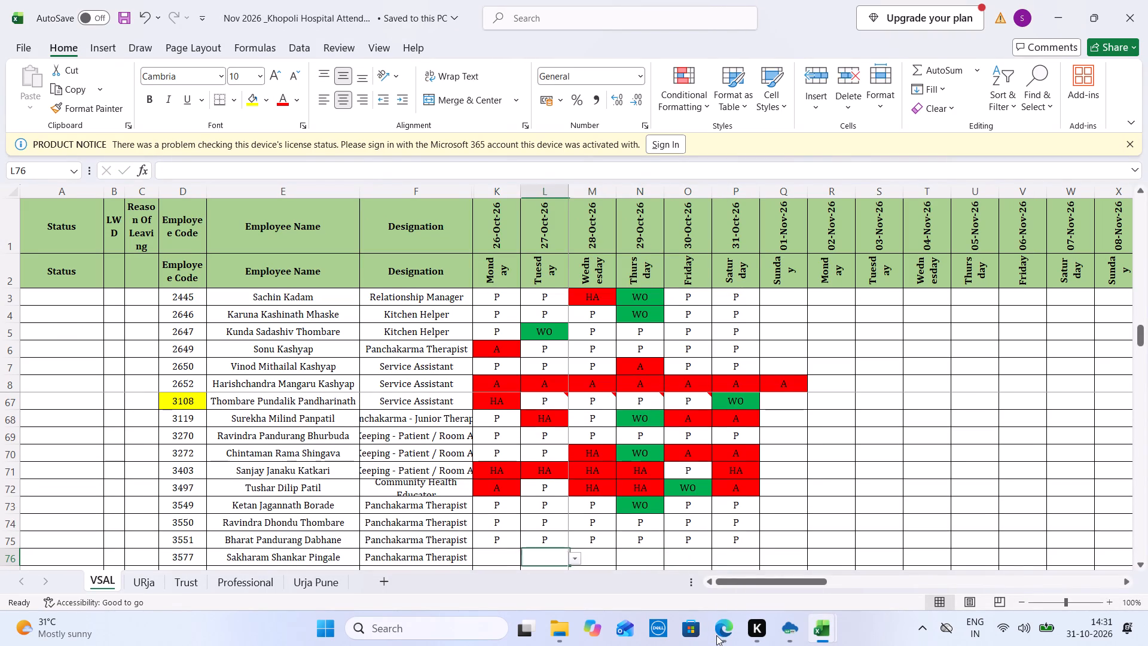
key(Left)
click(716, 635)
click(187, 200)
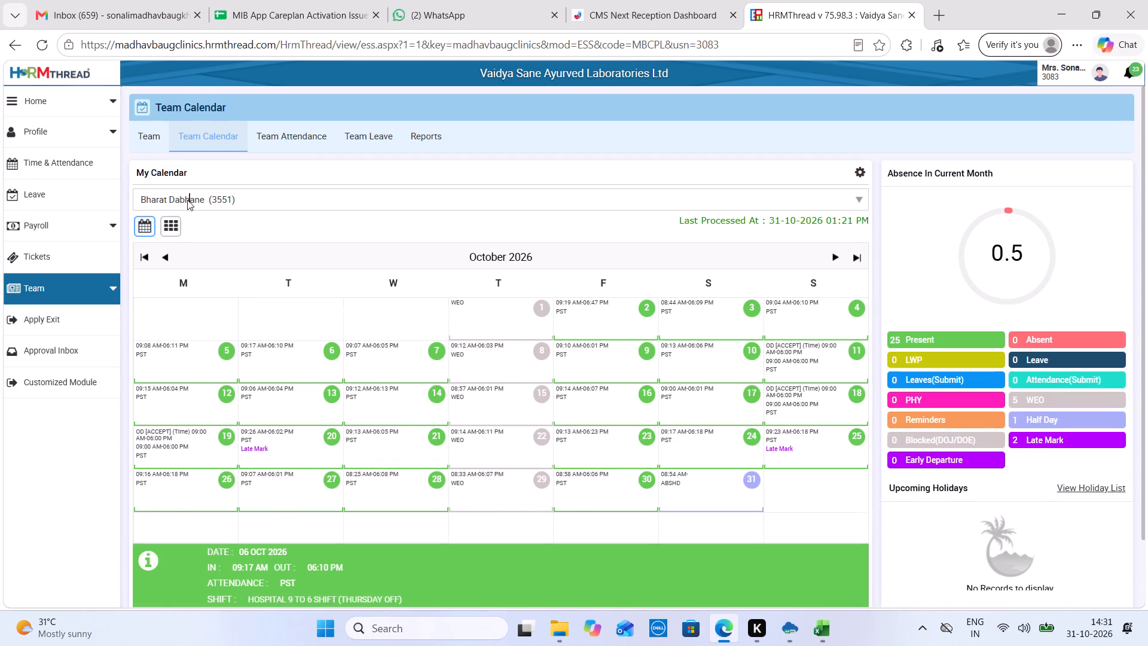
click(176, 276)
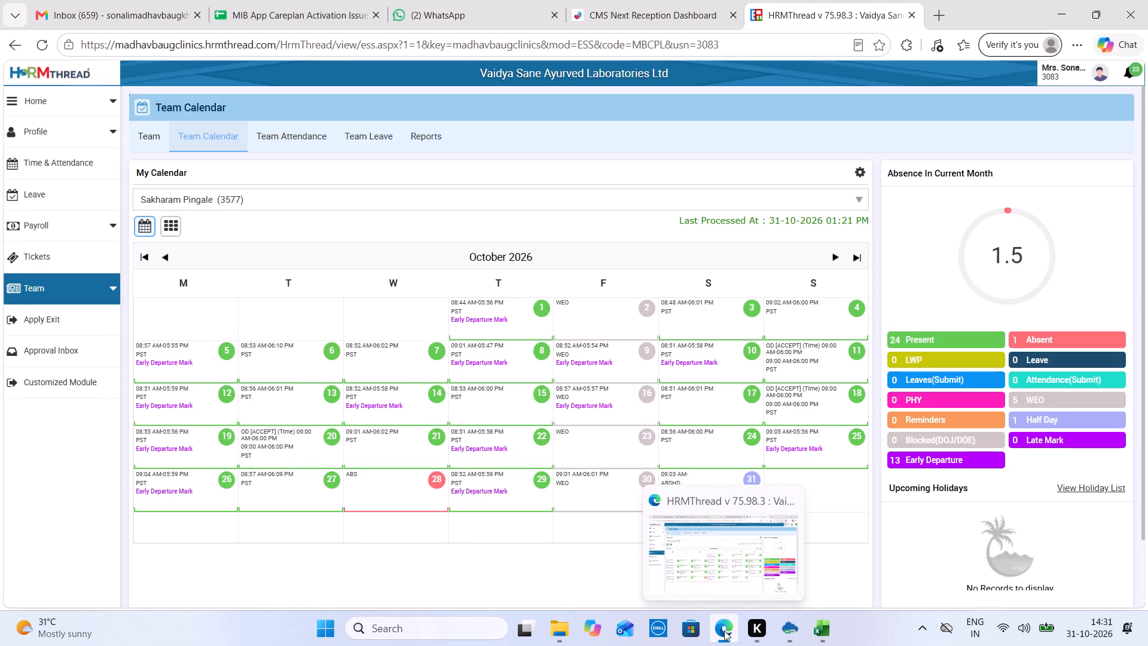
In the attendance sheet, mark Sakharam P for 26 and 27, A for 28 and P for 29 to 31-Oct-26, rechecking the calendar.
click(724, 630)
key(p)
key(Tab)
key(p)
key(Tab)
key(a)
key(Tab)
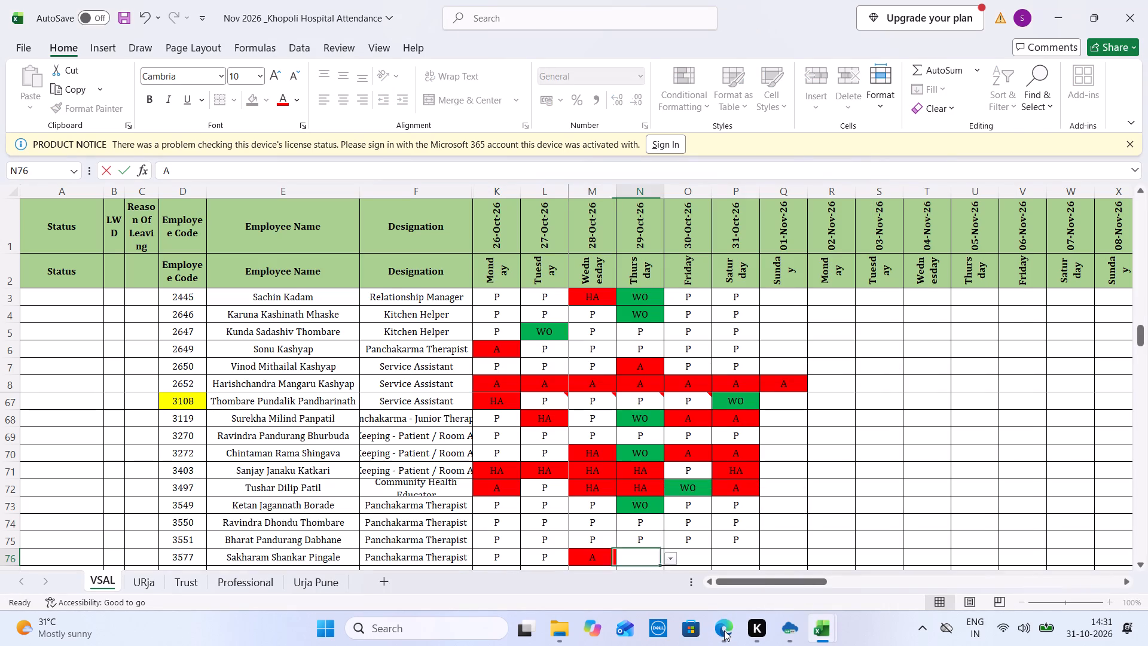
click(724, 630)
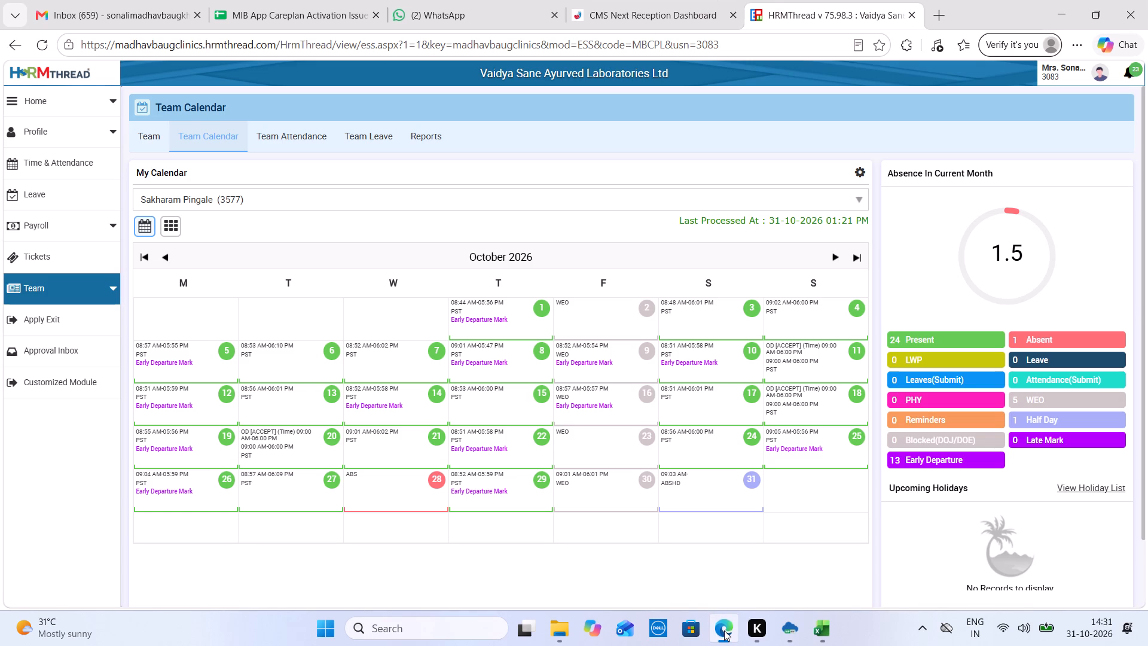
click(724, 630)
click(724, 630)
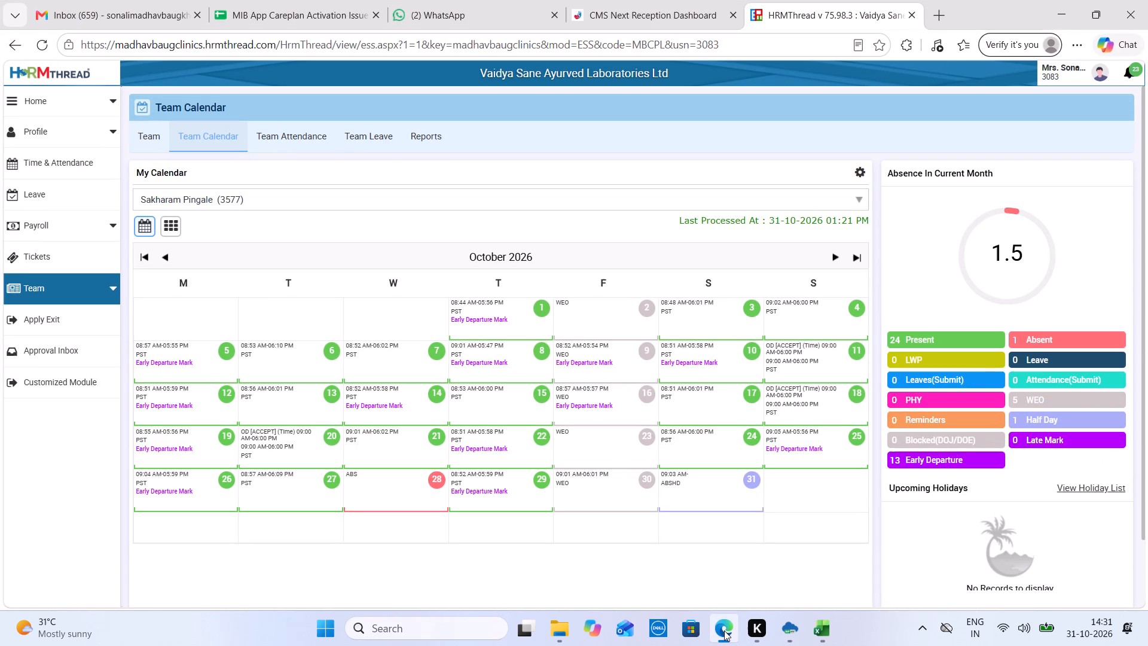
click(724, 630)
key(p)
key(Tab)
key(p)
key(Tab)
key(p)
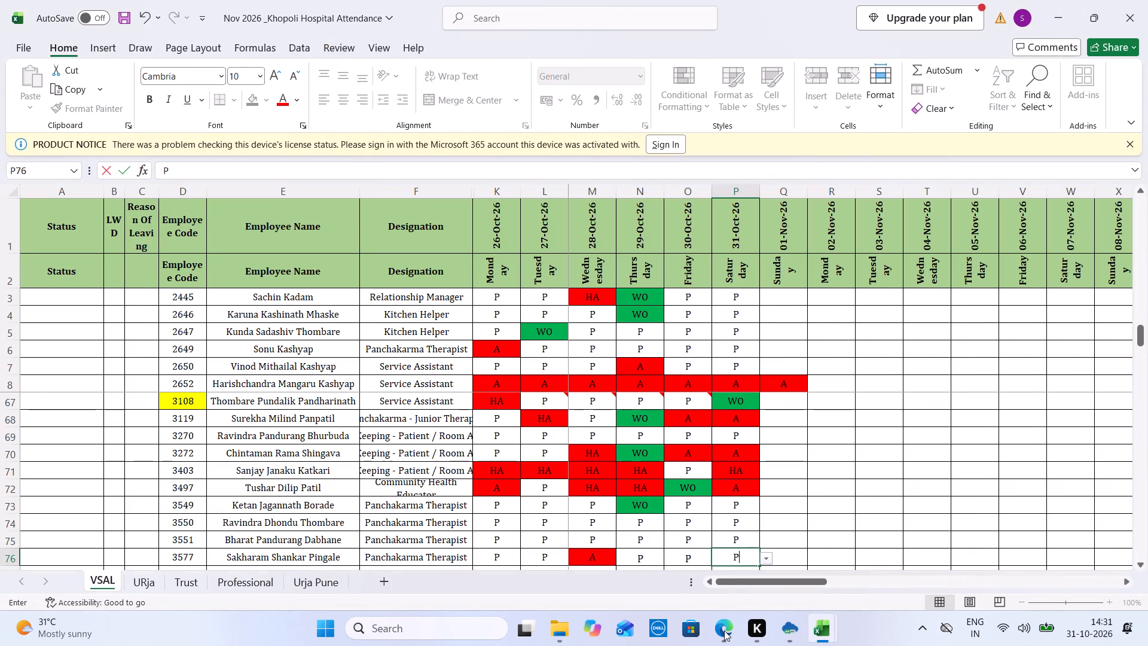
key(Down)
Go to the 26-Oct-26 cell in Naresh's attendance row and bring up Naresh's October 2026 team calendar in HRMThread.
key(Down)
key(Left)
key(Left)
key(Left)
key(Left)
key(Left)
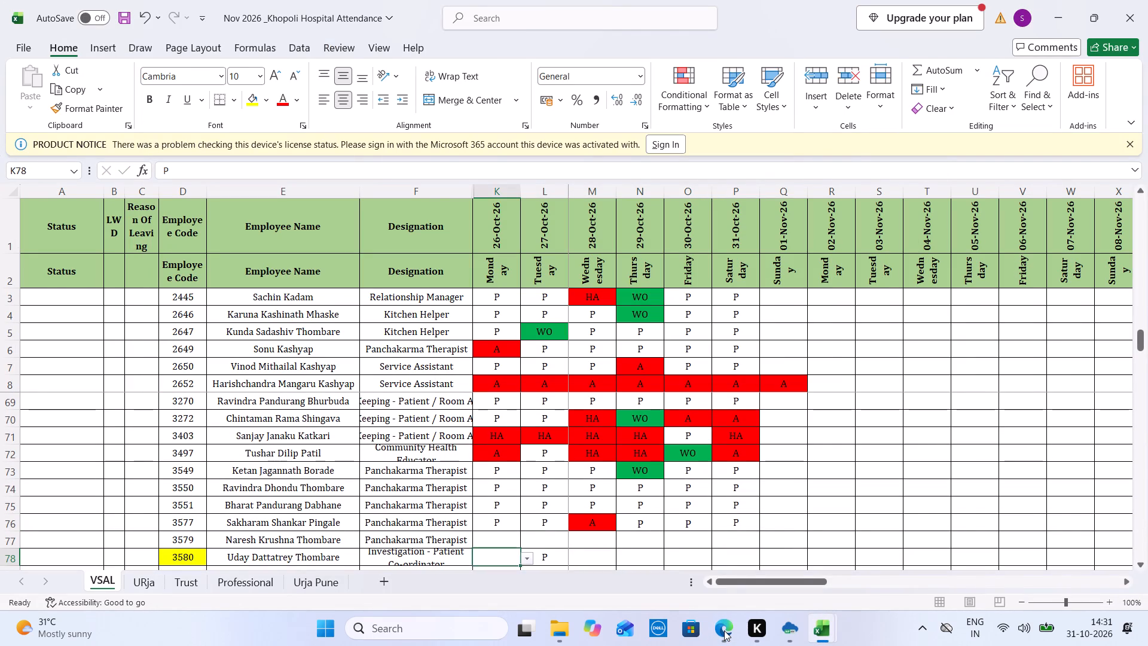
key(Up)
click(724, 630)
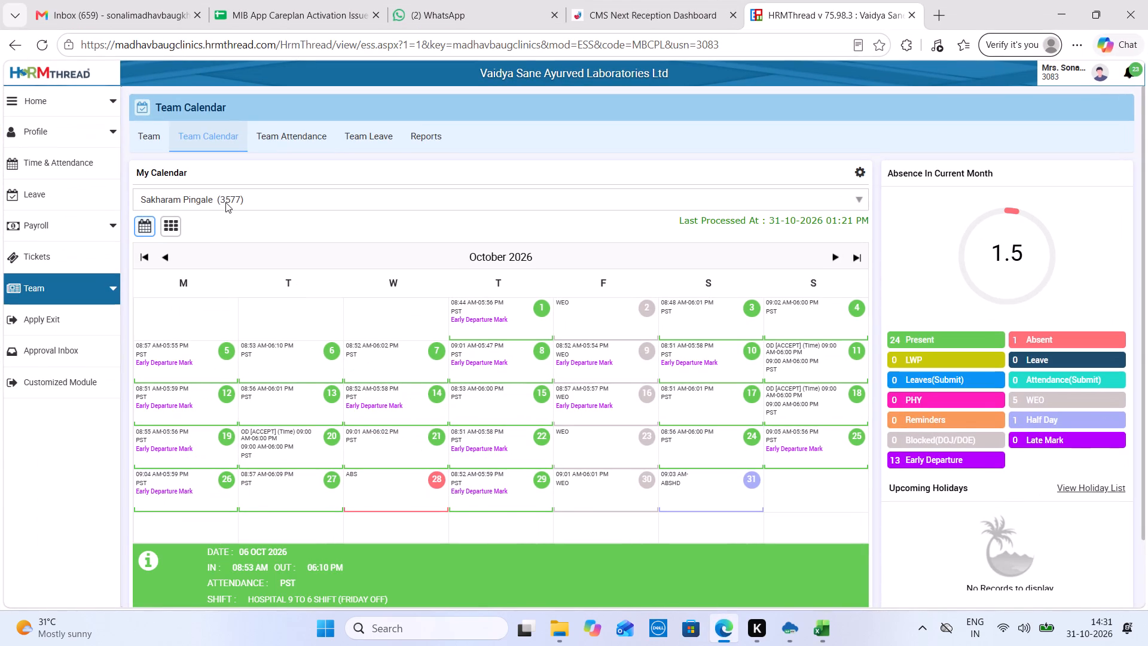
click(225, 202)
click(196, 282)
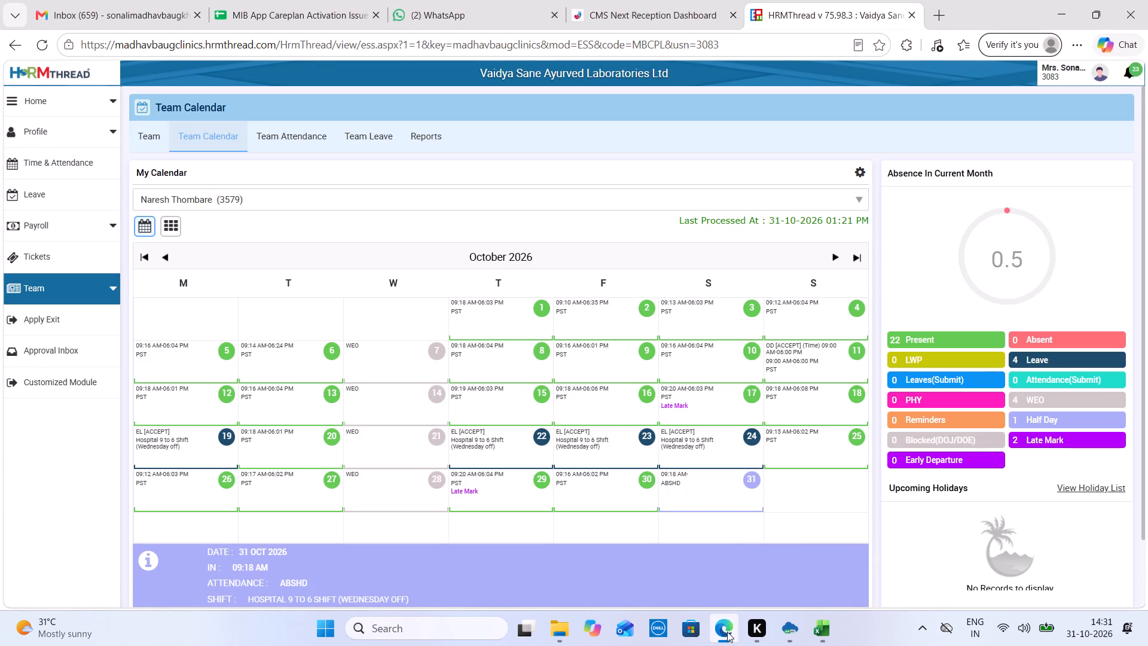
click(727, 632)
key(p)
key(Tab)
key(p)
key(Tab)
key(w)
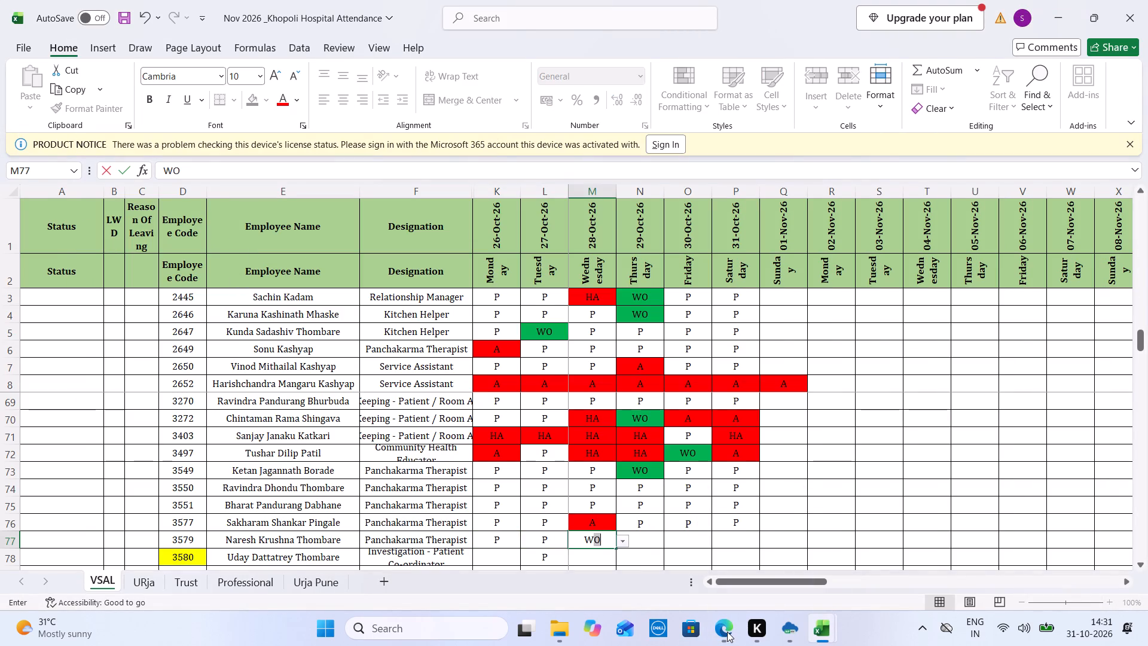
key(Tab)
click(727, 632)
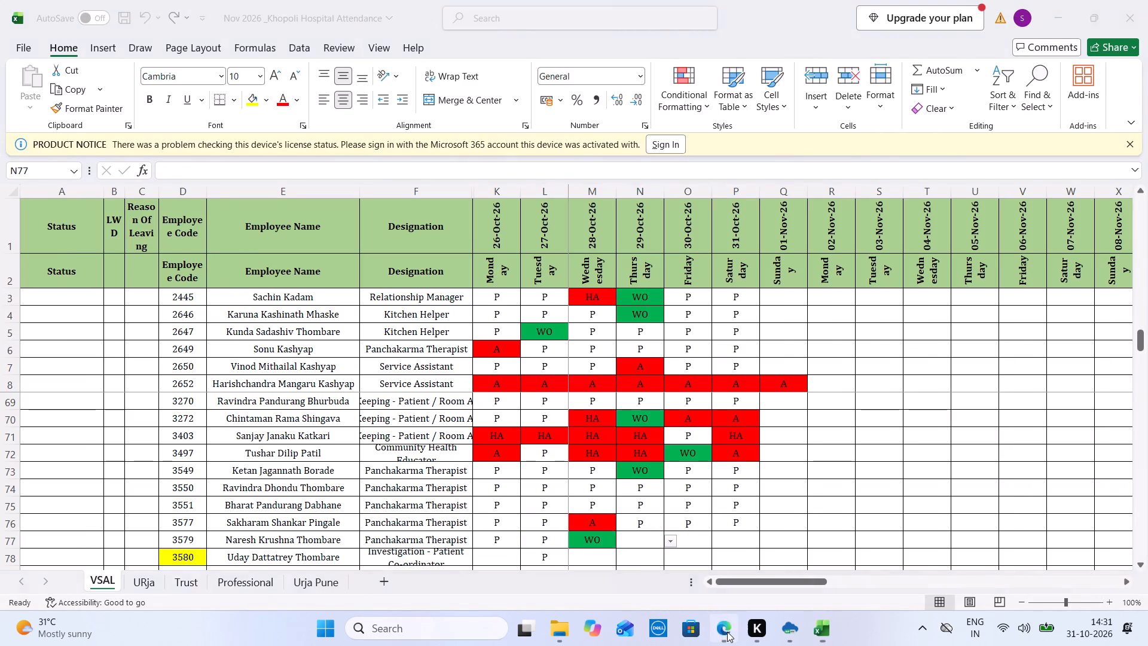
click(727, 632)
key(p)
key(Tab)
key(p)
key(Tab)
key(p)
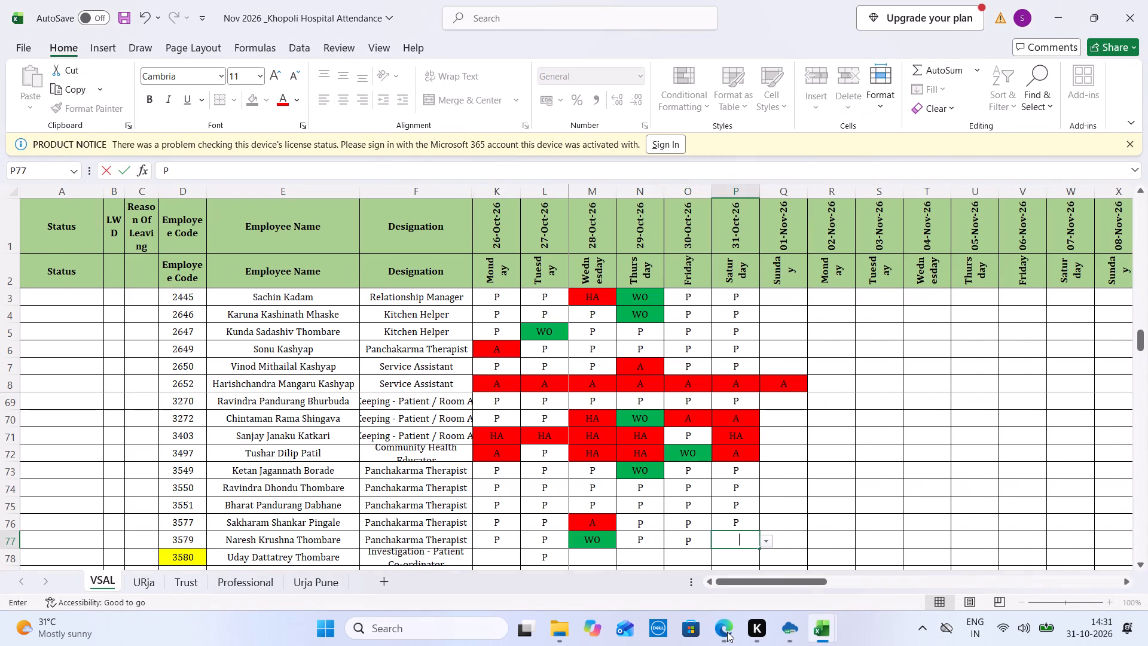
key(Down)
Go to the 26-Oct-26 cell in Uday's attendance row and bring up Uday's October 2026 team calendar in HRMThread.
key(Left)
key(Left)
key(Left)
key(Left)
key(Left)
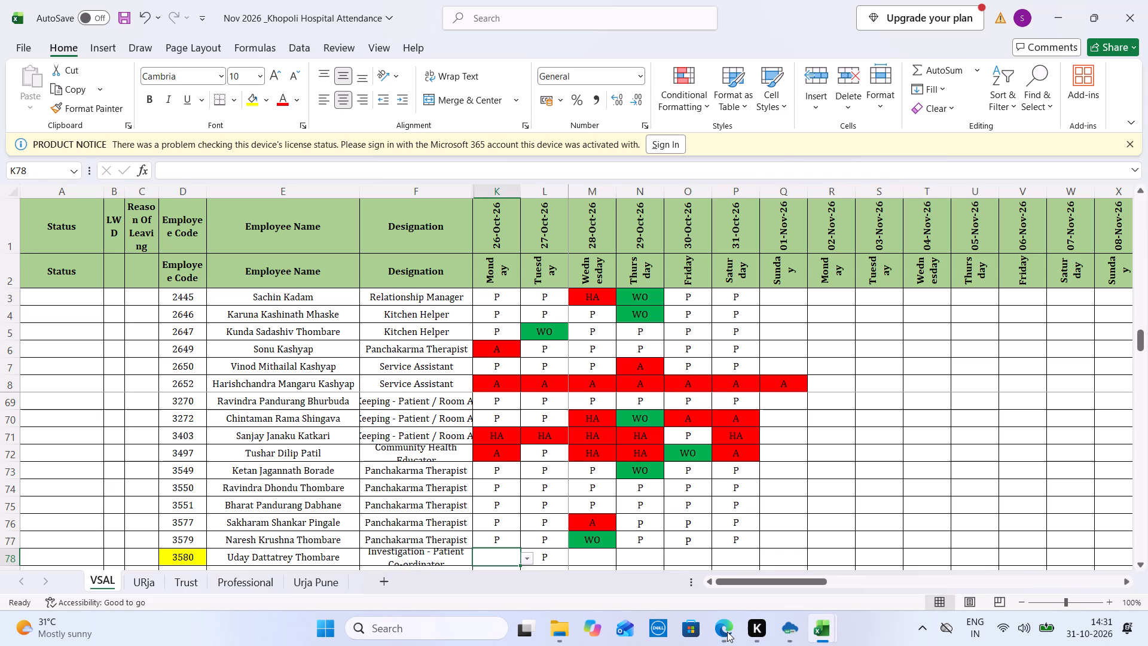
click(727, 632)
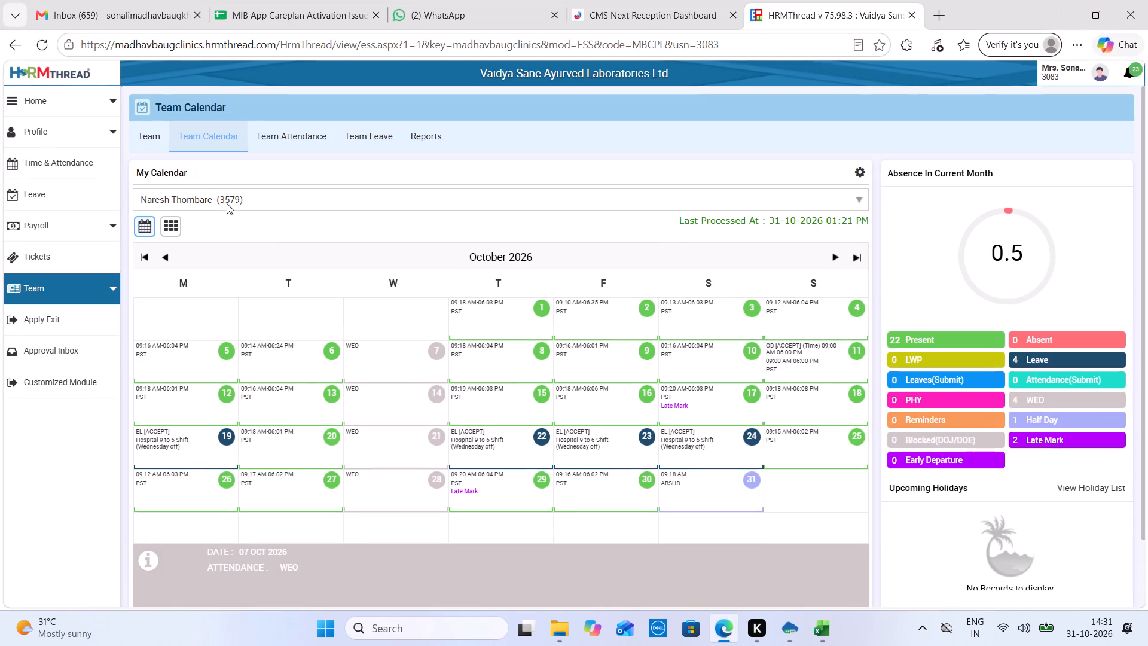
click(230, 199)
click(176, 281)
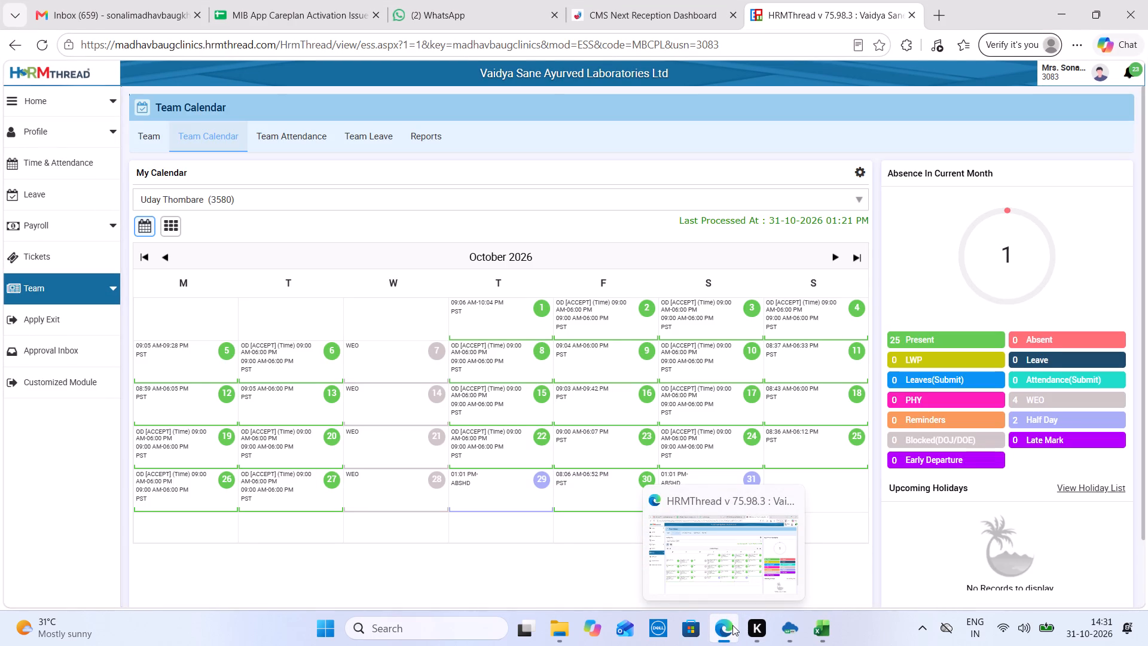
In the attendance sheet, mark Uday P for 26, WO for 28, HA for 29 and P for 30 and 31-Oct-26.
click(732, 625)
key(p)
key(Tab)
key(Tab)
key(w)
key(Tab)
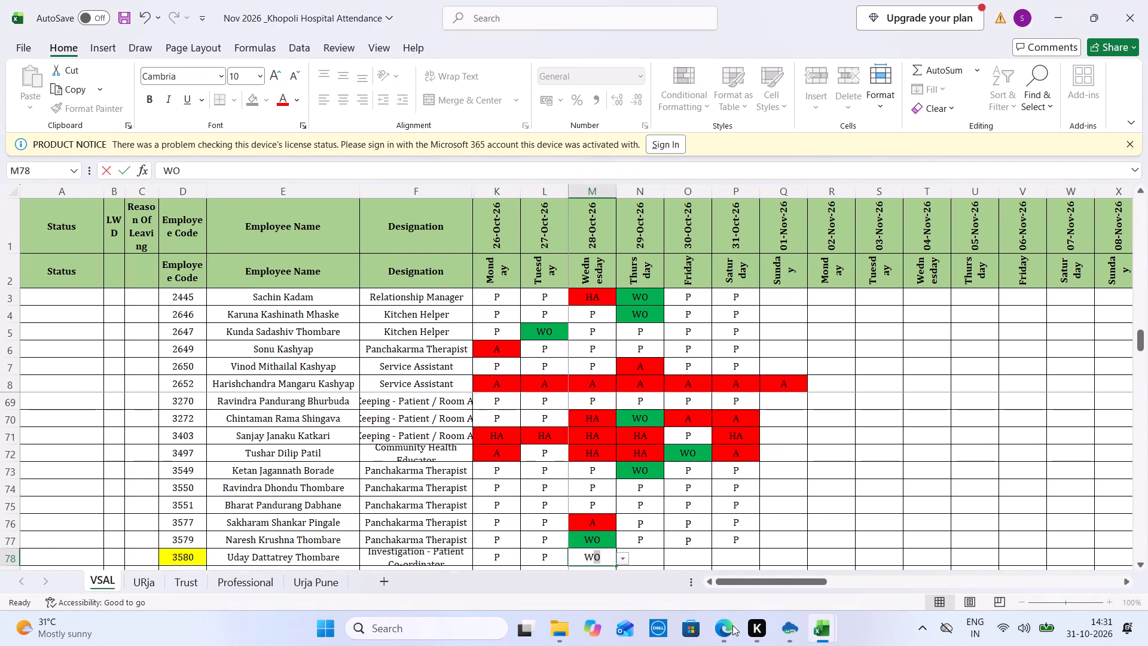
click(732, 625)
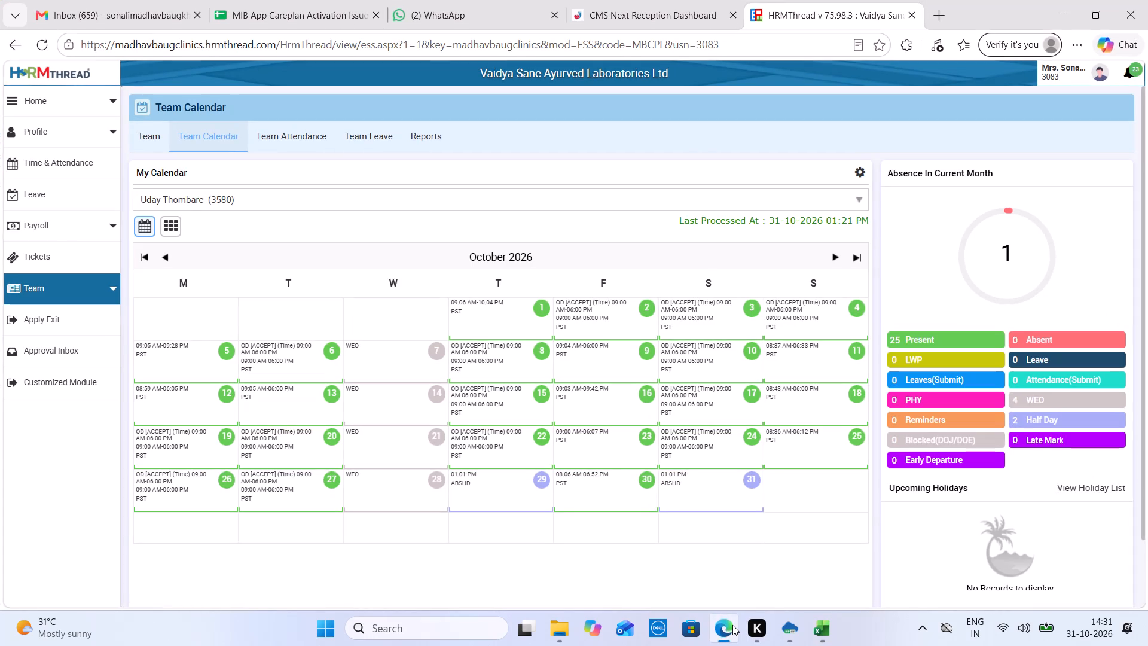
click(732, 625)
text(HA)
key(Tab)
key(p)
key(Tab)
key(p)
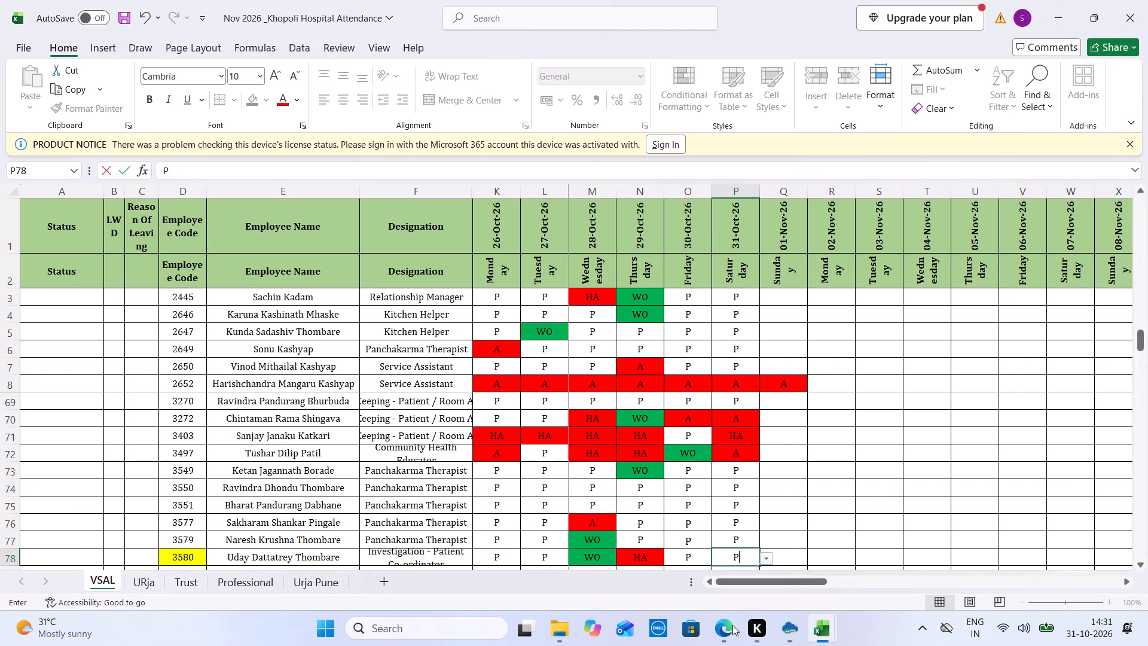
key(Down)
Go to the 26-Oct-26 cell in Shaila's attendance row and bring up Shaila's October 2026 team calendar in HRMThread.
key(Left)
key(Left)
key(Left)
key(Left)
key(Left)
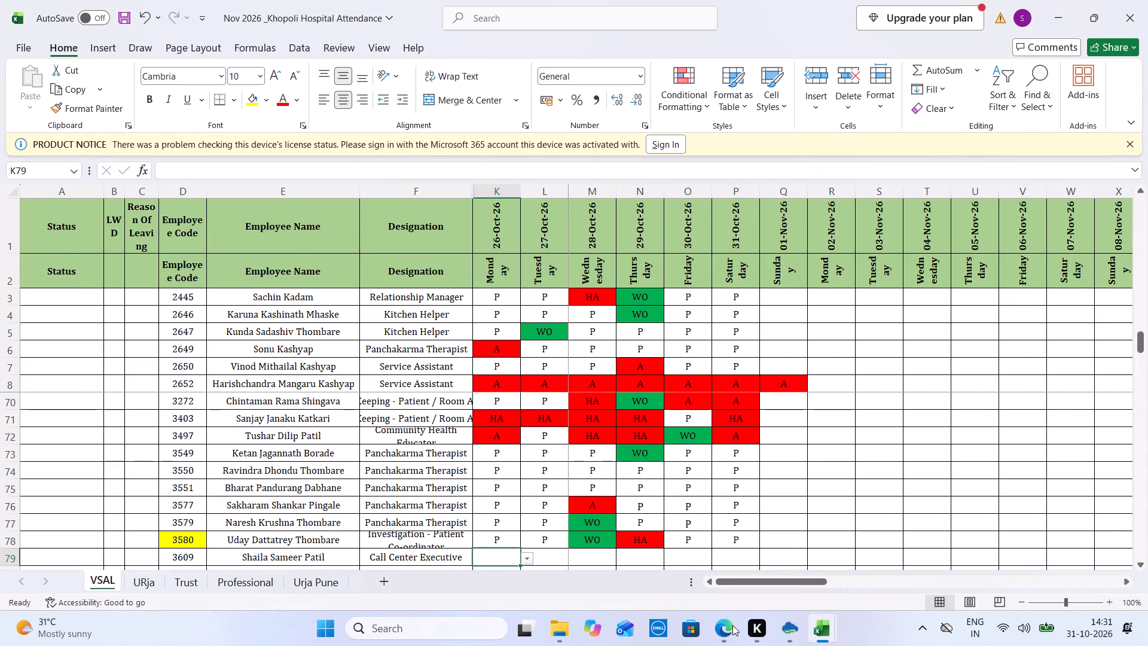
click(732, 625)
click(254, 189)
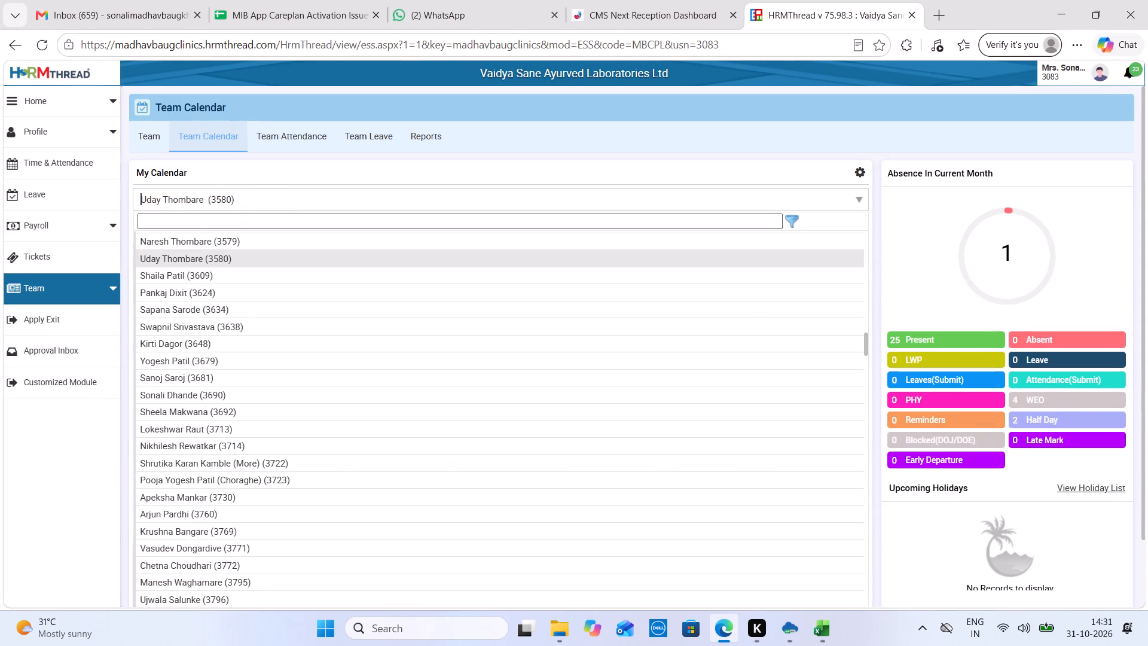
click(207, 274)
In the attendance sheet, clear the yellow highlight from Uday's employee code cell.
click(717, 624)
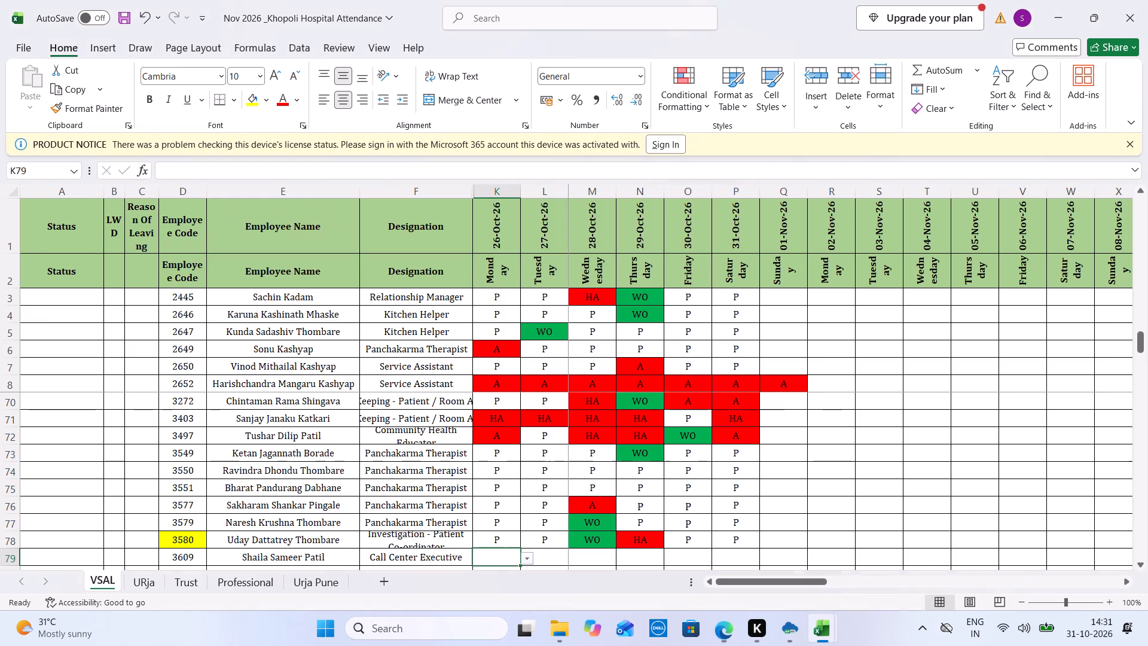
click(186, 532)
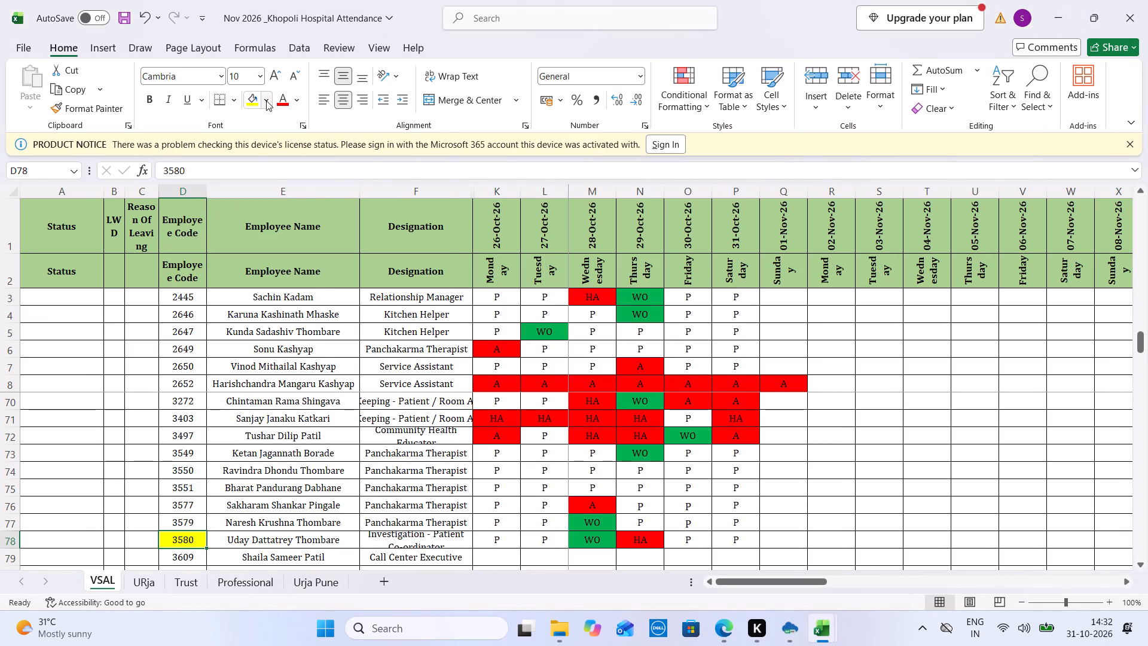
click(266, 100)
click(257, 166)
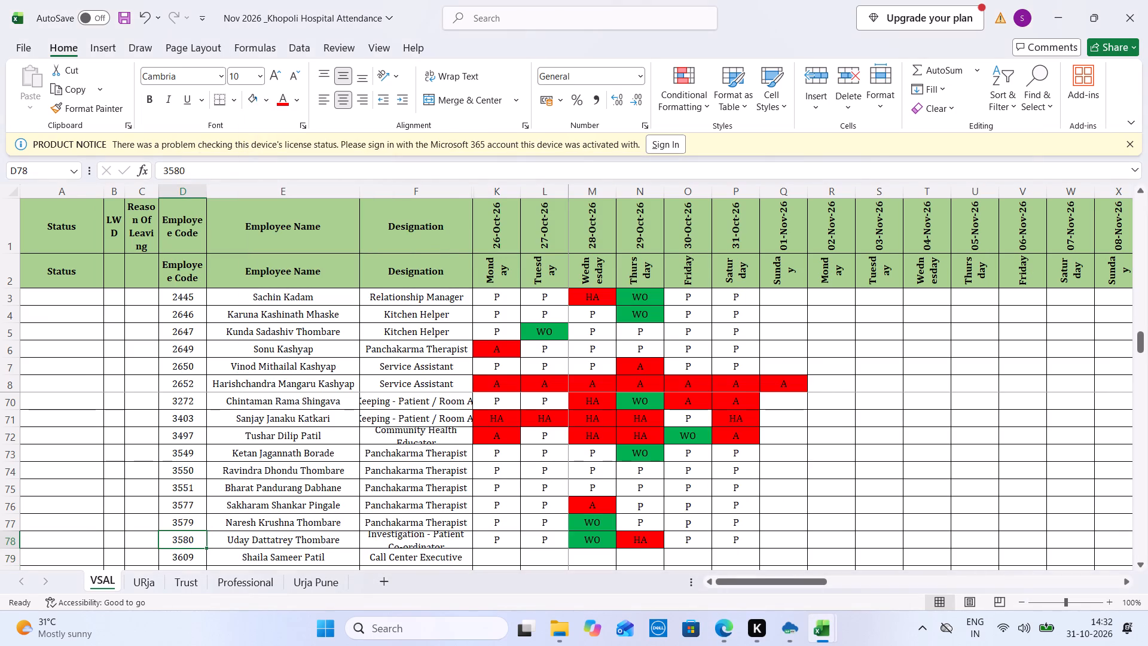
In the attendance sheet, mark Shaila P for 26-Oct-26 and WO for 27-Oct-26, checking against the HRMThread calendar.
click(486, 557)
click(720, 625)
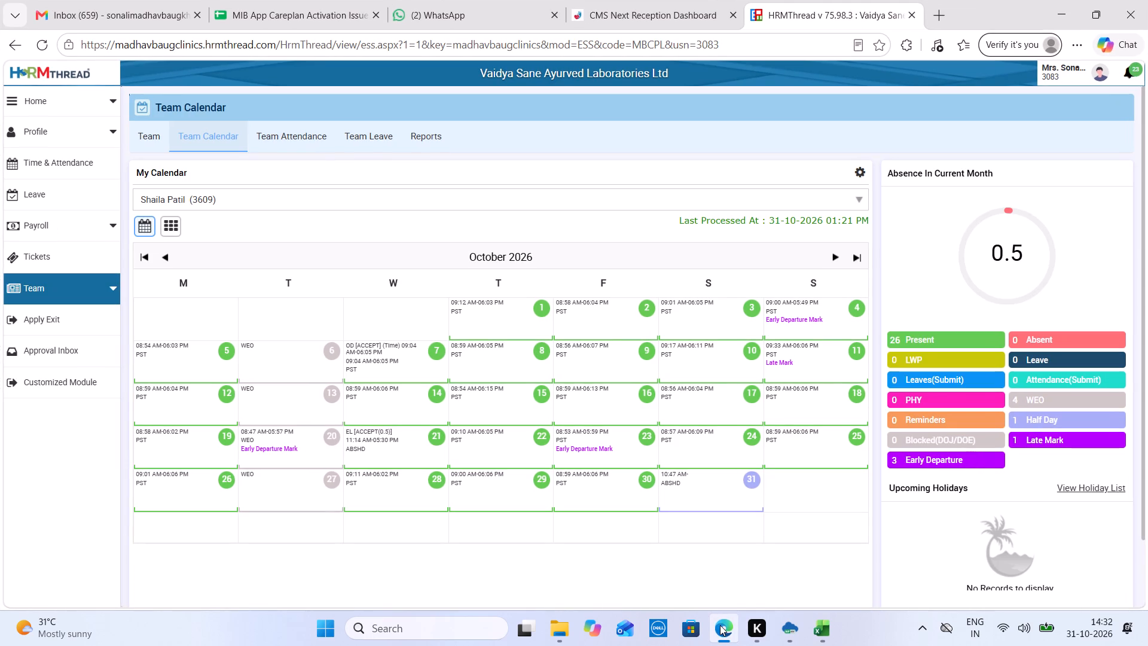
click(720, 625)
key(p)
key(Tab)
key(w)
key(Tab)
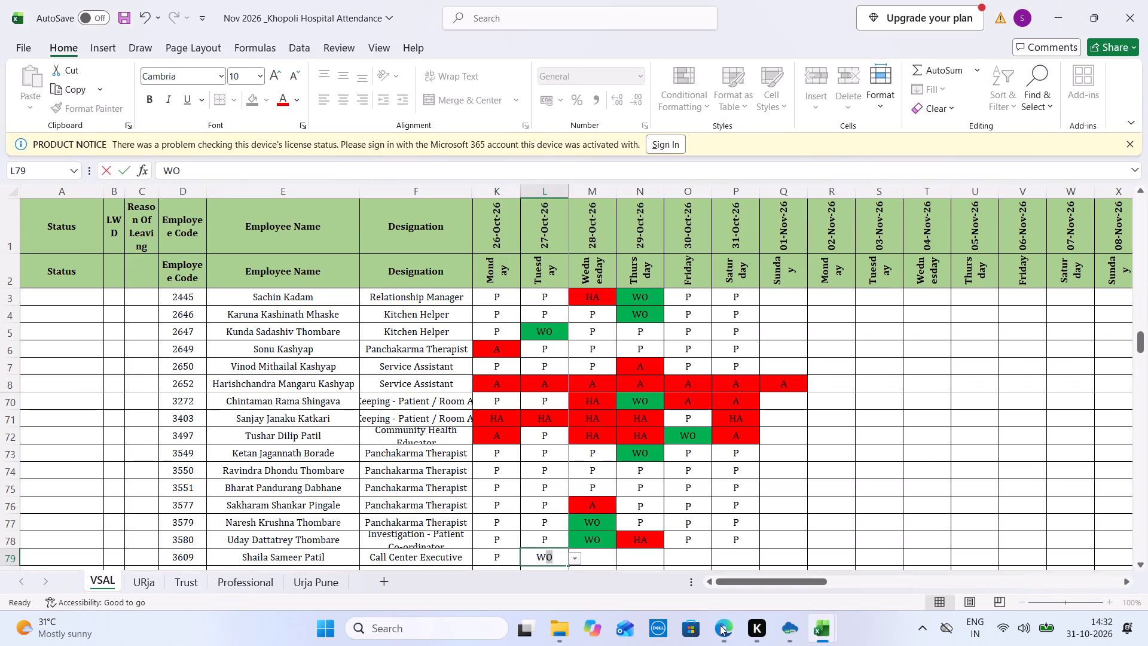
Recheck Shaila's HRMThread calendar, mark Shaila P for 28 to 31-Oct-26 in the attendance sheet, and save the workbook.
click(720, 625)
click(720, 625)
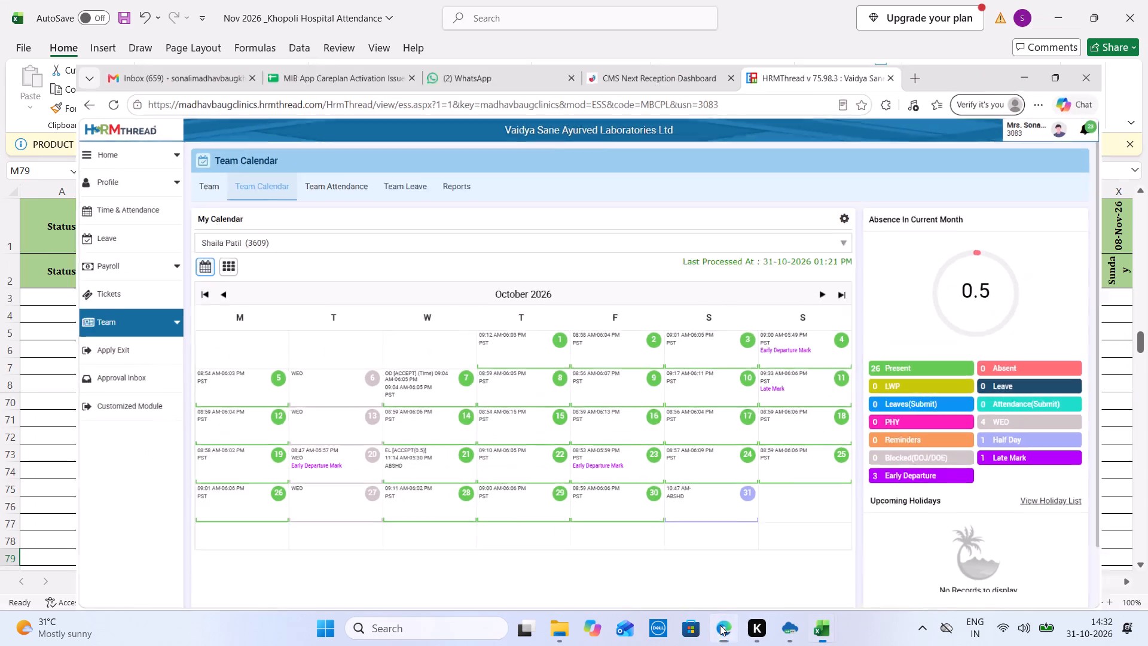
key(o)
key(BackSpace)
key(p)
key(Tab)
key(p)
key(Tab)
key(p)
key(Tab)
key(p)
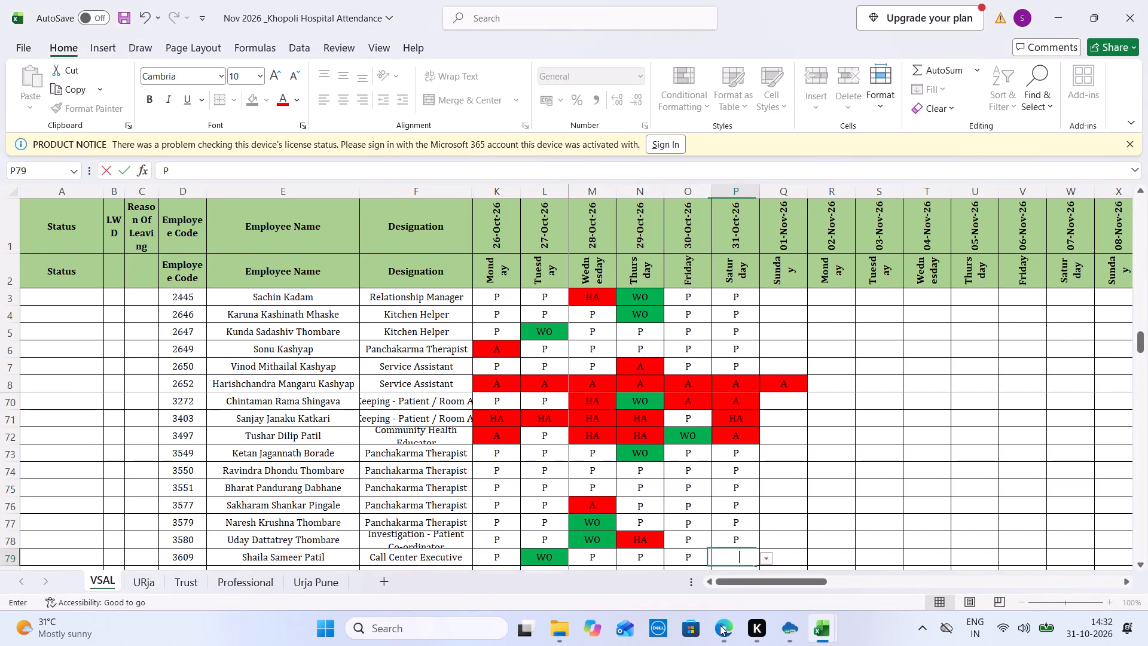
key(ctrl+s)
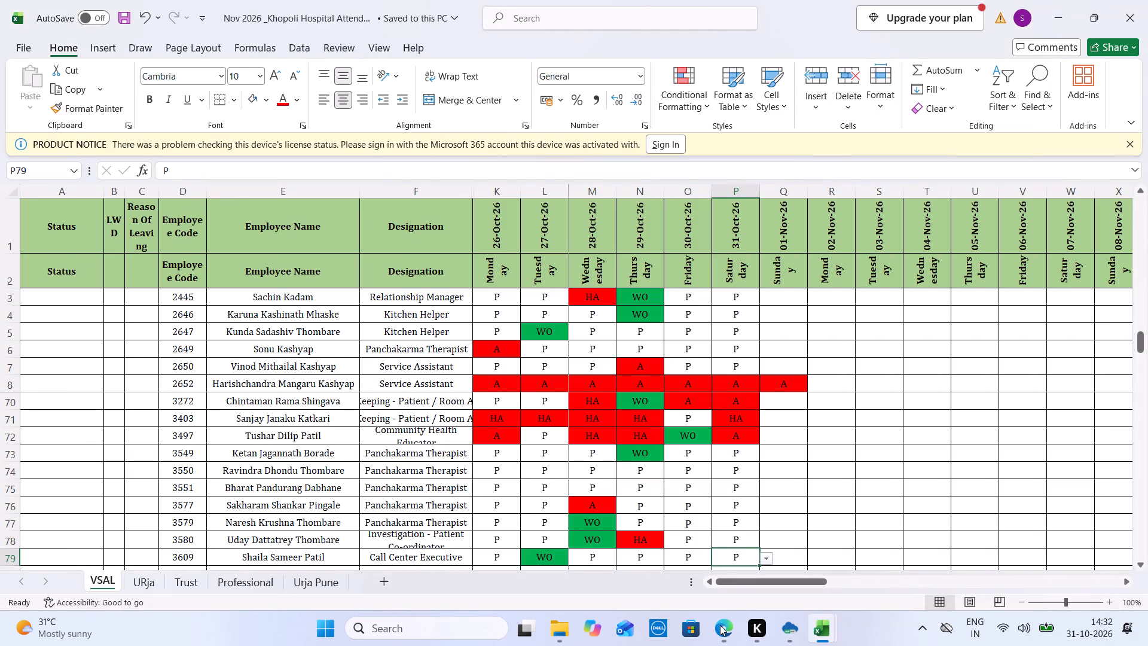
Go to the 26-Oct-26 cell in Swapnil's attendance row and bring up Swapnil's October 2026 team calendar in HRMThread.
key(Down)
key(Left)
key(Left)
key(Left)
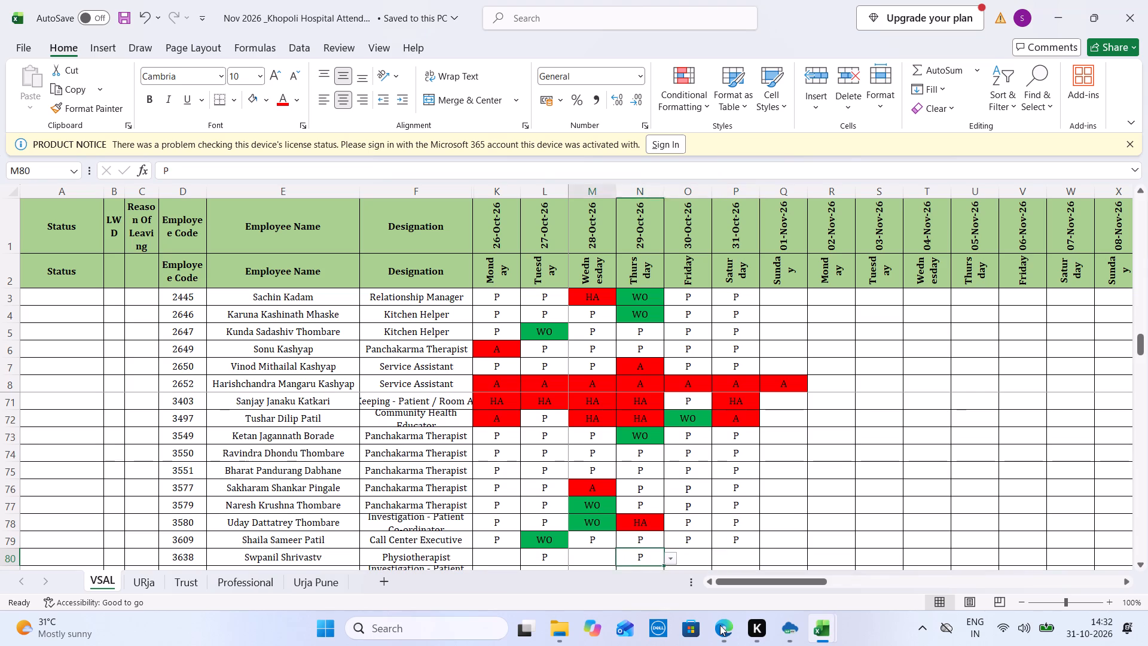
key(Left)
key(Left)
click(720, 625)
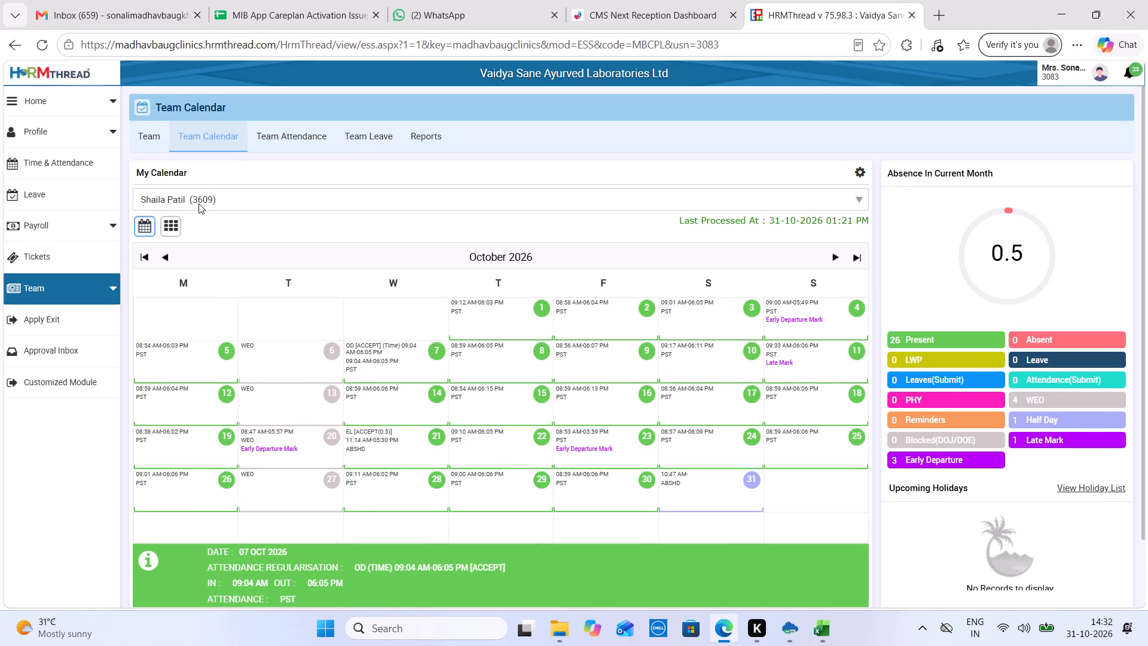
click(199, 203)
click(182, 272)
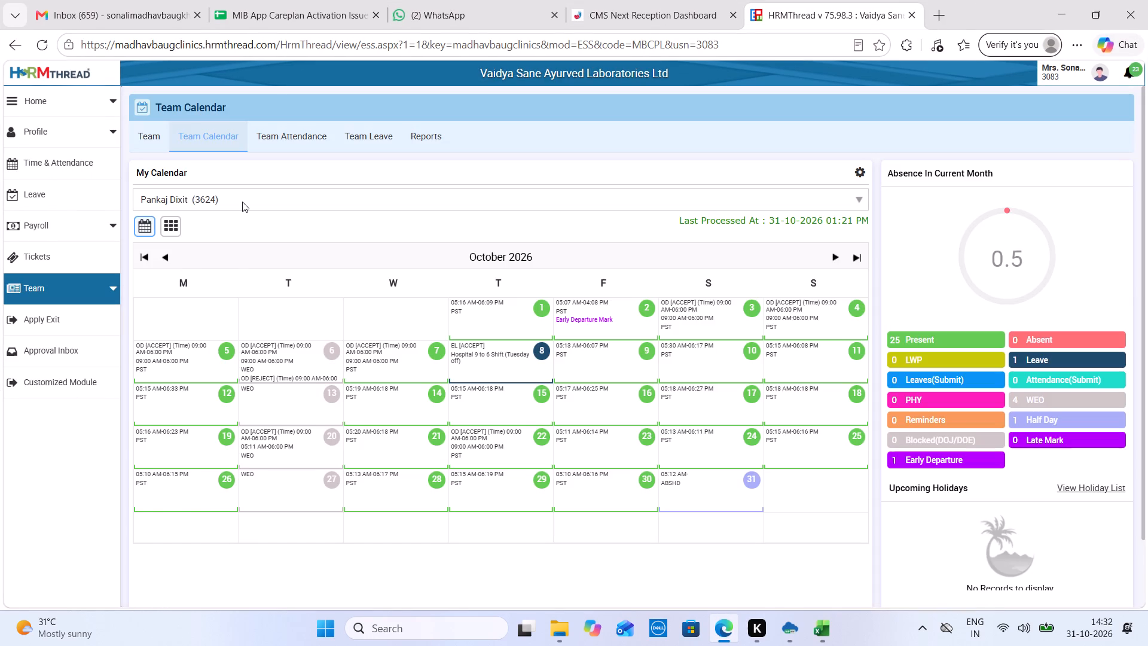
click(242, 202)
click(198, 285)
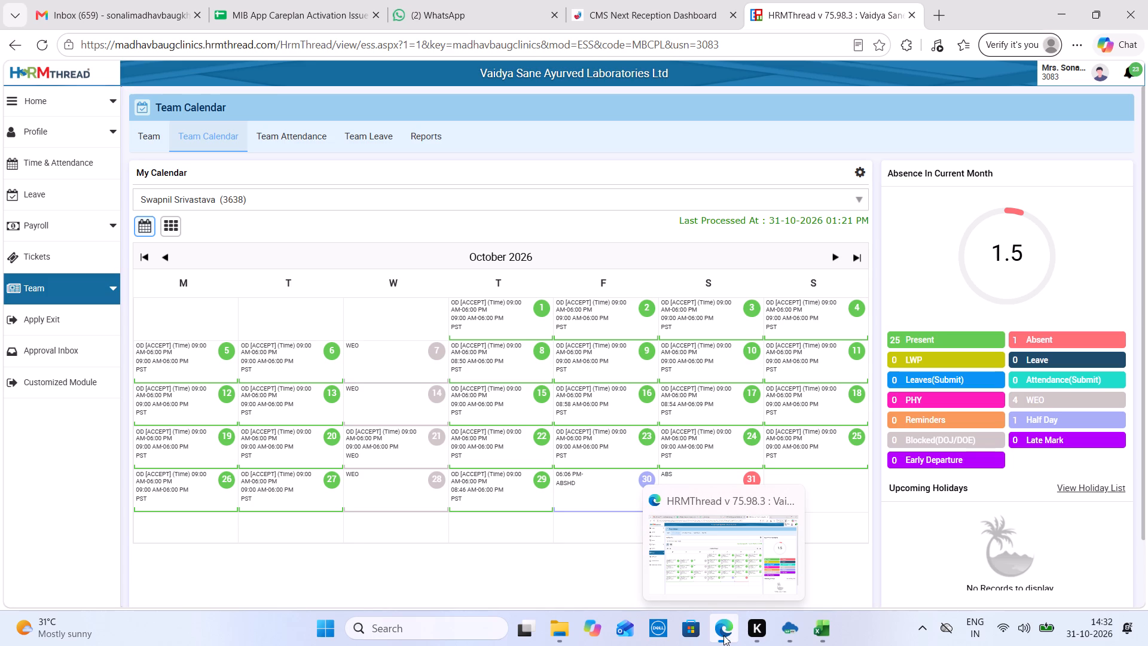
In the attendance sheet, mark Swapnil P for 26, WO for 28 and HA for 30-Oct-26.
click(723, 635)
key(p)
key(Tab)
key(Tab)
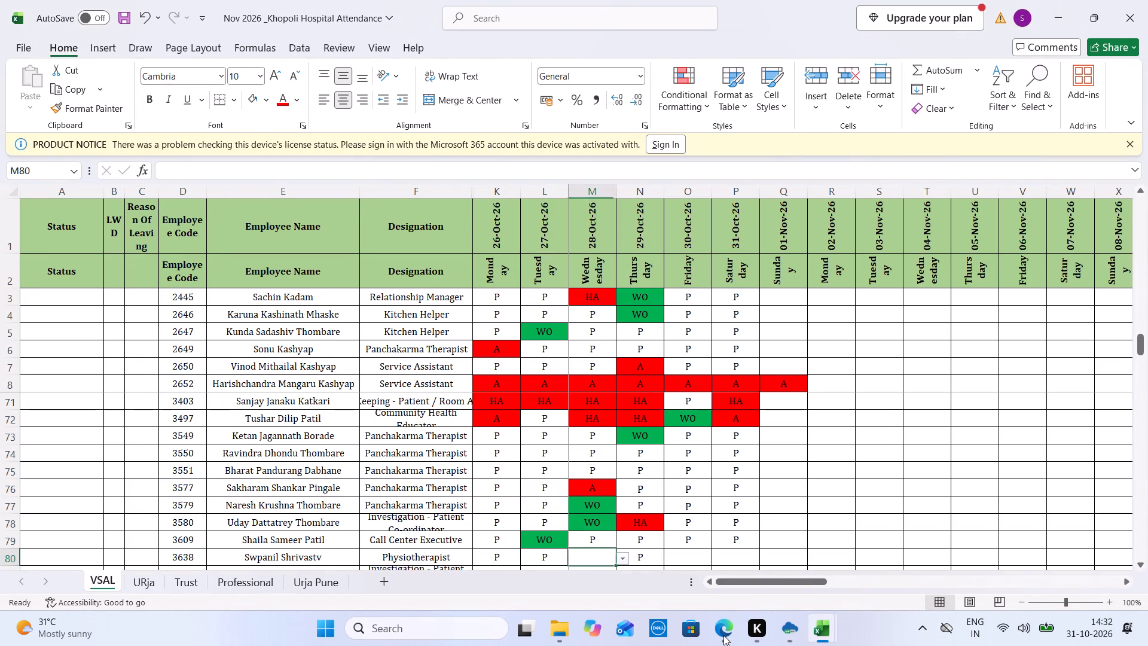
key(w)
key(Tab)
key(Tab)
click(723, 635)
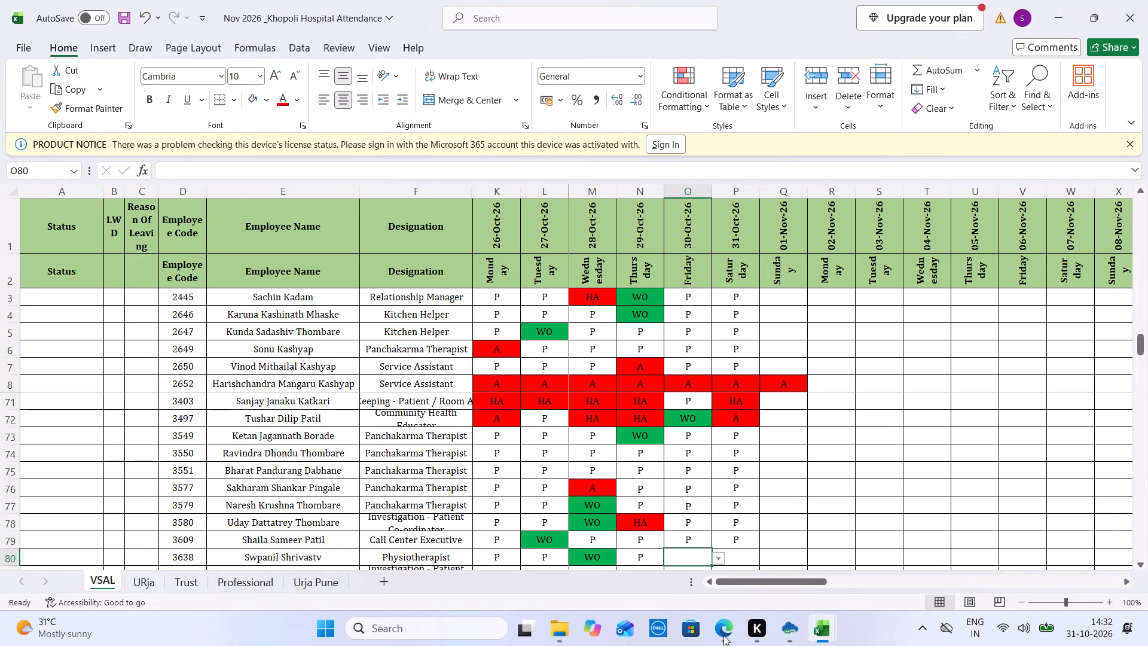
click(723, 635)
text(HA)
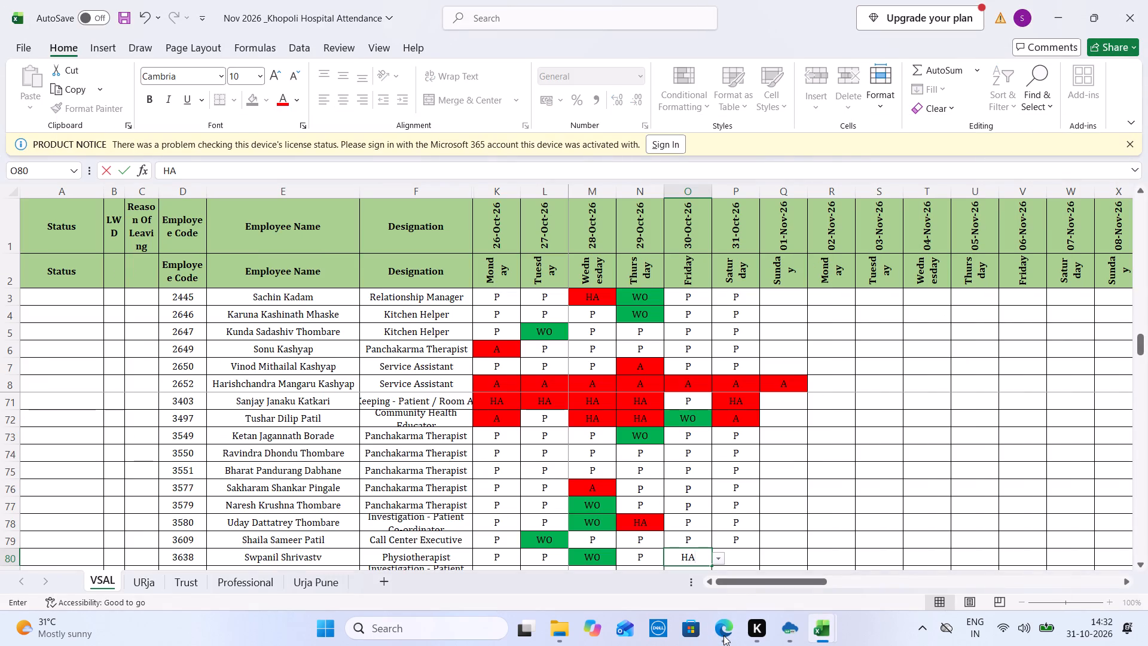
key(Tab)
Go to the 26-Oct-26 cell in Yogesh's attendance row and bring up Yogesh's October 2026 team calendar in HRMThread.
key(Down)
key(Left)
key(Left)
key(Left)
key(Left)
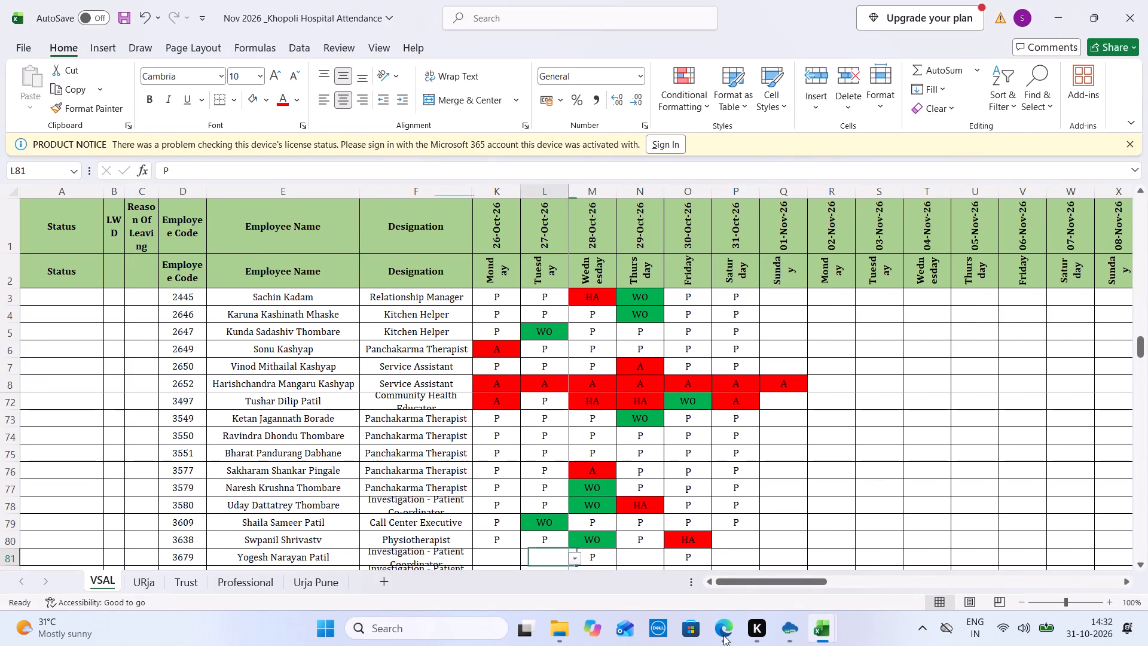
key(Left)
click(723, 635)
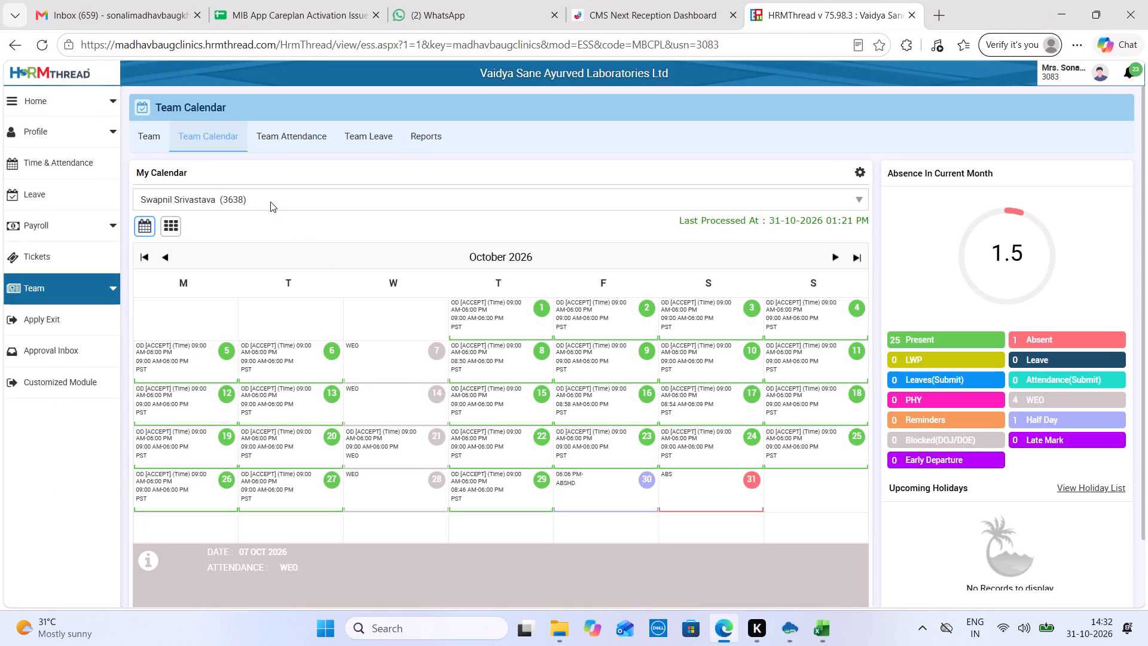
click(273, 200)
click(175, 291)
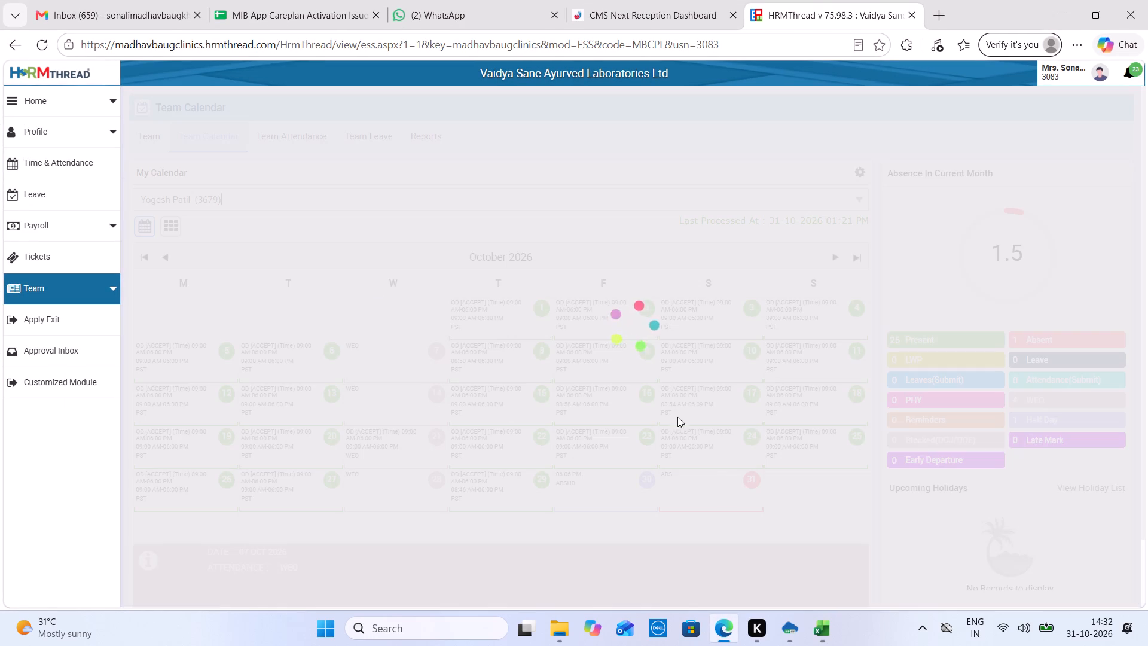
In the attendance sheet, mark Yogesh WO for 26 and P for 27, 29 and 31-Oct-26, and save the workbook.
click(724, 629)
click(724, 629)
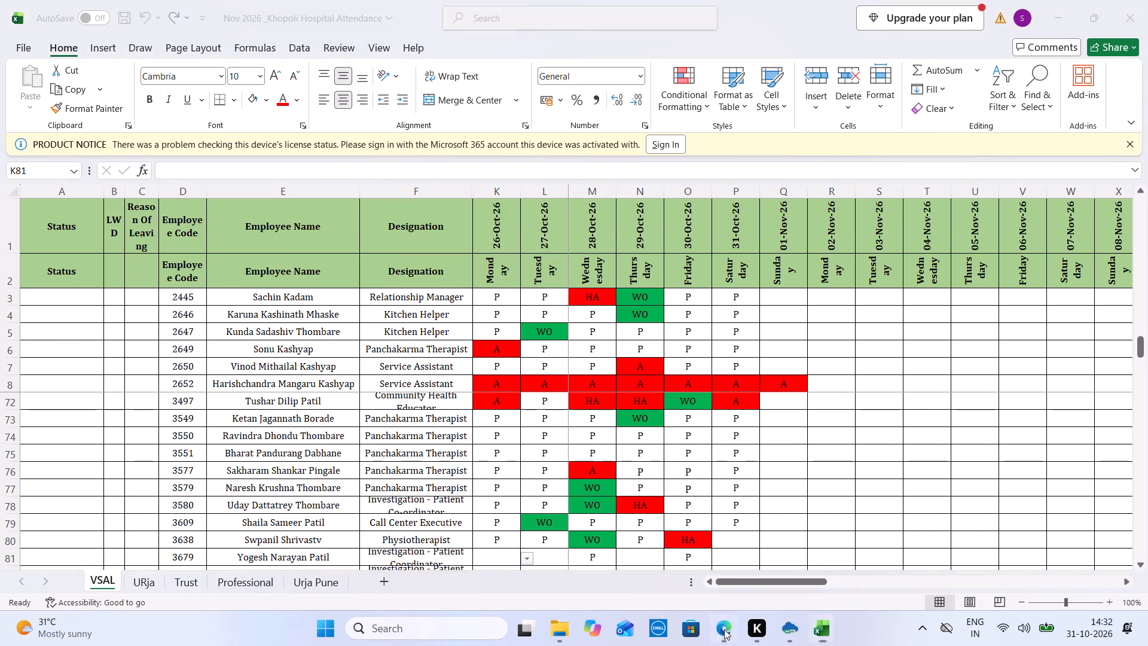
click(724, 629)
key(w)
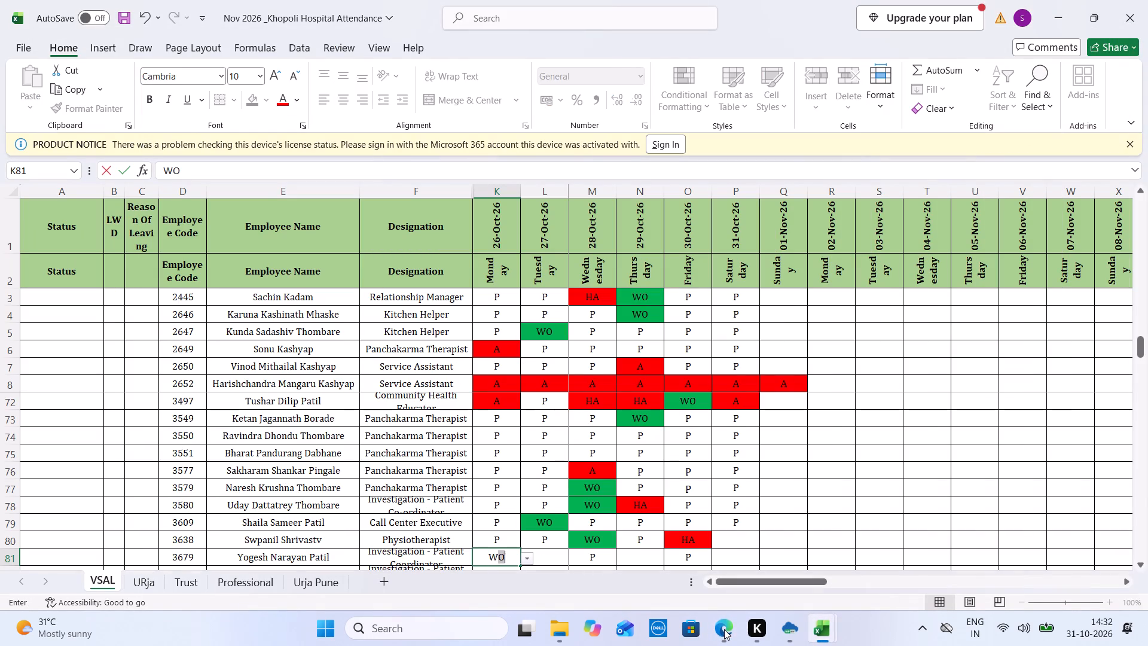
key(Tab)
key(p)
key(Tab)
key(Tab)
key(p)
key(Tab)
key(Tab)
key(p)
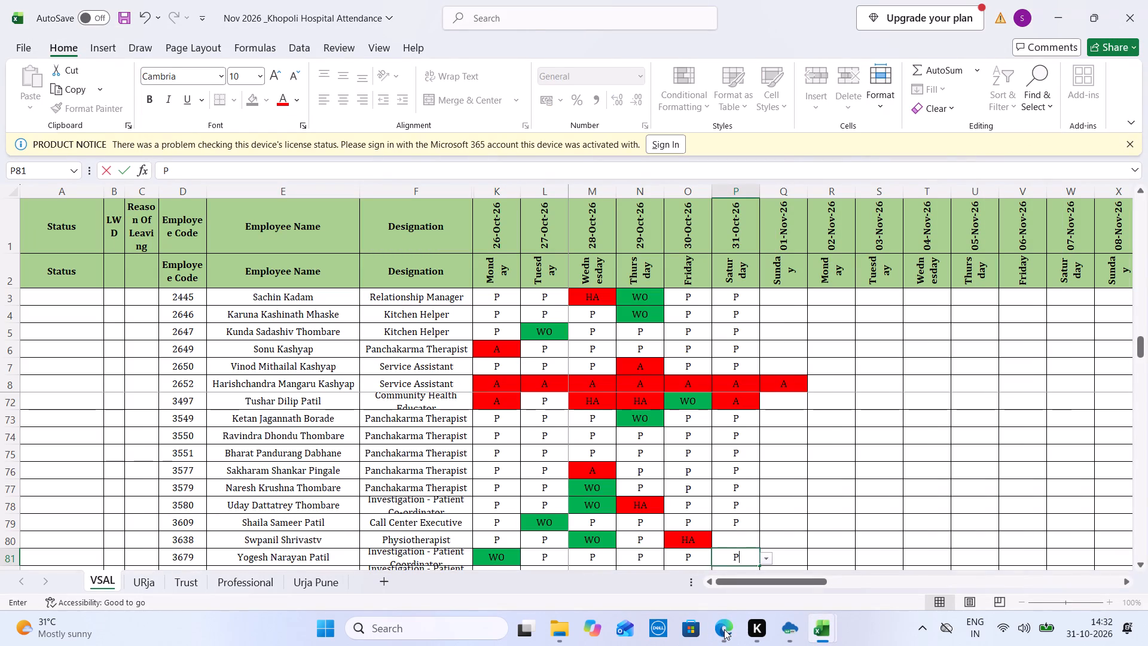
key(ctrl+s)
Go to the 26-Oct-26 cell in Sanoj's attendance row and bring up Sanoj's October 2026 team calendar in HRMThread.
key(Down)
key(Left)
key(Left)
key(Left)
key(Left)
key(Left)
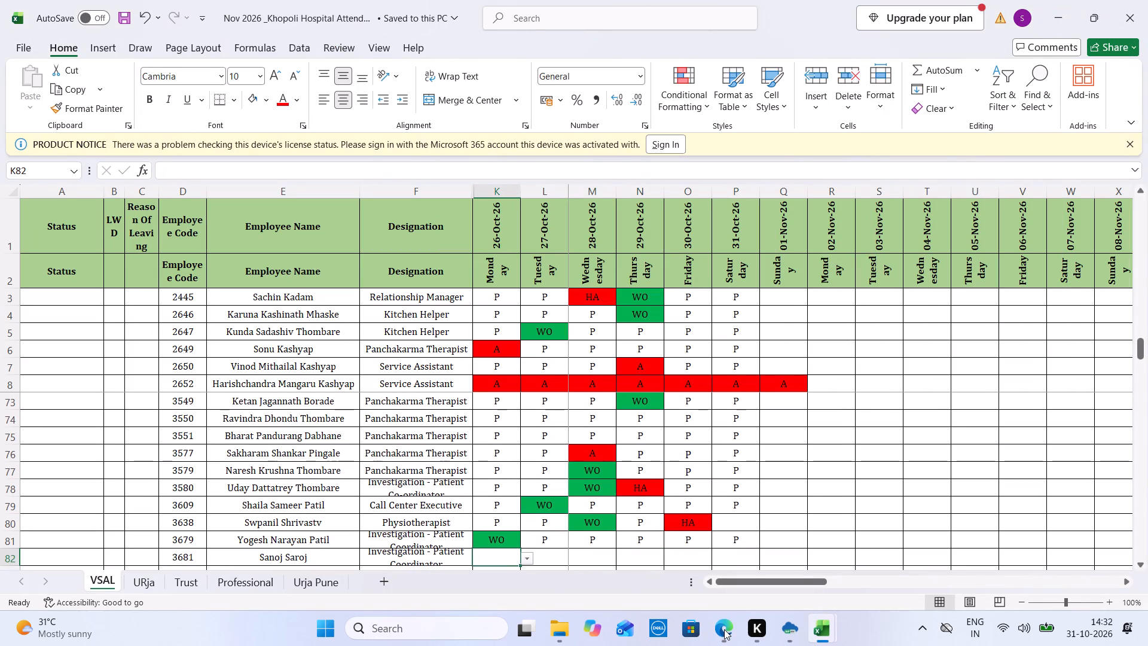
click(724, 629)
click(229, 196)
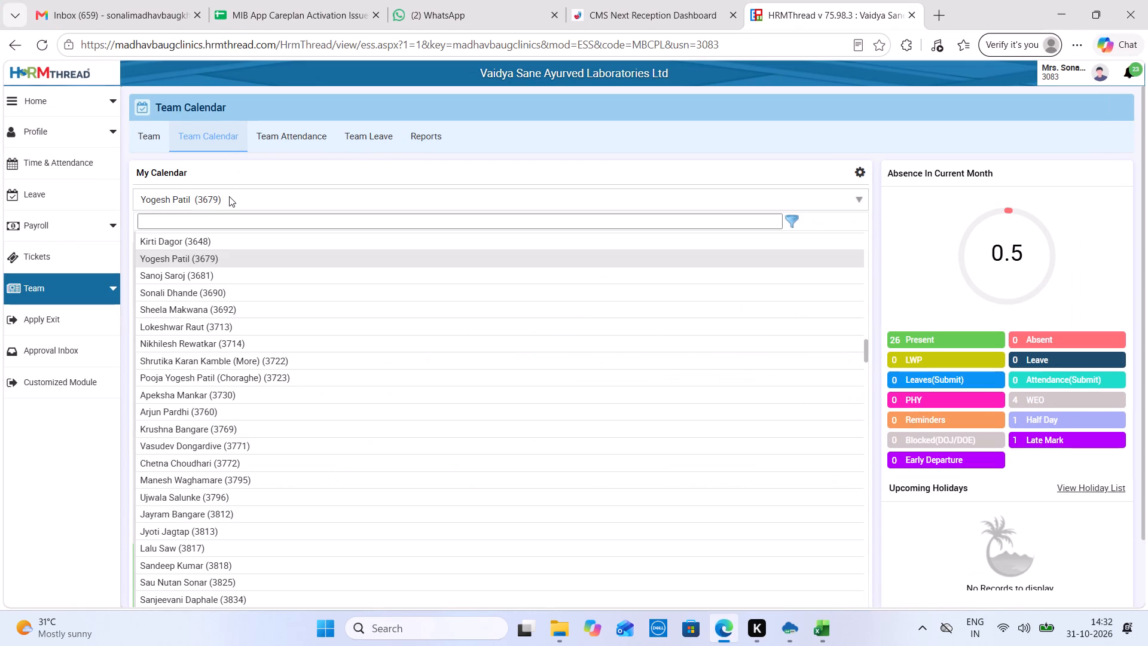
click(174, 276)
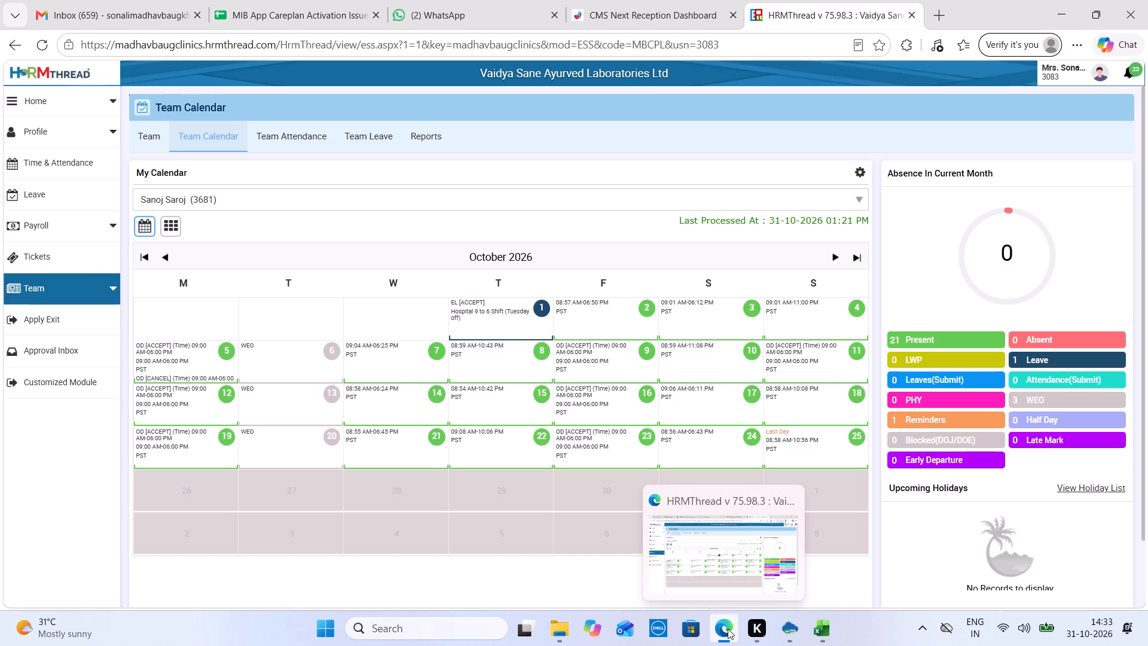
Back in the attendance workbook, save it and delete Sanoj's entire row from the VSAL sheet.
click(728, 629)
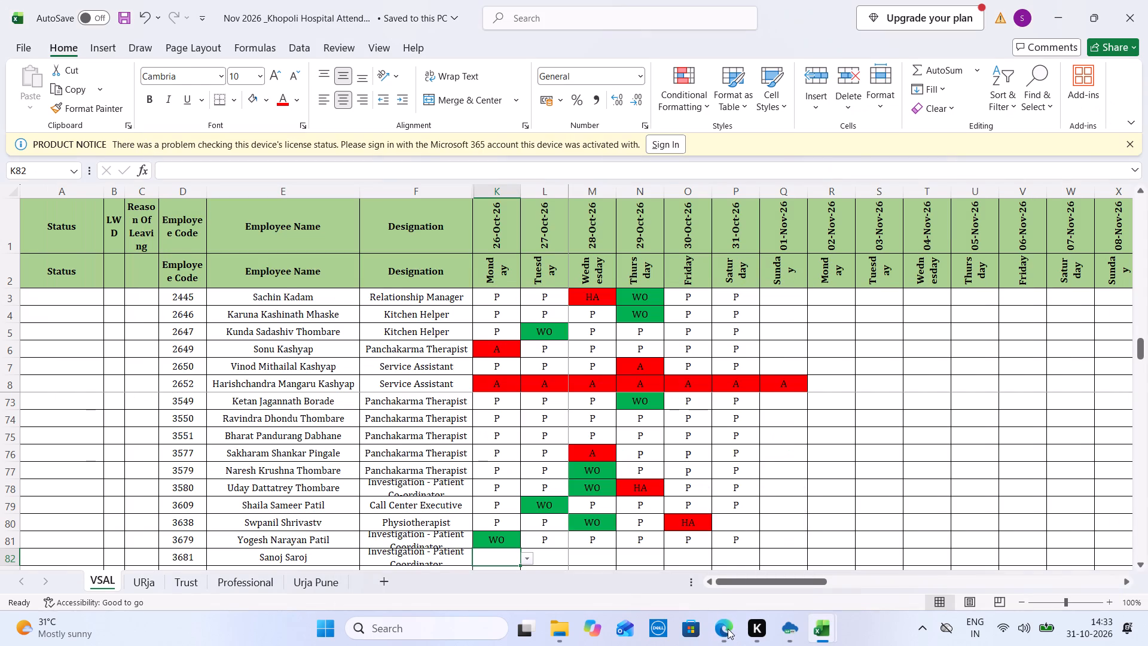
click(728, 629)
click(728, 629)
key(ctrl+s)
key(ctrl+s)
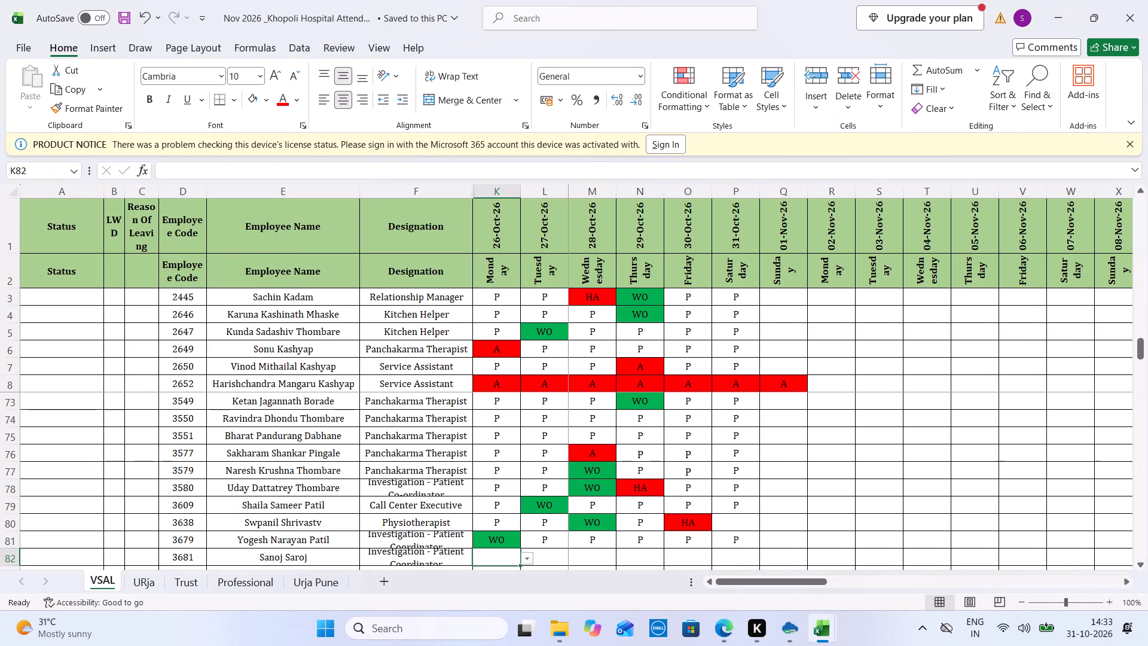
click(7, 557)
right_click(7, 557)
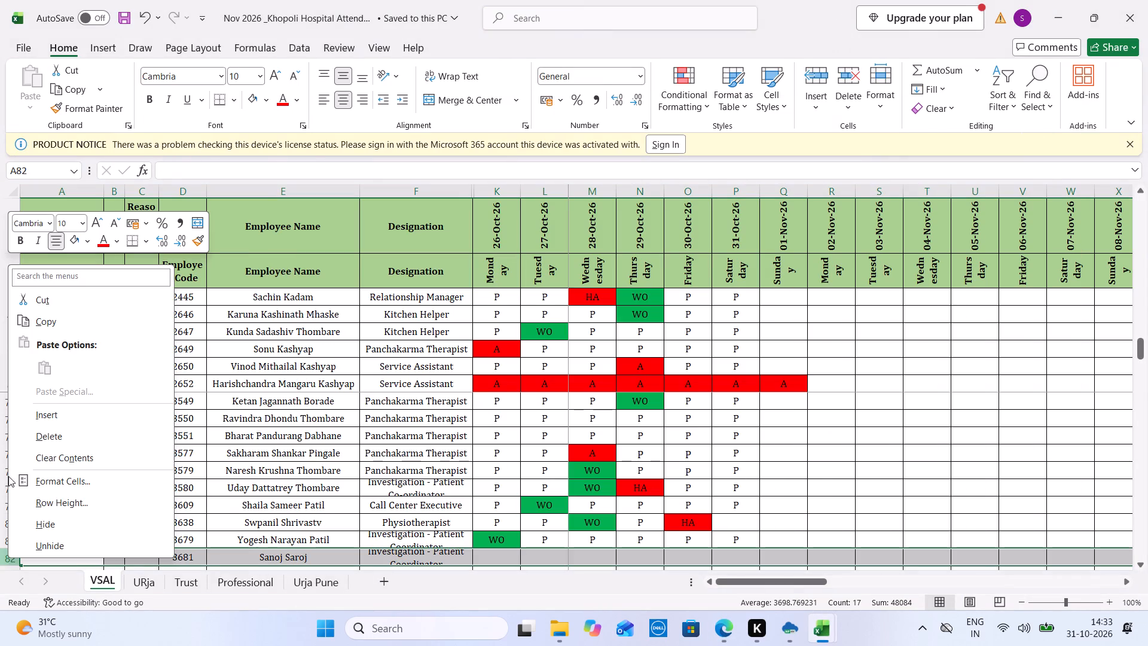
click(62, 428)
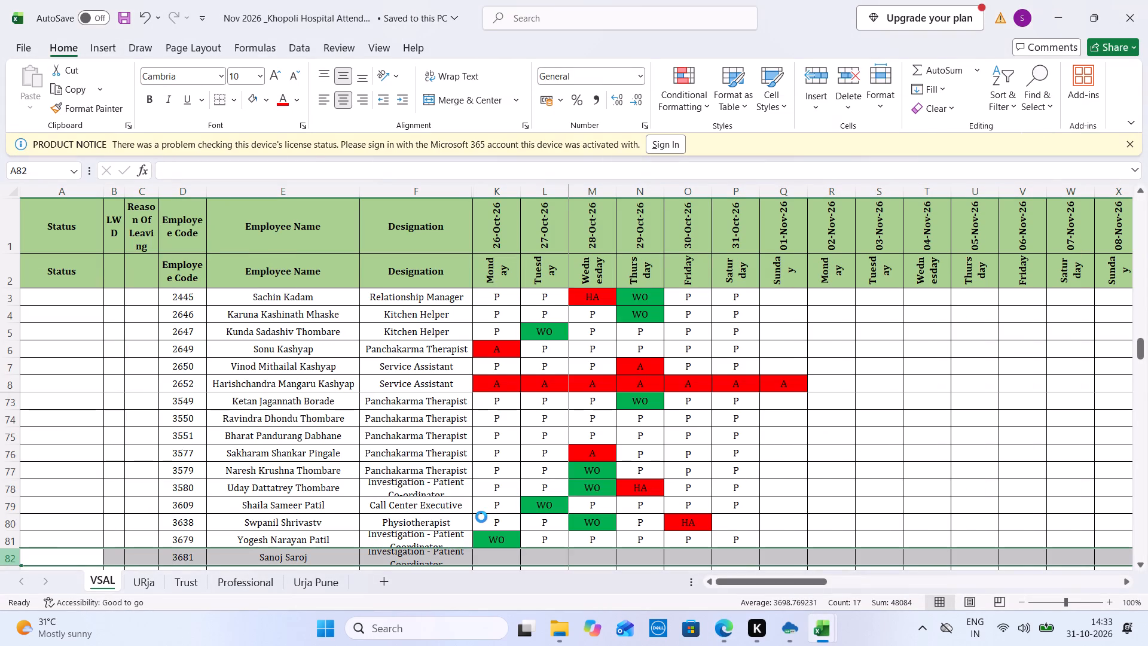
Go to the 26-Oct-26 cell in Shrutika's attendance row and bring up Shrutika's October 2026 team calendar in HRMThread.
click(514, 556)
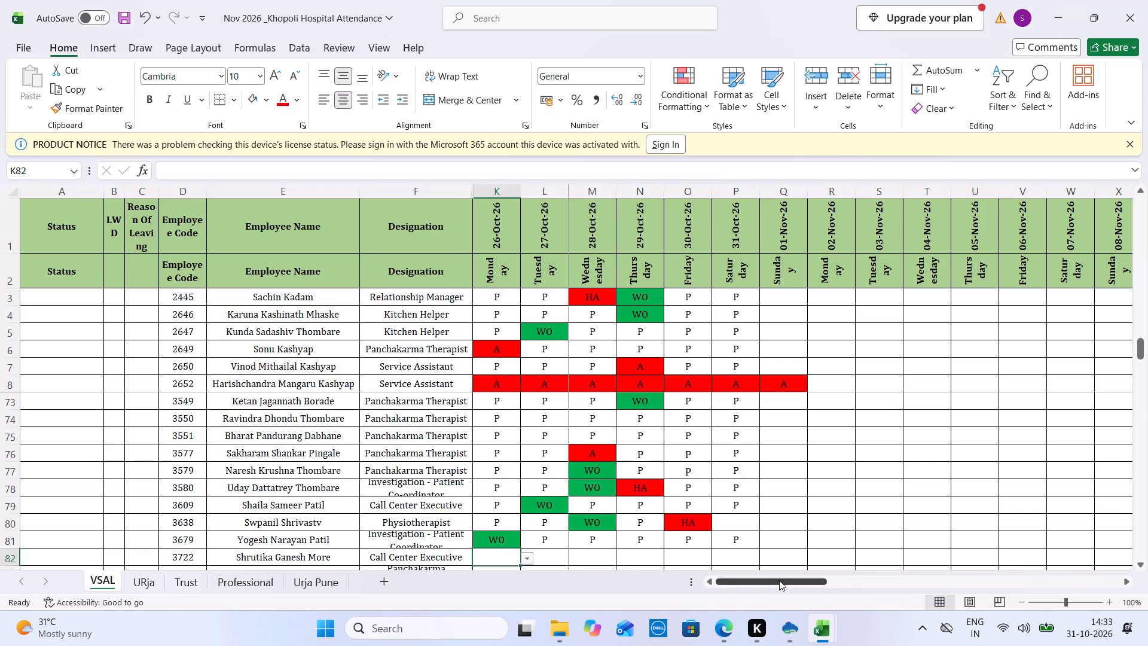
click(728, 635)
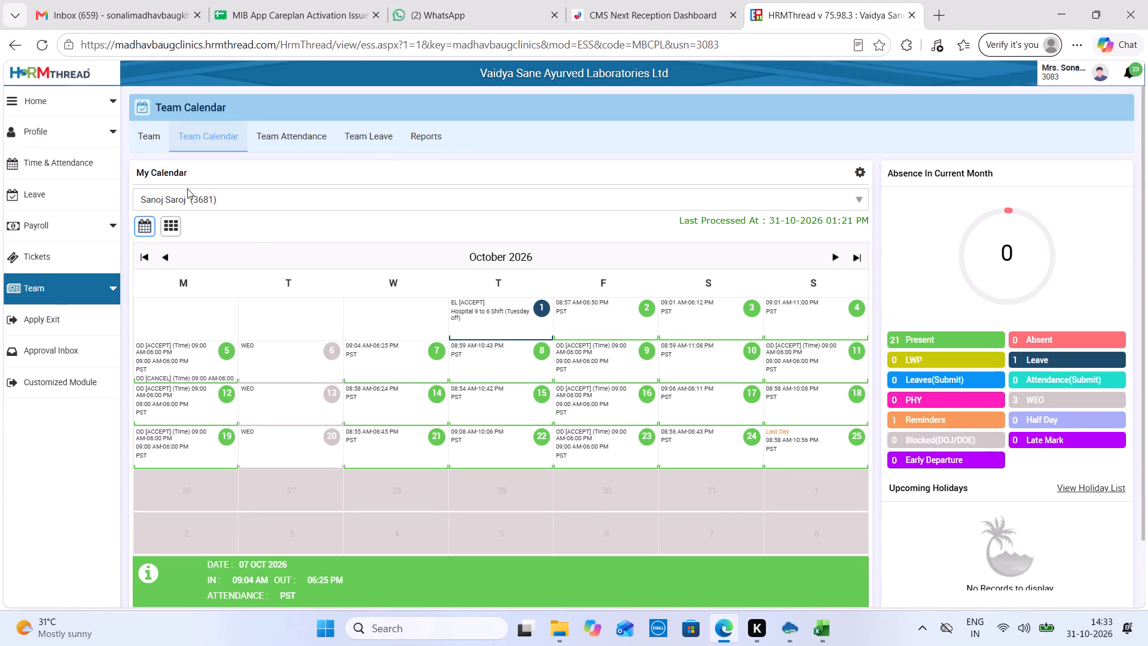
click(197, 199)
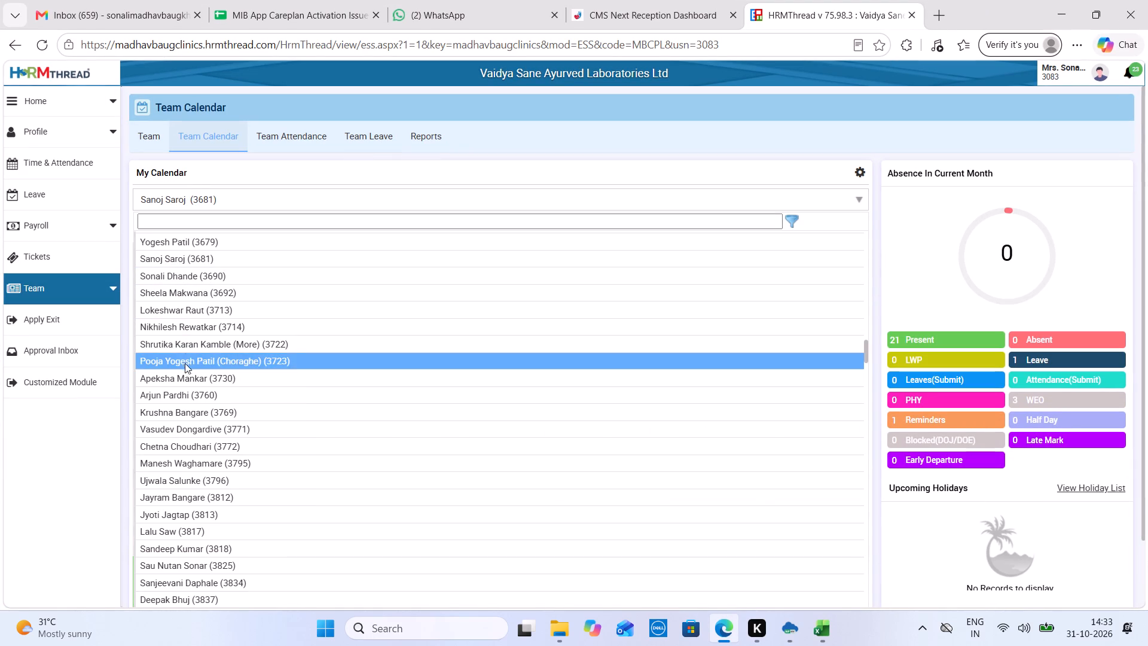
click(207, 348)
In the attendance sheet, mark Shrutika P for 26 to 29, WO for 30 and P for 31-Oct-26.
click(730, 618)
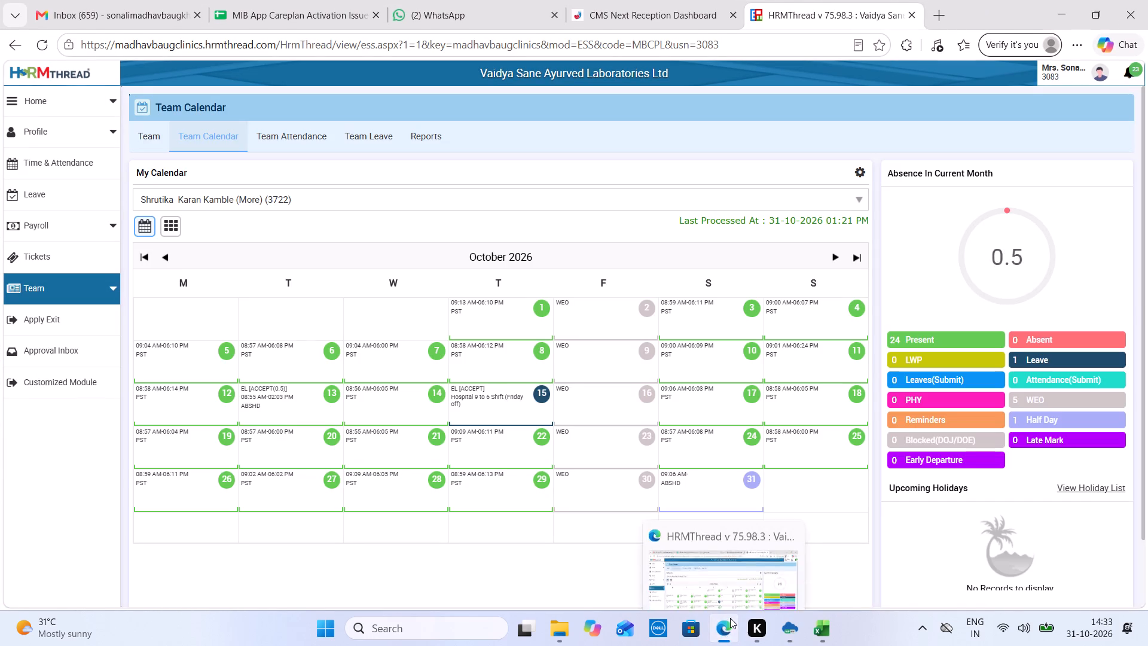
click(730, 618)
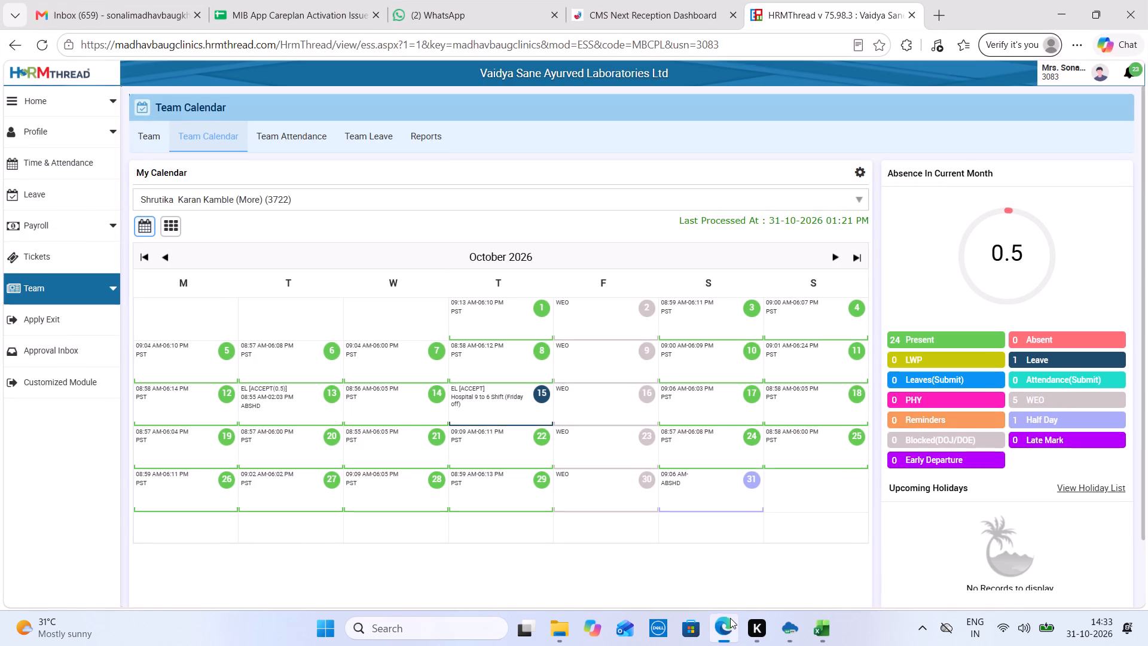
click(730, 618)
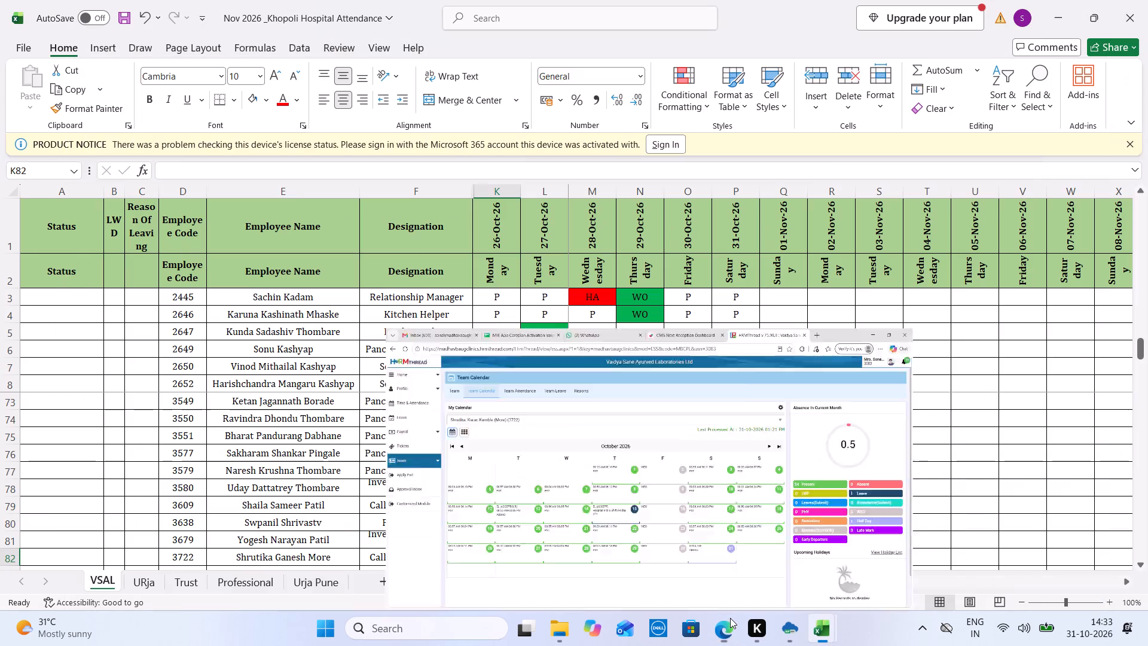
key(p)
key(Tab)
key(p)
key(Tab)
key(p)
key(Tab)
key(p)
key(Tab)
key(w)
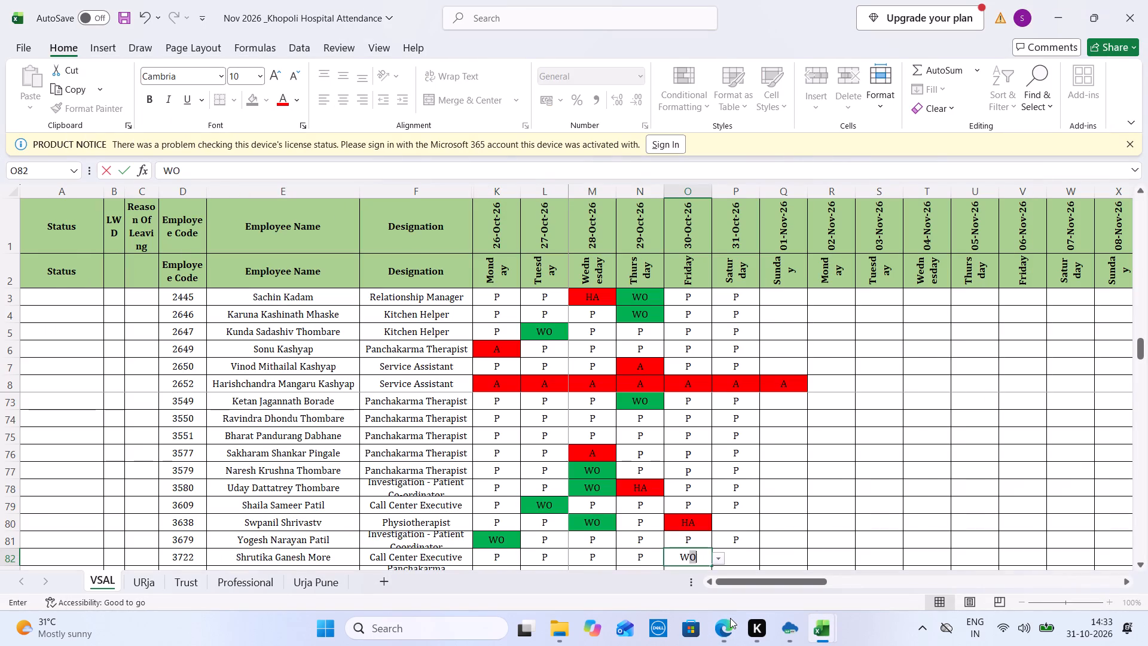
key(Tab)
key(p)
Go to the 26-Oct-26 cell in Pooja's attendance row and bring up Pooja's October 2026 team calendar in HRMThread.
key(Down)
key(Left)
key(Left)
key(Left)
key(Left)
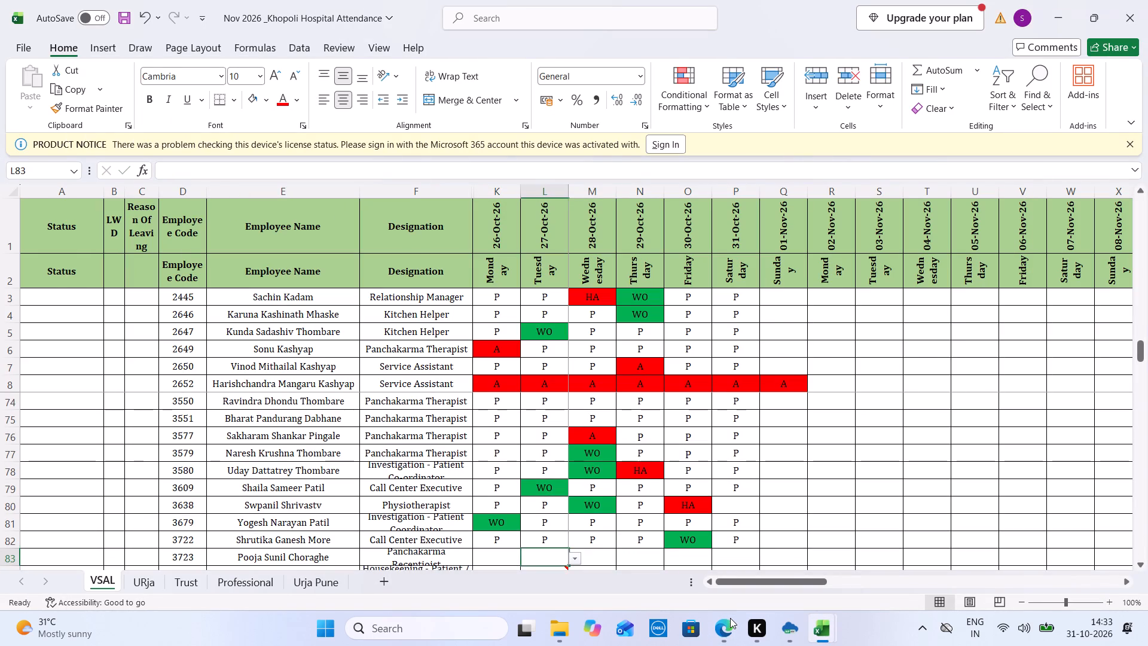
key(Left)
click(730, 618)
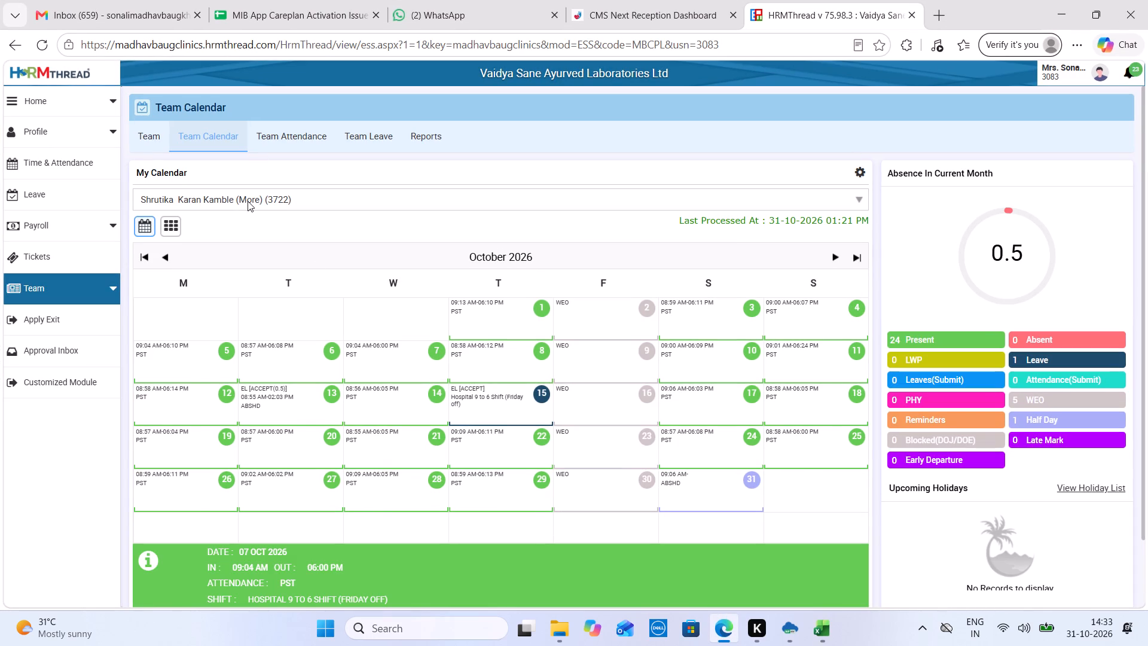
click(248, 201)
click(194, 282)
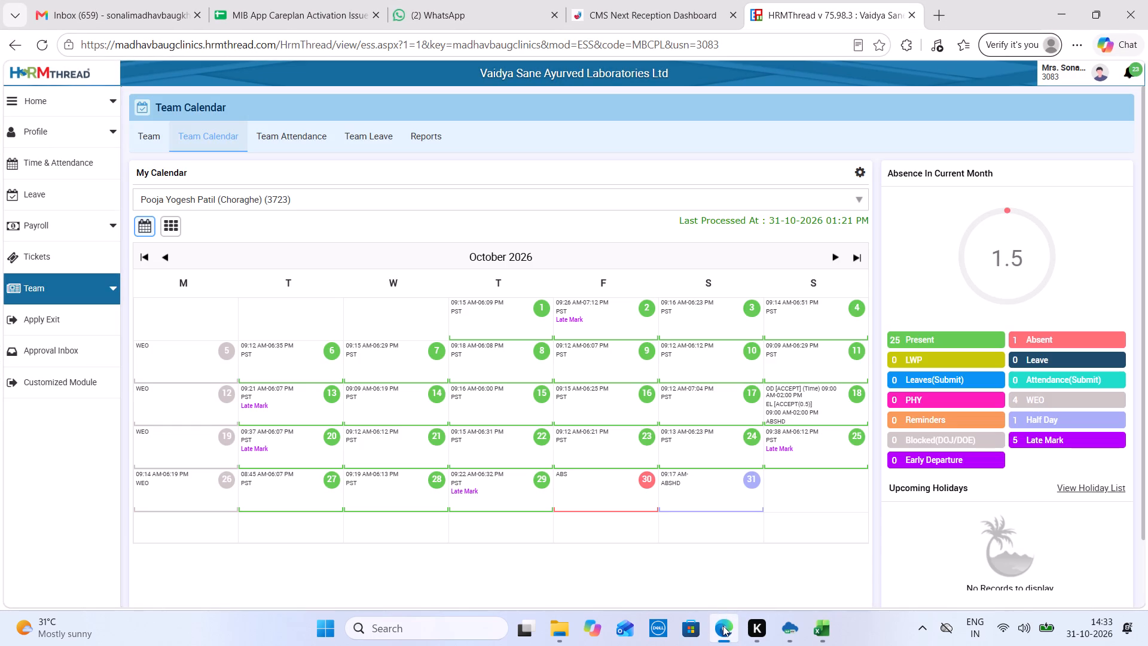
In the attendance sheet, mark Pooja P for 26 to 29, A for 30 and P for 31-Oct-26, checking against the calendar.
click(723, 626)
click(723, 626)
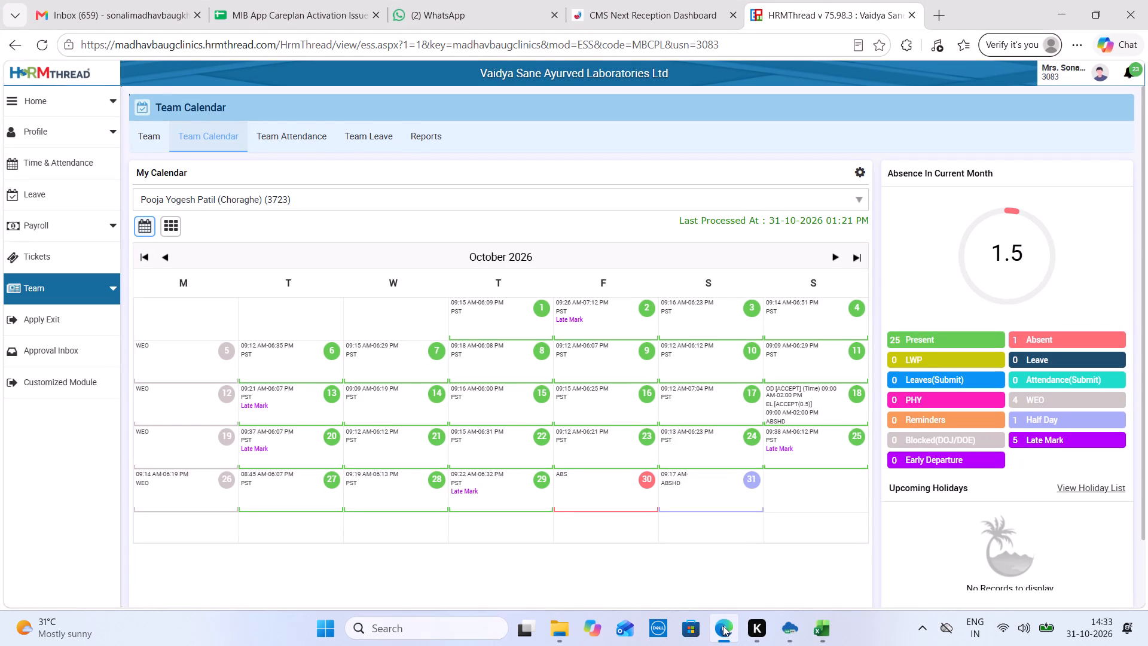
click(723, 626)
key(p)
key(Tab)
key(p)
key(Tab)
key(p)
key(Tab)
key(p)
key(Tab)
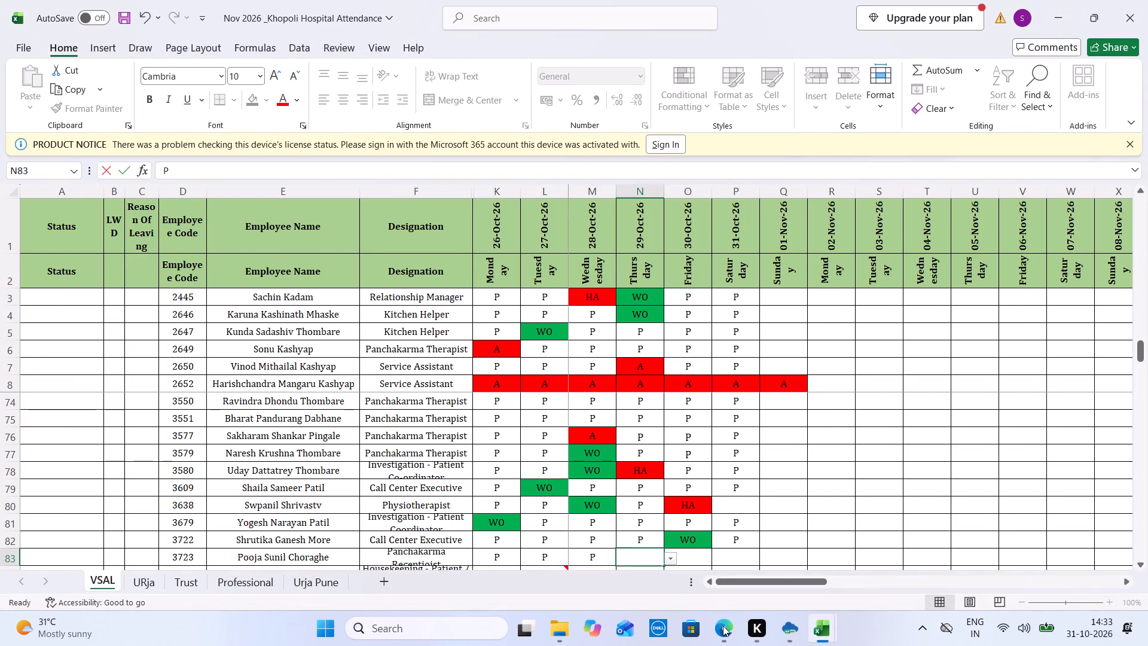
key(a)
key(Tab)
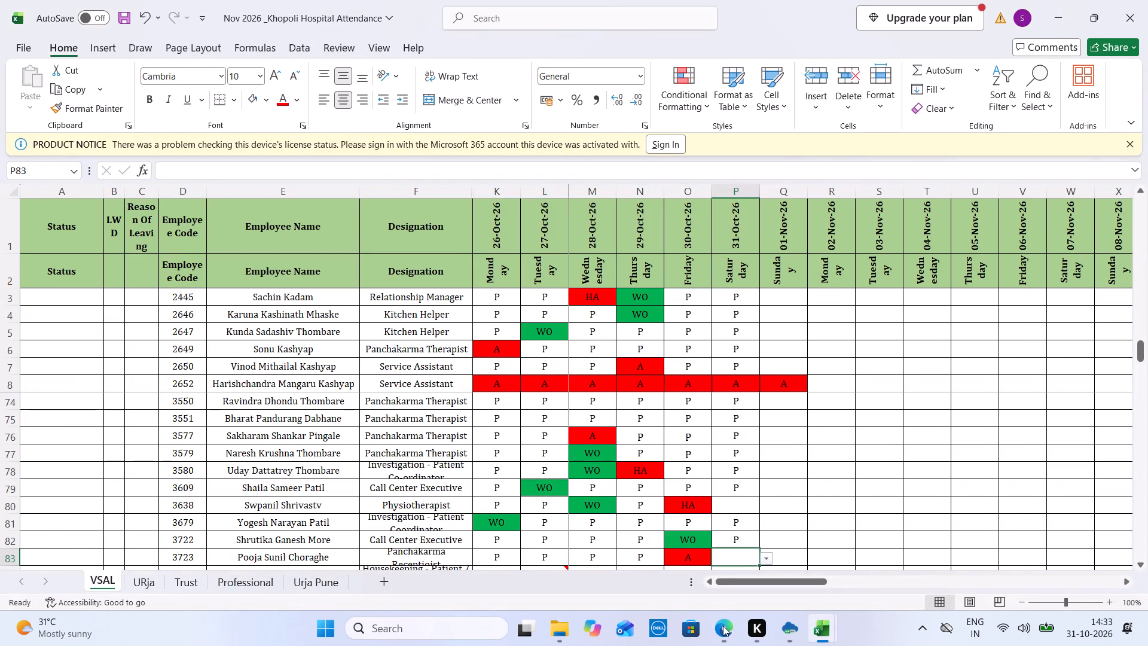
click(723, 626)
click(723, 626)
key(p)
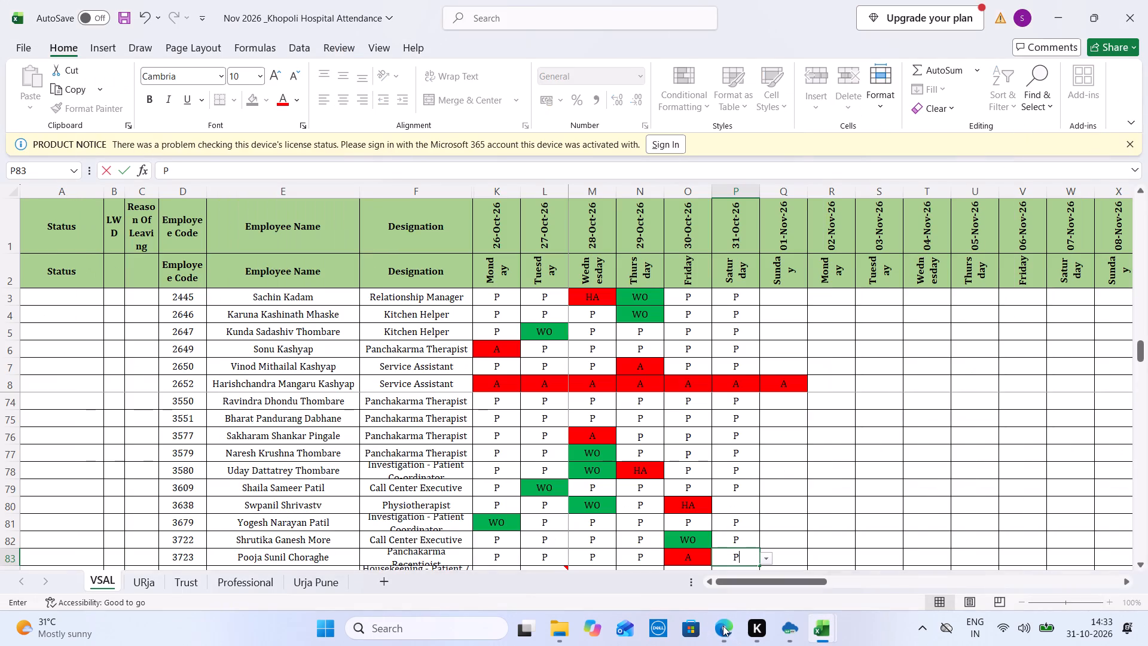
Go to the 26-Oct-26 cell in Arjun's attendance row and bring up Arjun's October 2026 team calendar in HRMThread.
key(Down)
key(Left)
key(Left)
key(Left)
key(Left)
key(Left)
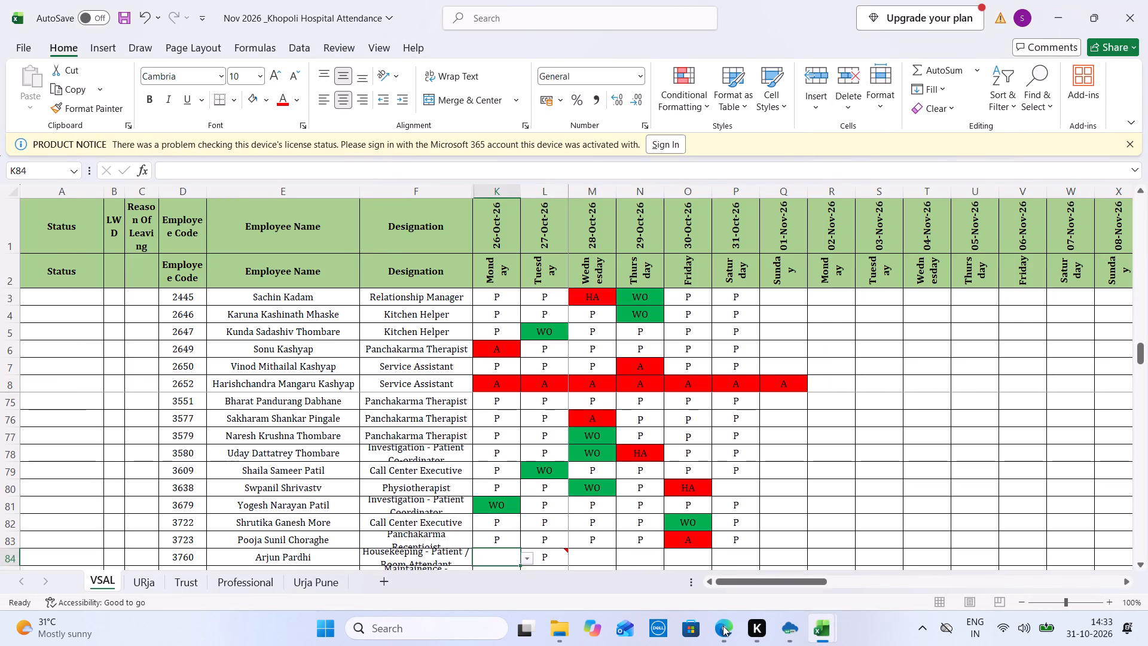
click(723, 626)
click(229, 196)
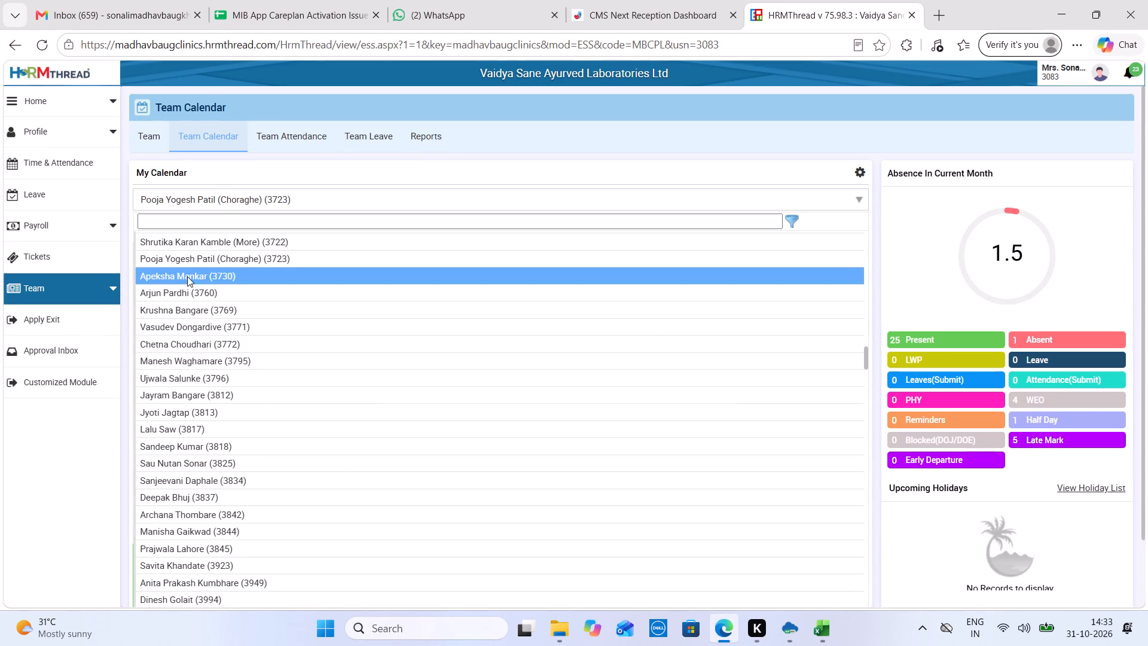
click(196, 296)
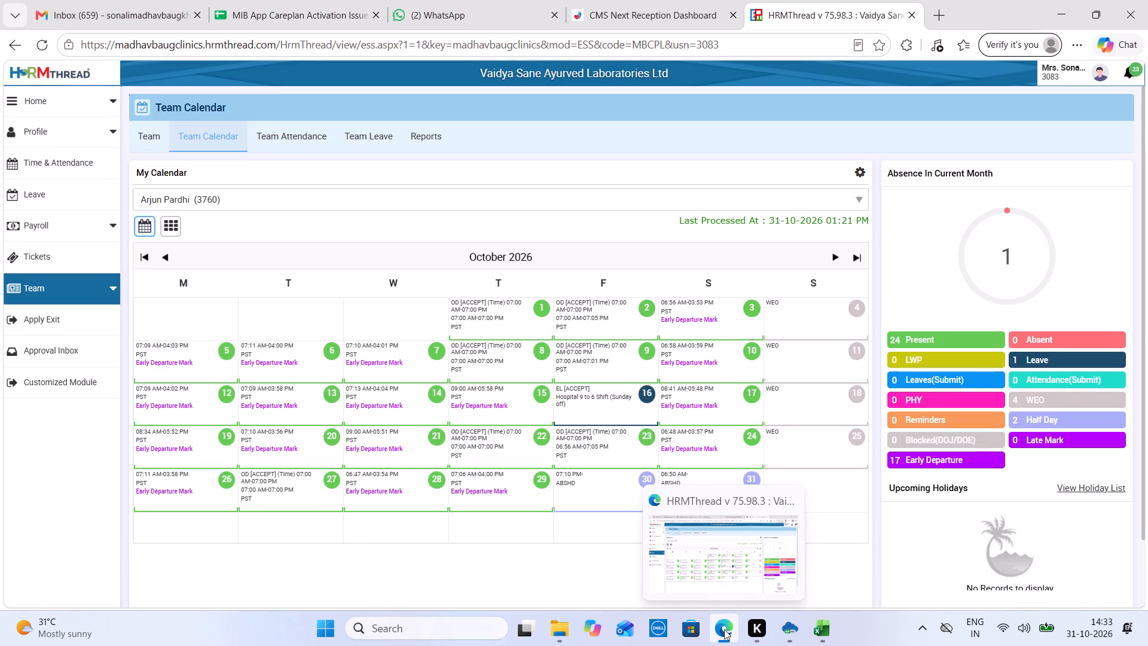
In the attendance sheet, mark Arjun P for 26, 28 and 29 and HA for 30-Oct-26, skipping 27-Oct-26.
click(724, 629)
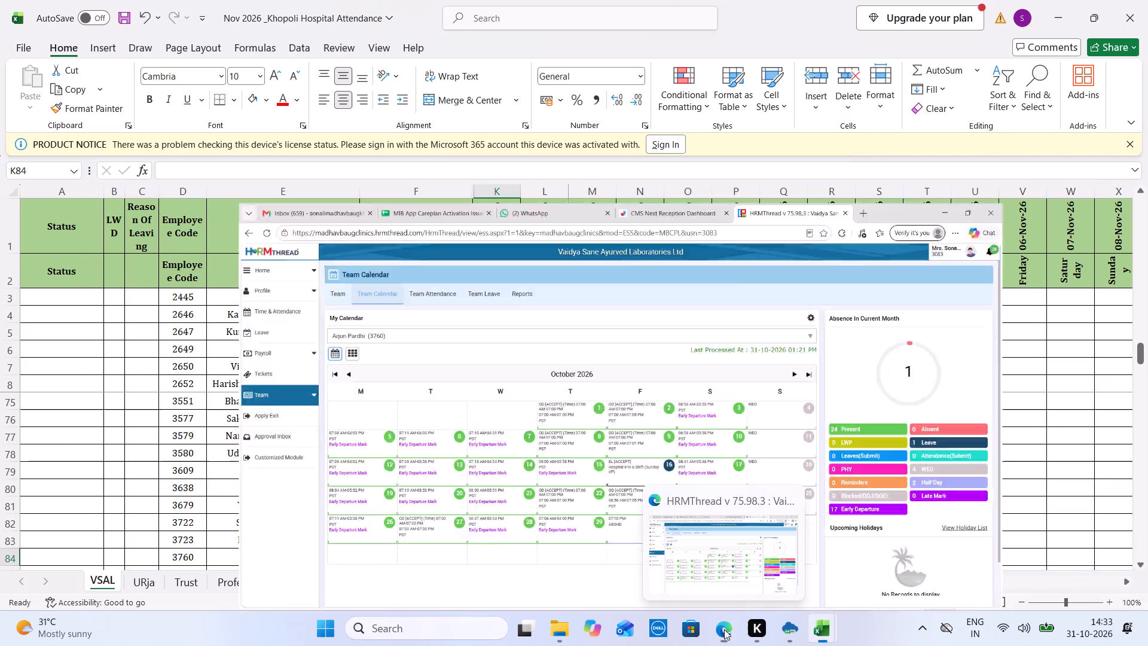
key(p)
key(Tab)
key(Tab)
key(p)
key(Tab)
key(p)
key(Tab)
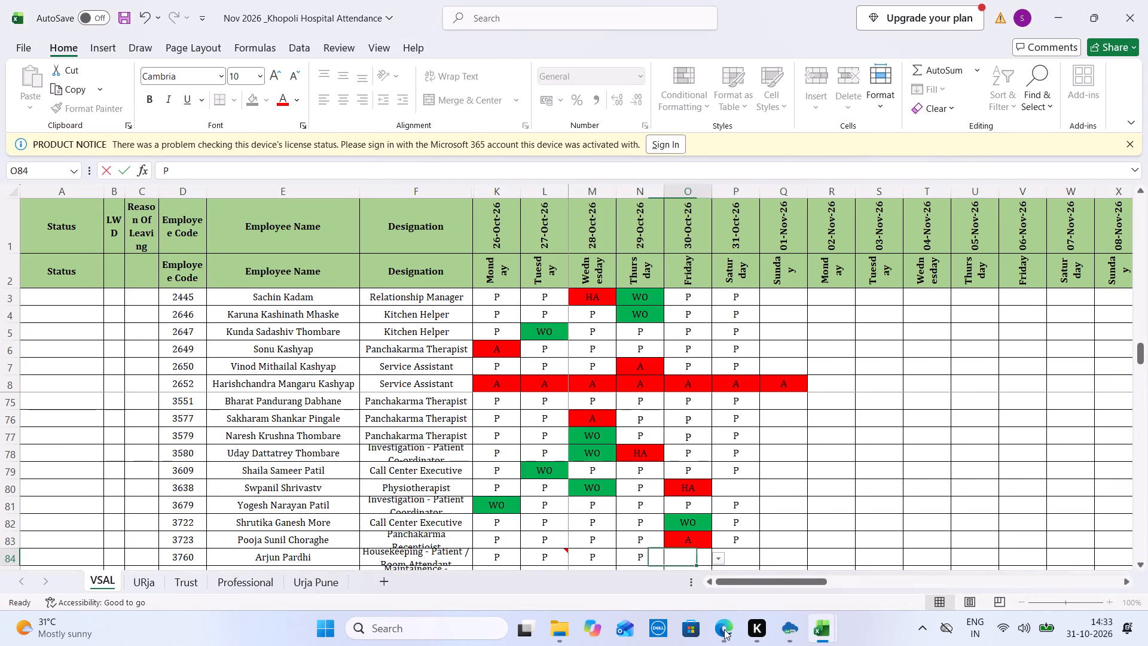
click(724, 629)
click(724, 629)
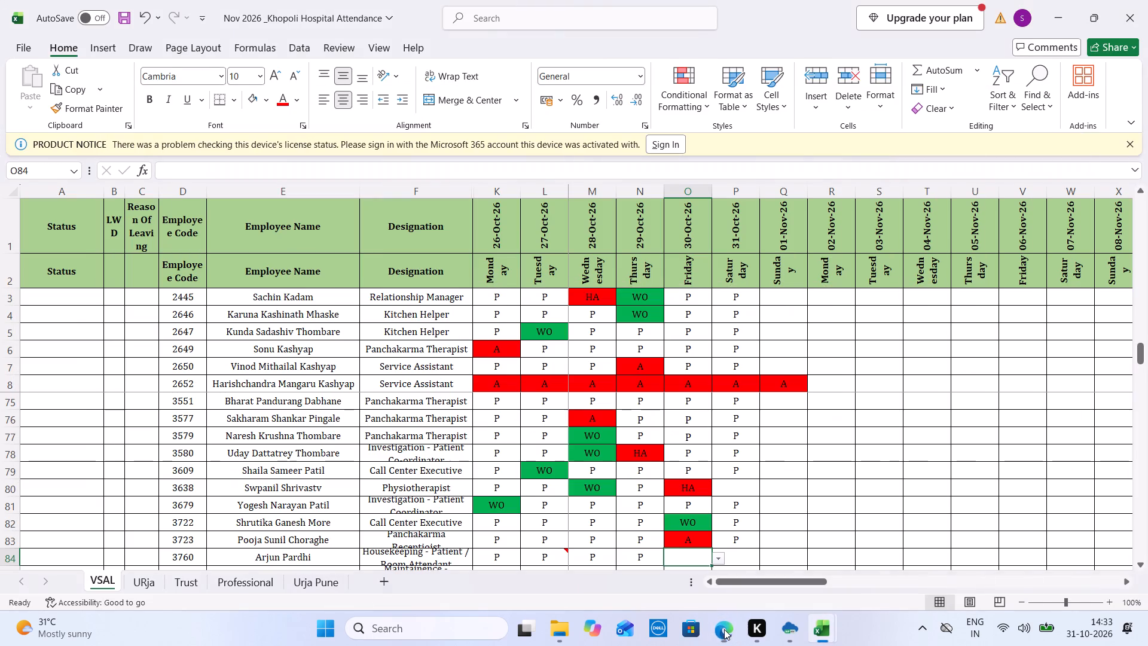
text(HA)
key(Tab)
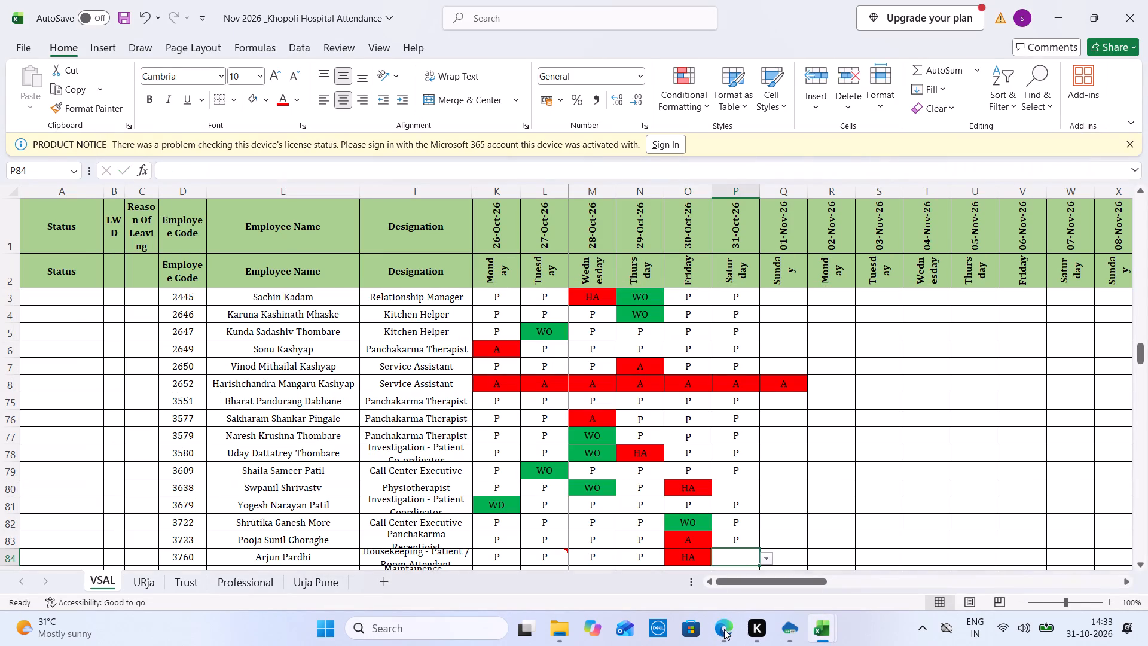
click(724, 629)
click(724, 629)
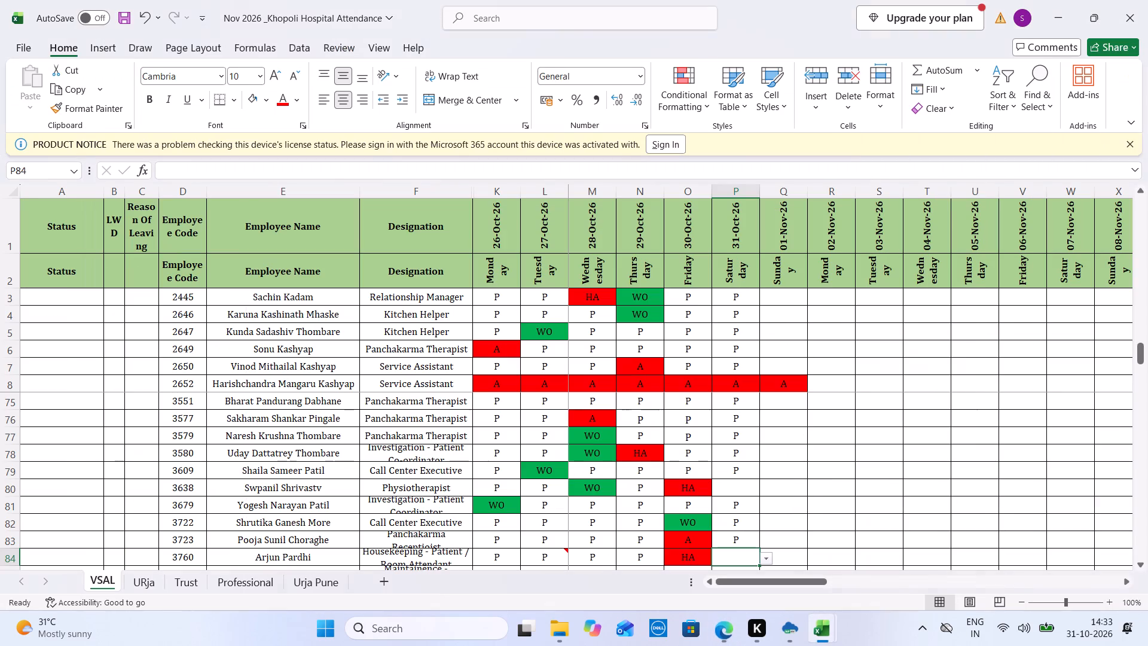
right_click(689, 553)
click(757, 436)
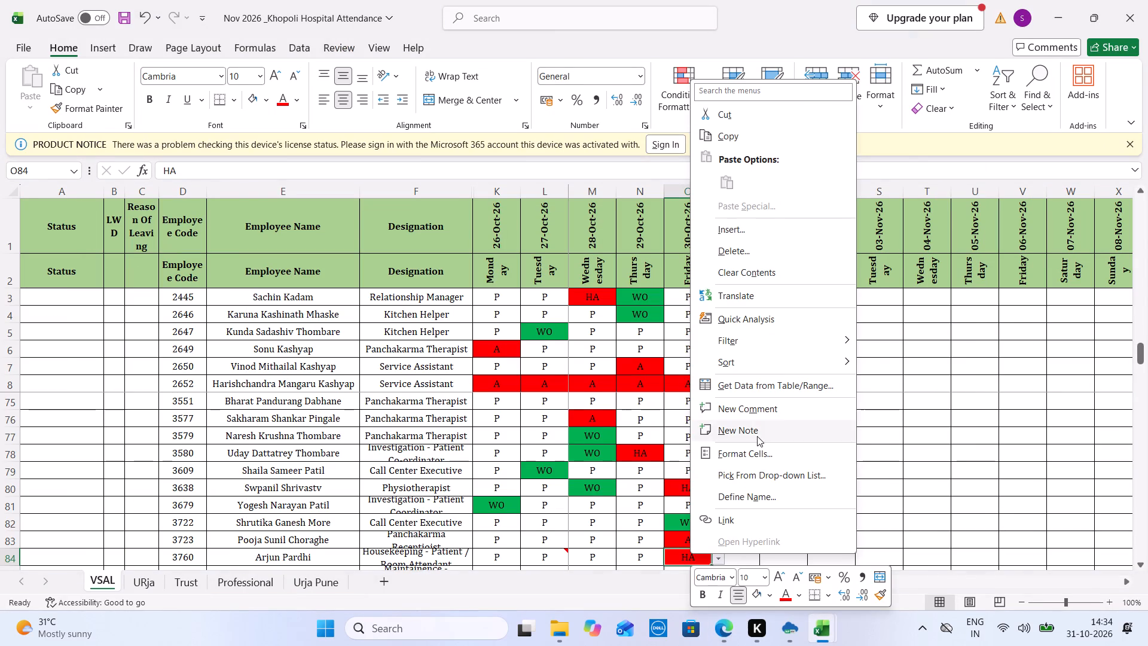
text(NIGHT)
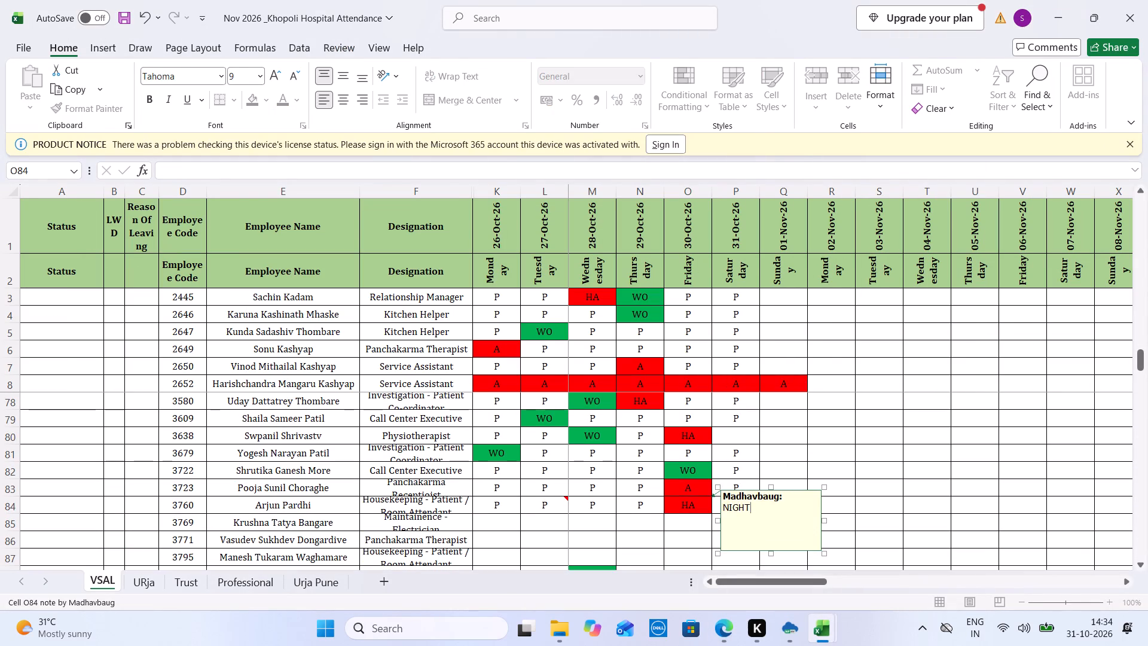
click(505, 524)
key(ctrl+s)
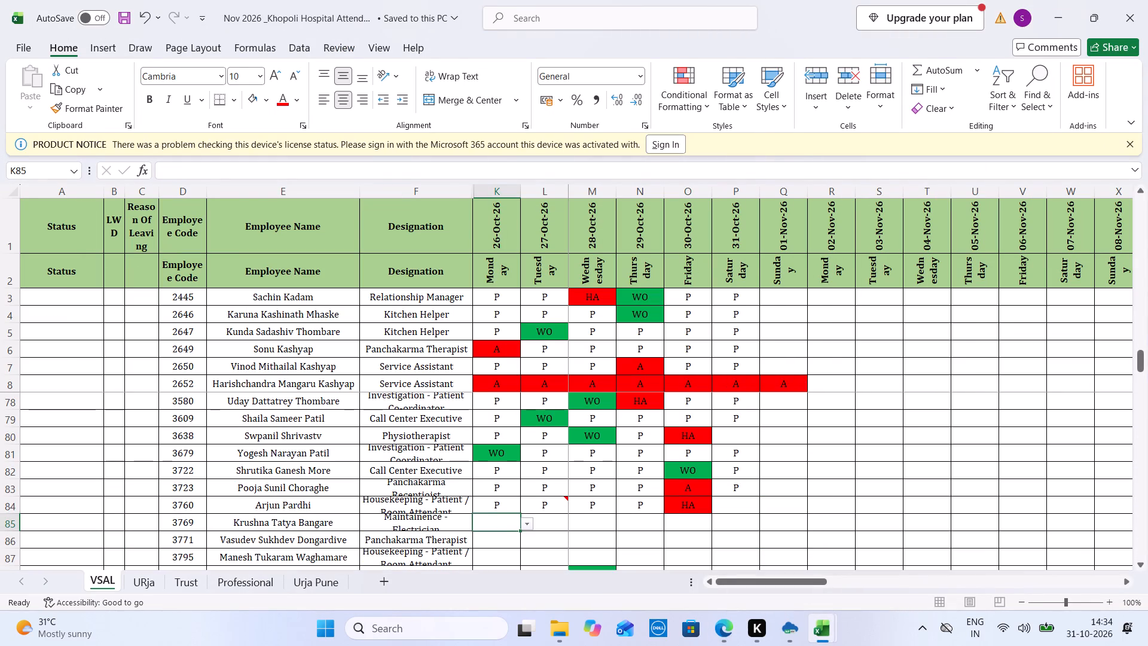
Bring up Krushna's October 2026 team calendar in HRMThread.
click(716, 616)
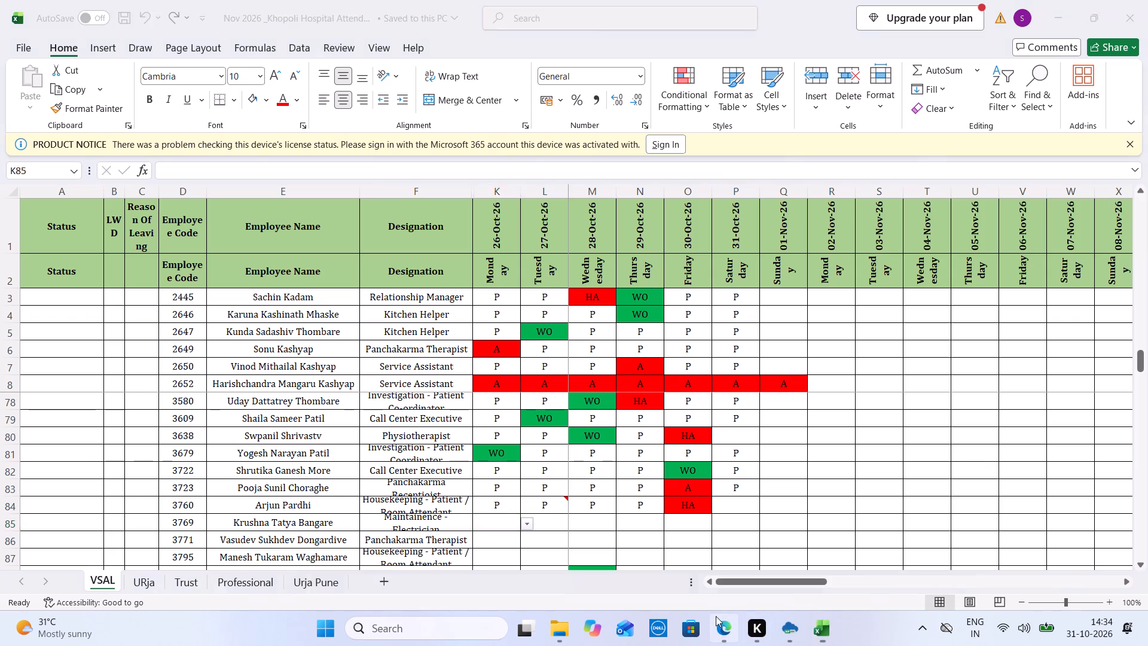
click(227, 196)
click(176, 271)
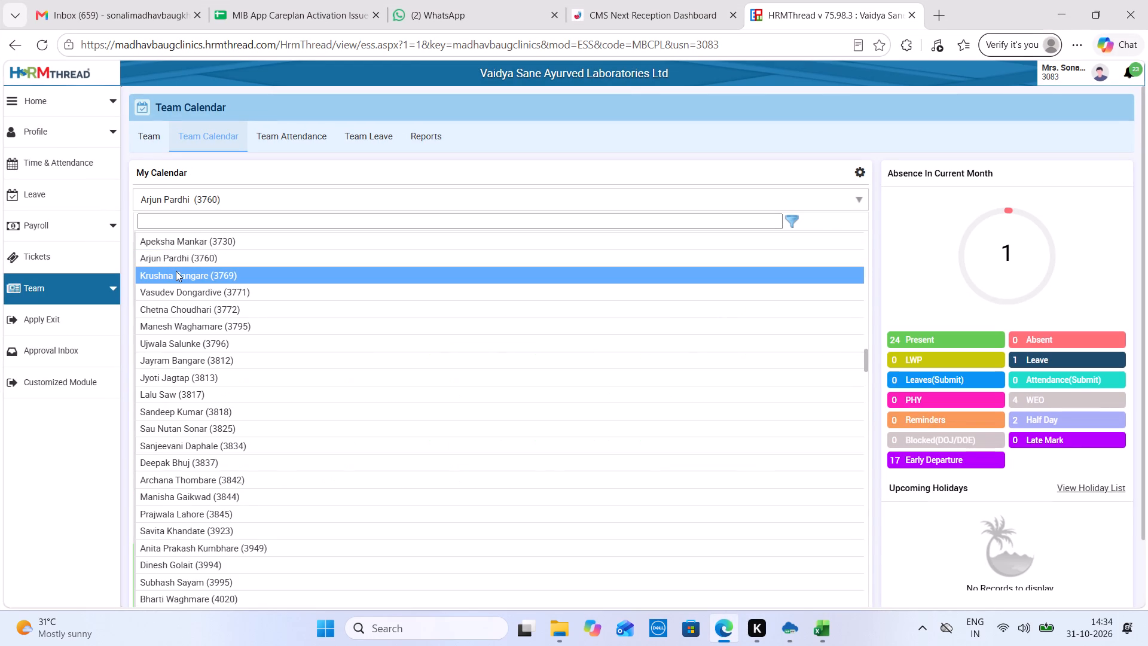
In the attendance sheet, mark Krushna P for 26 to 28, A for 29 and P for 30 and 31-Oct-26, and save.
click(725, 631)
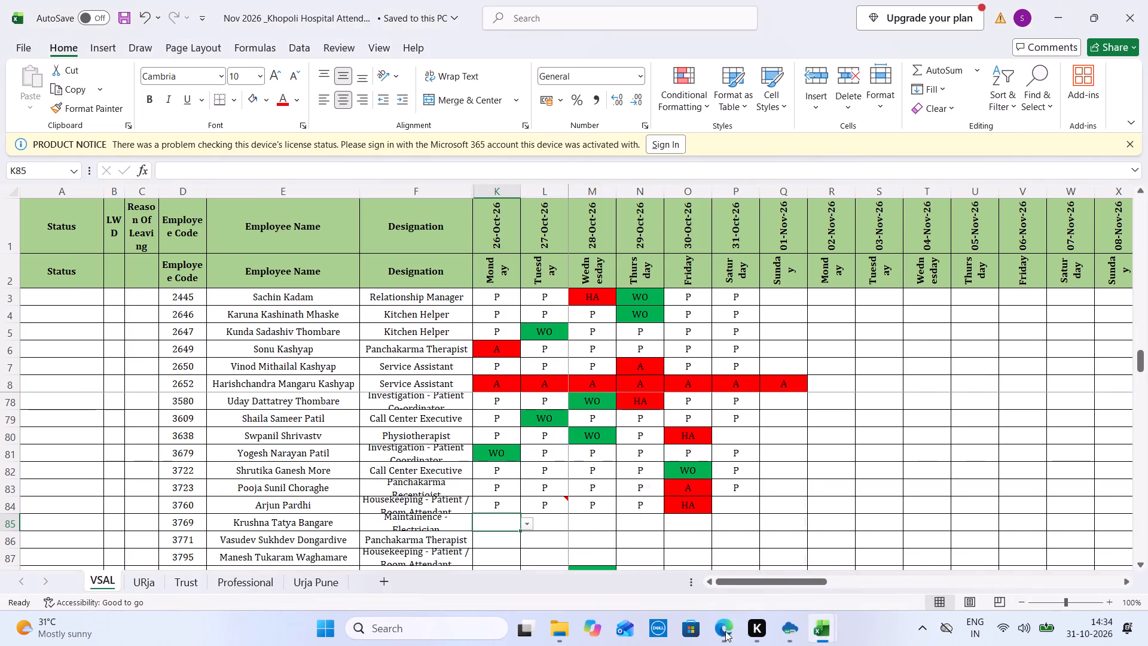
click(725, 631)
click(725, 631)
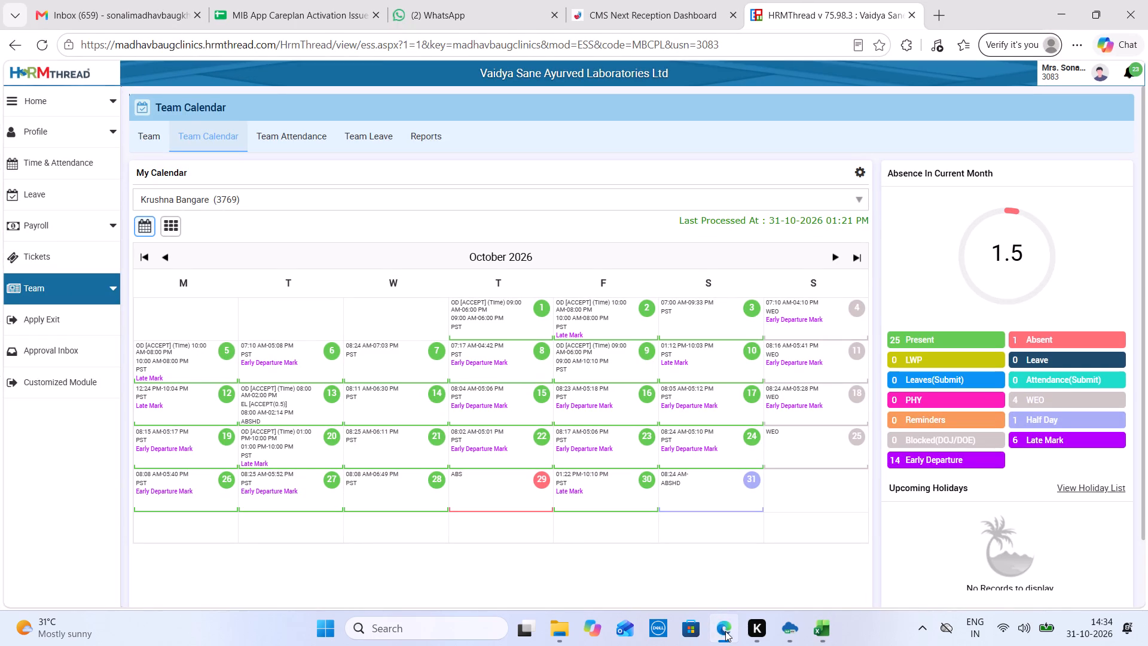
key(p)
key(Tab)
key(p)
key(Tab)
key(p)
key(Tab)
key(a)
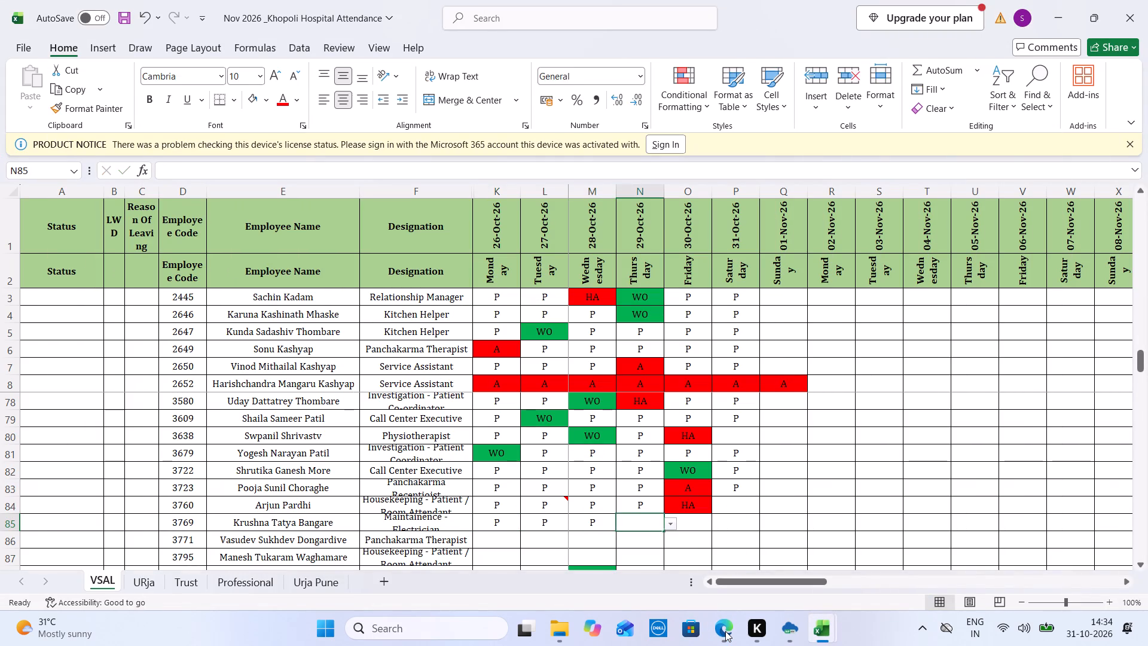
key(Tab)
click(725, 631)
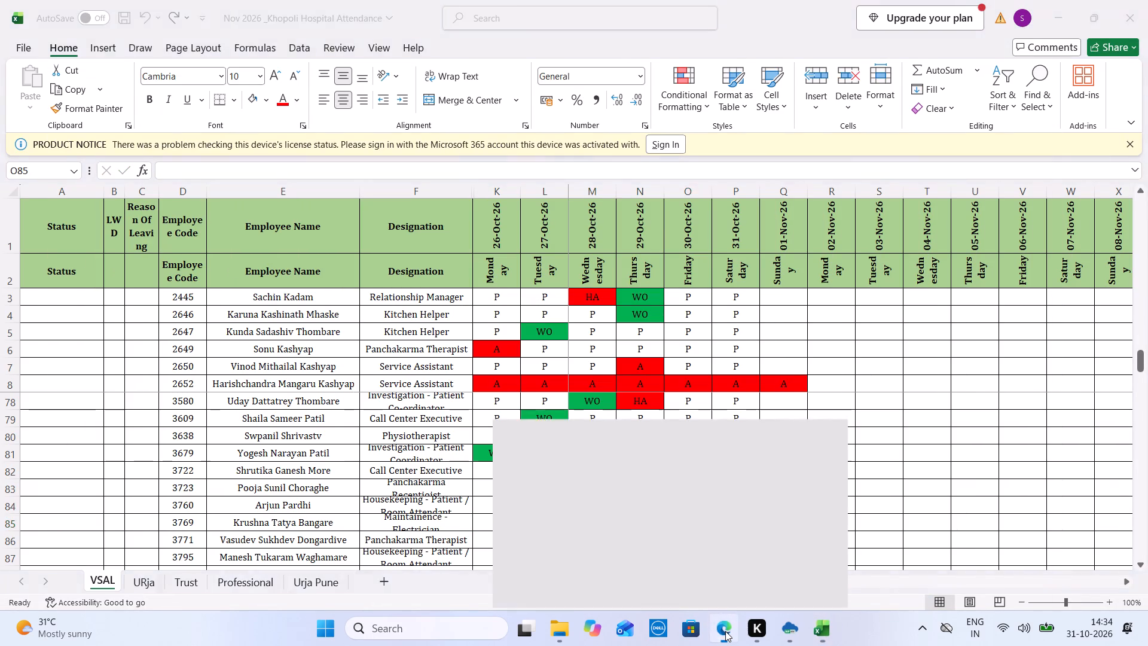
click(725, 631)
key(p)
key(Tab)
key(p)
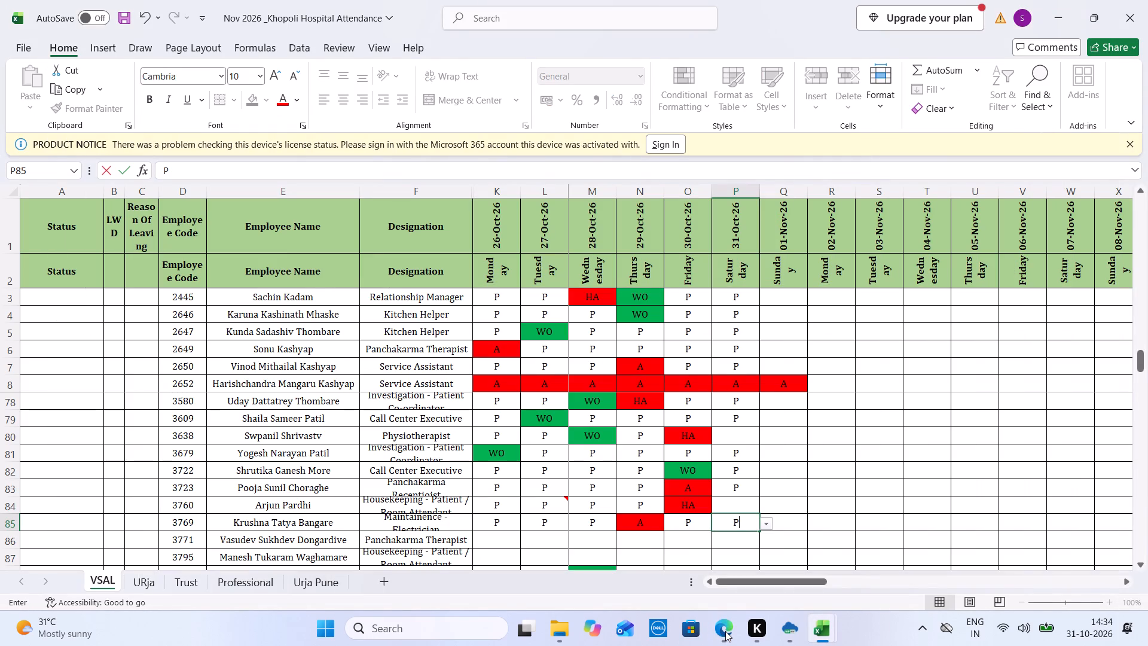
key(ctrl+s)
Go to the 26-Oct-26 cell in Vasudev's attendance row and bring up Vasudev's October 2026 team calendar in HRMThread.
key(Down)
key(Left)
key(Left)
key(Left)
key(Left)
key(Left)
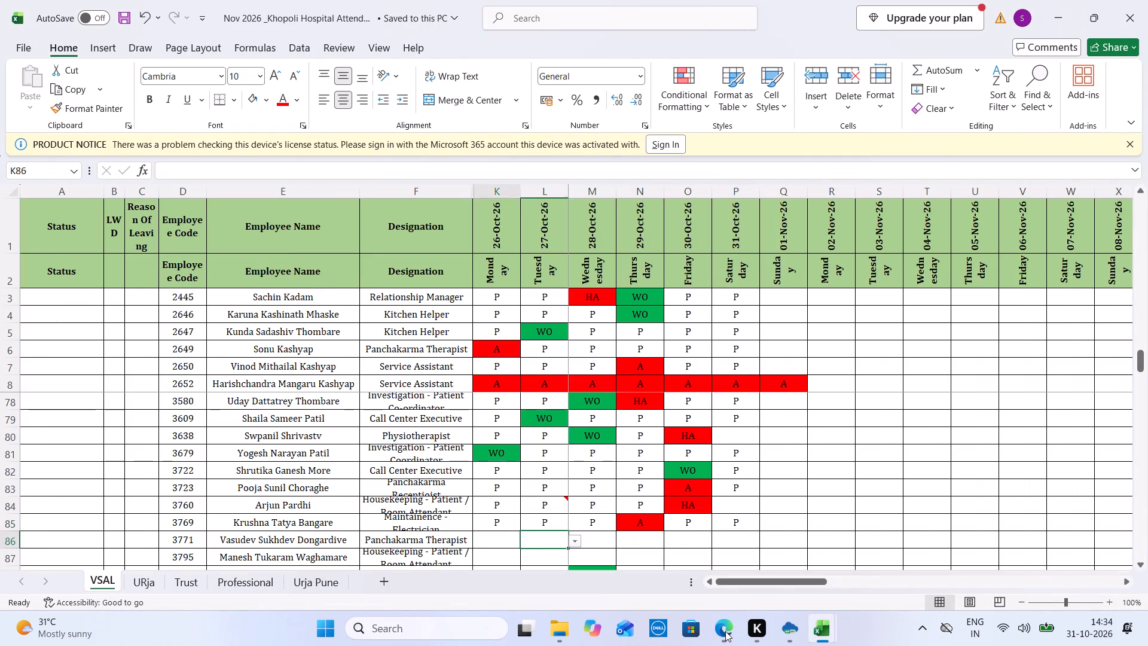
click(725, 631)
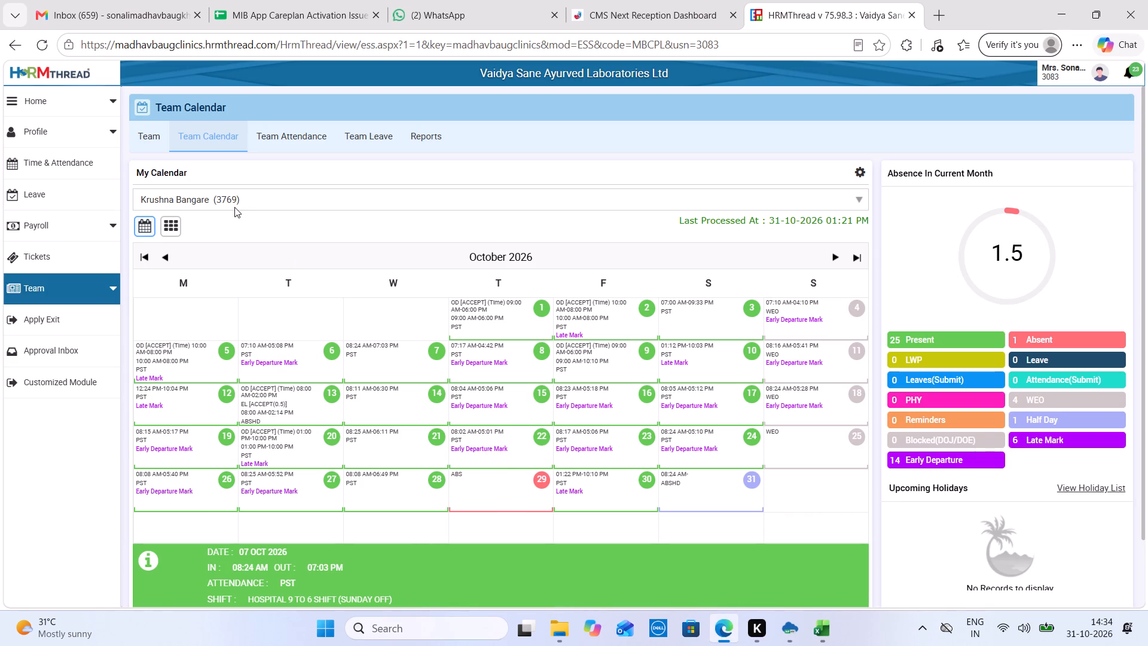
click(234, 207)
click(184, 281)
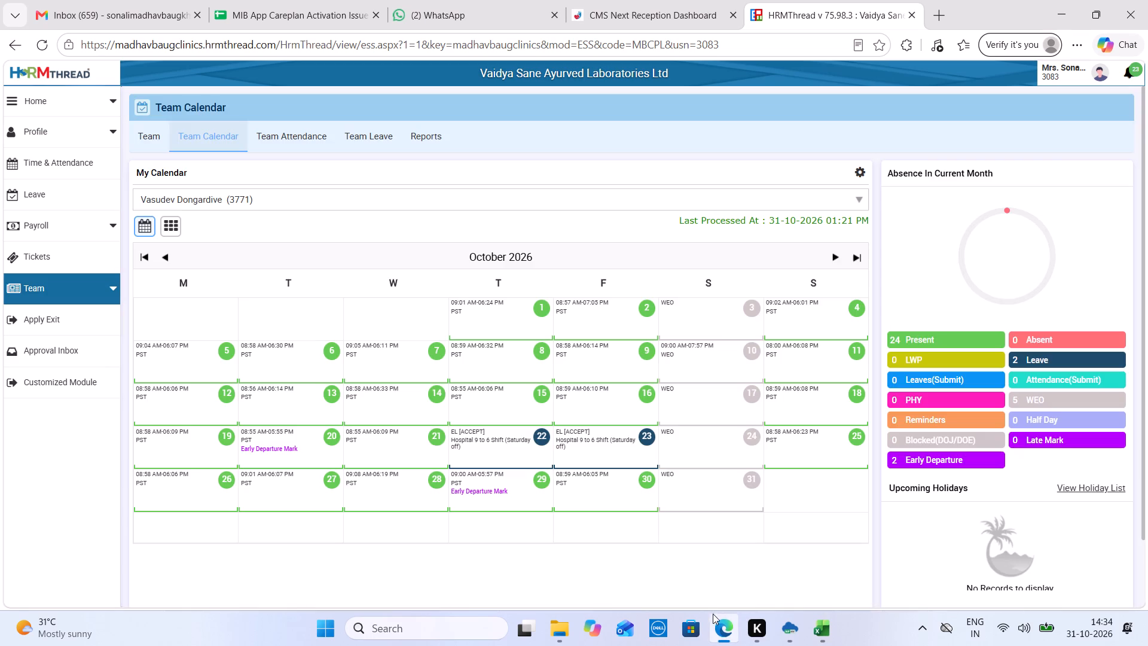
In the attendance sheet, mark Vasudev P for 26 to 30 and WO for 31-Oct-26.
click(722, 631)
click(722, 631)
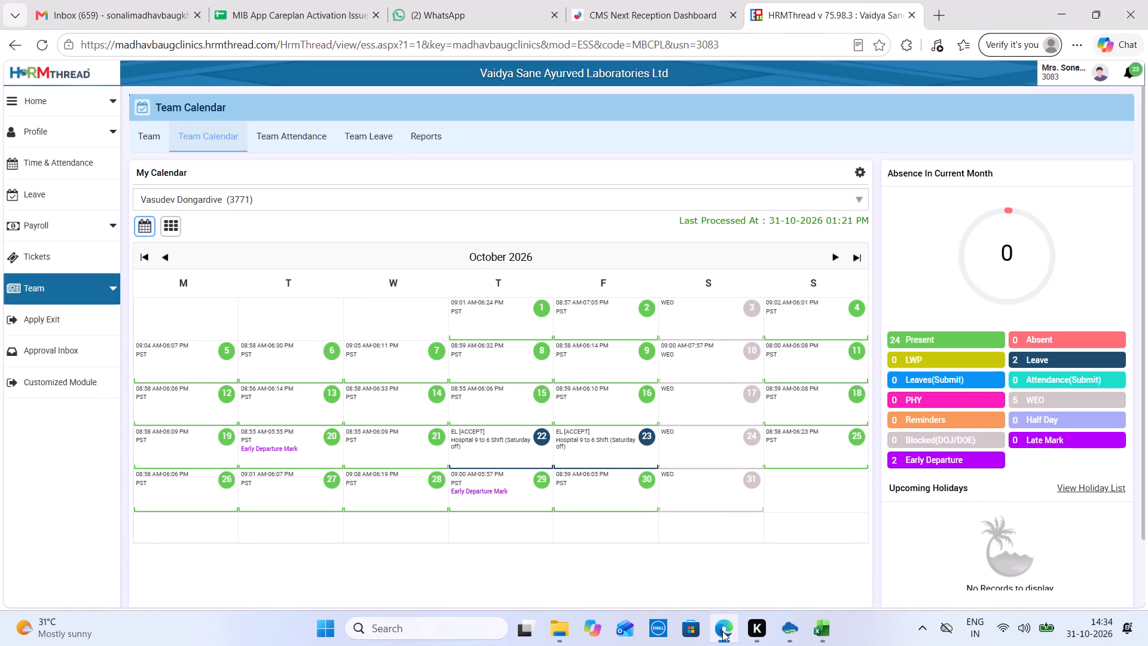
click(722, 631)
key(p)
key(Tab)
key(p)
key(Tab)
key(p)
key(Tab)
key(p)
key(Tab)
key(p)
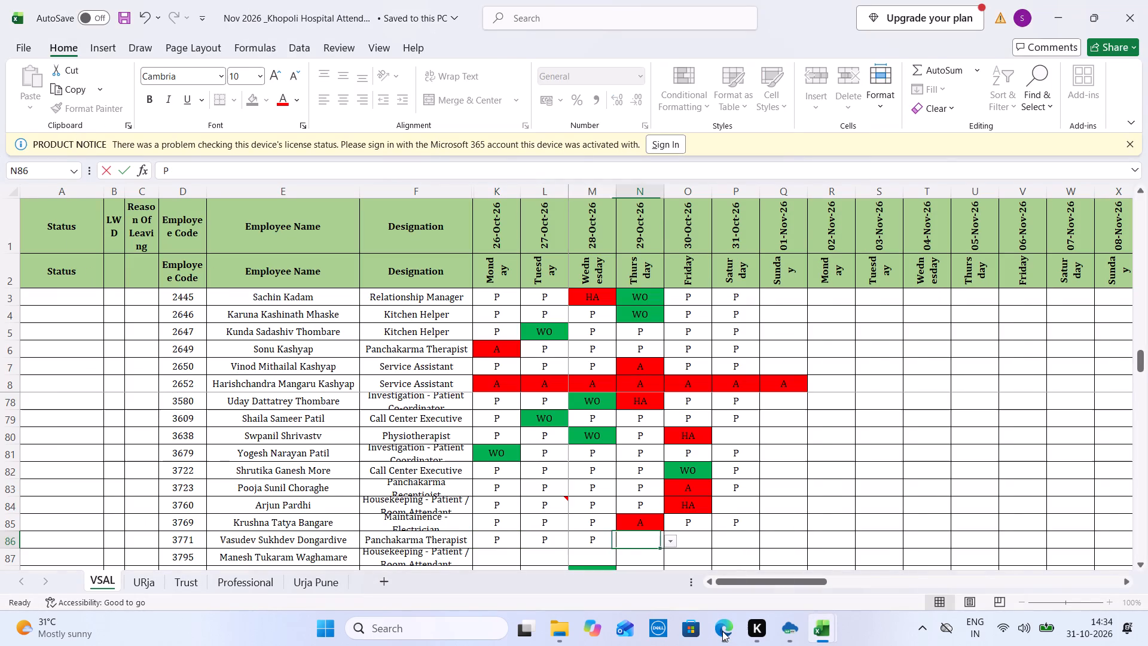
key(Tab)
key(w)
Go to the 26-Oct-26 cell in Manesh's attendance row and bring up Manesh's October 2026 team calendar in HRMThread.
key(Down)
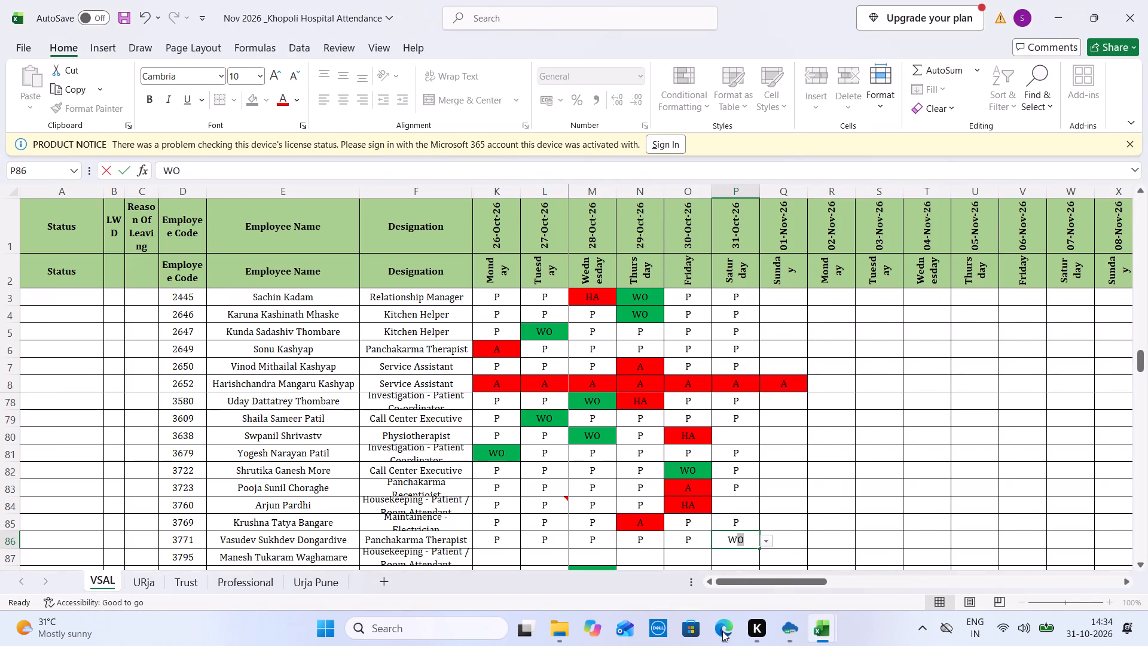
key(Left)
key(Left)
key(Left)
key(Left)
key(Left)
click(722, 631)
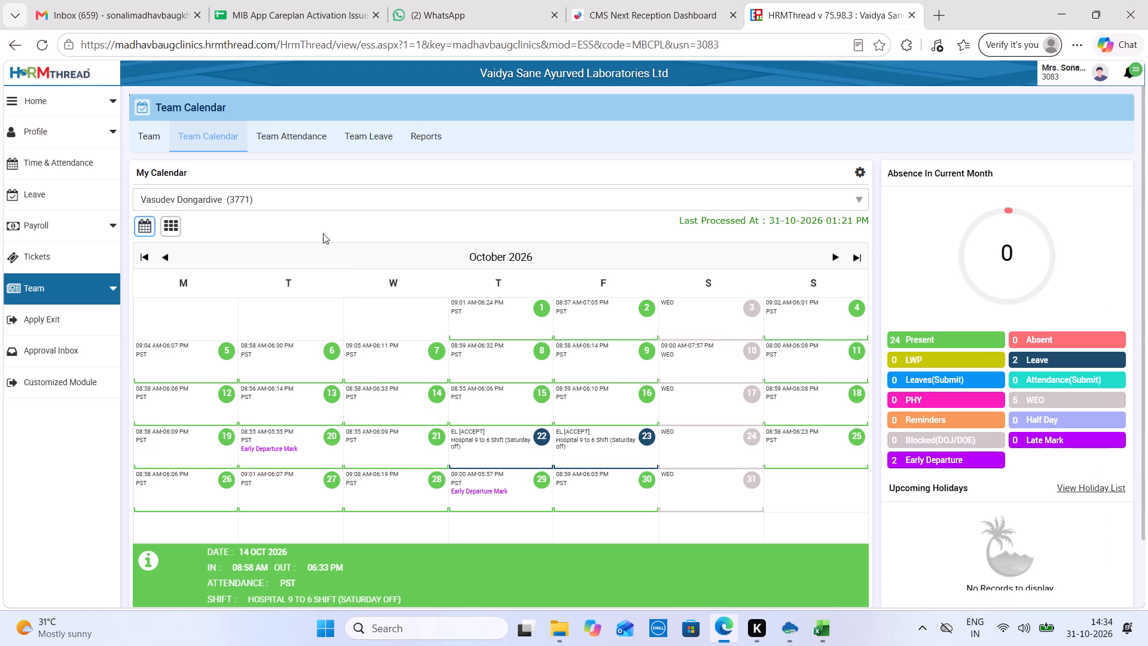
click(268, 197)
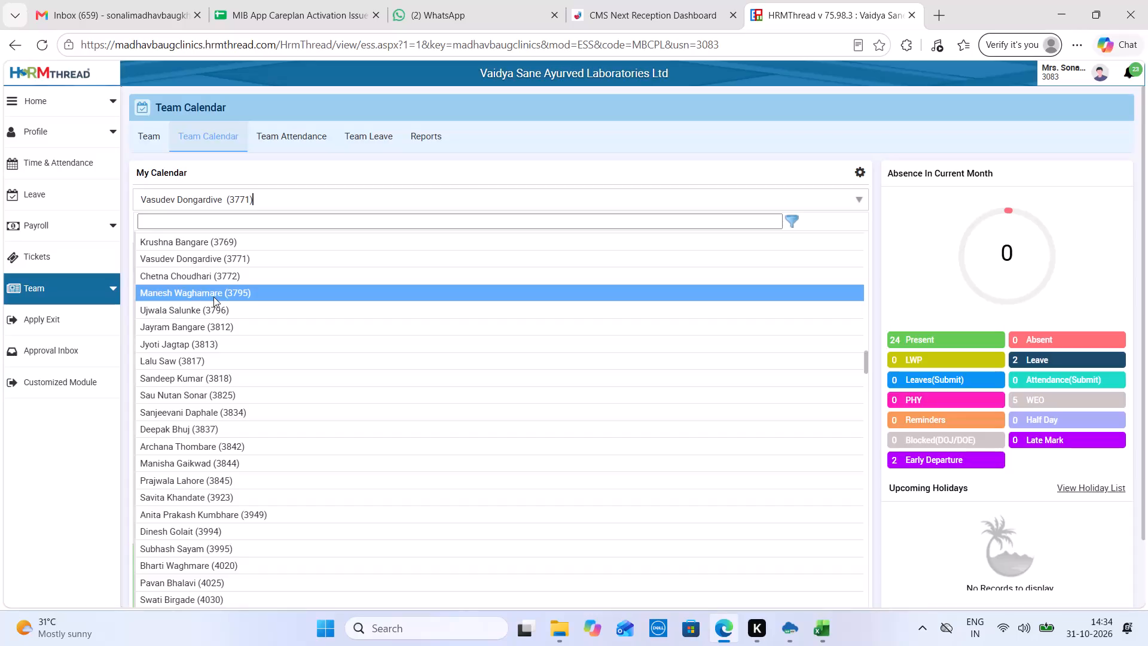
click(213, 297)
In the attendance sheet, enter OK in the Reason Of Leaving column of Vasudev's row and return to Manesh's 26-Oct-26 cell.
click(728, 639)
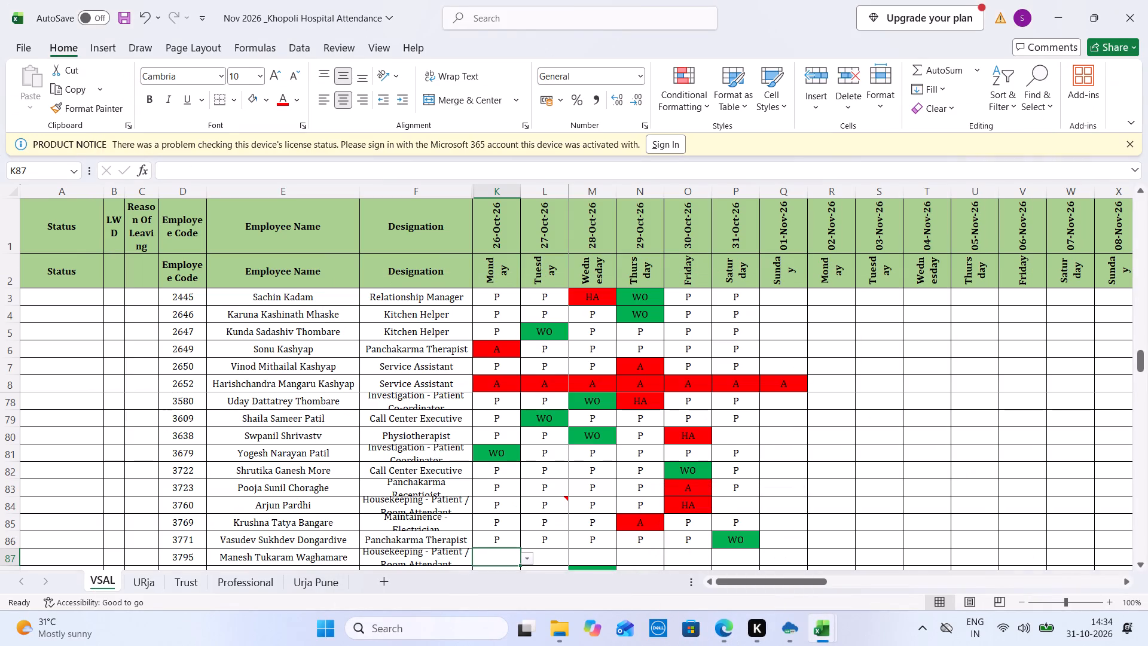
click(148, 537)
text(OK)
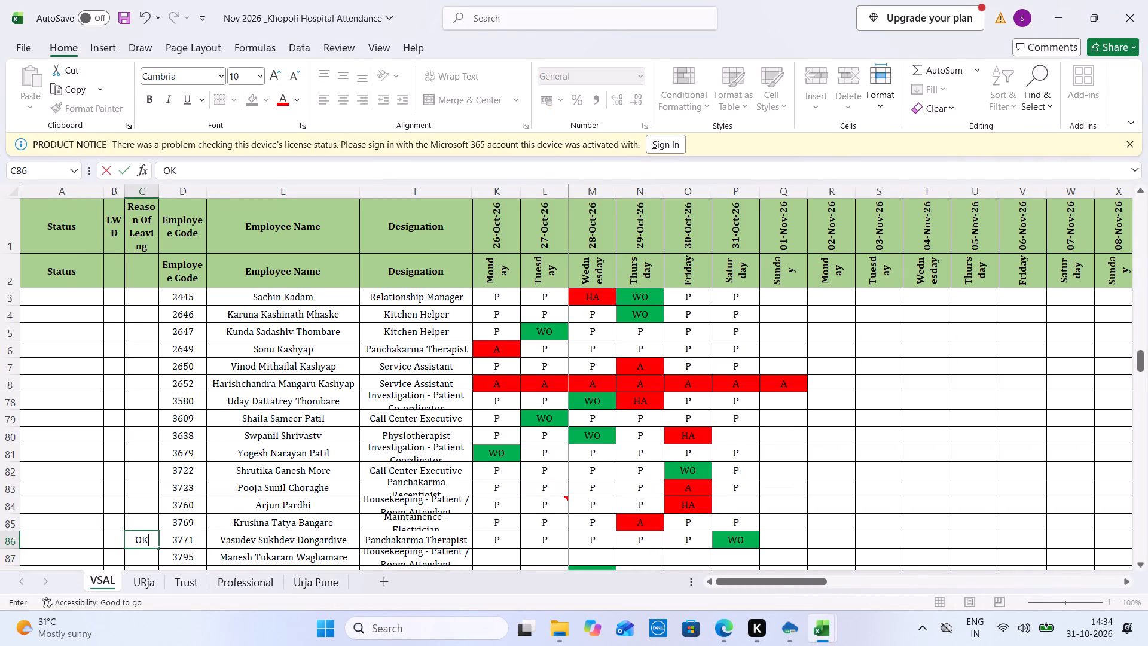
click(501, 551)
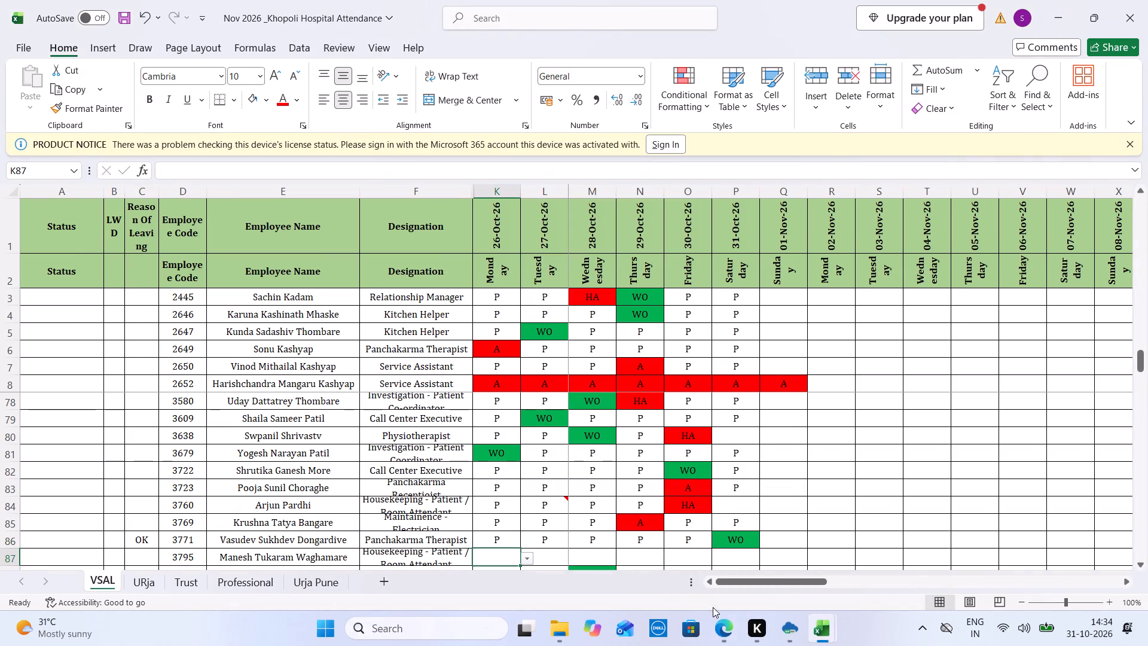
From the team calendar, mark Manesh A for 26, P for 27 and 28, WO for 29 and P for 30 and 31-Oct-26, and save.
click(719, 623)
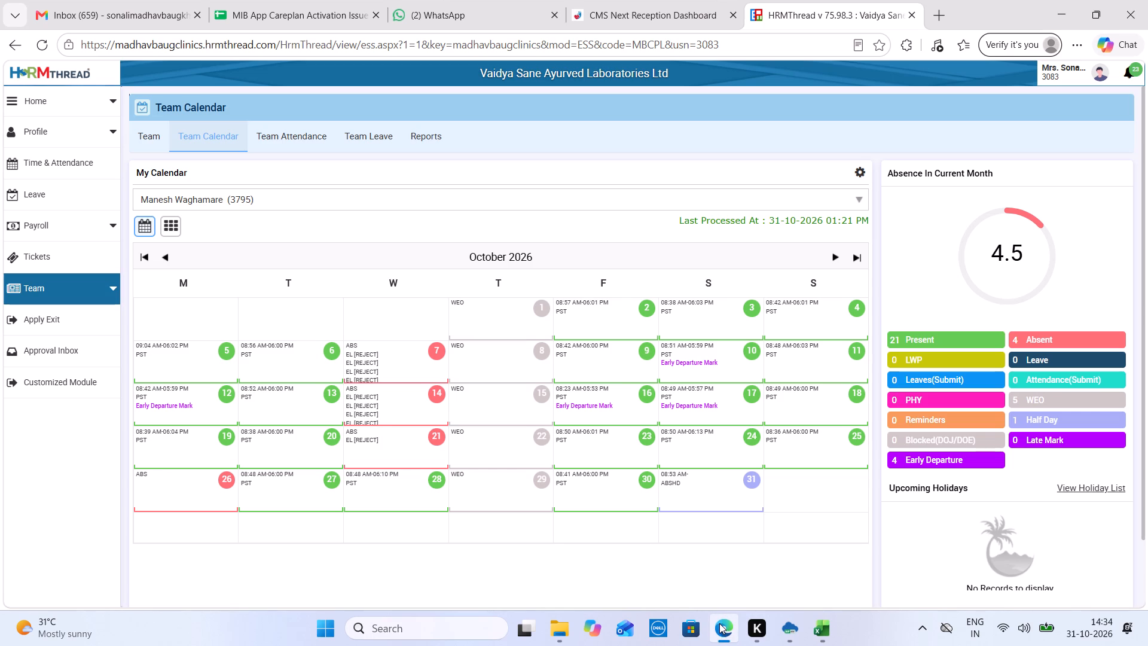
click(719, 623)
key(a)
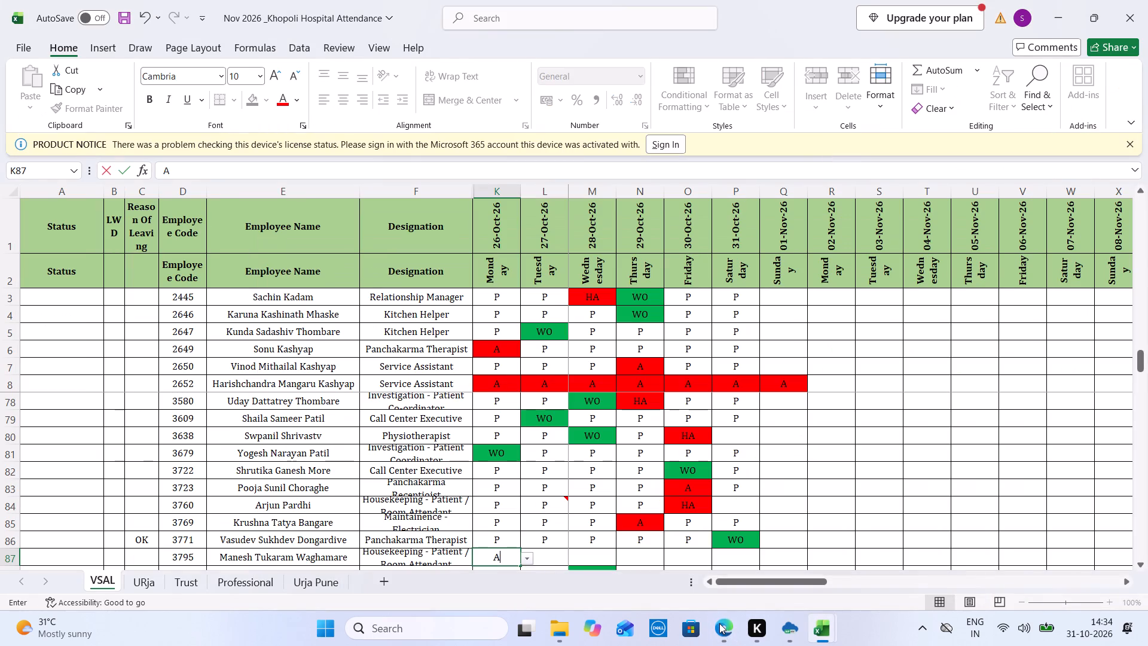
key(Tab)
key(p)
key(Tab)
key(p)
key(Tab)
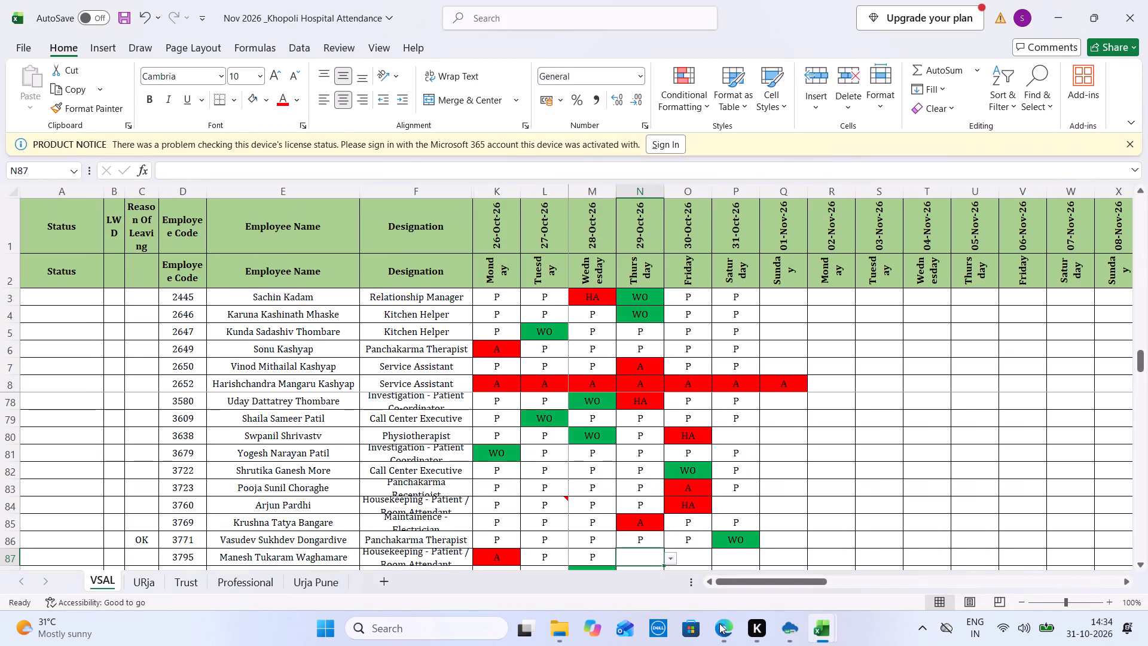
click(719, 623)
click(719, 623)
key(w)
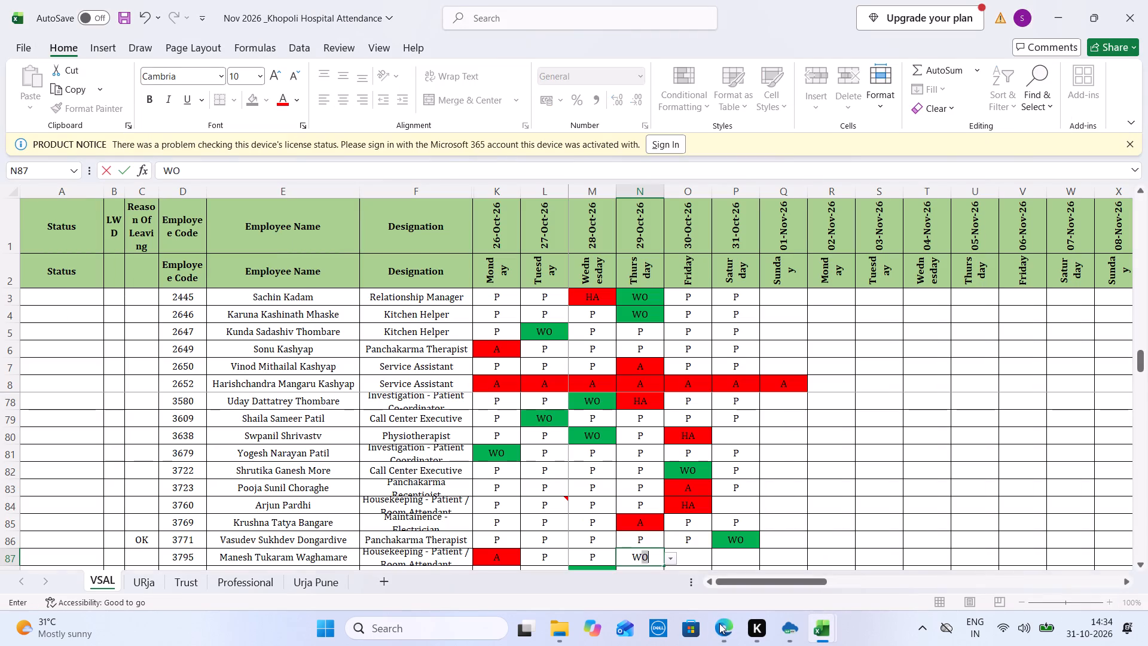
key(Tab)
key(p)
key(Tab)
key(p)
key(ctrl+s)
Go to the 26-Oct-26 cell in Ujwala's attendance row and bring up Ujwala's October 2026 team calendar in HRMThread.
key(Down)
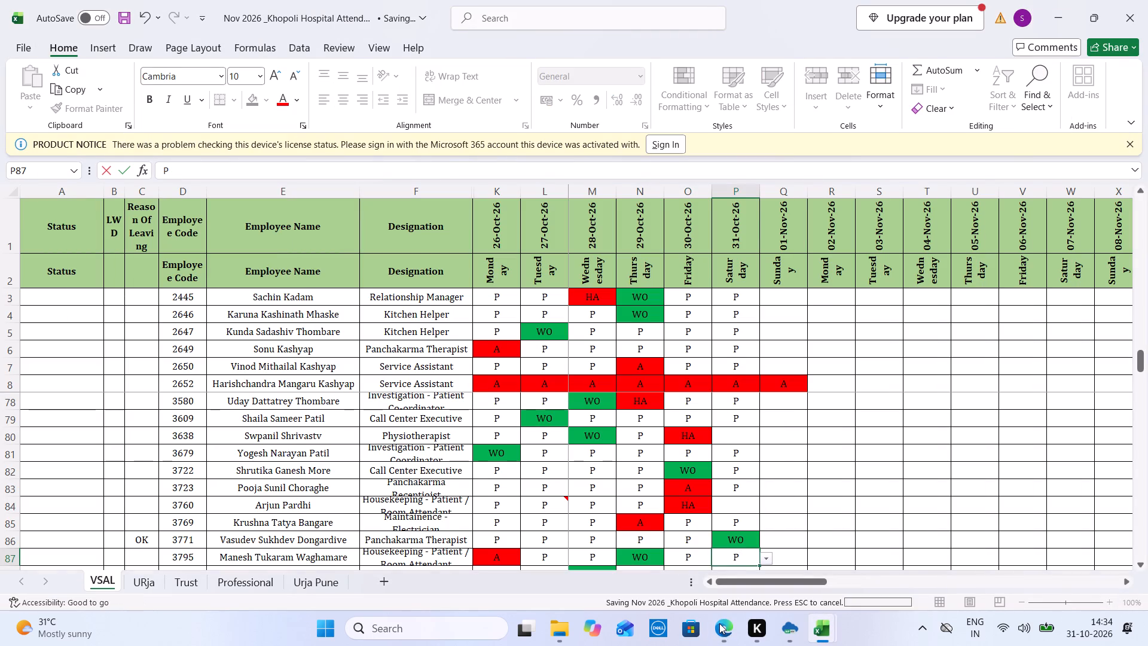
key(Down)
key(Up)
key(Left)
key(Left)
key(Left)
key(Left)
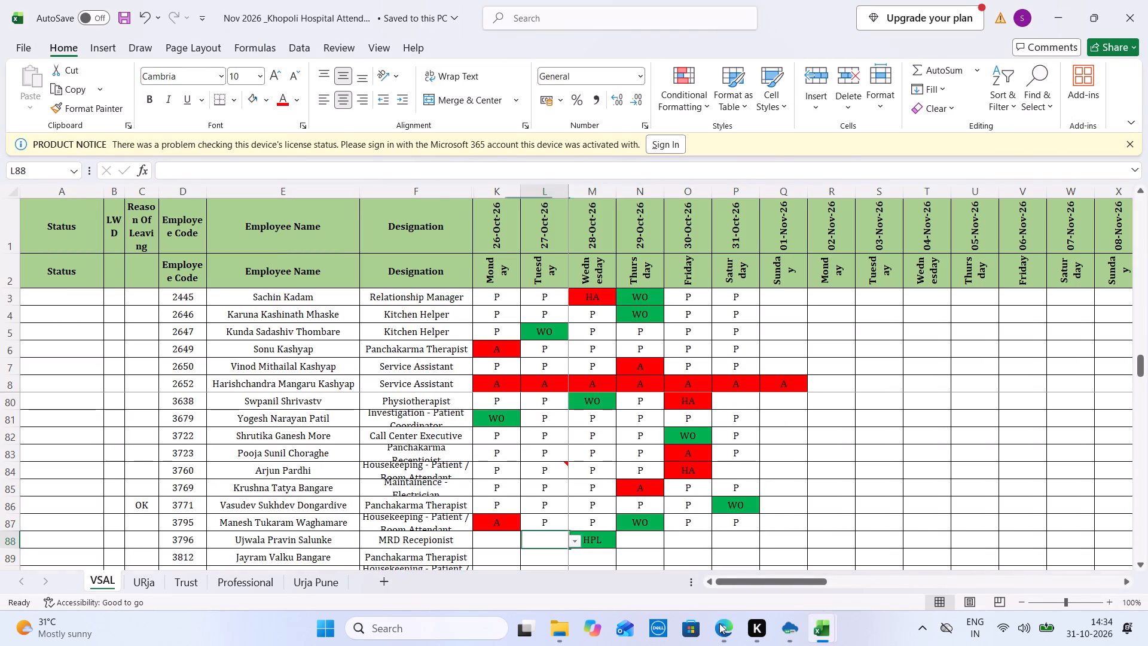
key(Left)
click(719, 623)
click(313, 195)
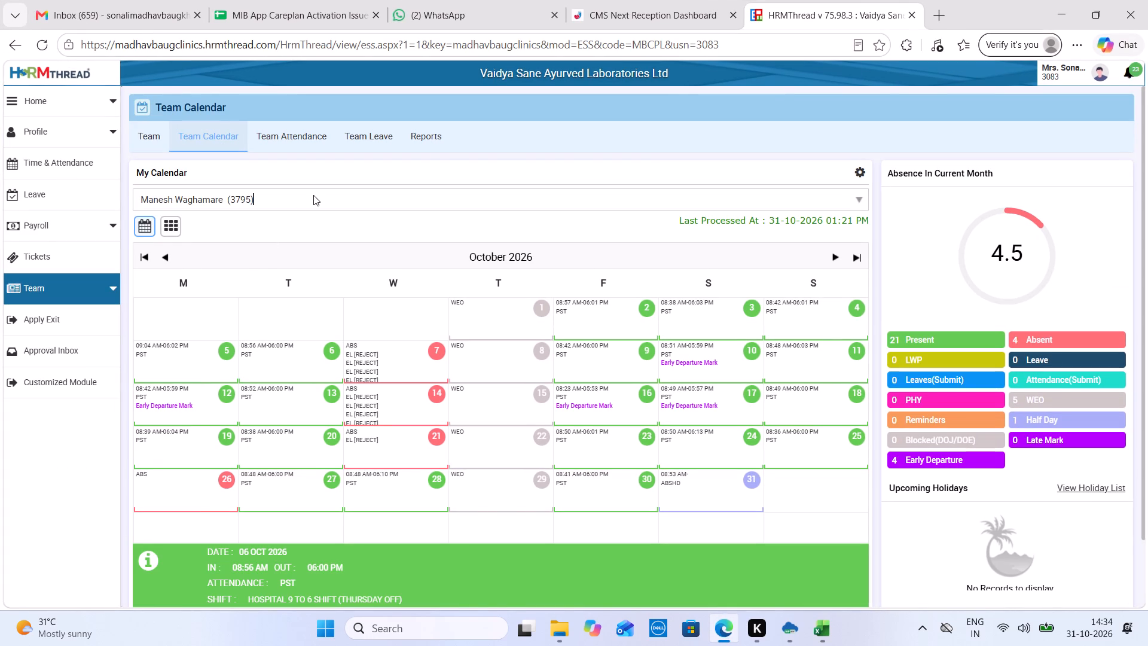
click(237, 274)
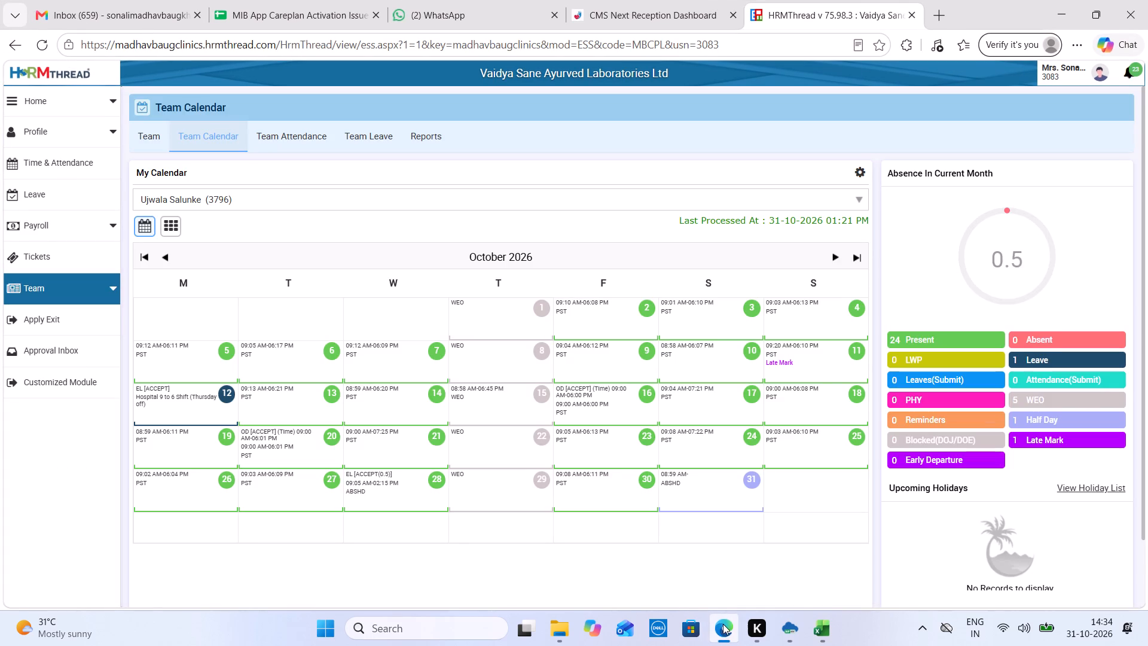
In the attendance sheet, mark Ujwala P for 26 and 27, WO for 29 and P for 30 and 31-Oct-26.
click(723, 624)
click(723, 624)
click(723, 624)
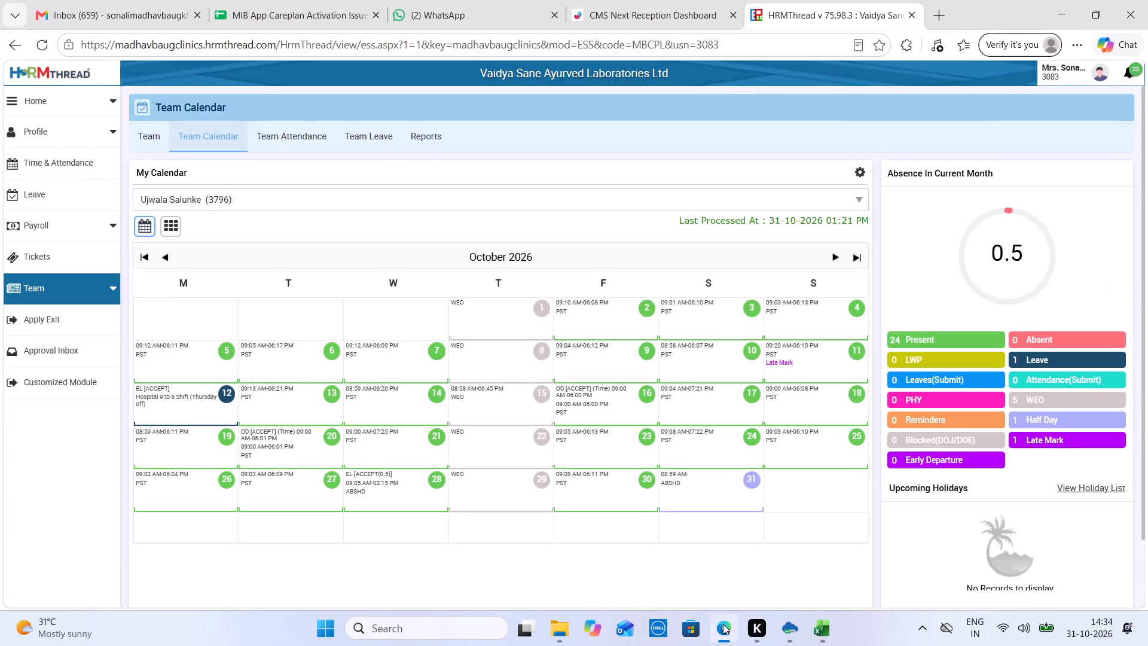
key(p)
key(Tab)
key(Tab)
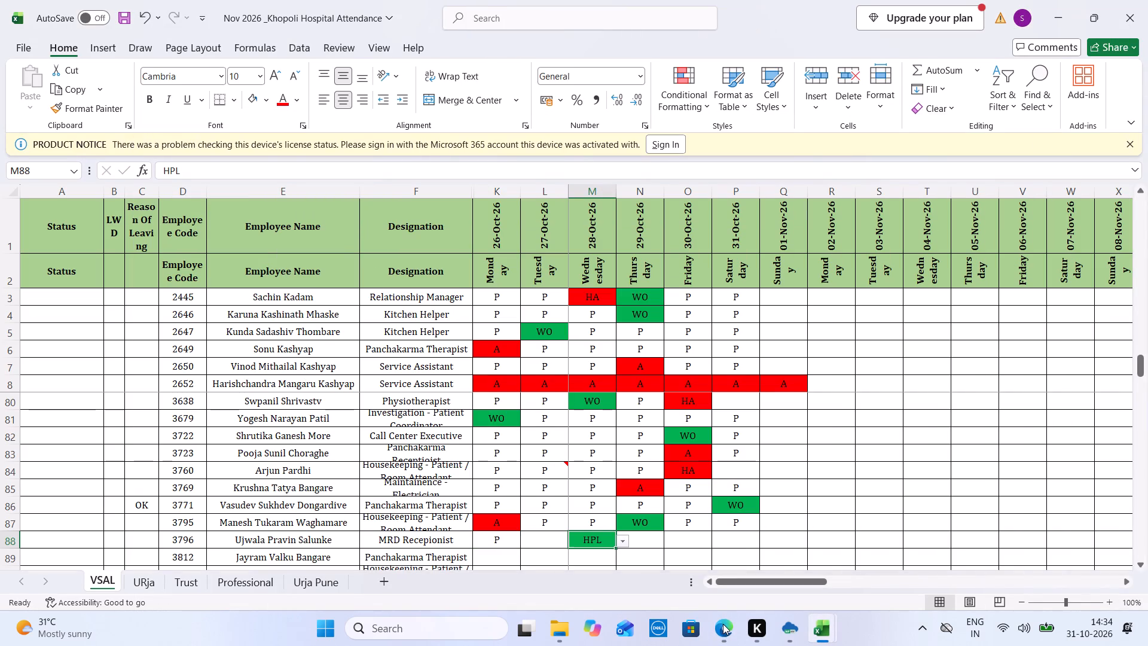
key(Left)
key(p)
key(Tab)
key(Tab)
key(w)
key(Tab)
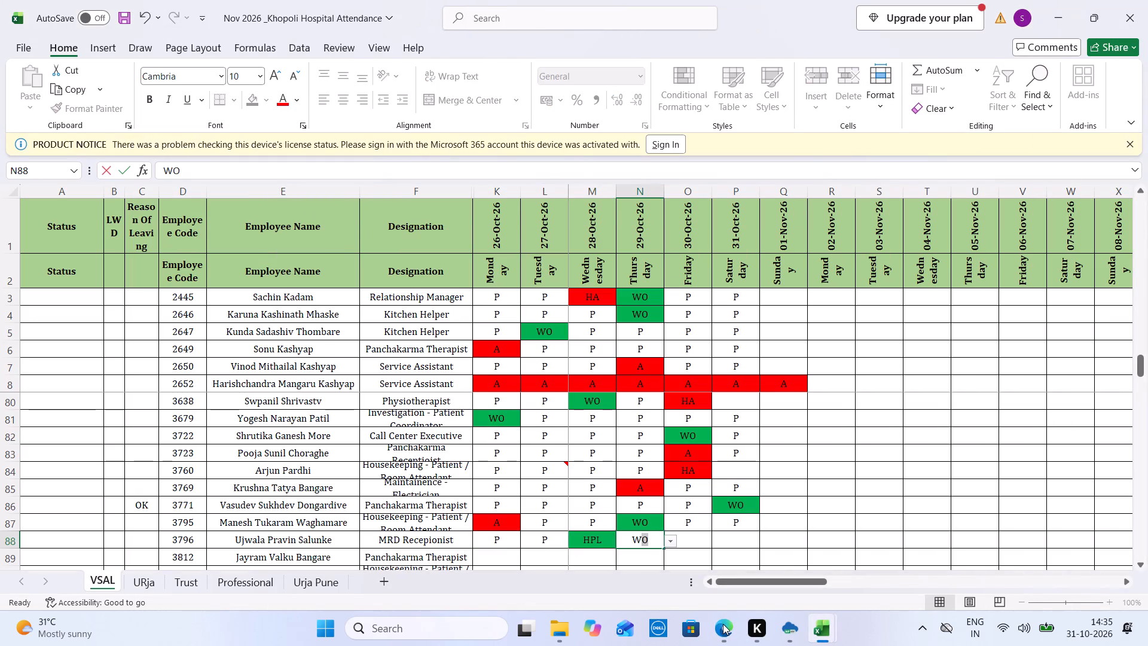
click(723, 624)
click(723, 624)
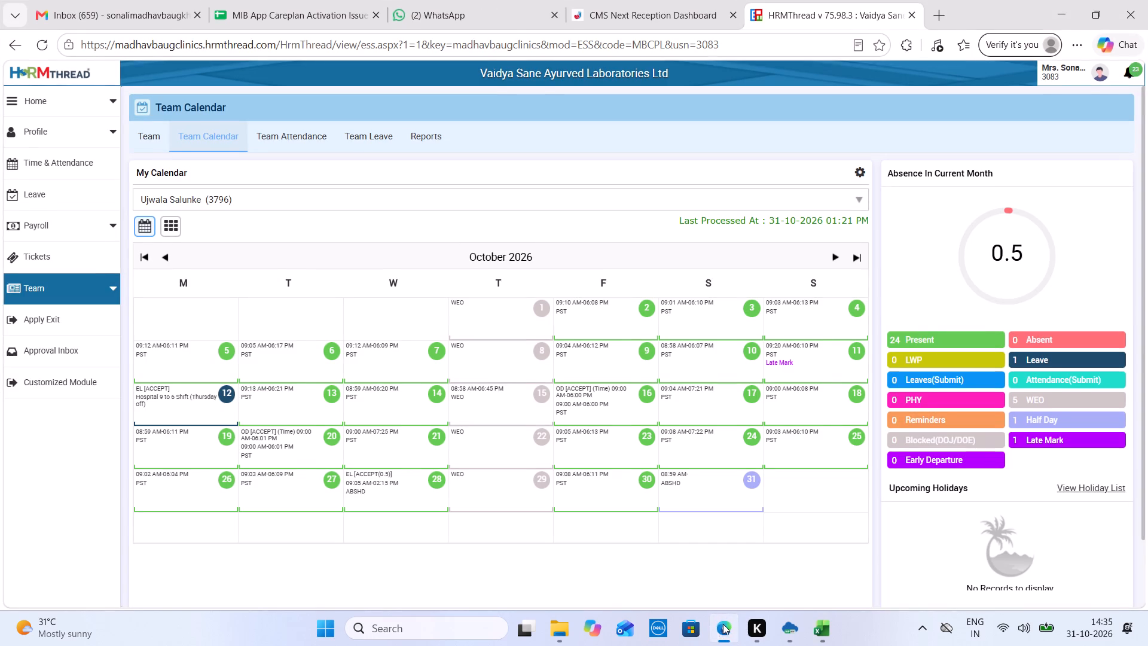
key(p)
key(Tab)
key(p)
Go to the 26-Oct-26 cell in Jayram's attendance row and bring up Jayram's October 2026 team calendar in HRMThread.
key(Down)
key(Left)
key(Left)
key(Left)
key(Left)
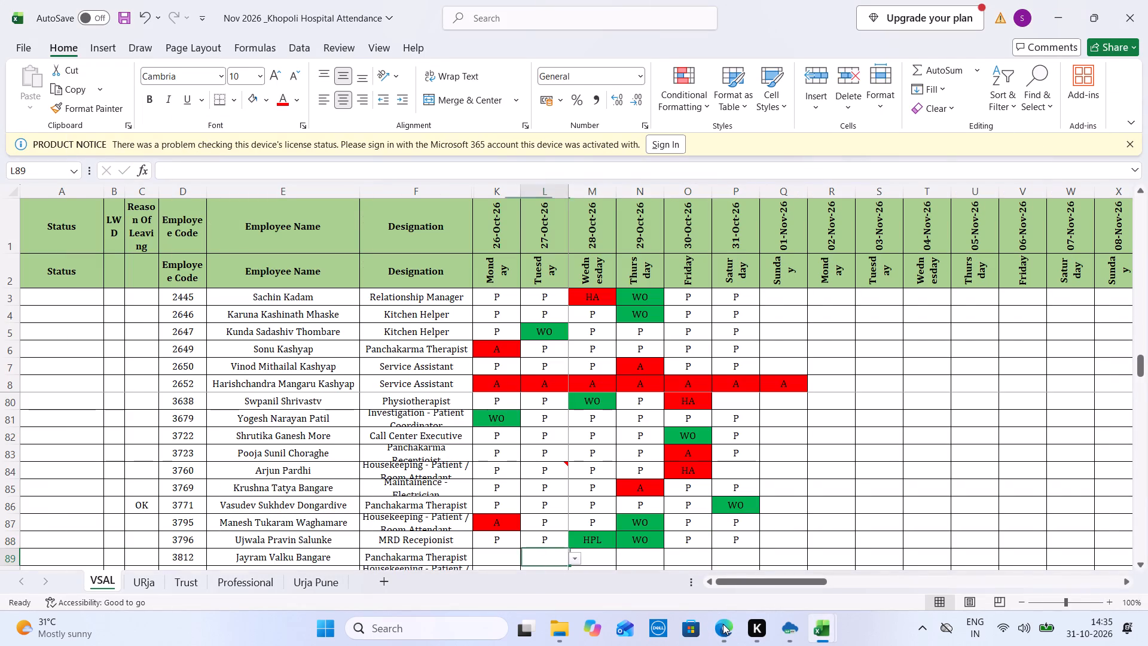
key(Left)
click(723, 624)
click(310, 196)
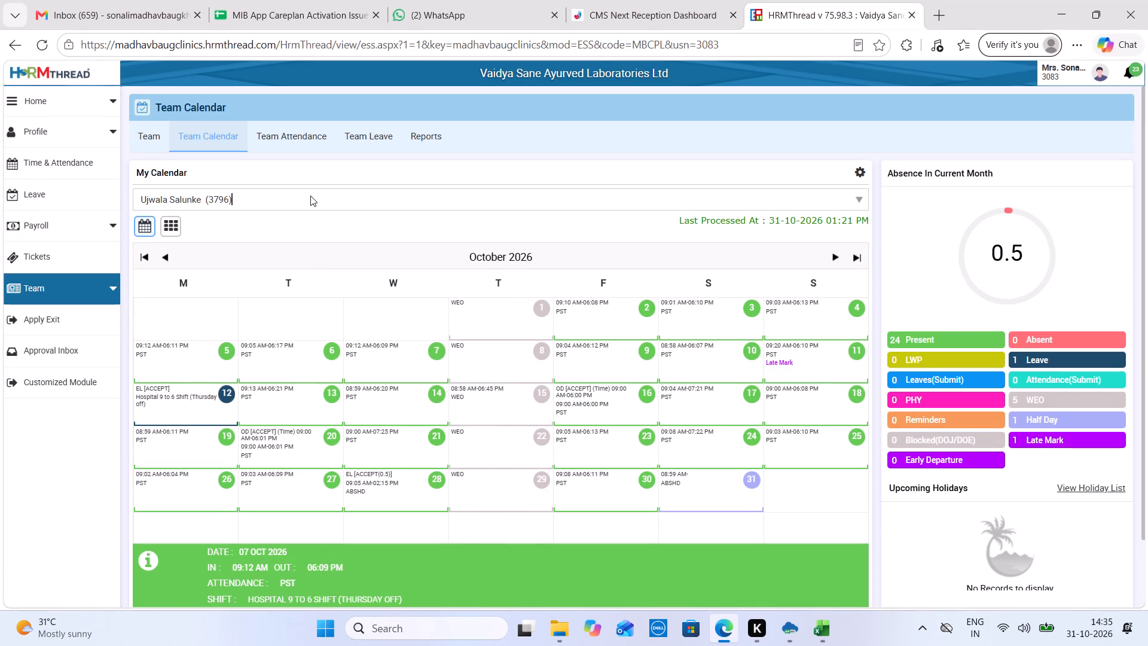
click(218, 275)
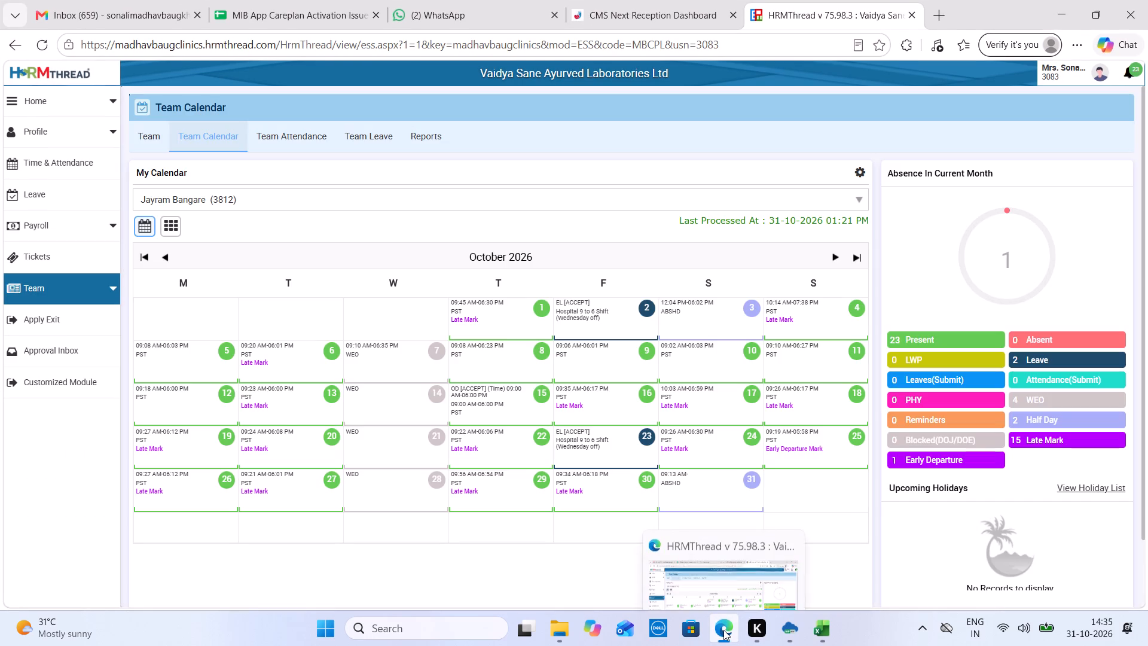
In the VSAL attendance sheet, mark Jayram P for 26 and 27, WO for 28 and P for 29, 30 and 31-Oct-26.
click(723, 630)
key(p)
key(Tab)
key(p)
key(Tab)
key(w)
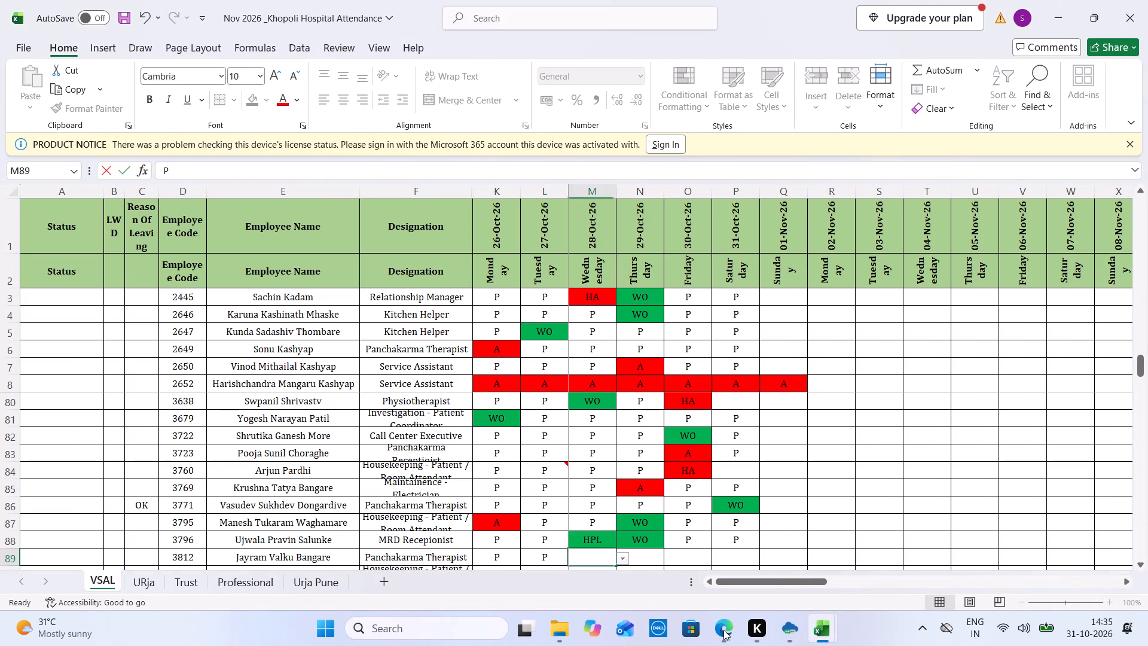
key(Tab)
click(723, 630)
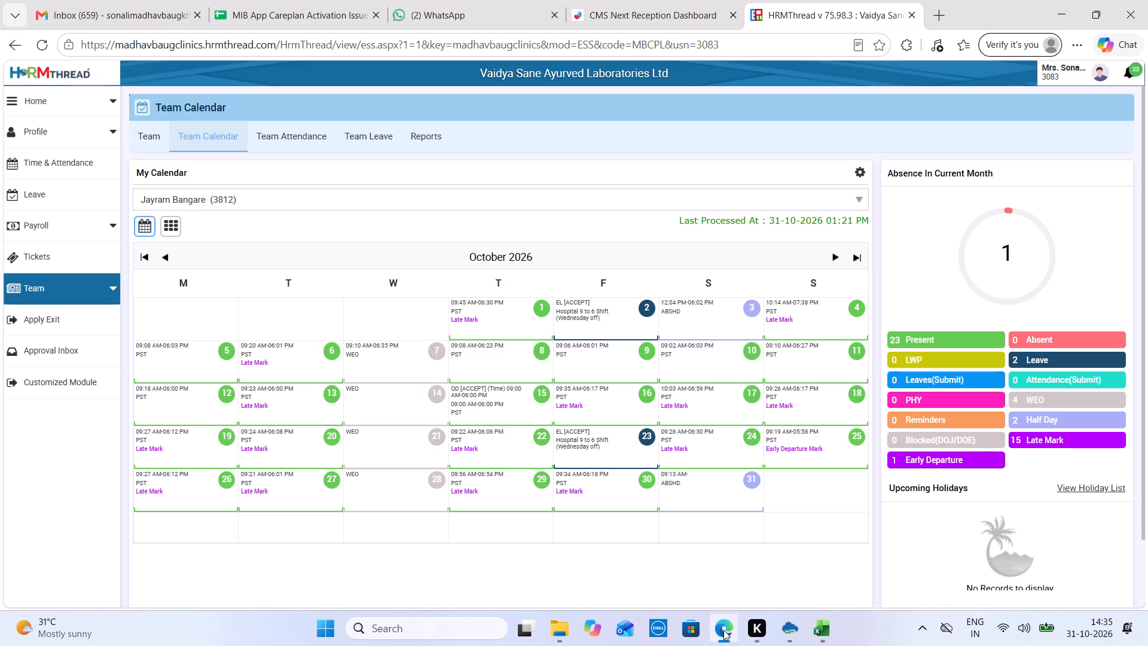
click(723, 630)
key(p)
key(Tab)
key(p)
key(Tab)
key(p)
key(Down)
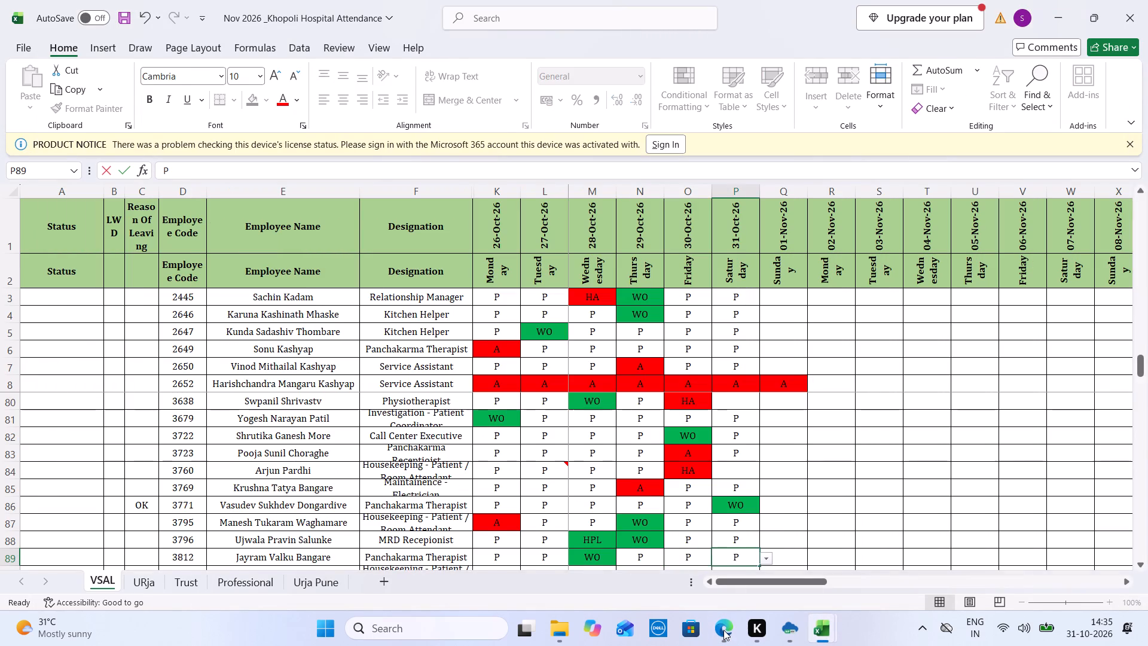
Go to the 26-Oct-26 cell in Jyoti's attendance row and bring up Jyoti's team calendar in HRMThread.
key(Left)
key(Left)
key(Left)
key(Left)
key(Left)
click(723, 630)
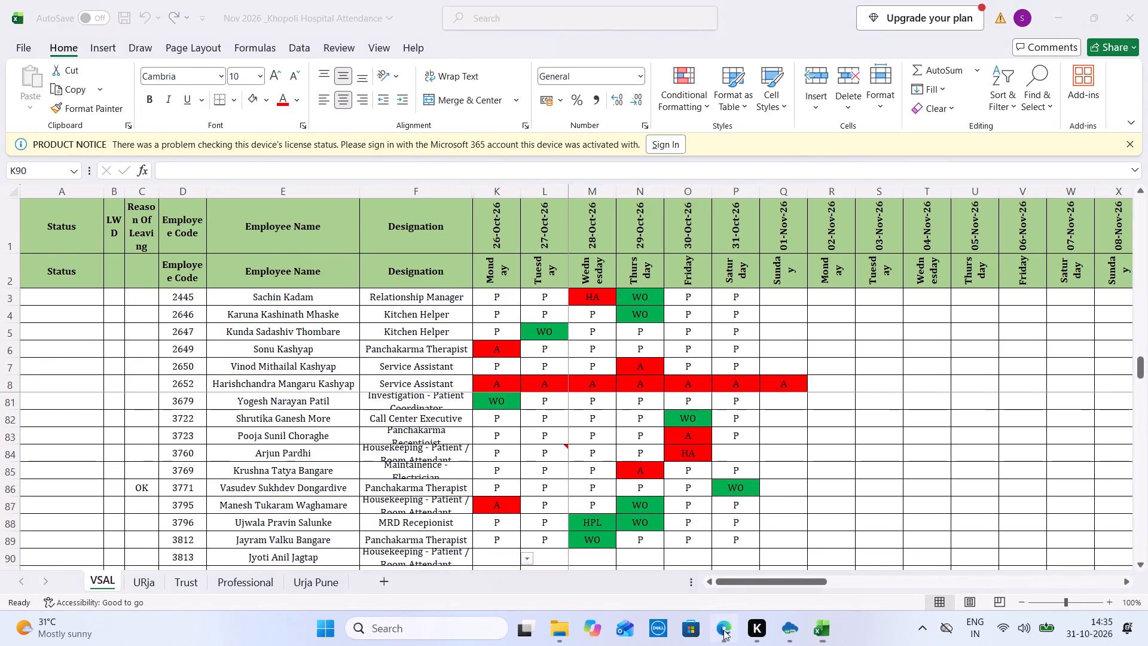
click(292, 199)
click(213, 269)
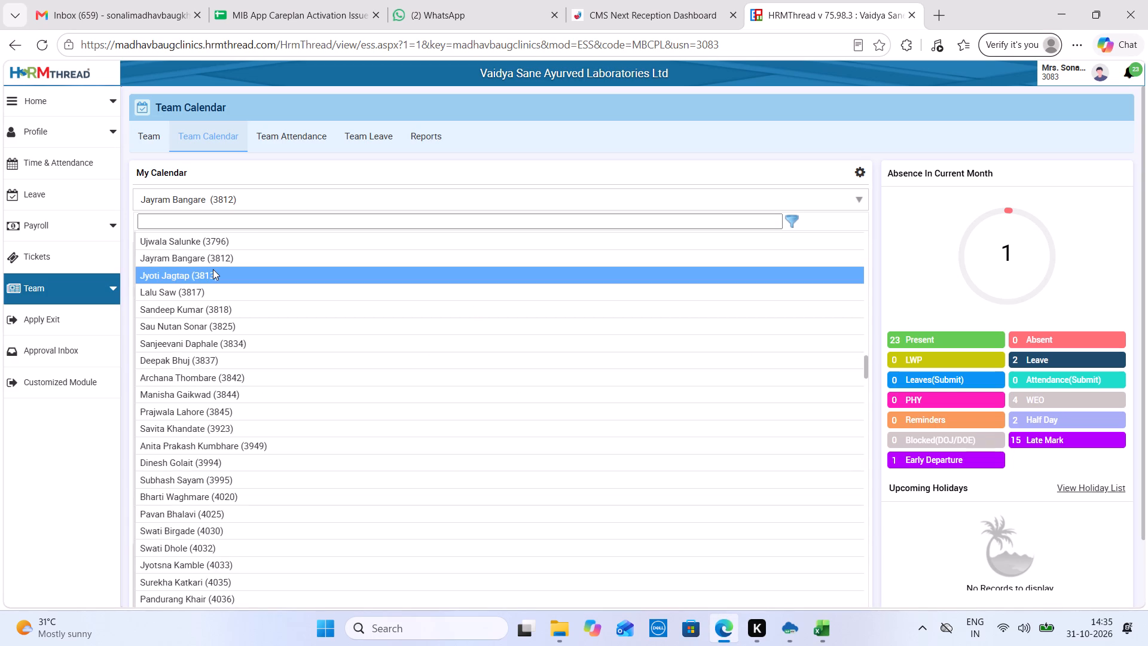
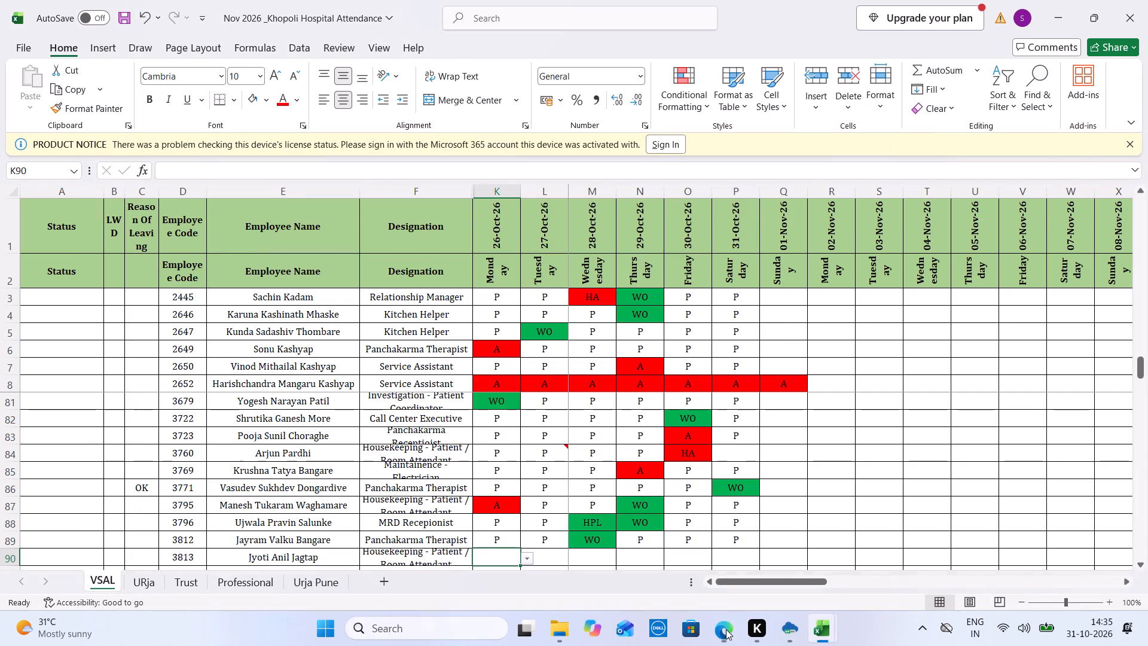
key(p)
key(Tab)
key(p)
key(Tab)
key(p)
key(Tab)
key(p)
key(Tab)
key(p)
key(Tab)
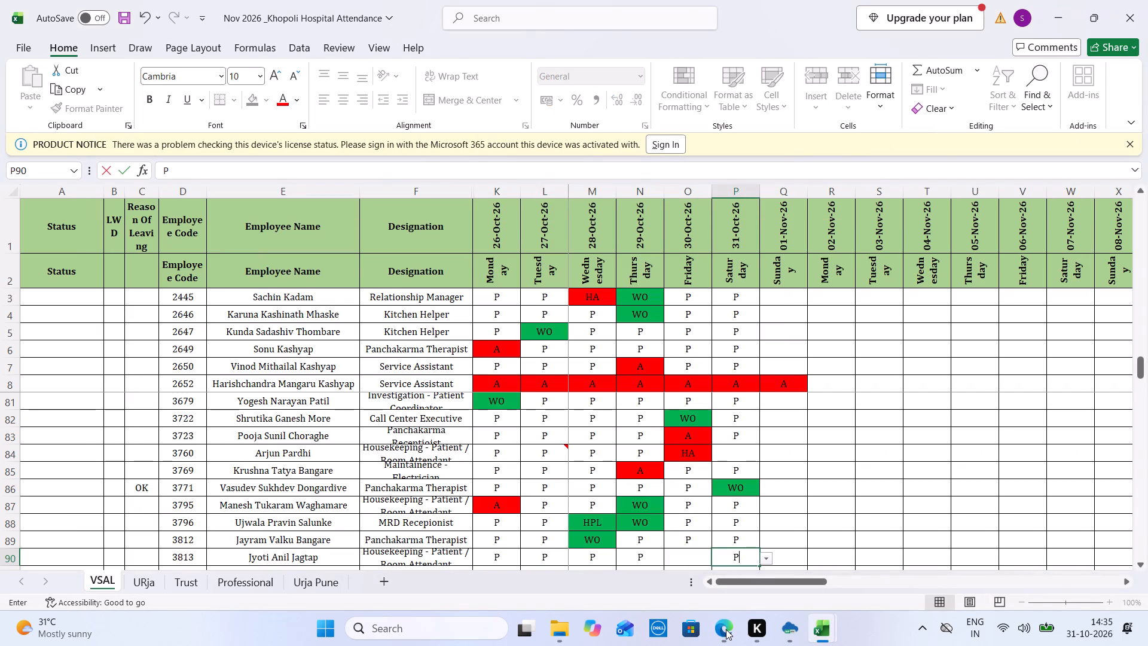
key(Left)
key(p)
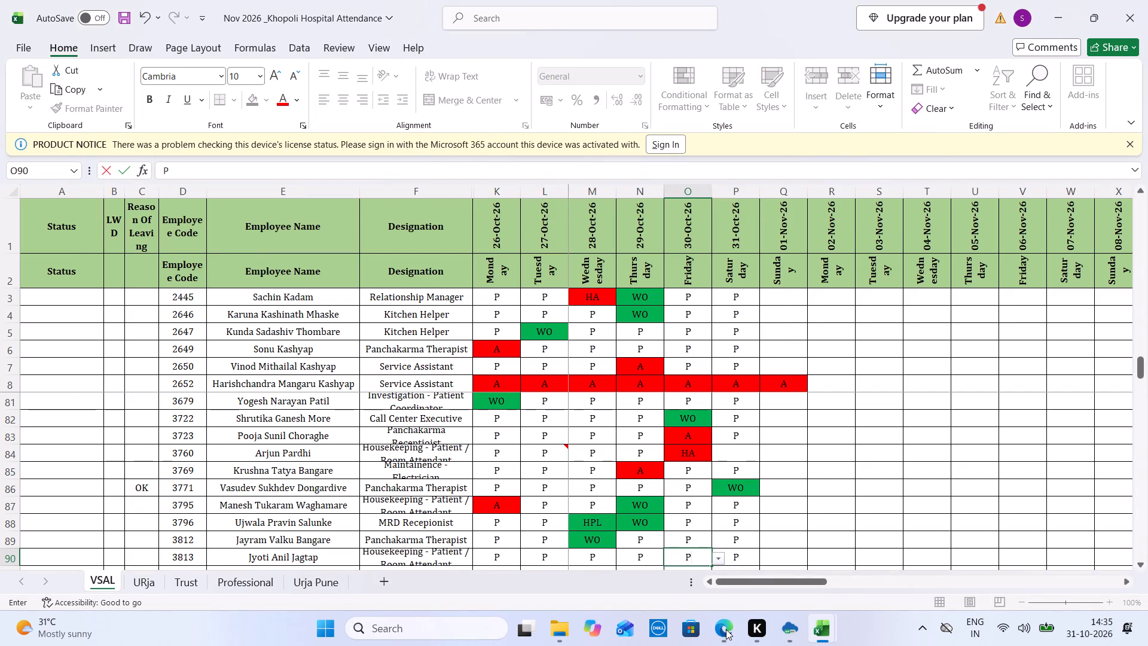
Go to the 26-Oct-26 cell in Lalu's attendance row and bring up Lalu's team calendar in HRMThread.
key(Down)
key(Left)
key(Left)
key(Left)
key(Left)
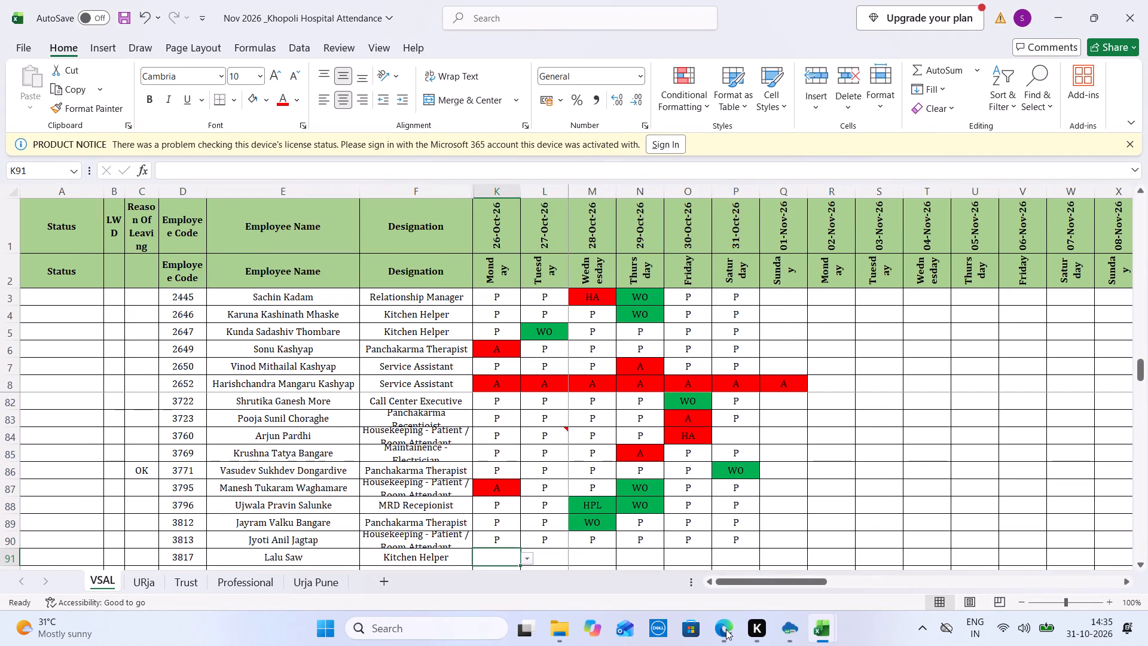
click(726, 629)
click(236, 200)
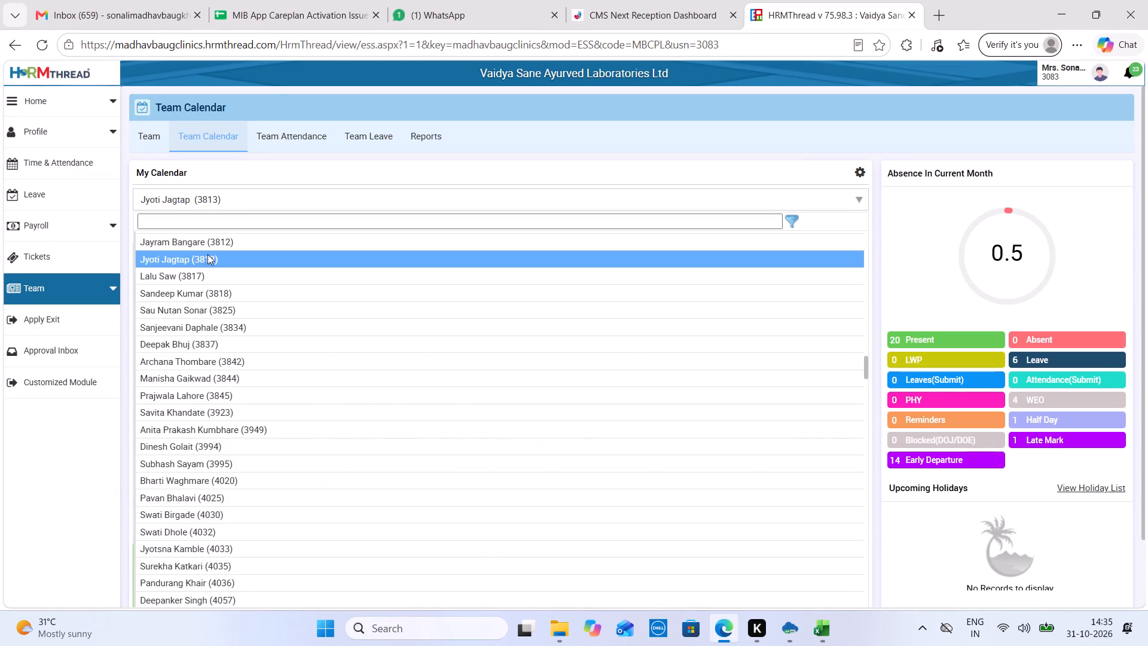
Using Lalu's team calendar, mark Lalu P for 26, WO for 27, P for 28 to 30 and A for 31-Oct-26 in the attendance sheet.
click(219, 275)
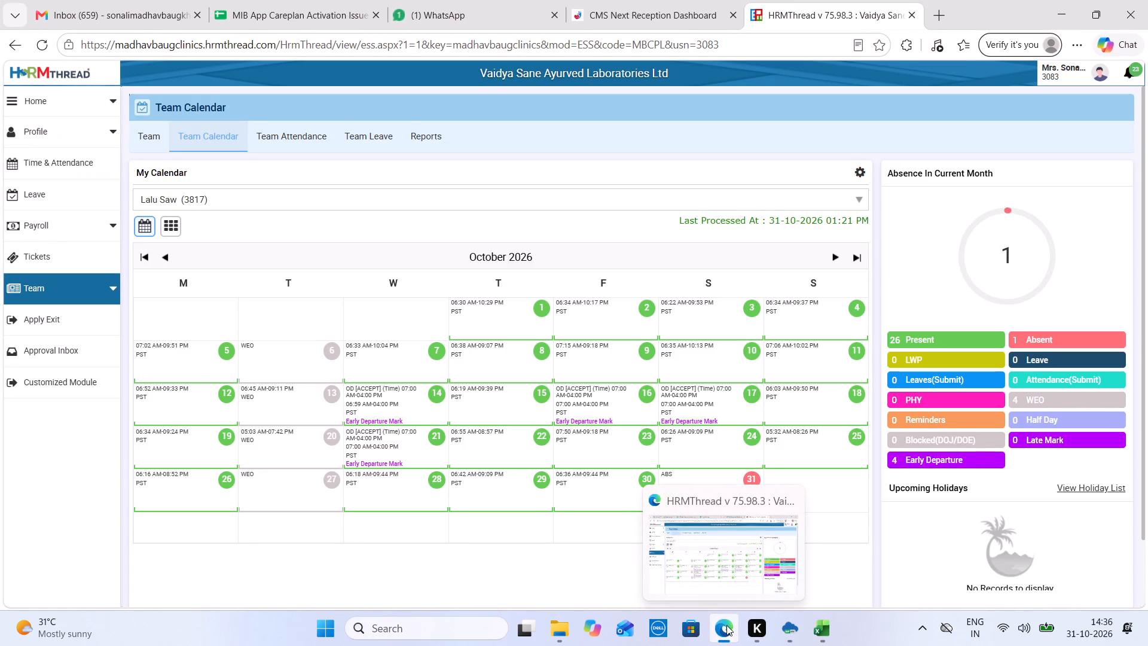
click(726, 625)
key(p)
key(Tab)
key(w)
key(Tab)
key(p)
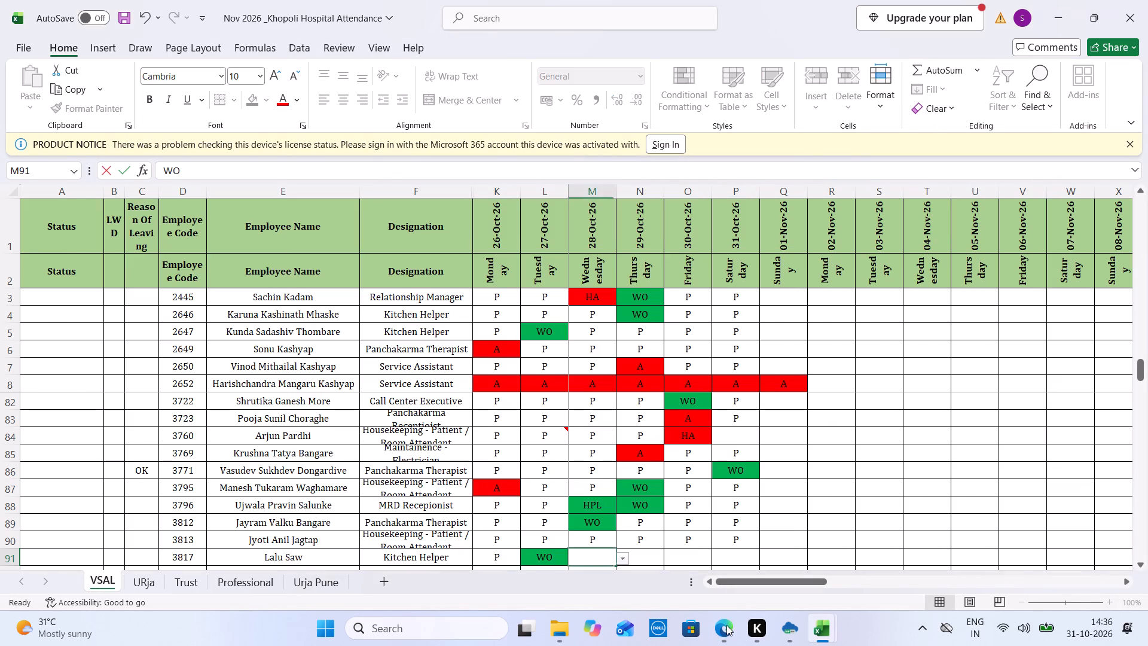
key(Tab)
key(p)
key(Tab)
key(p)
key(Tab)
key(a)
key(Down)
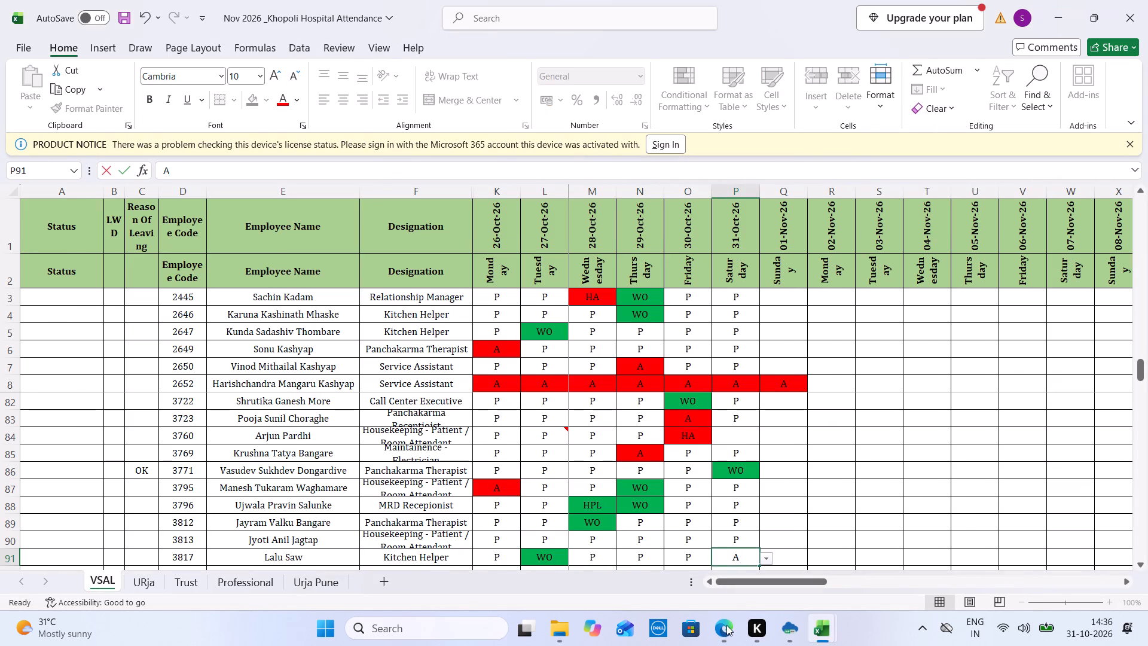
Go to the 26-Oct-26 cell in Sandeep's attendance row and bring up Sandeep's October 2026 team calendar in HRMThread.
key(Left)
key(Left)
key(Left)
key(Left)
key(Left)
click(726, 625)
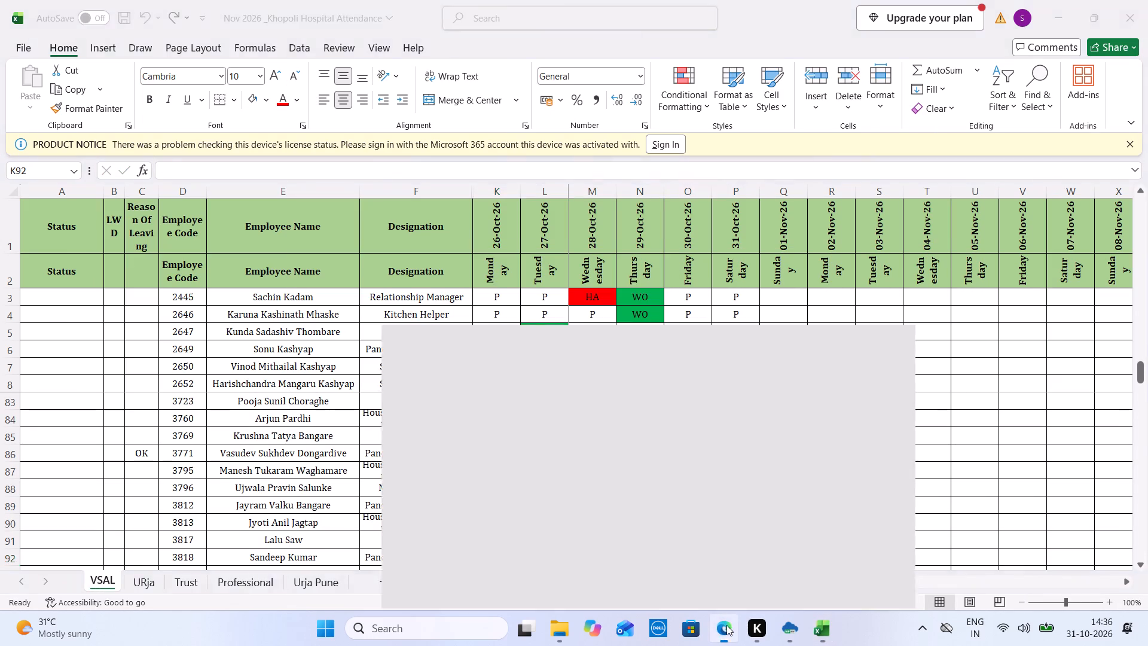
click(323, 205)
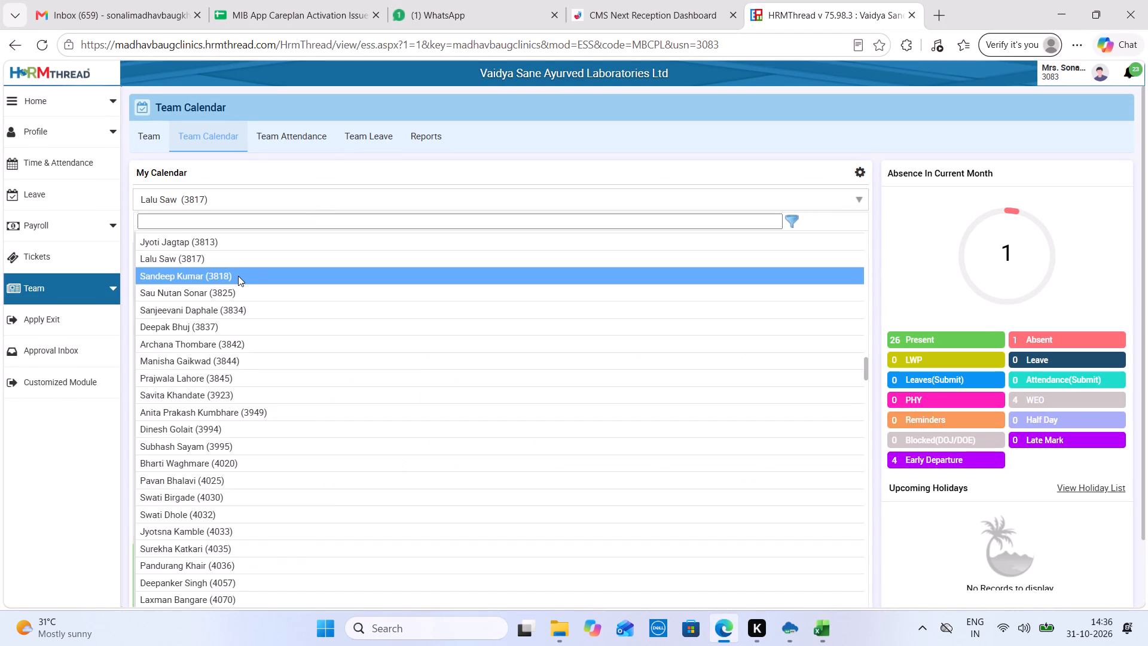
click(238, 276)
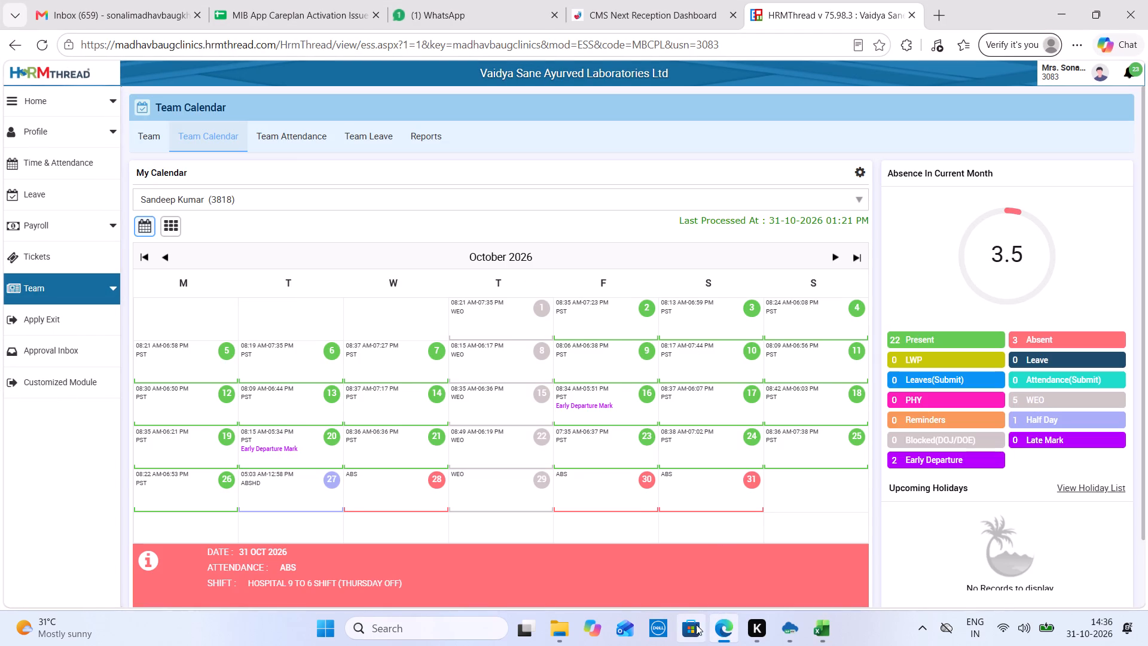
click(723, 630)
click(723, 630)
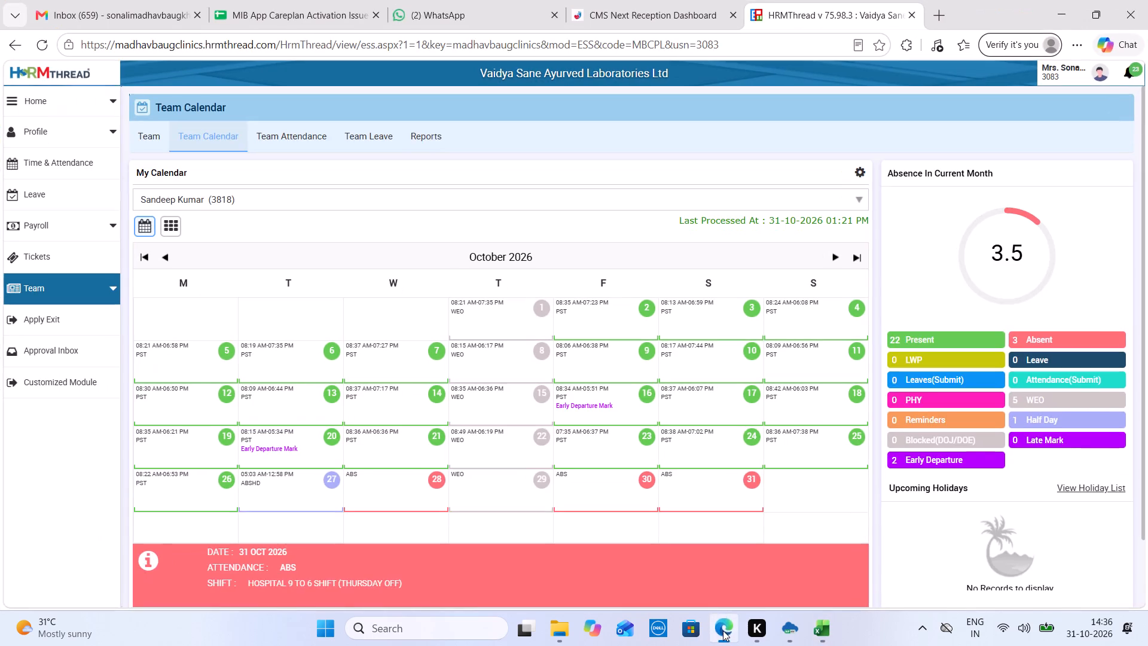
click(723, 630)
key(p)
key(Tab)
text(HA)
key(Tab)
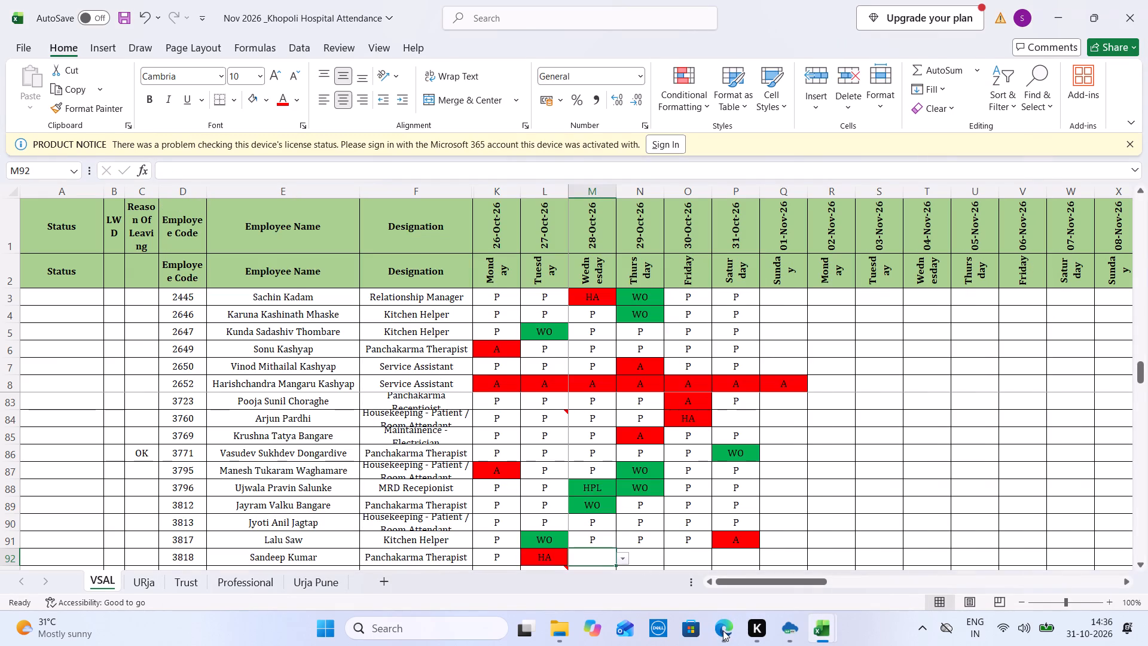
click(723, 630)
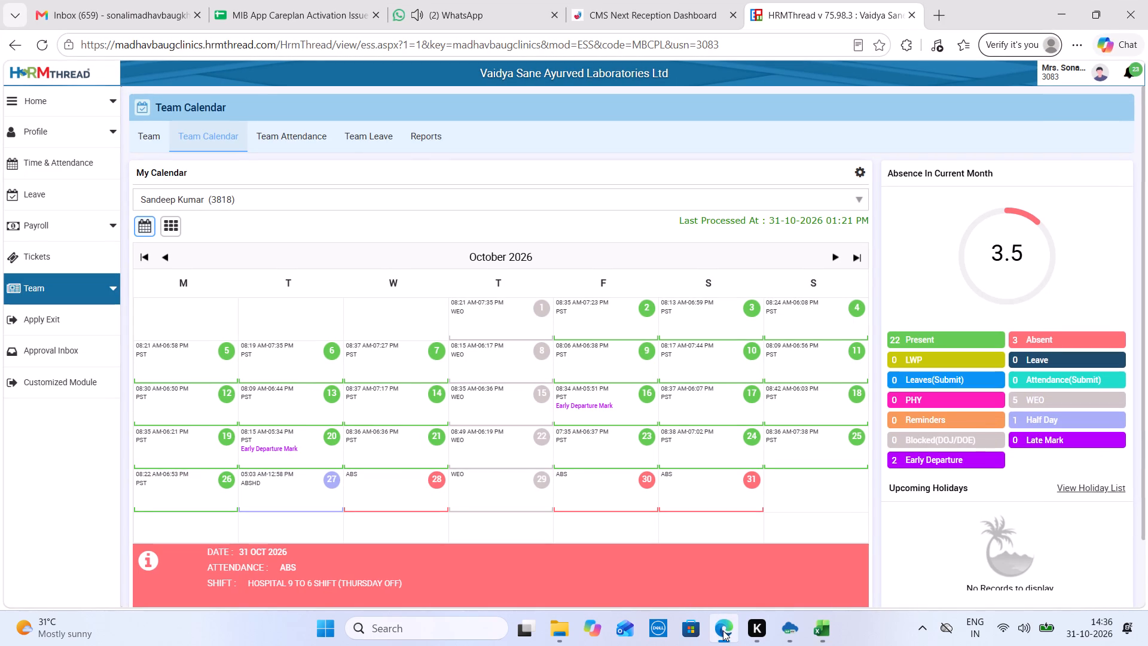
click(723, 630)
key(a)
key(Right)
key(a)
key(Right)
key(a)
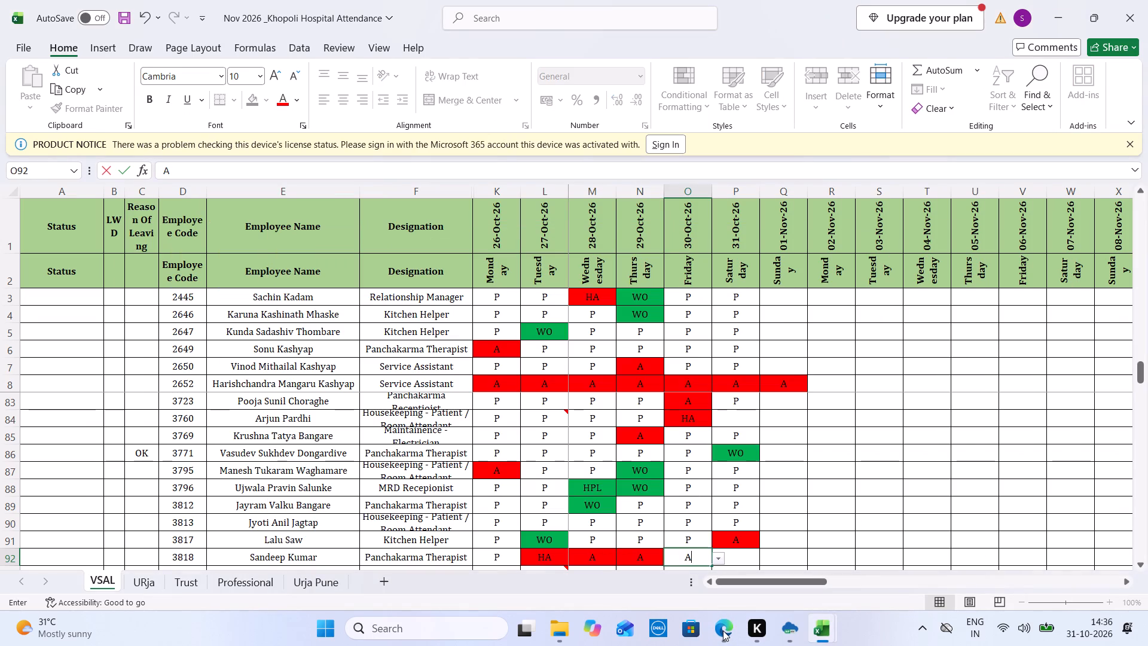
key(Right)
key(a)
Enter 29-10-26 A in the Status column of Sandeep's attendance row.
key(Left)
key(Left)
key(Left)
key(Left)
key(Left)
key(Left)
key(Left)
key(Left)
key(Left)
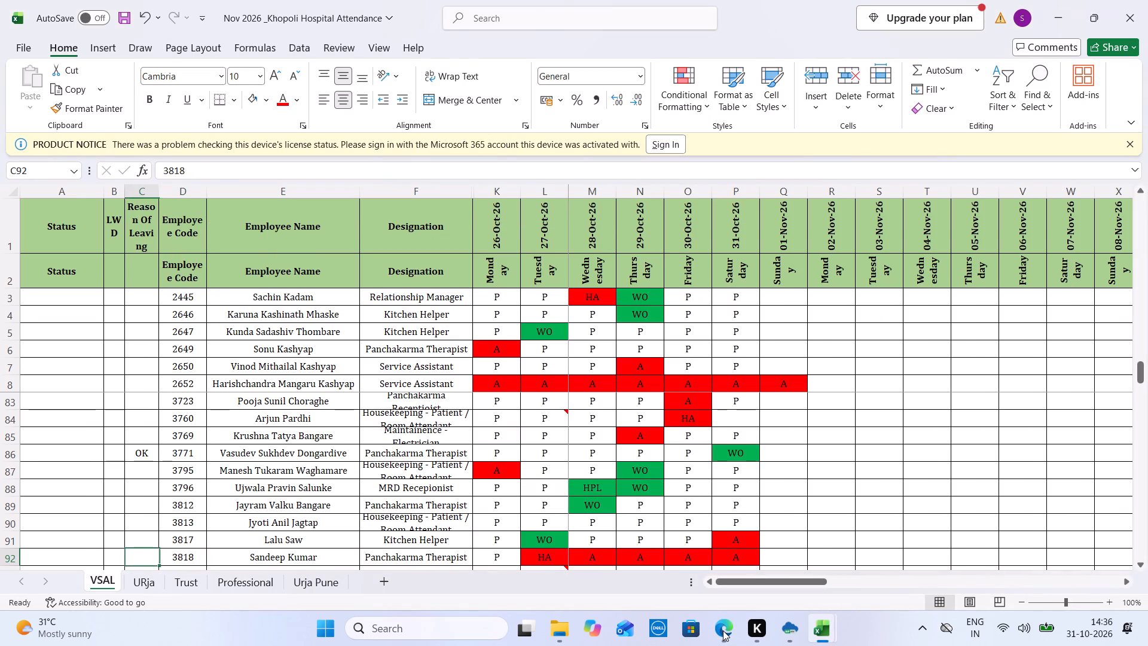
key(Left)
key(Left)
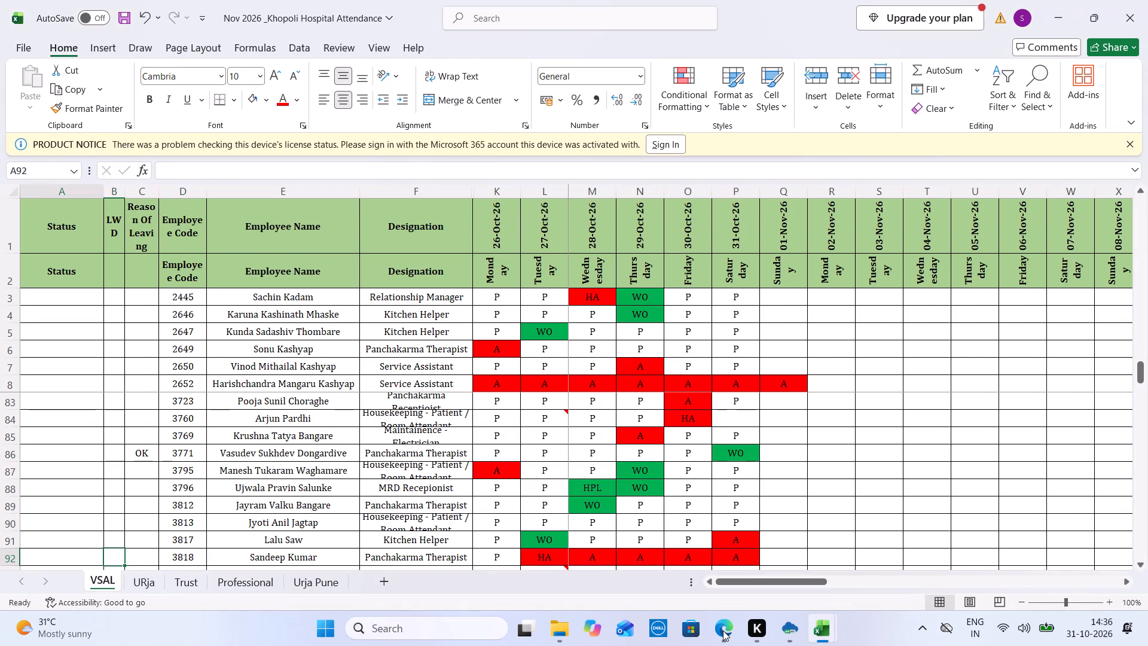
text(29-10-26 A)
key(Down)
Go to the 26-Oct-26 cell in Sau Nutan's attendance row and switch to HRMThread.
key(Right)
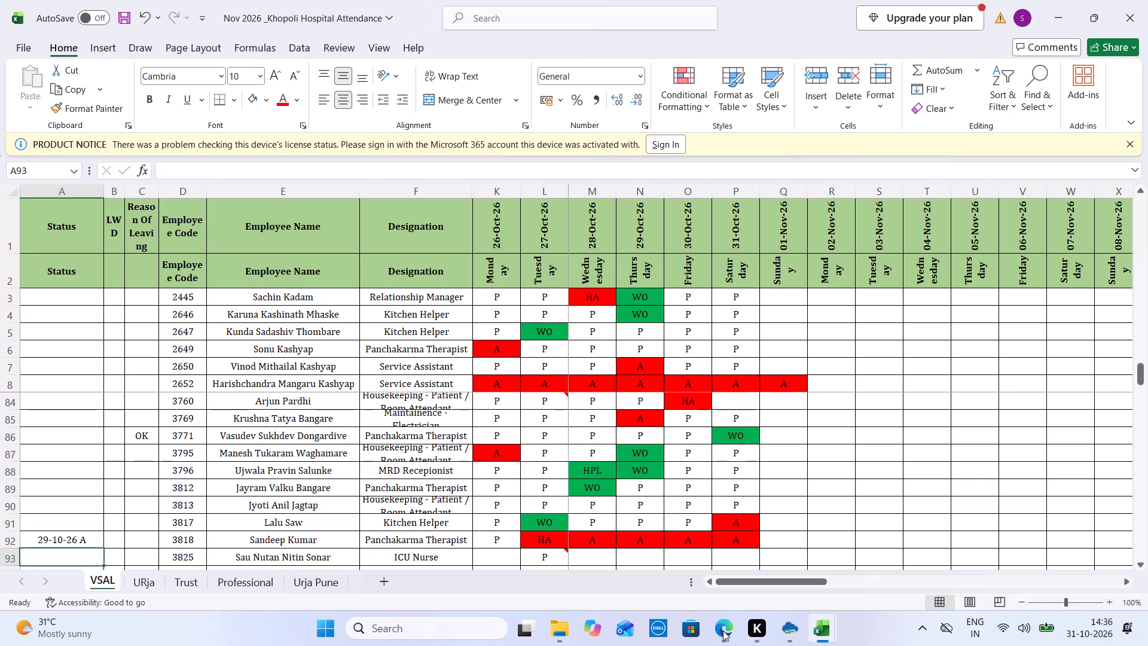
key(Right)
key(Right)
key(Right)
key(Right)
key(Right)
click(723, 630)
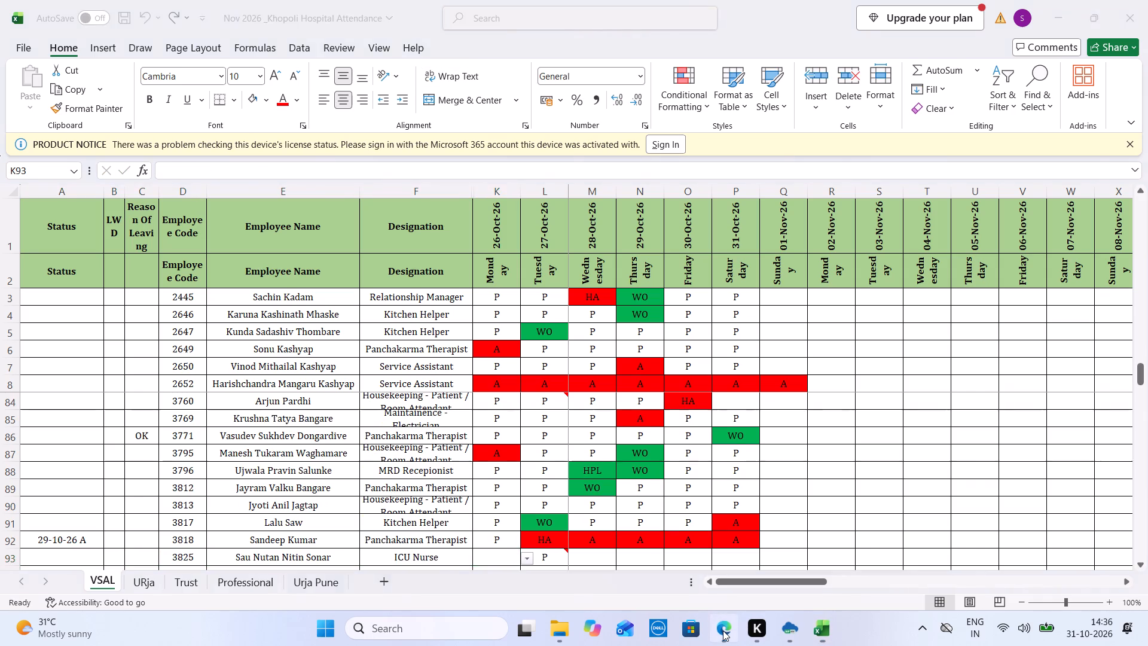
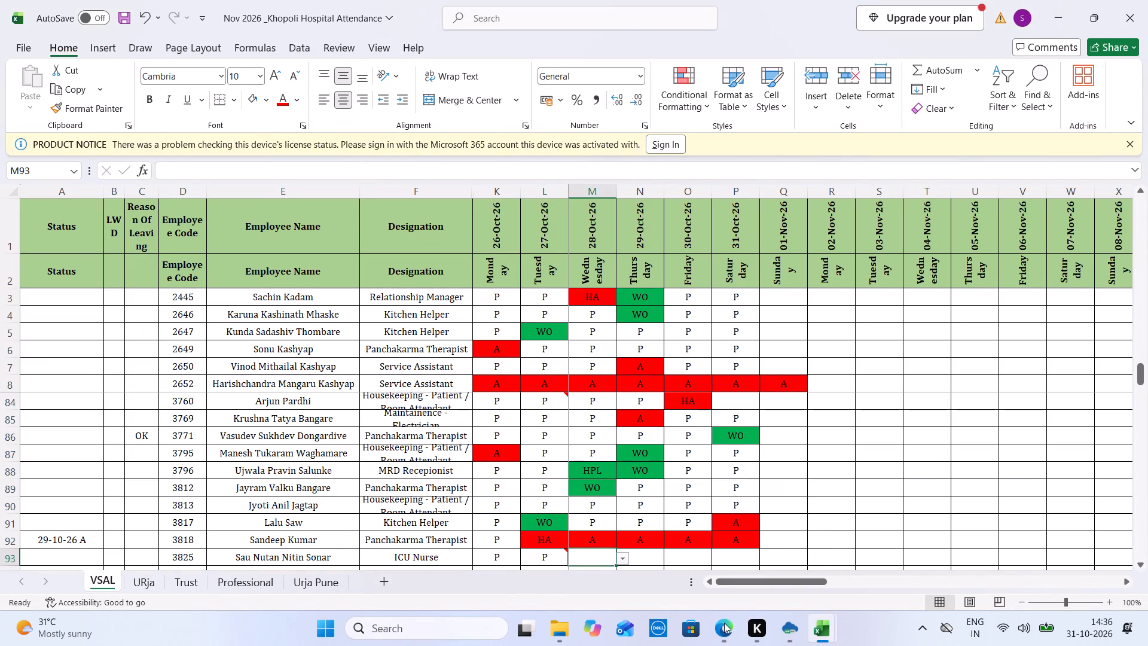
Copy the 27-Oct-26 P with its note onto the 26-Oct-26 cell in Sau Nutan's attendance row, checking against the team calendar.
click(724, 623)
click(724, 623)
key(Left)
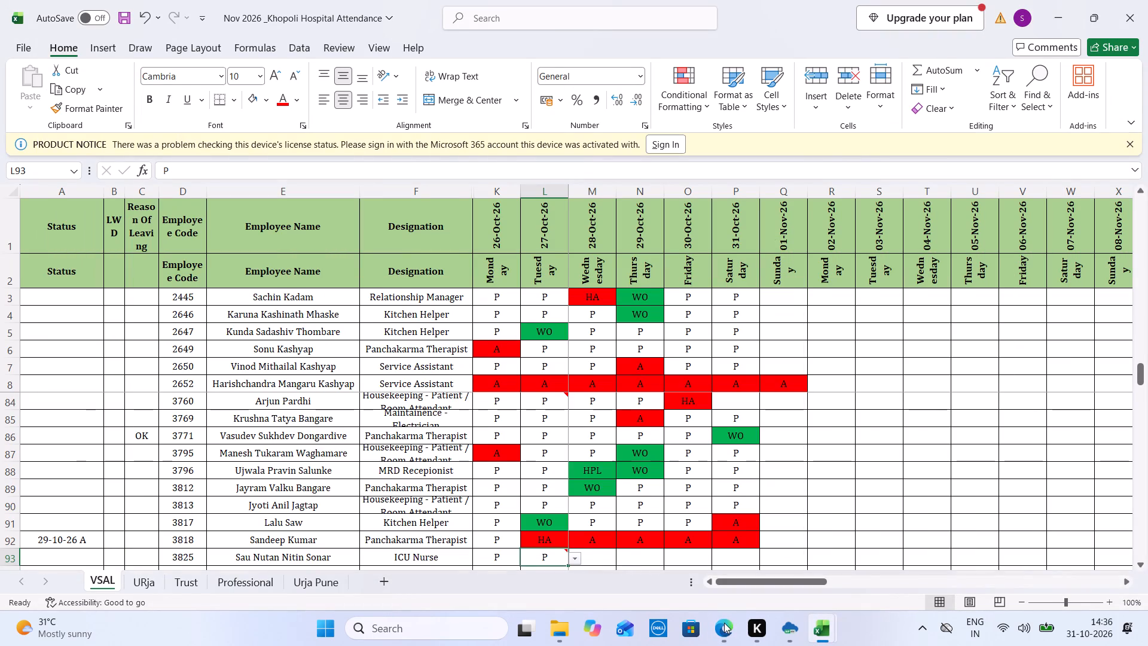
key(ctrl+c)
key(Left)
key(ctrl+v)
key(Right)
key(Right)
key(Left)
key(Left)
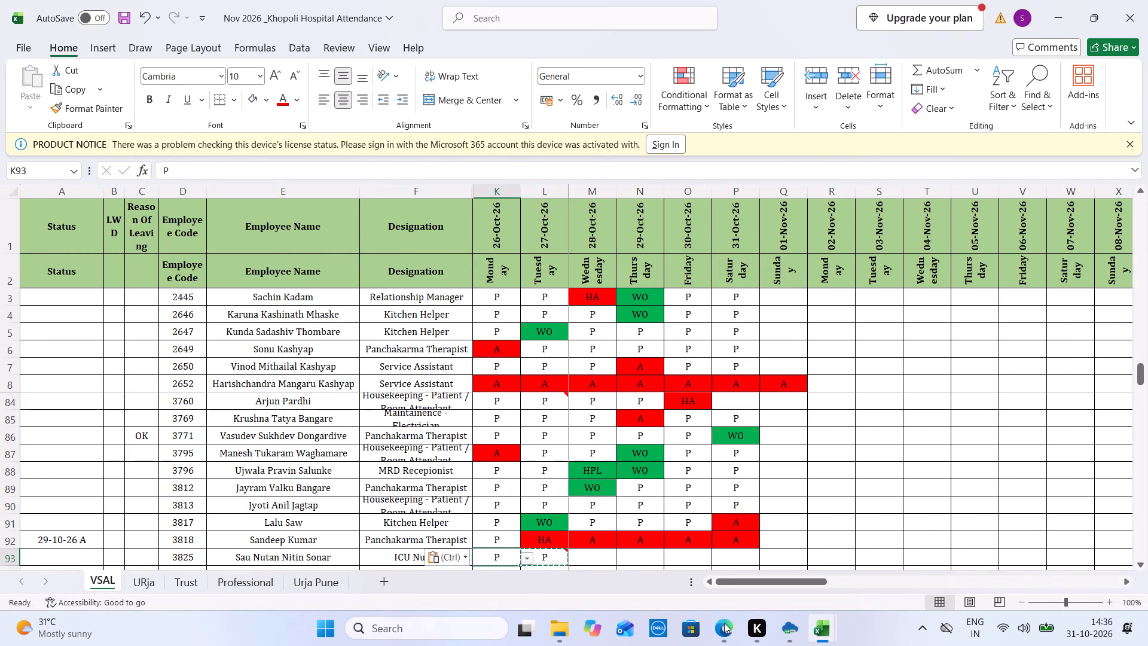
key(ctrl+v)
key(Right)
key(Right)
key(Left)
key(ctrl+c)
key(Left)
key(ctrl+v)
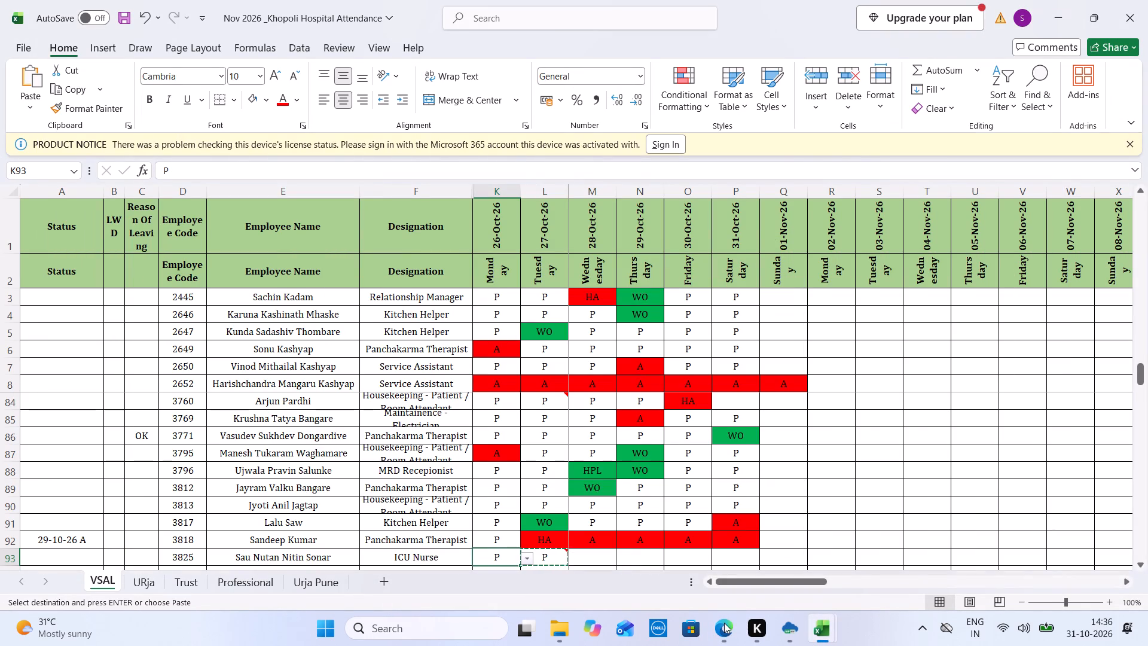
In Sau Nutan's row, mark A for 28, P for 29 and HA for 30 and 31-Oct-26, checking against the team calendar.
key(Right)
key(Right)
key(a)
key(Right)
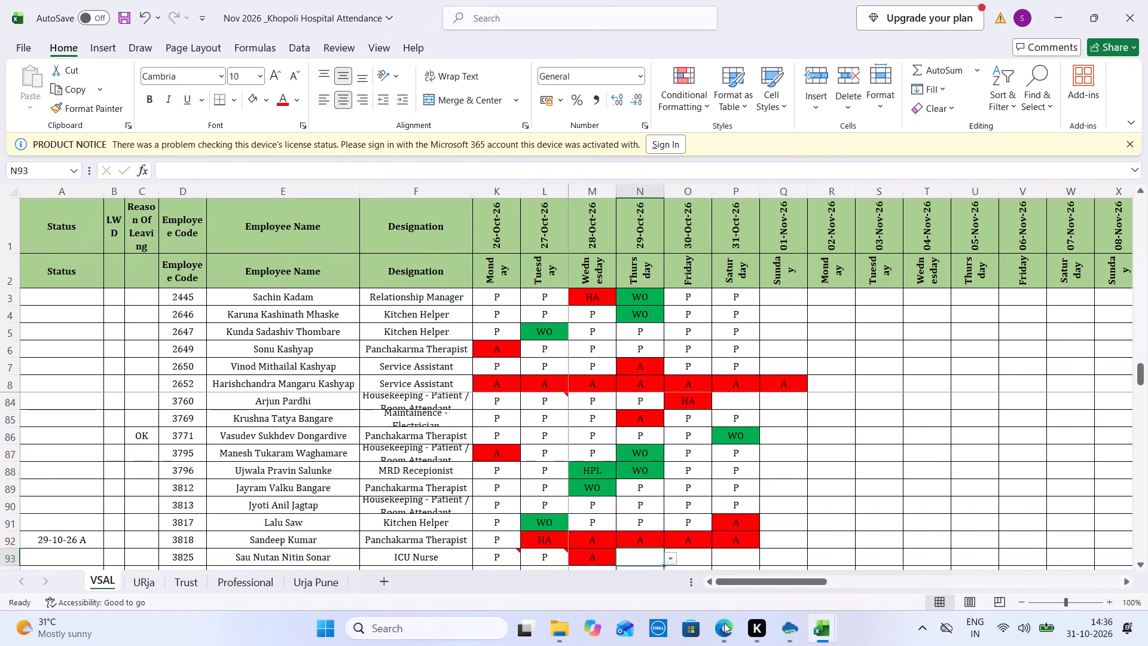
click(724, 623)
click(724, 623)
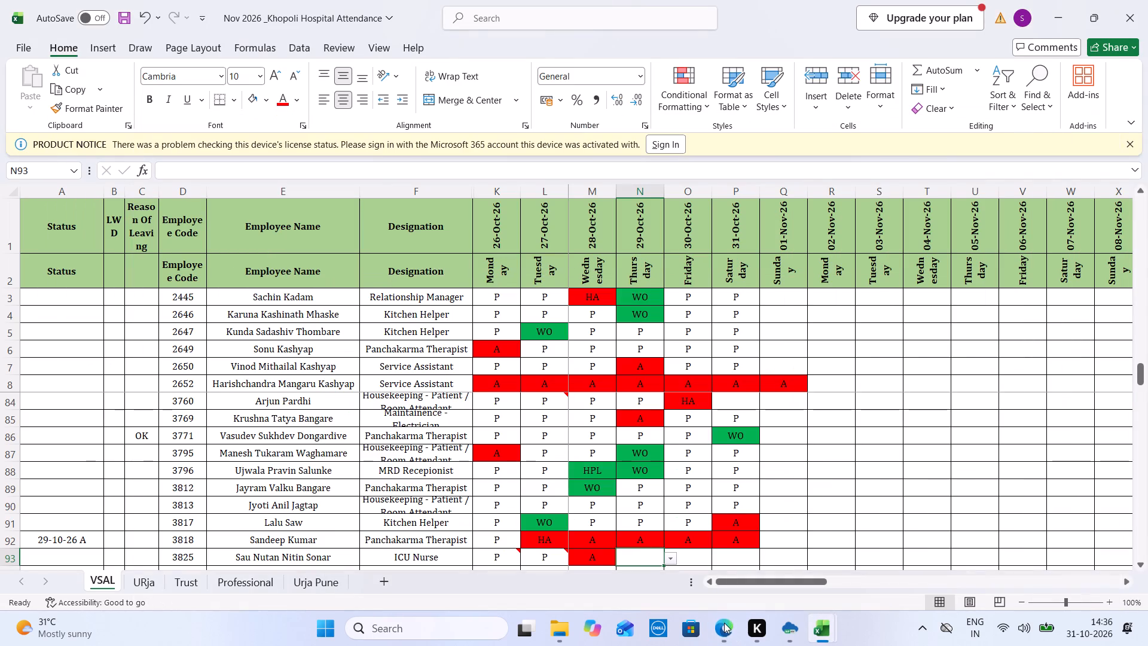
key(p)
key(Tab)
text(HA)
key(Tab)
click(724, 623)
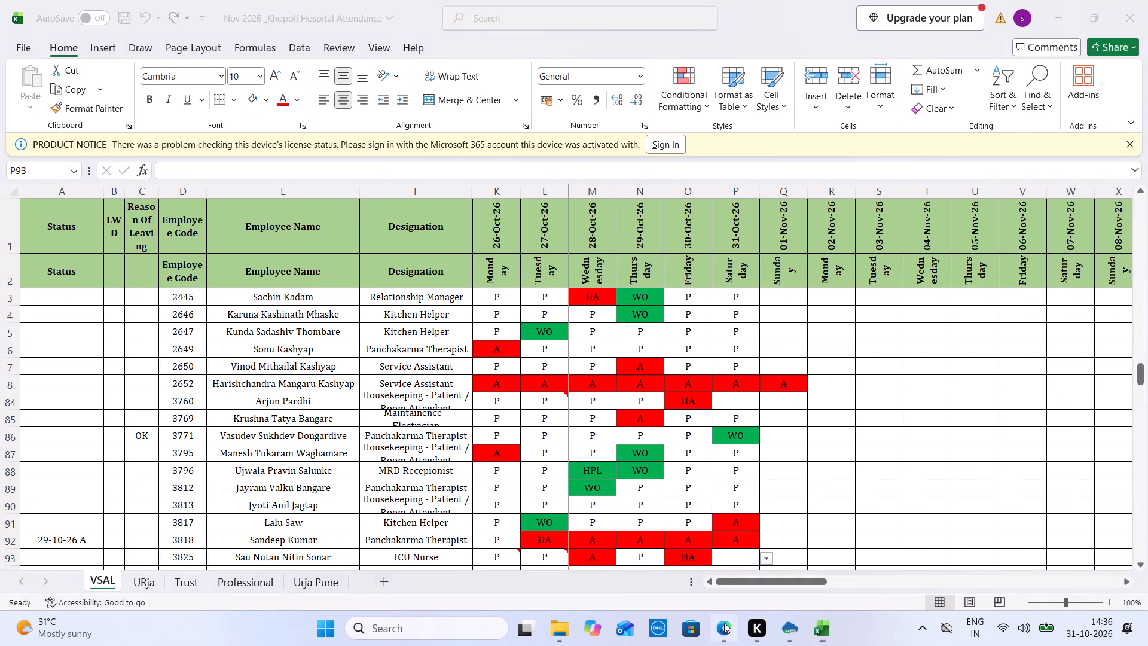
click(724, 623)
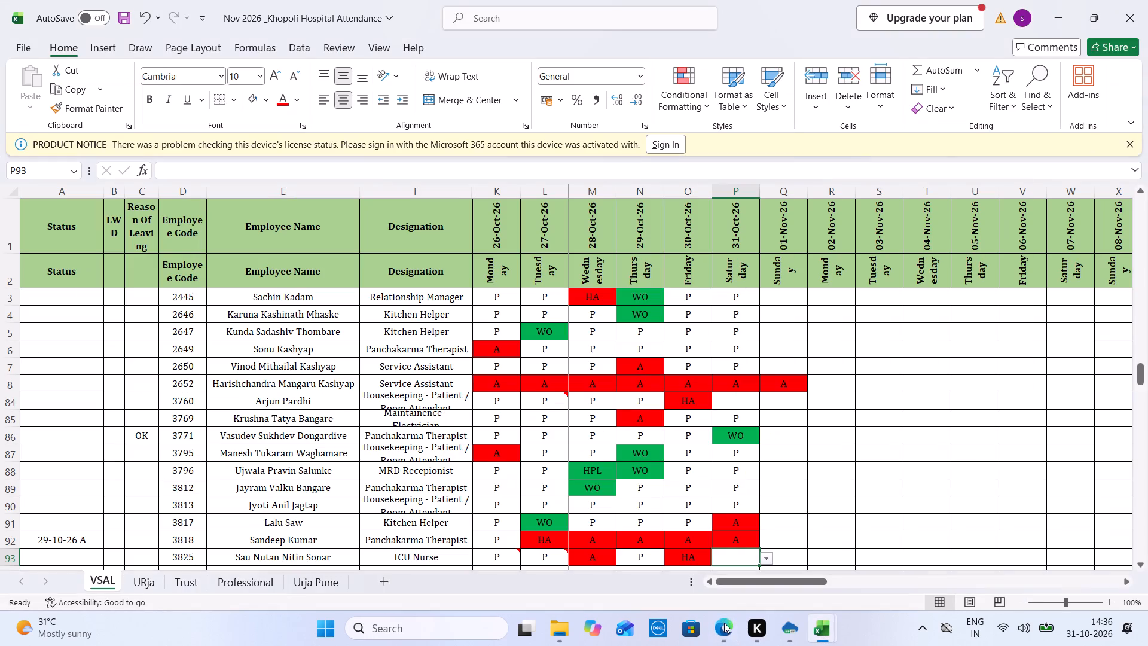
click(724, 623)
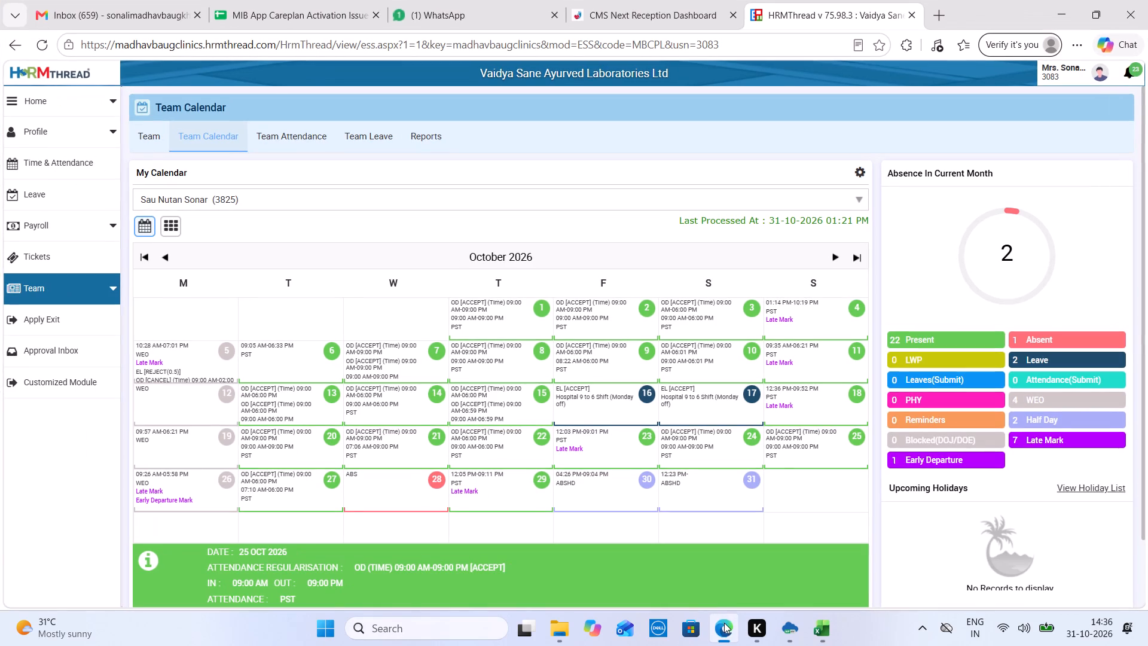
click(724, 623)
text(HA)
Go to the 26-Oct-26 cell in Sanjeevani's attendance row and bring up Sanjeevani's October 2026 team calendar in HRMThread.
key(Down)
key(Left)
key(Left)
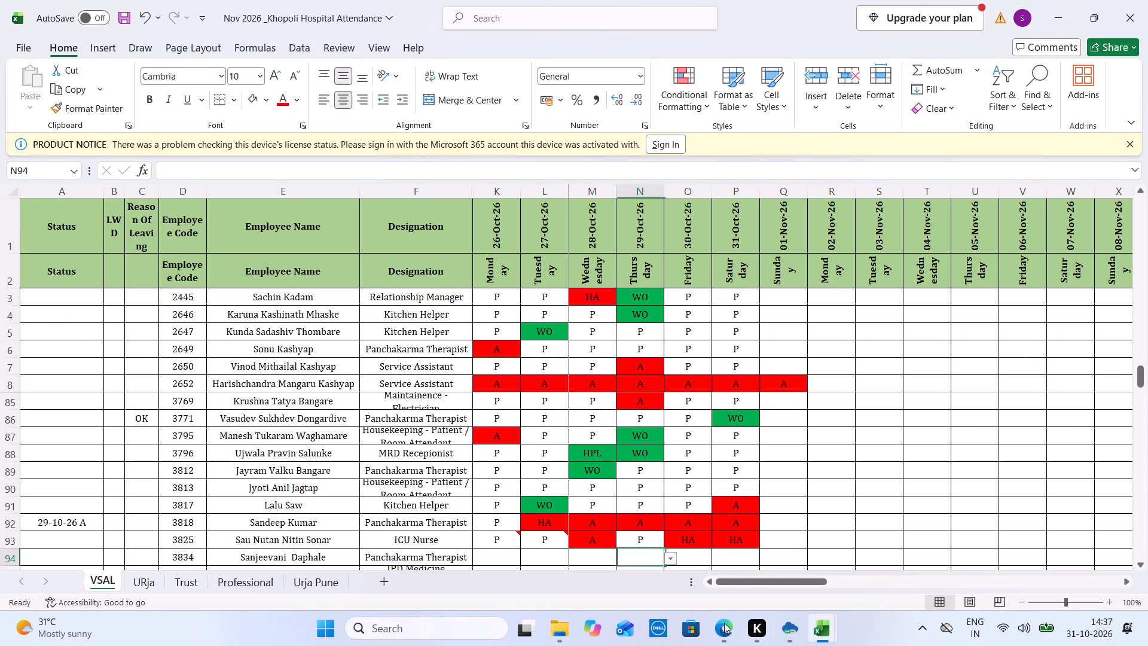
key(Left)
key(Left)
key(Left)
click(724, 623)
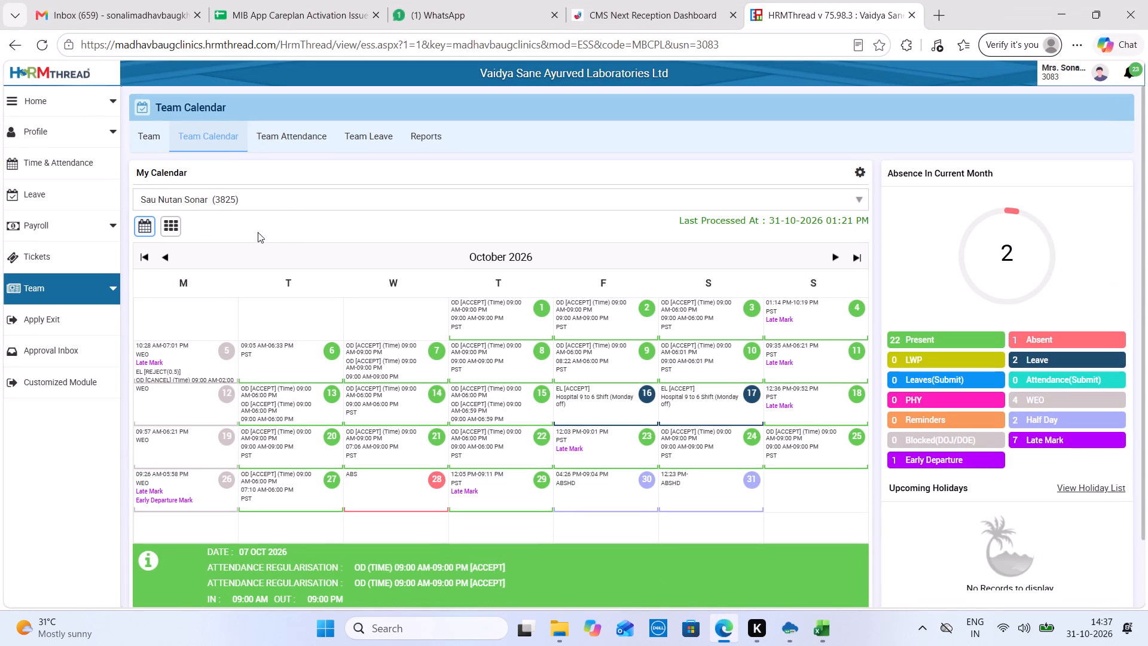
click(280, 196)
click(203, 276)
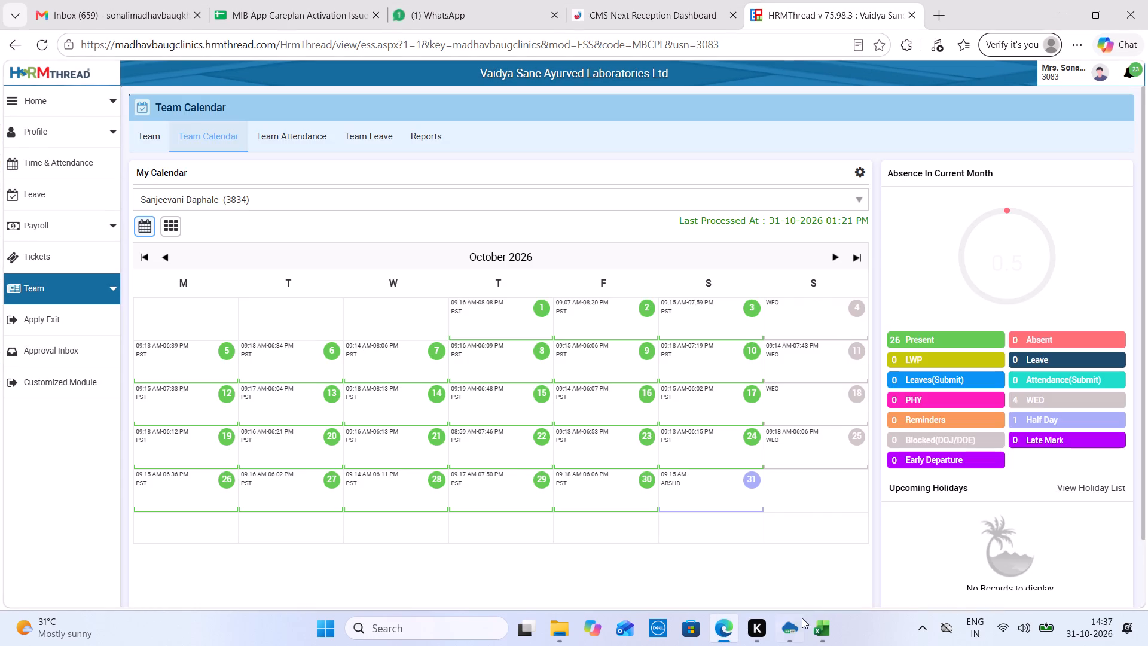
In the attendance sheet, mark Sanjeevani P for 26 to 31-Oct-26, checking against the team calendar, and save the workbook.
click(735, 636)
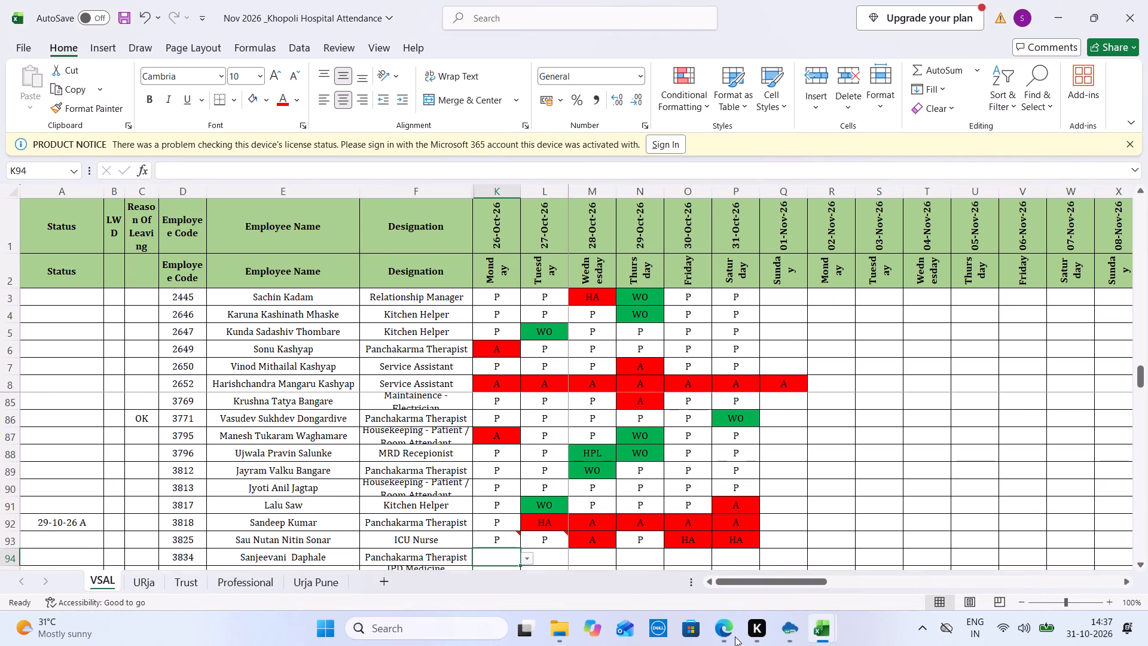
click(735, 636)
click(735, 636)
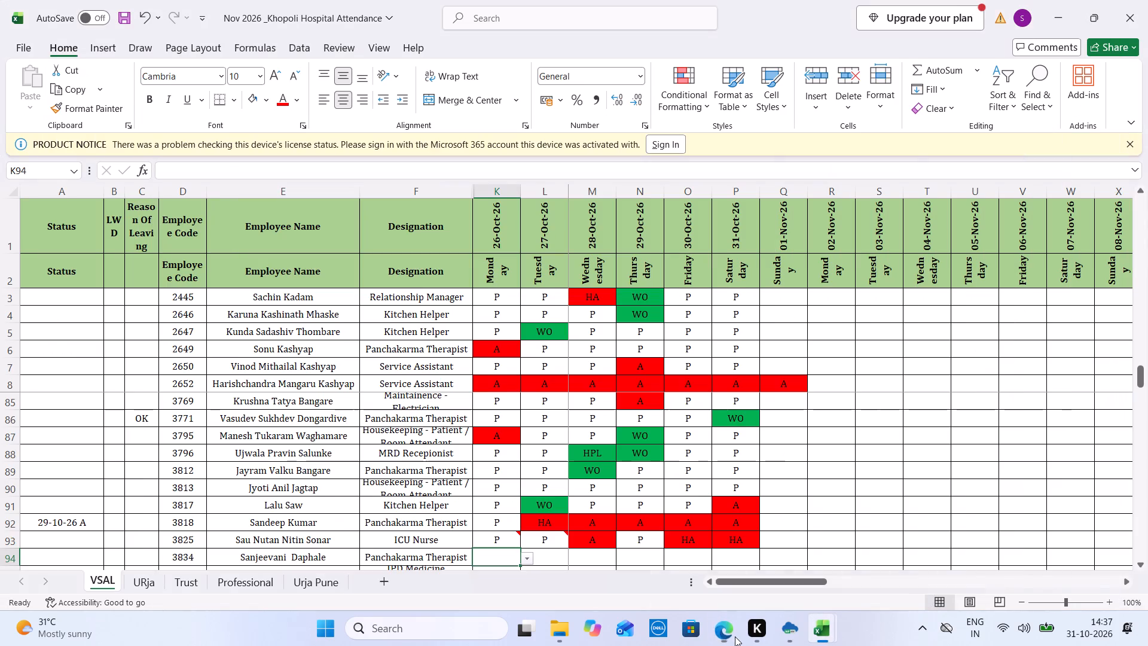
key(p)
key(Tab)
key(p)
key(Tab)
key(p)
key(Tab)
key(p)
key(Tab)
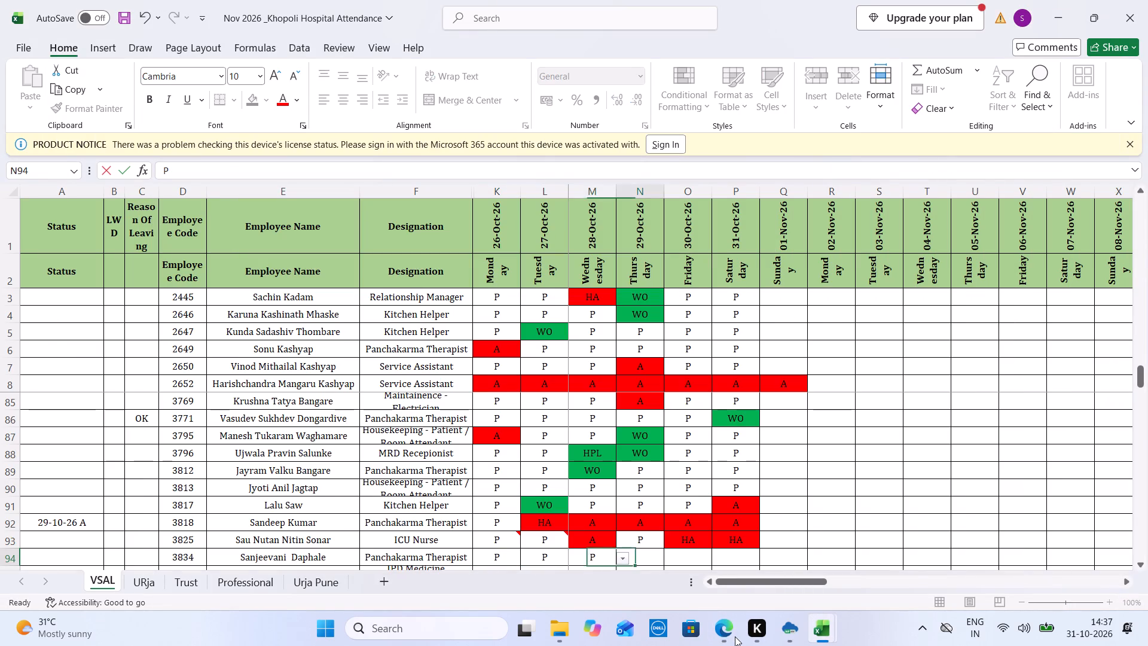
key(p)
key(Tab)
key(p)
key(Tab)
key(ctrl+s)
Go to the 26-Oct-26 cell in Deepak's attendance row and bring up Deepak's October 2026 team calendar in HRMThread.
key(Down)
key(Left)
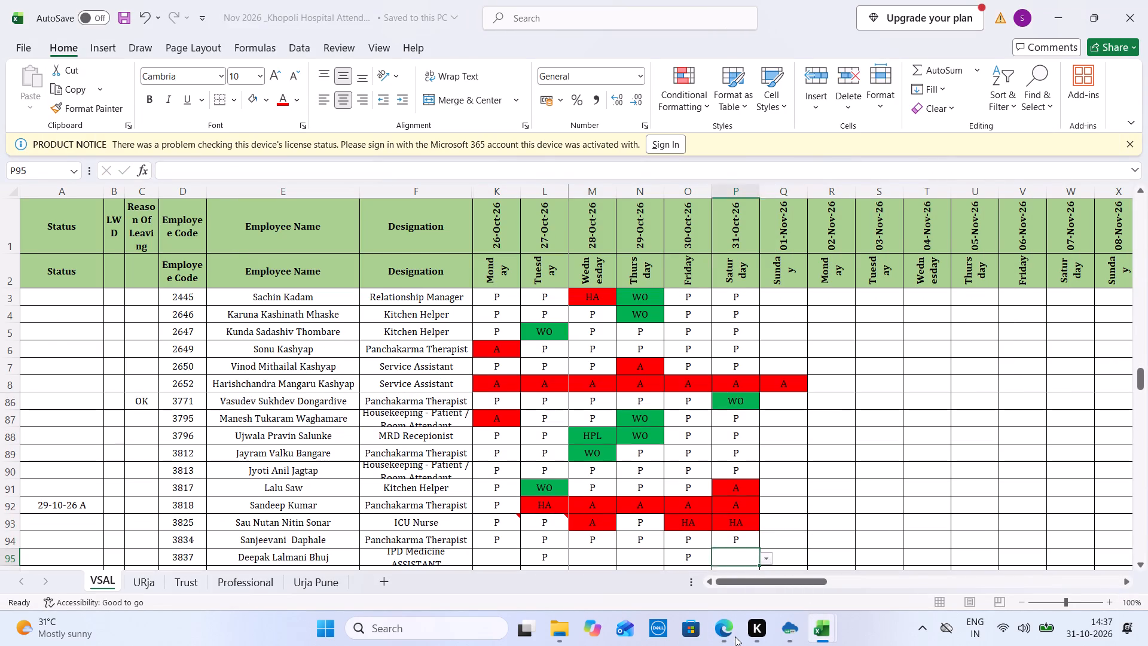
key(Left)
key(Left)
key(Left)
key(Left)
key(Left)
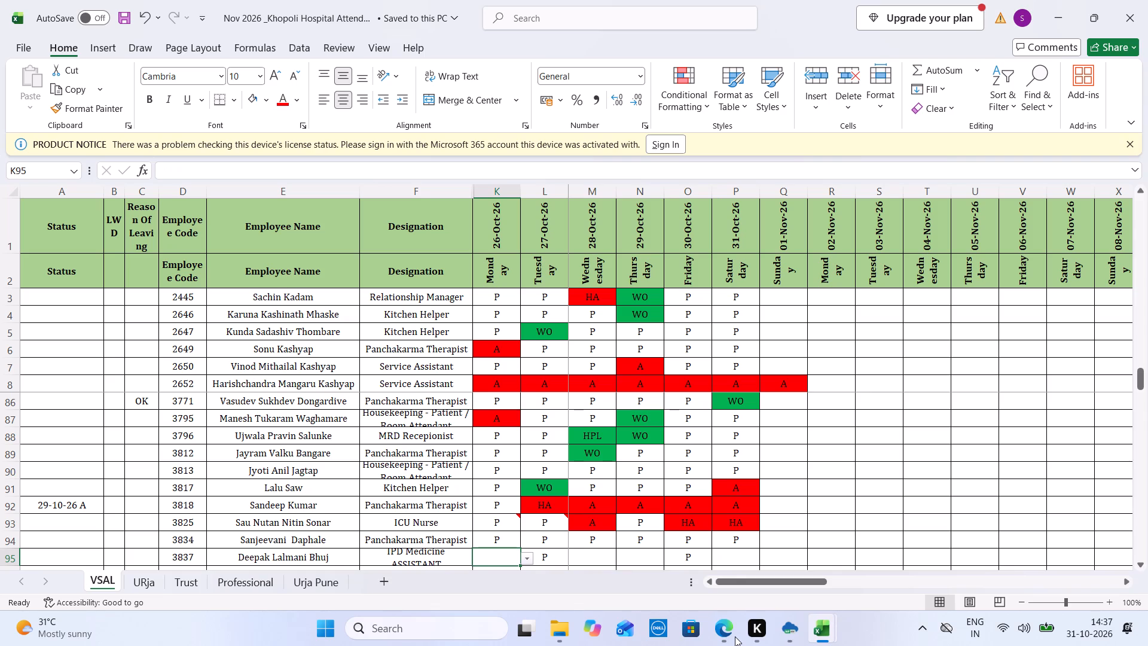
click(735, 636)
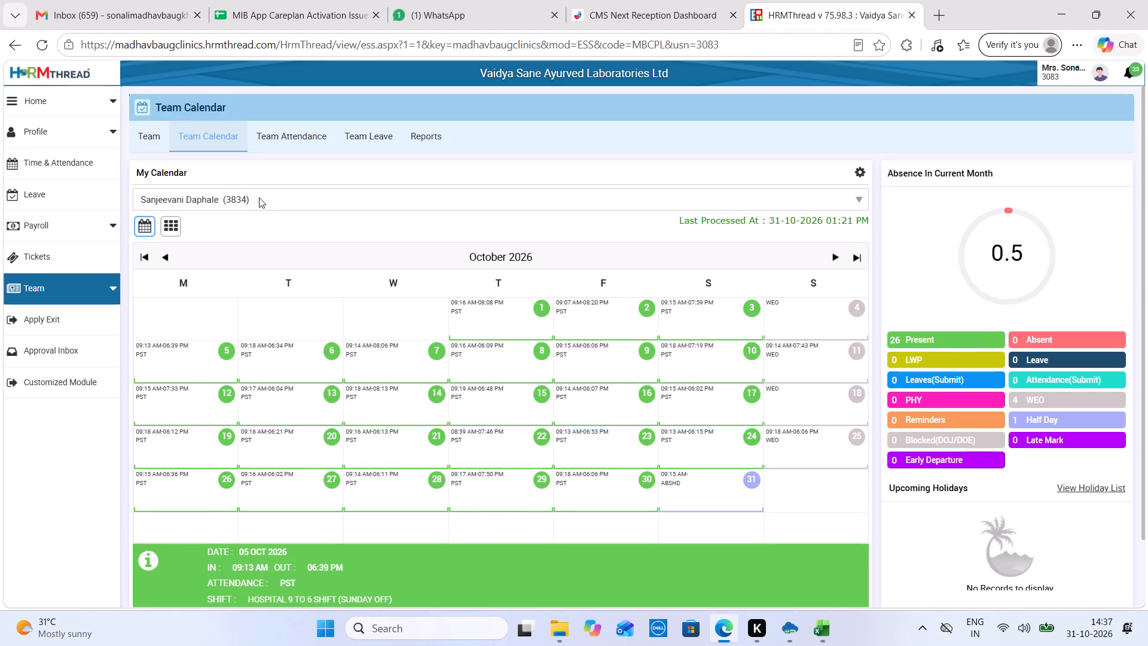
click(259, 197)
click(203, 268)
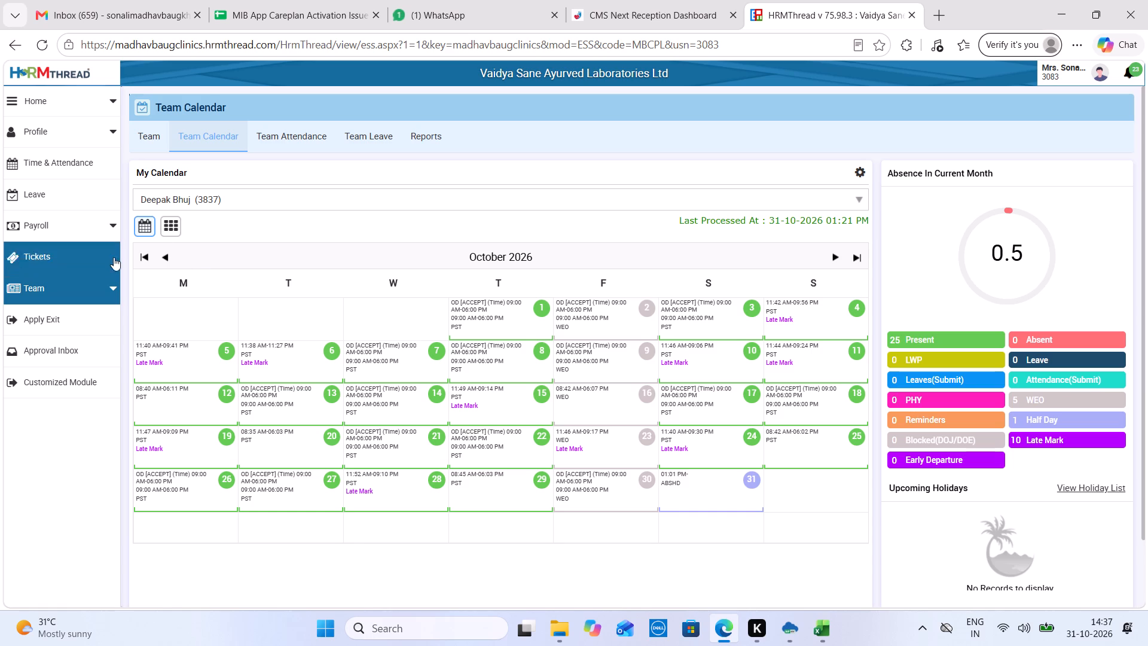
In the attendance sheet, fill Deepak's blank 26, 28, 29 and 31-Oct-26 cells with P and save the workbook.
click(733, 631)
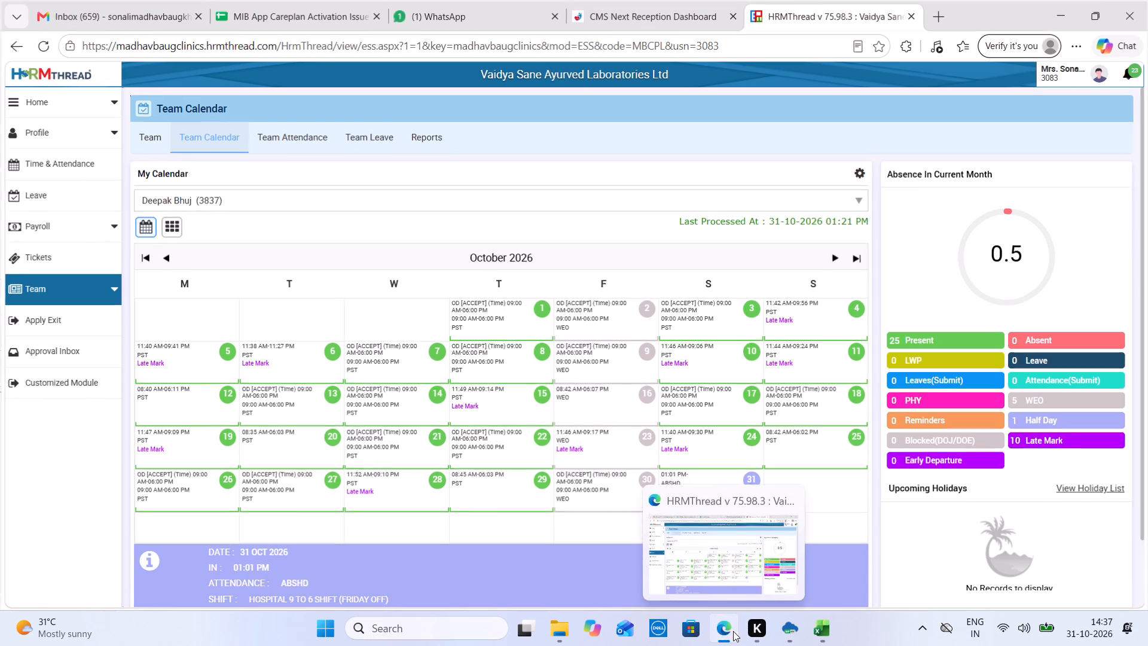
key(p)
key(Tab)
key(Tab)
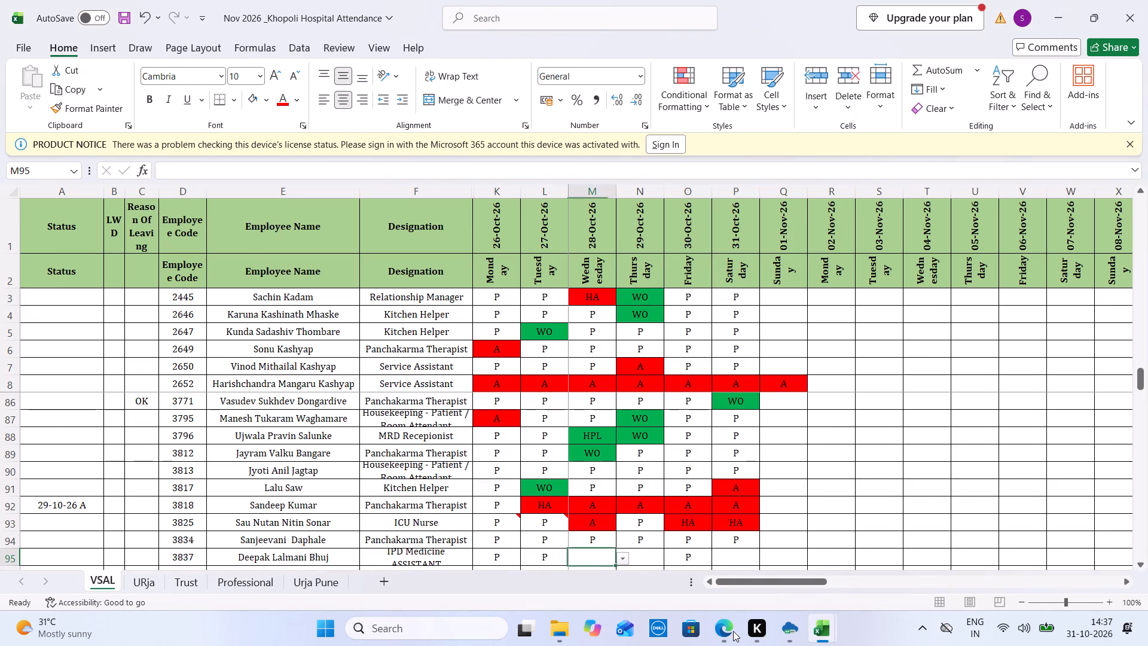
key(p)
key(Tab)
key(p)
key(Tab)
key(Tab)
key(p)
key(ctrl+s)
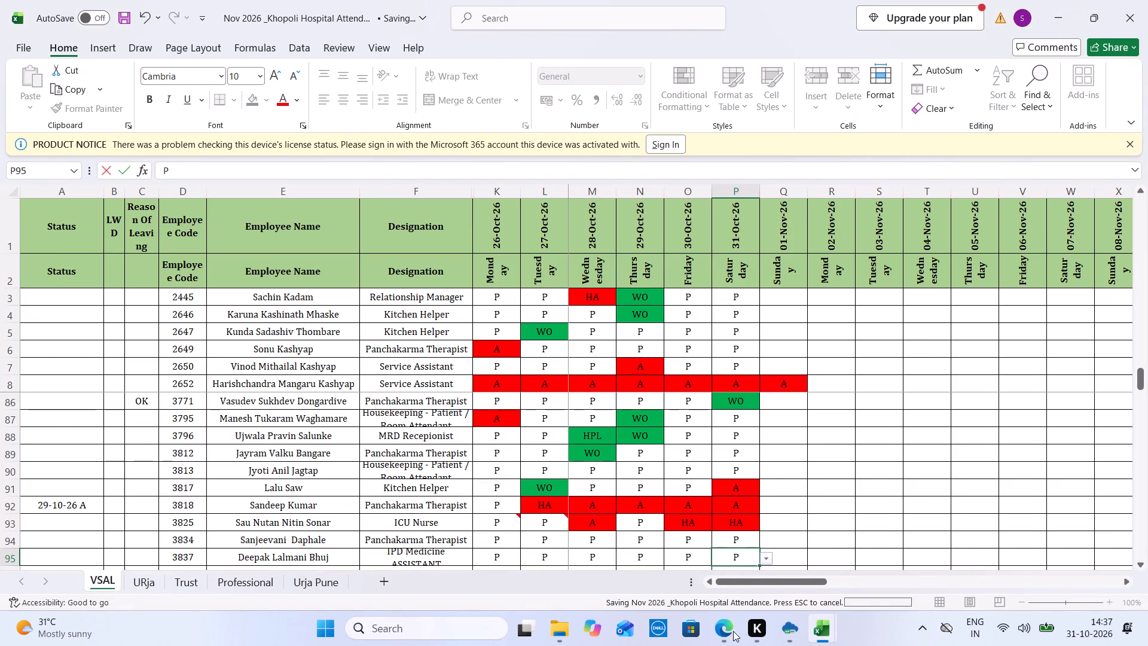
Go to the 26-Oct-26 cell in Archana's attendance row and bring up Archana's October 2026 team calendar in HRMThread.
key(Down)
key(Left)
key(Left)
key(Left)
key(Left)
key(Left)
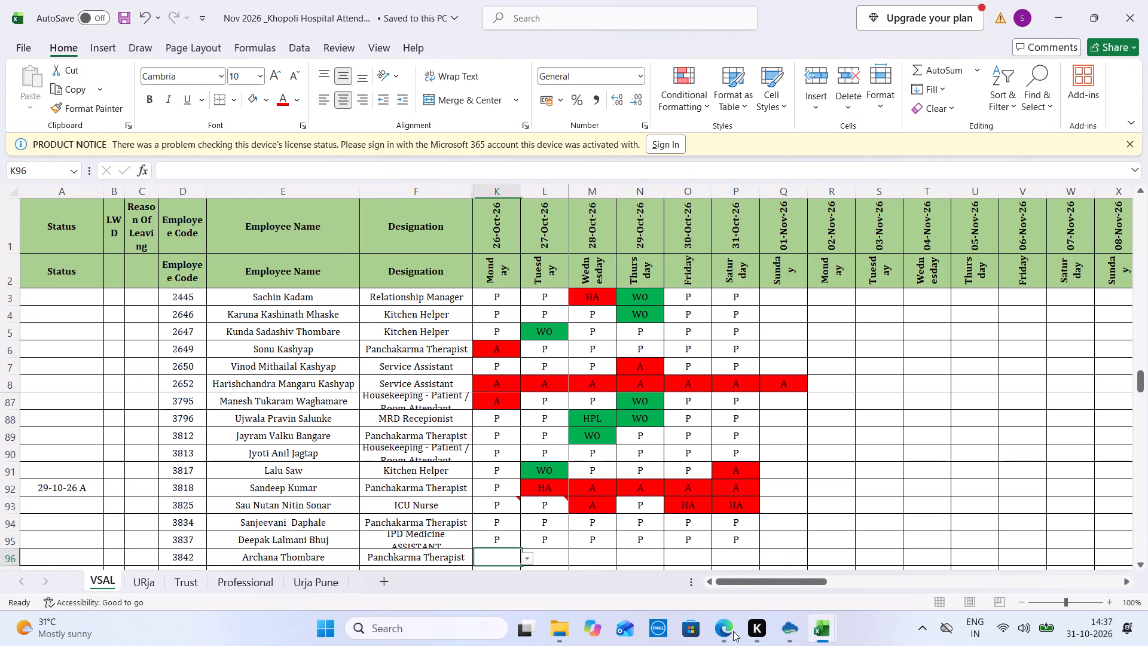
click(733, 631)
click(257, 193)
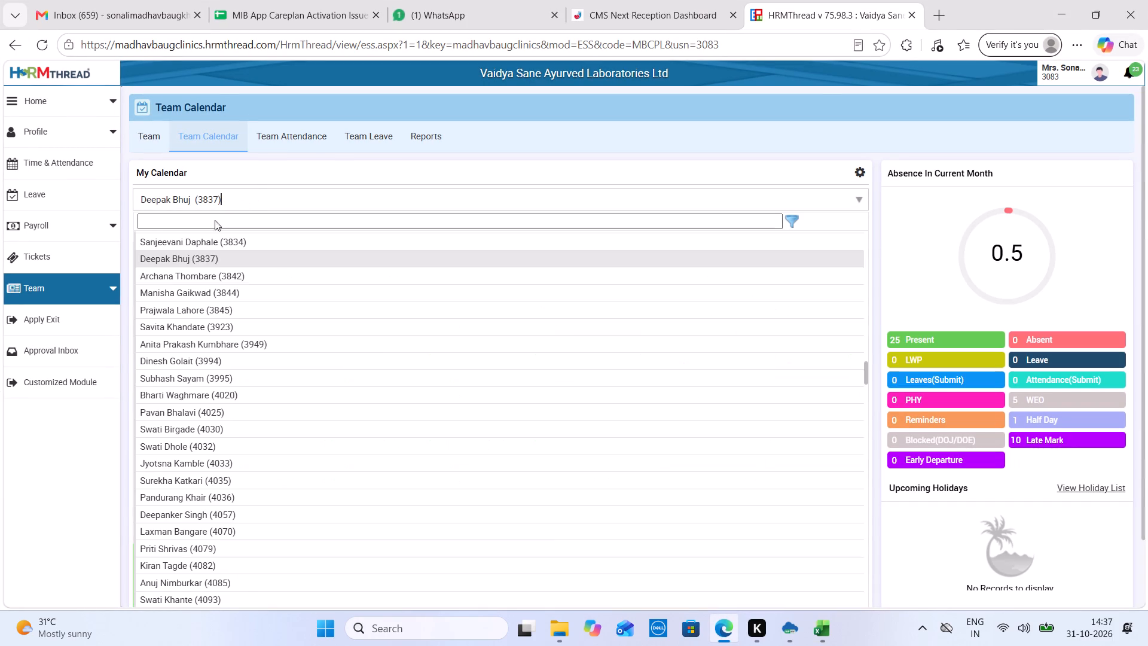
click(193, 279)
click(719, 636)
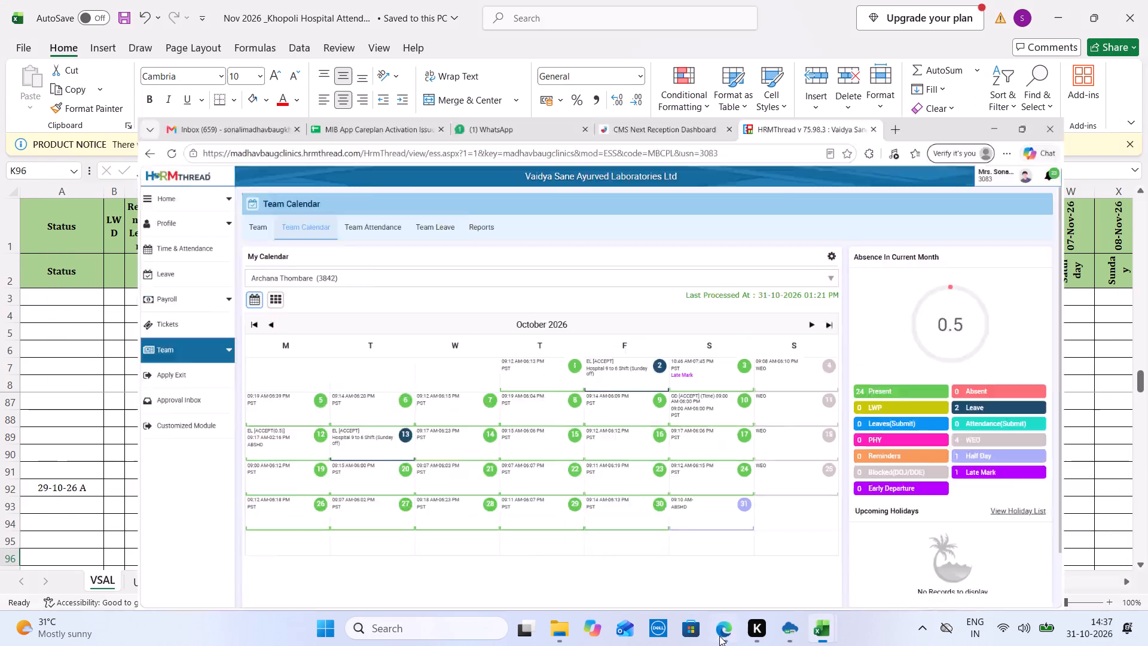
click(719, 636)
click(719, 636)
key(p)
key(Tab)
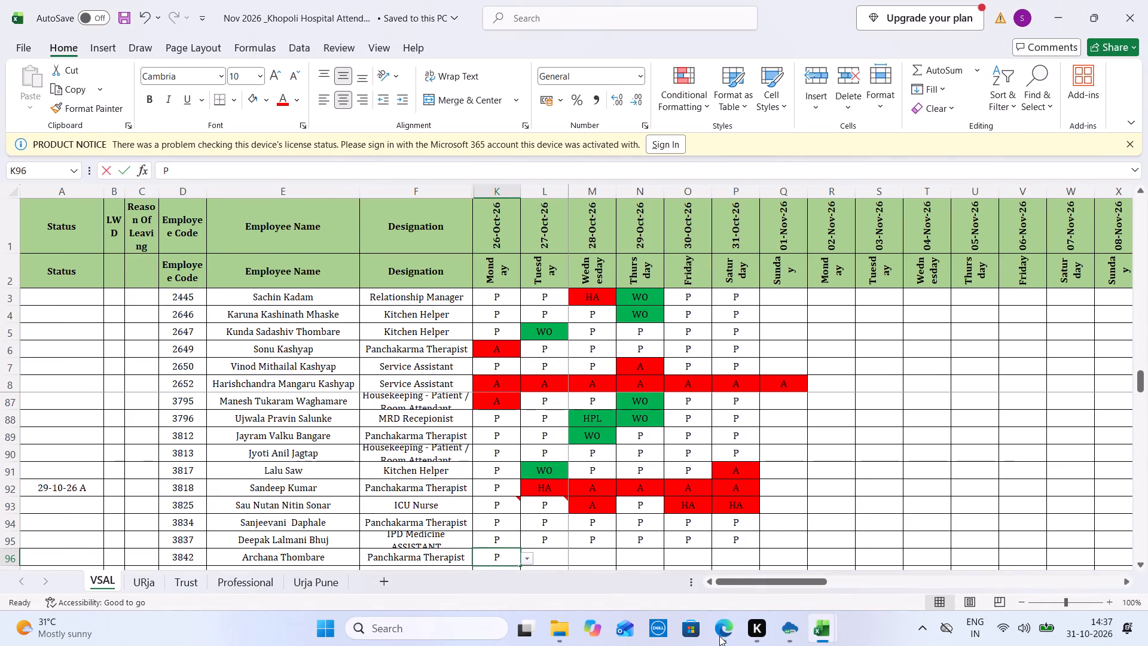
key(p)
key(Tab)
key(p)
key(Tab)
key(p)
key(Tab)
key(p)
key(Tab)
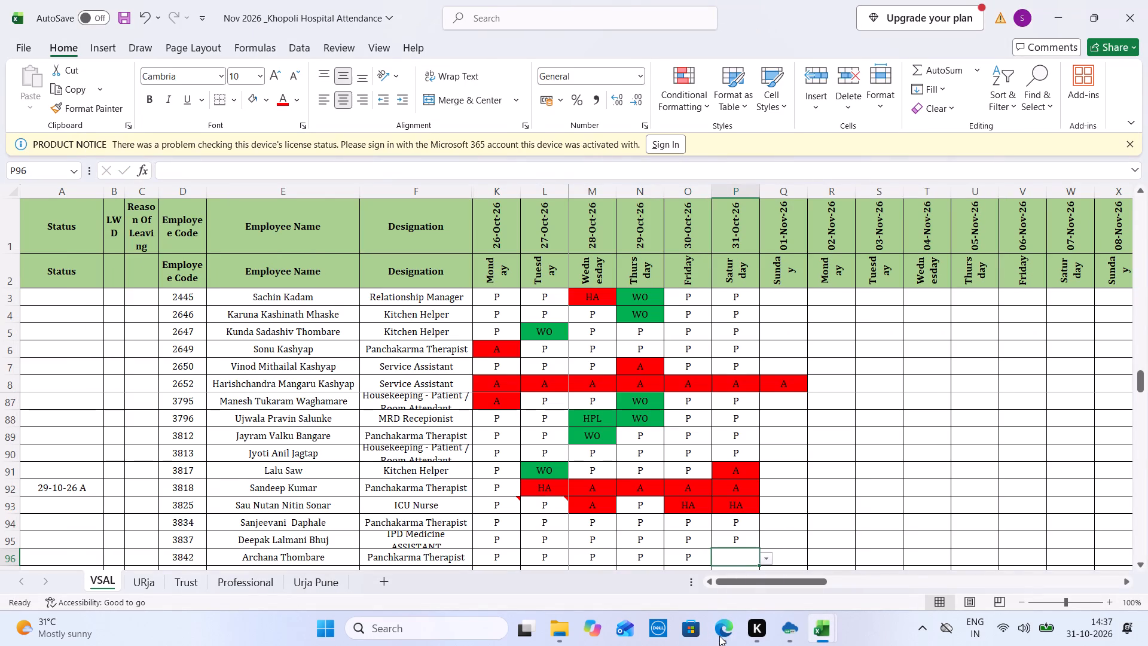
key(p)
key(ctrl+s)
Go to the 26-Oct-26 cell in Manisha's attendance row and save the workbook.
key(Down)
key(Left)
key(Left)
key(Left)
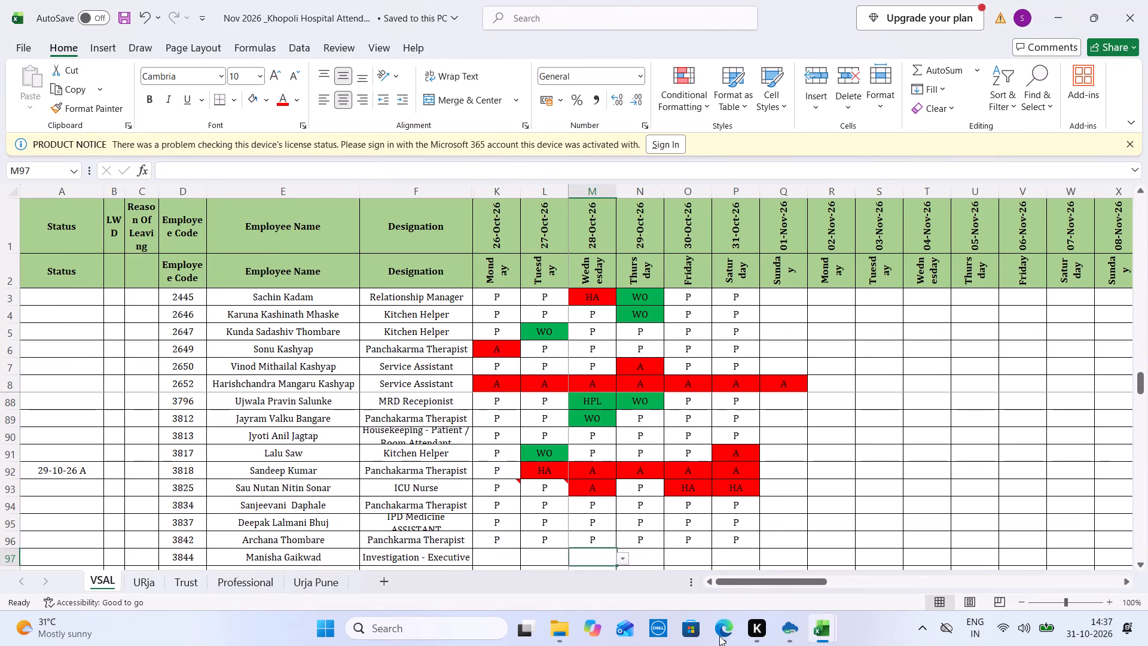
key(Left)
key(Left)
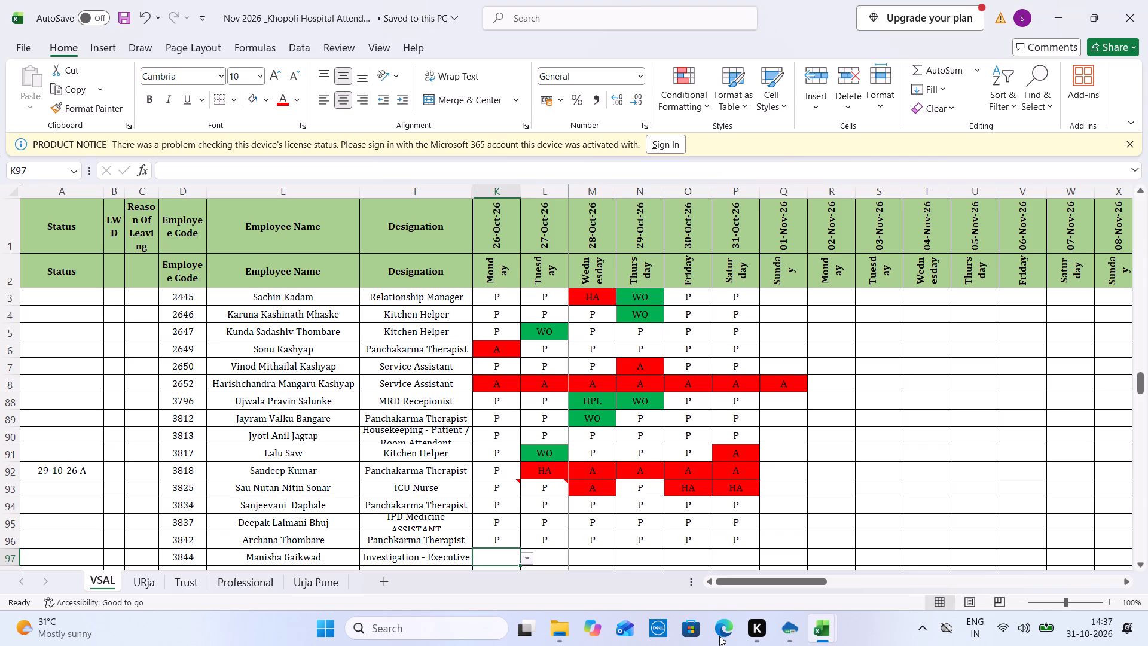
key(ctrl+s)
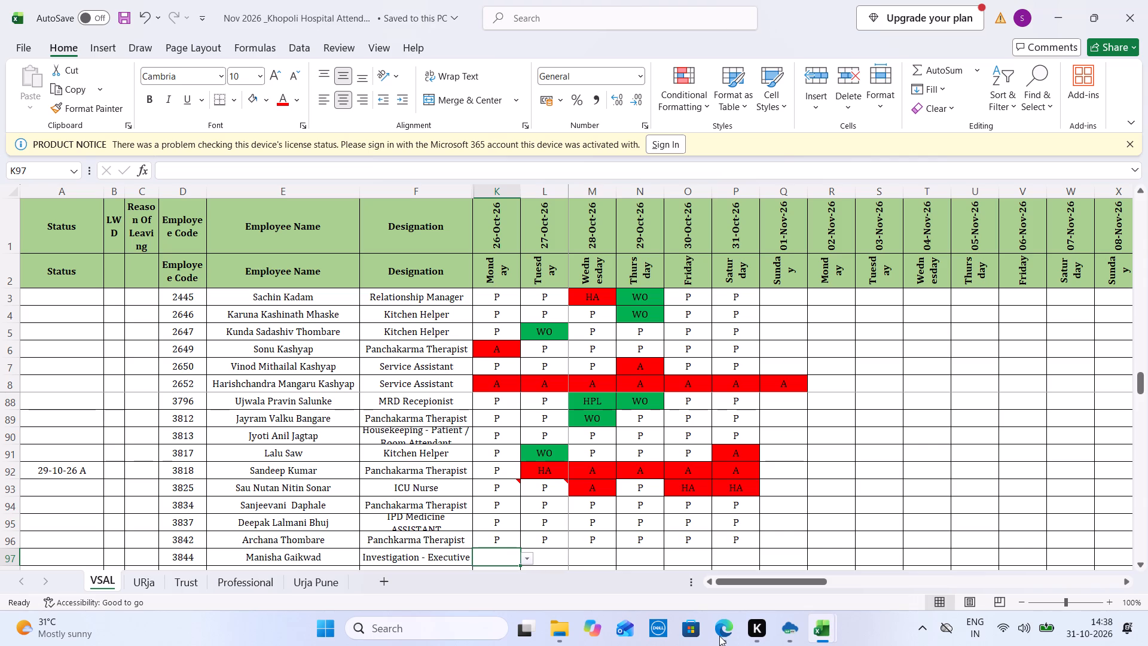